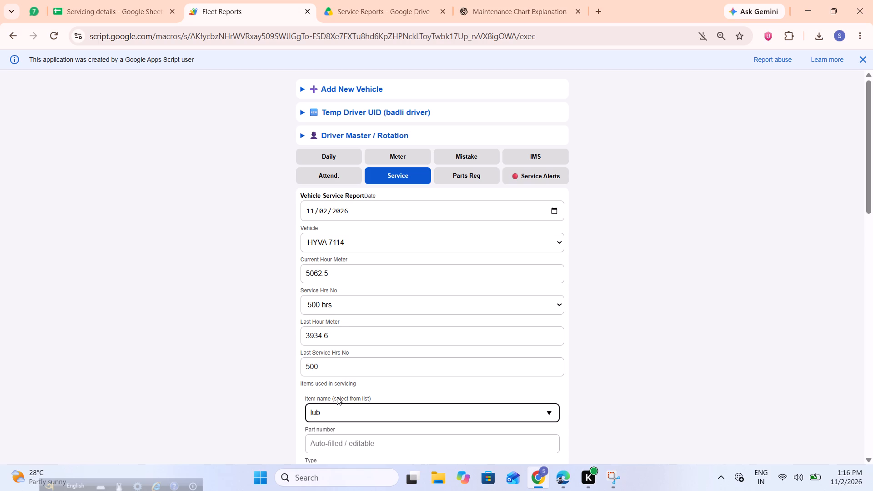
{"action": "scroll", "coordinate": [337, 397], "scroll_direction": "down", "scroll_amount": 1}
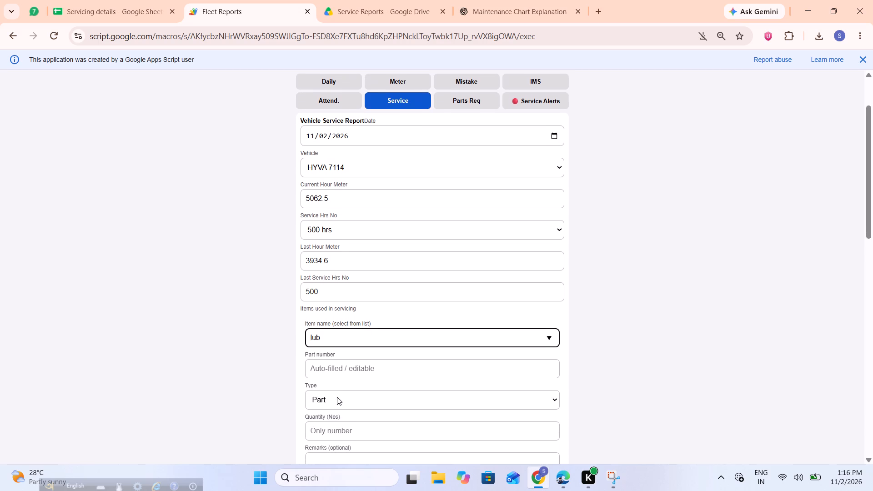
{"action": "scroll", "coordinate": [337, 397], "scroll_direction": "down", "scroll_amount": 1}
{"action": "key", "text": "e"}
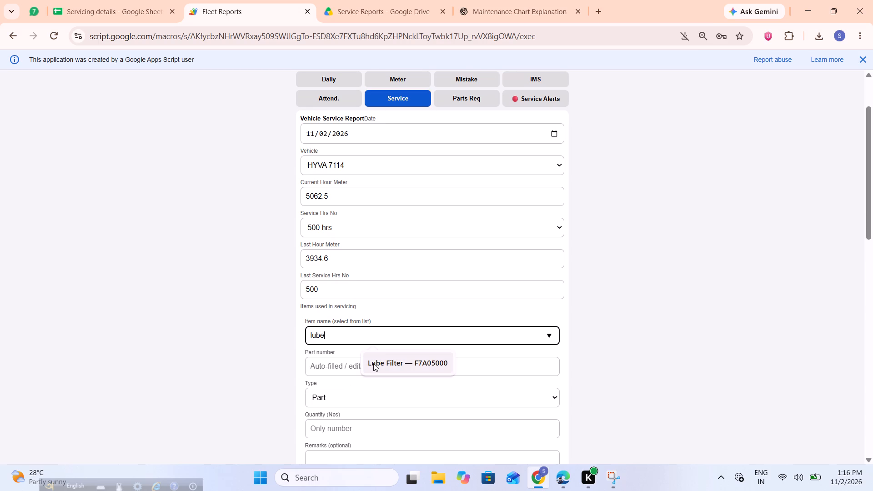
{"action": "left_click", "coordinate": [375, 363]}
{"action": "left_click", "coordinate": [375, 363]}
{"action": "left_click_drag", "start_coordinate": [375, 363], "coordinate": [102, 351]}
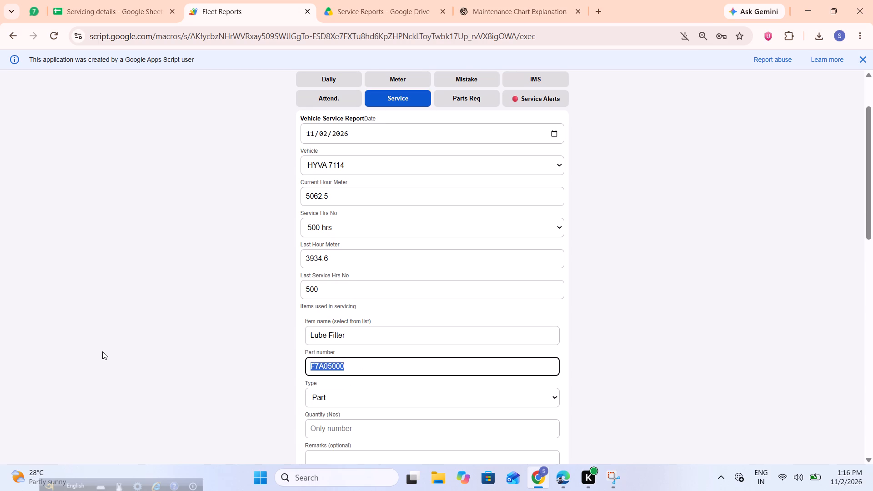
{"action": "key", "text": "BackSpace"}
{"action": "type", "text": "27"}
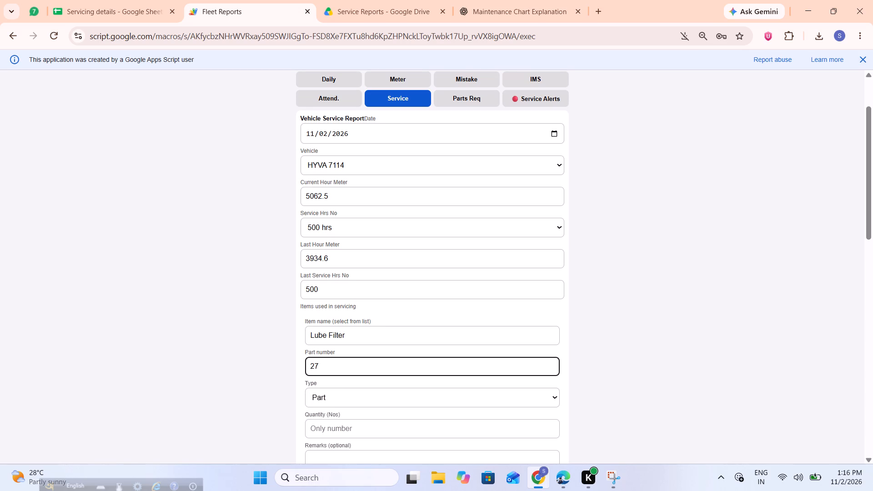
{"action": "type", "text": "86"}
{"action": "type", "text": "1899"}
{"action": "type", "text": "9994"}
{"action": "scroll", "coordinate": [376, 276], "scroll_direction": "down", "scroll_amount": 1}
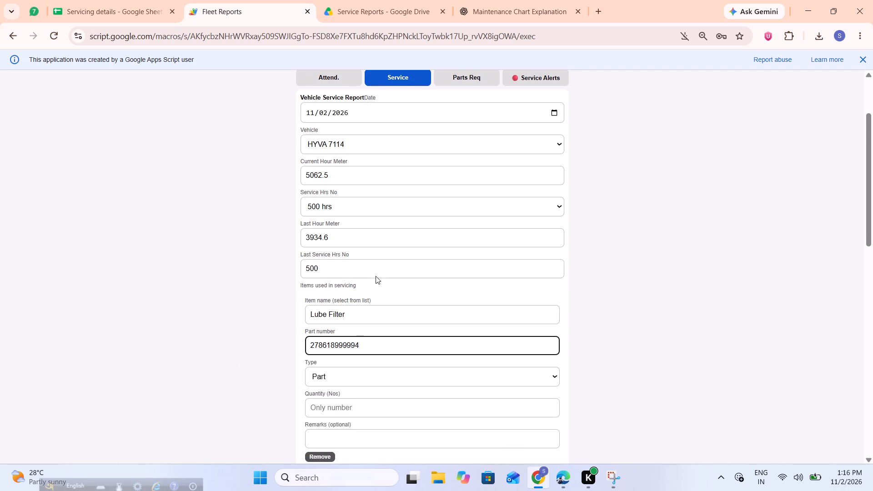
{"action": "left_click", "coordinate": [360, 401]}
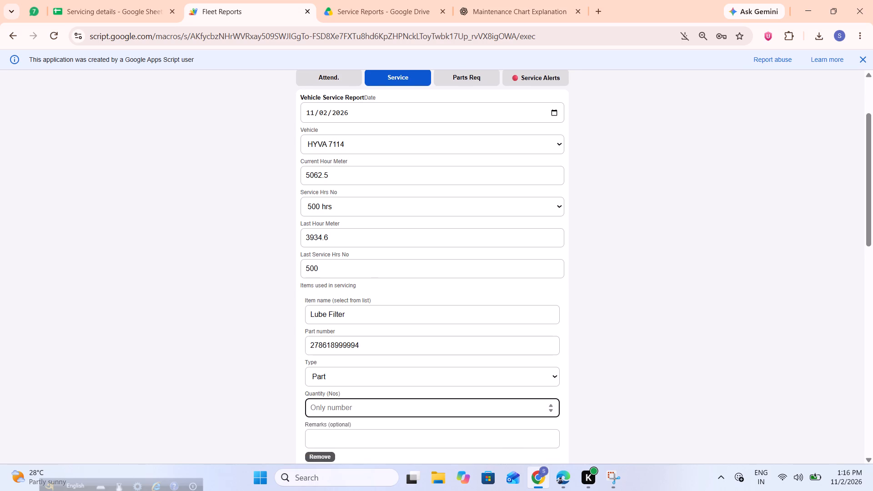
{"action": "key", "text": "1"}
Add a second servicing item and choose Fuel Filter — F4000700 as its item name.
{"action": "scroll", "coordinate": [339, 443], "scroll_direction": "down", "scroll_amount": 1}
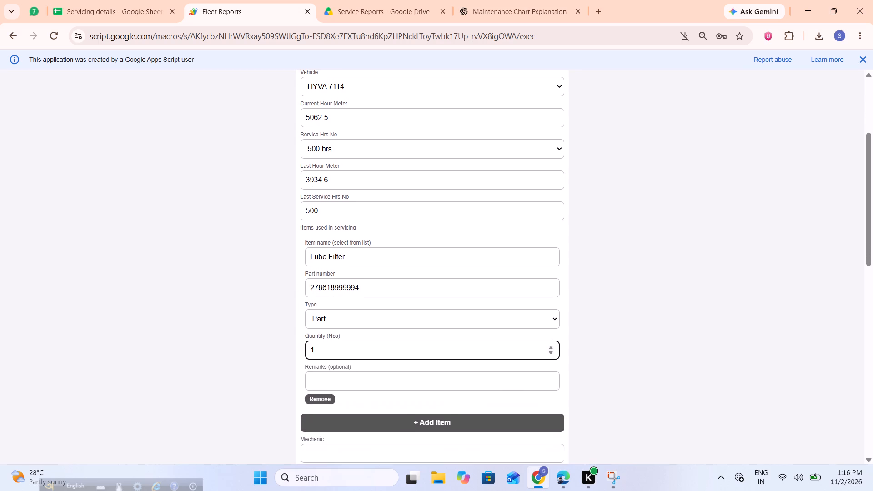
{"action": "scroll", "coordinate": [339, 443], "scroll_direction": "down", "scroll_amount": 1}
{"action": "left_click", "coordinate": [348, 416]}
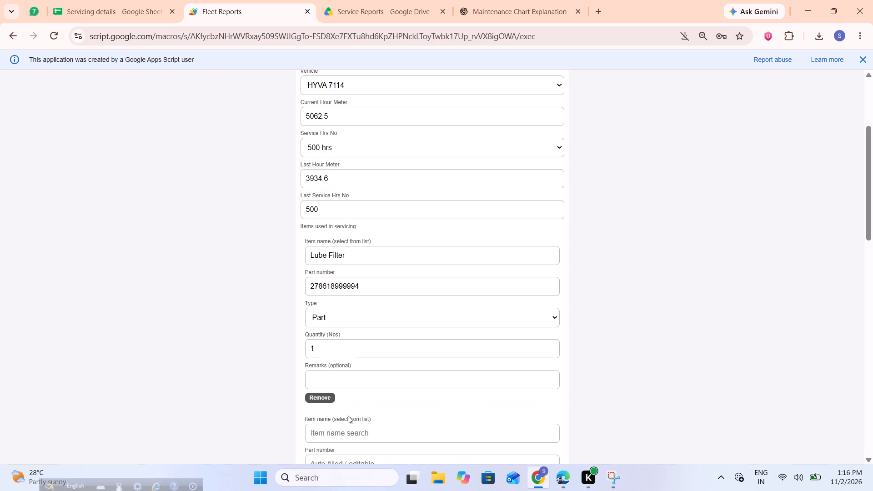
{"action": "scroll", "coordinate": [348, 416], "scroll_direction": "down", "scroll_amount": 2}
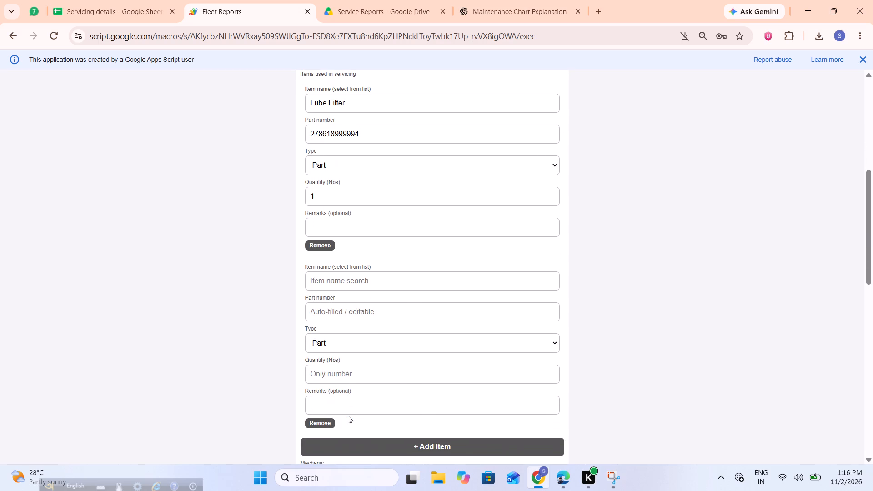
{"action": "left_click", "coordinate": [348, 416]}
{"action": "left_click", "coordinate": [343, 273]}
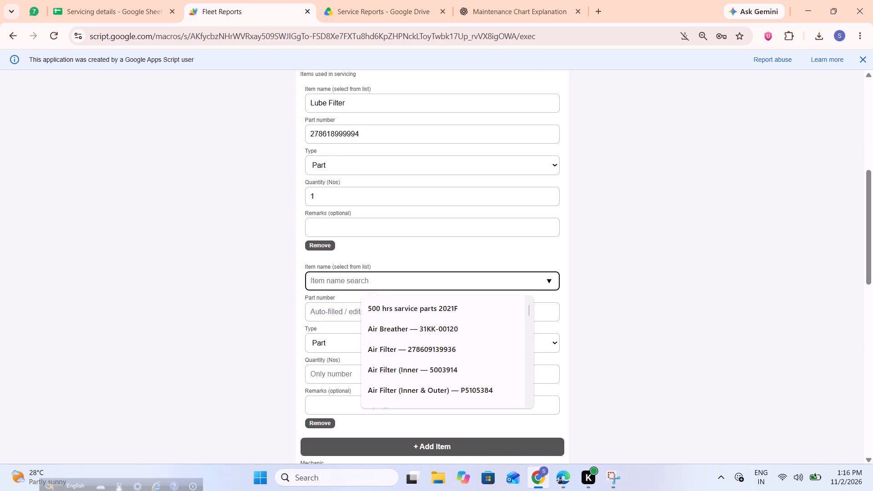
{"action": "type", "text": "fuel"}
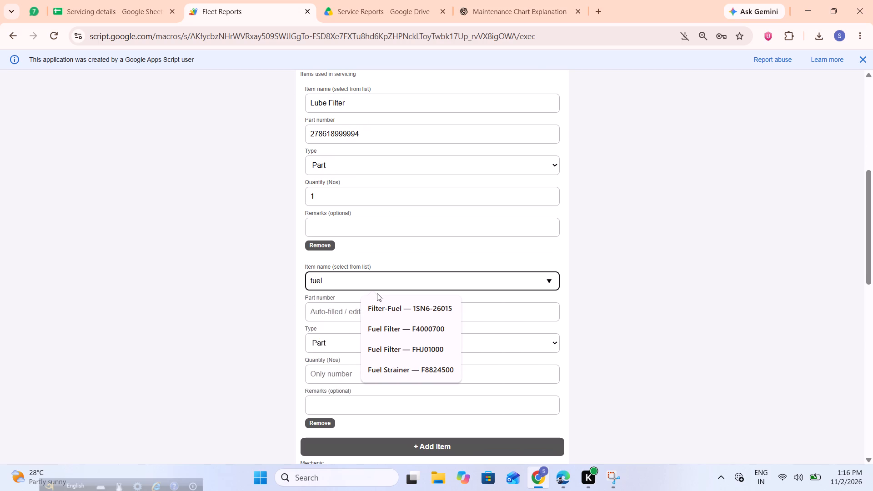
{"action": "left_click", "coordinate": [405, 331]}
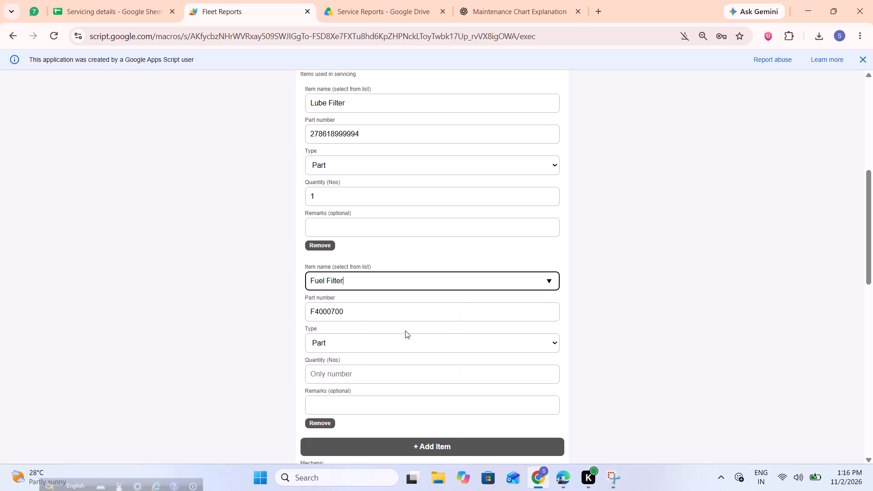
{"action": "left_click_drag", "start_coordinate": [377, 305], "coordinate": [168, 333]}
{"action": "key", "text": "BackSpace"}
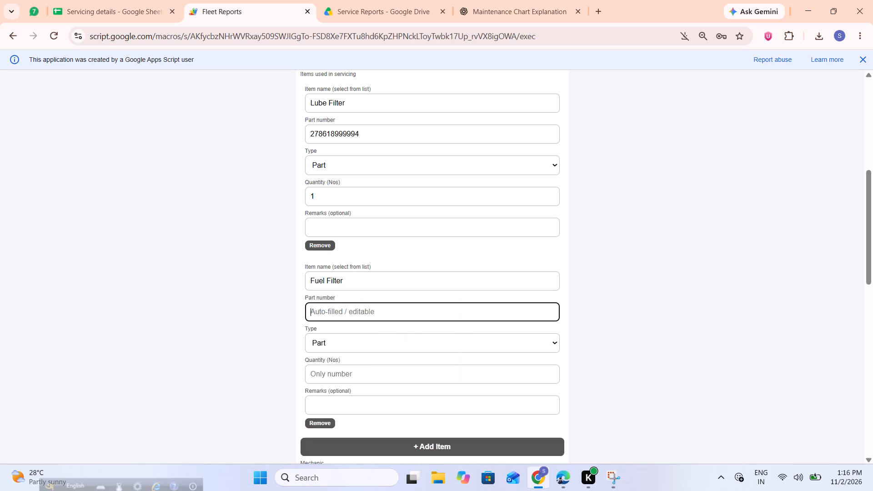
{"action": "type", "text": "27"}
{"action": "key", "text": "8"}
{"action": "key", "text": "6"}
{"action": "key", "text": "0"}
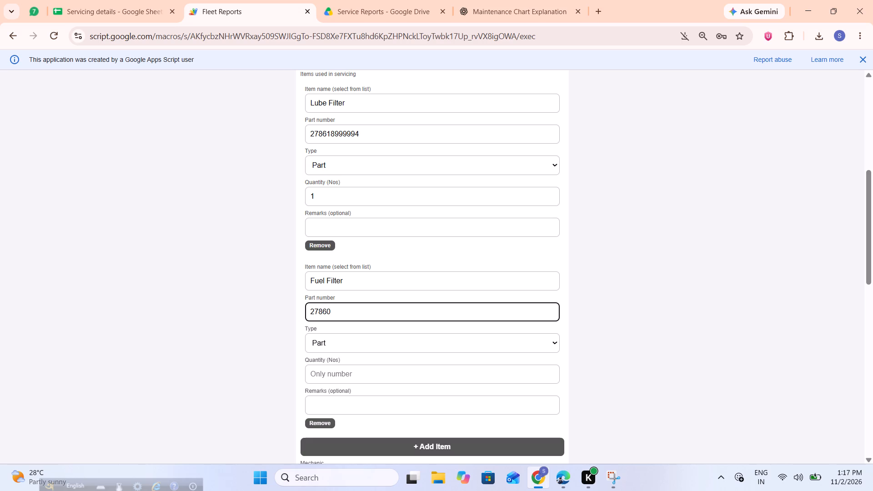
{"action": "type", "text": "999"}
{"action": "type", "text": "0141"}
{"action": "left_click", "coordinate": [326, 366]}
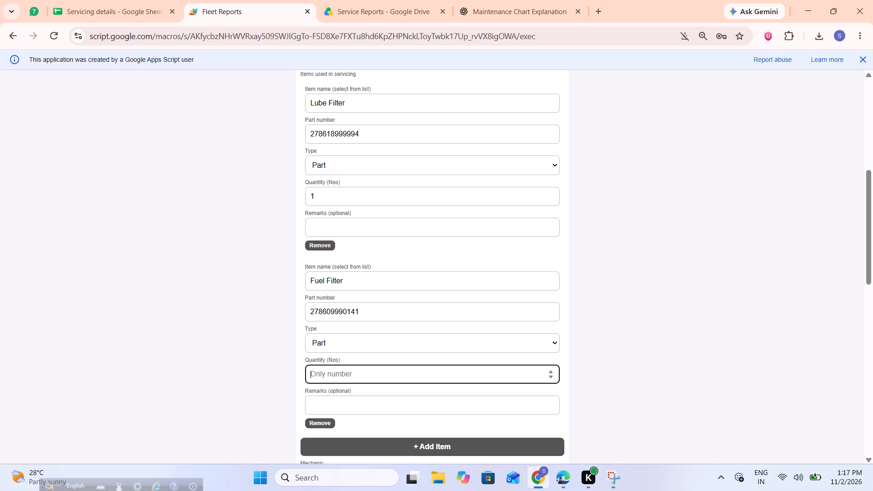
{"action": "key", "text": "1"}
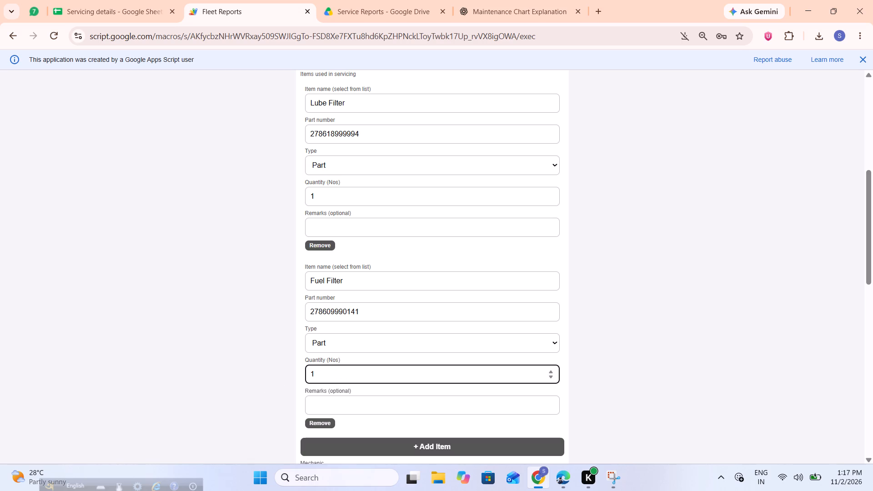
{"action": "left_click", "coordinate": [334, 359]}
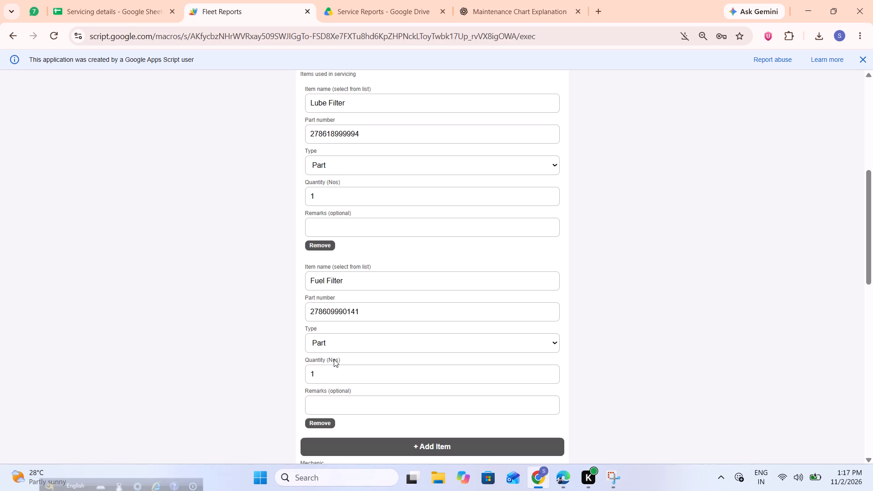
Review the service report's vehicle details, both item entries and the remaining fields from Mechanic to Delay Reason.
{"action": "scroll", "coordinate": [334, 359], "scroll_direction": "down", "scroll_amount": 3}
{"action": "scroll", "coordinate": [334, 359], "scroll_direction": "up", "scroll_amount": 5}
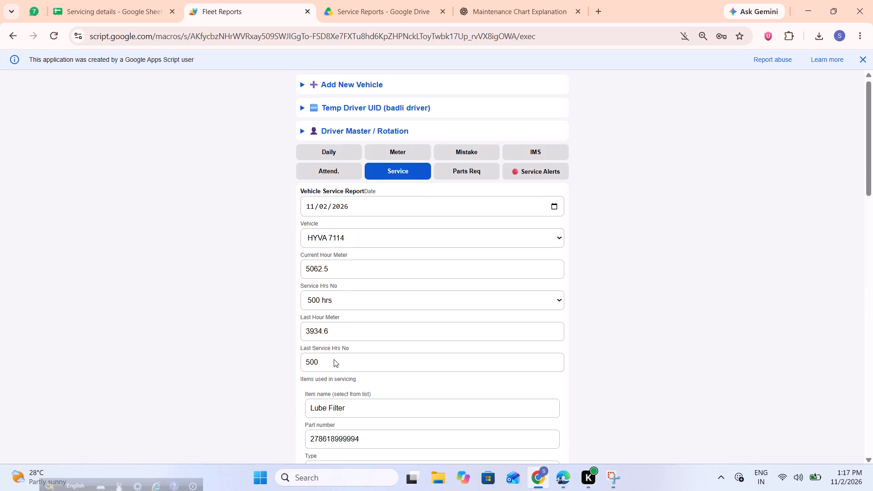
{"action": "scroll", "coordinate": [334, 359], "scroll_direction": "down", "scroll_amount": 5}
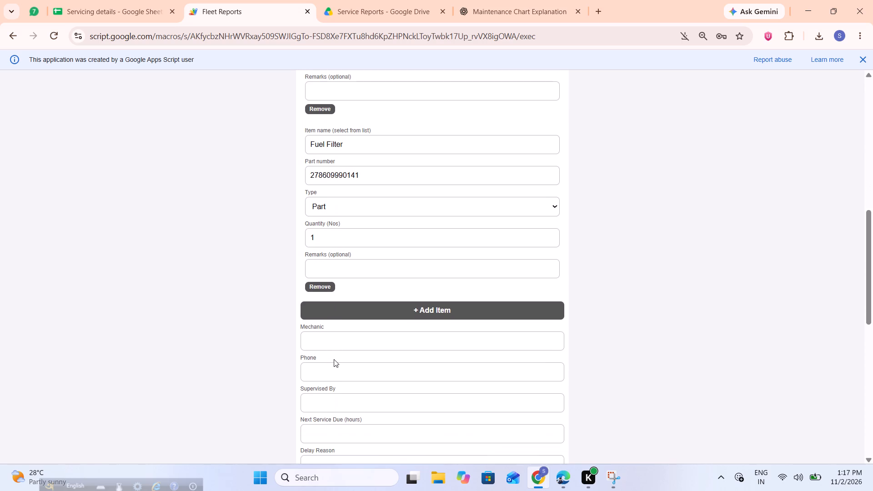
{"action": "scroll", "coordinate": [334, 359], "scroll_direction": "down", "scroll_amount": 1}
{"action": "left_click", "coordinate": [332, 286]}
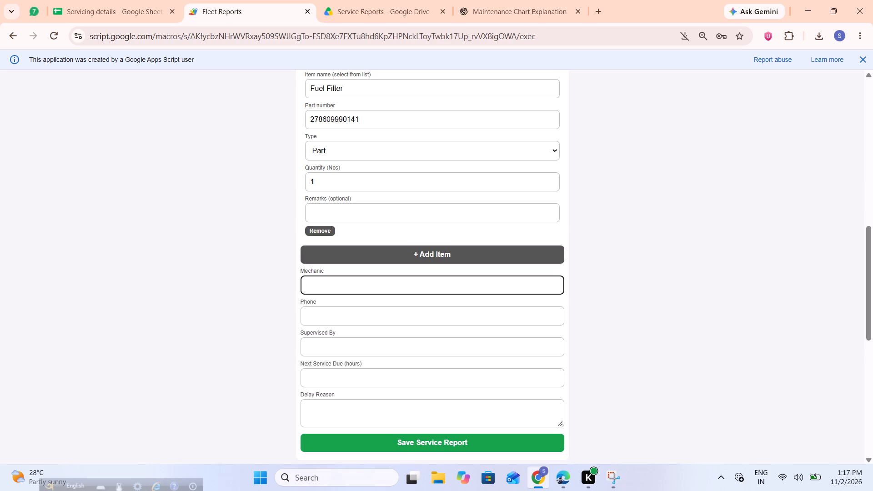
{"action": "scroll", "coordinate": [332, 286], "scroll_direction": "up", "scroll_amount": 2}
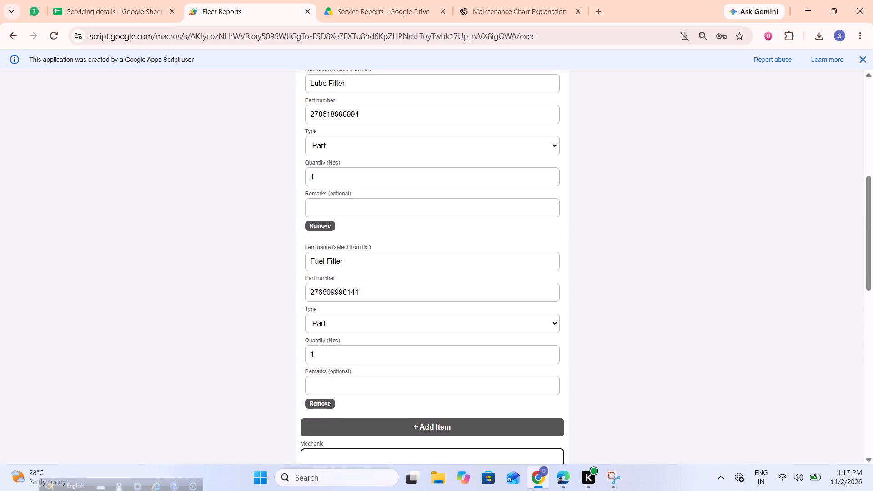
{"action": "scroll", "coordinate": [332, 286], "scroll_direction": "up", "scroll_amount": 2}
Add a third servicing item and choose Air Filter (Inner & Outer) as its item name.
{"action": "scroll", "coordinate": [332, 286], "scroll_direction": "down", "scroll_amount": 6}
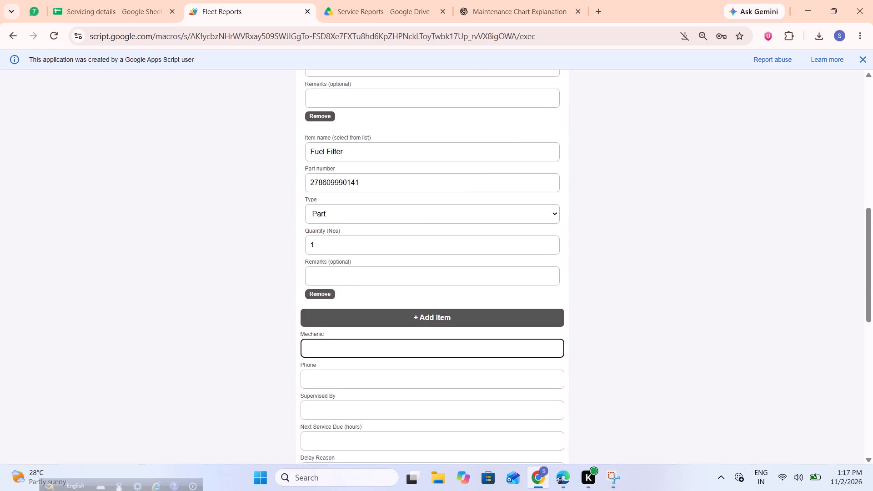
{"action": "scroll", "coordinate": [332, 286], "scroll_direction": "down", "scroll_amount": 1}
{"action": "left_click", "coordinate": [342, 262]}
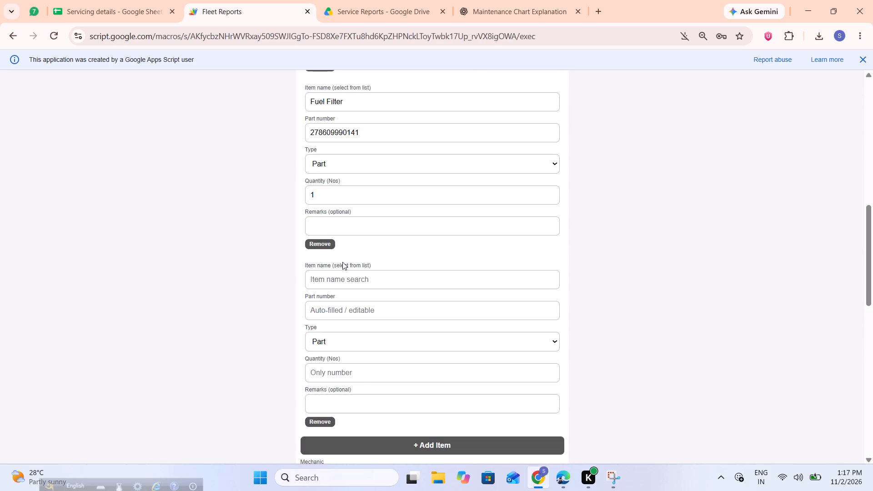
{"action": "left_click", "coordinate": [342, 269]}
{"action": "left_click", "coordinate": [341, 278]}
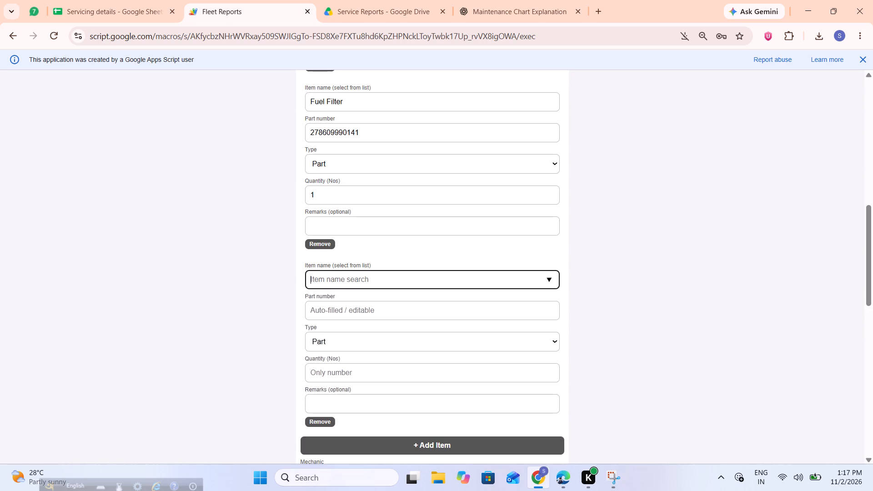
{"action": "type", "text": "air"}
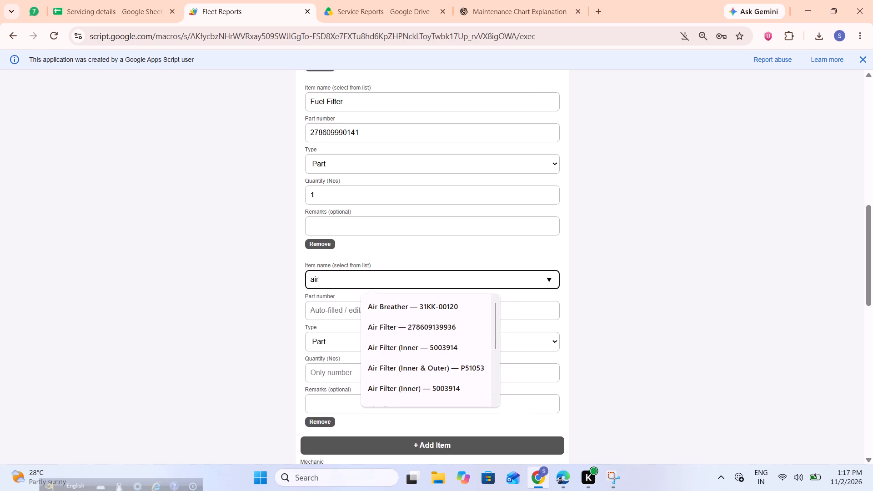
{"action": "left_click", "coordinate": [426, 326]}
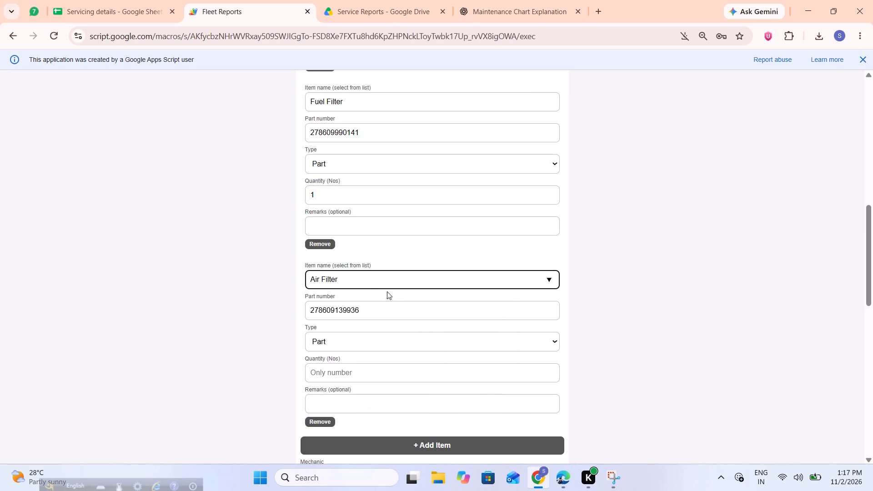
{"action": "left_click", "coordinate": [379, 281]}
{"action": "left_click", "coordinate": [417, 349]}
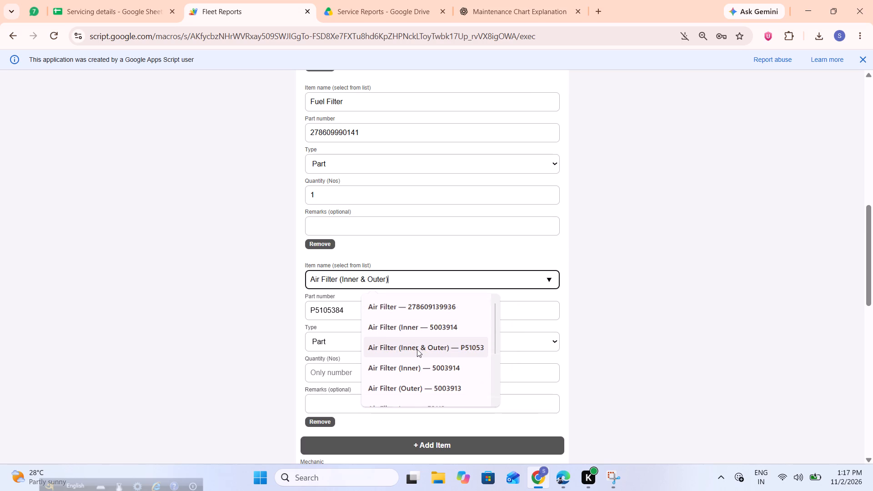
{"action": "left_click_drag", "start_coordinate": [378, 314], "coordinate": [244, 335]}
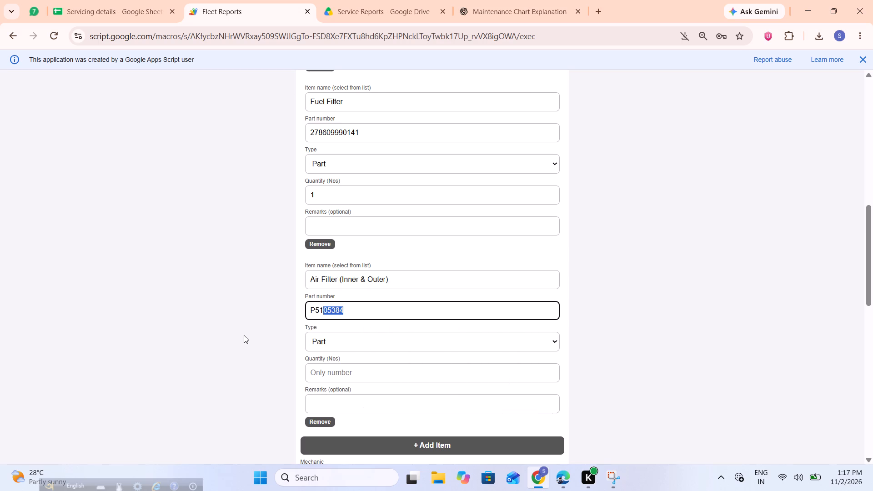
{"action": "key", "text": "BackSpace"}
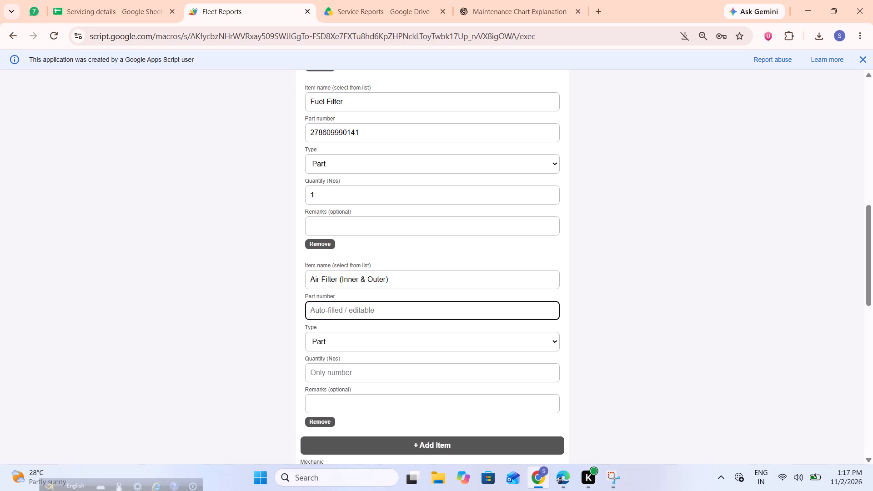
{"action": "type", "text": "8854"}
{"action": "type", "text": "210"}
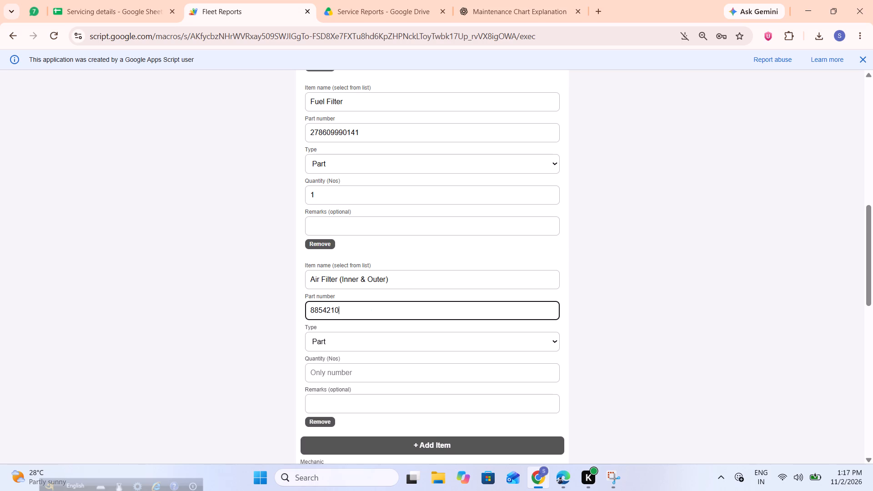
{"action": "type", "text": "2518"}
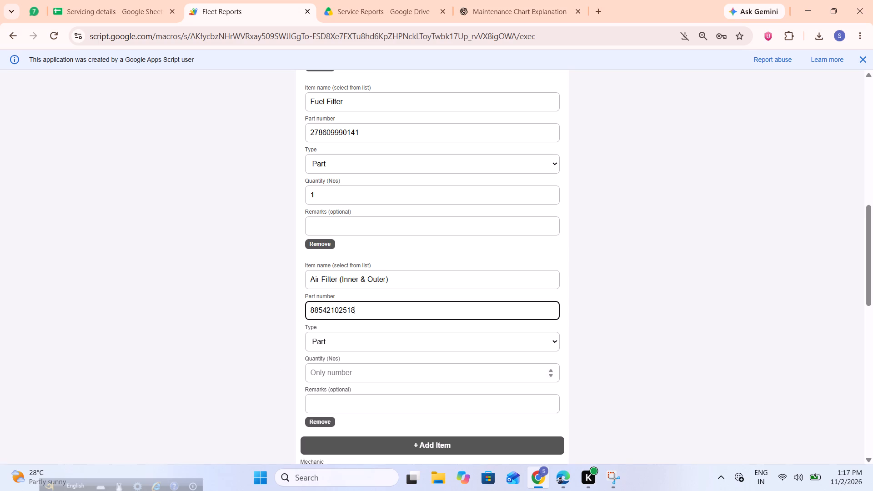
{"action": "left_click", "coordinate": [331, 362]}
{"action": "left_click", "coordinate": [331, 367]}
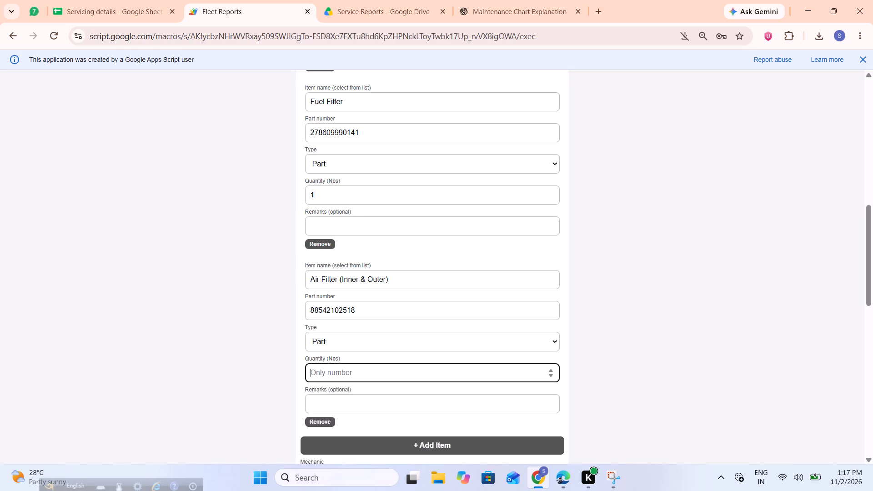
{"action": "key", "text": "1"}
{"action": "left_click", "coordinate": [371, 426]}
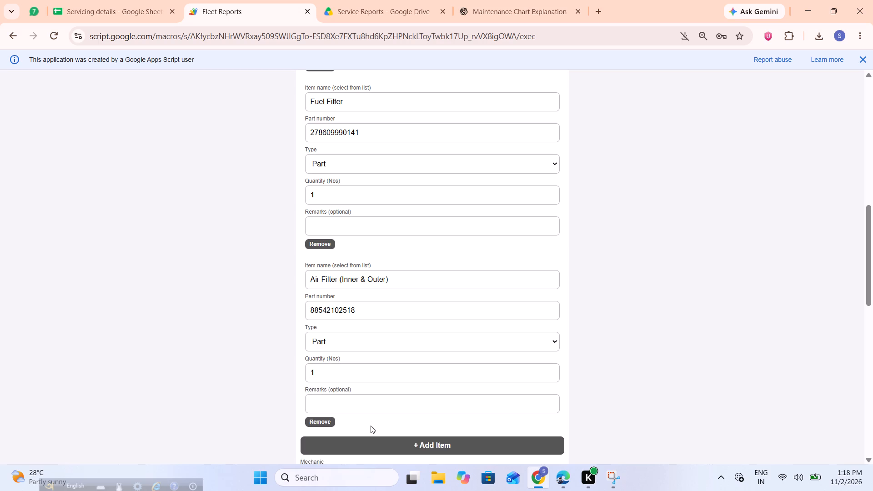
Add a fourth servicing item and choose Engine Oil — 15W40 as its item name.
{"action": "scroll", "coordinate": [371, 426], "scroll_direction": "down", "scroll_amount": 2}
{"action": "left_click", "coordinate": [385, 371]}
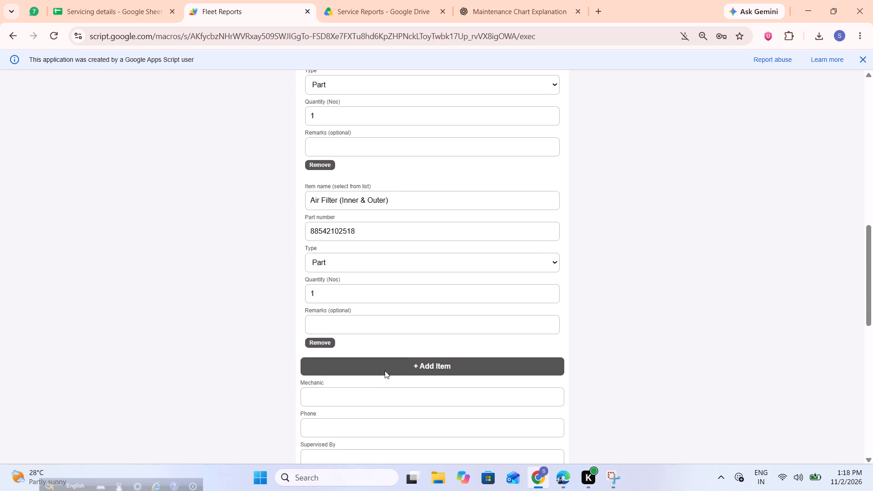
{"action": "scroll", "coordinate": [385, 371], "scroll_direction": "down", "scroll_amount": 1}
{"action": "left_click", "coordinate": [380, 319]}
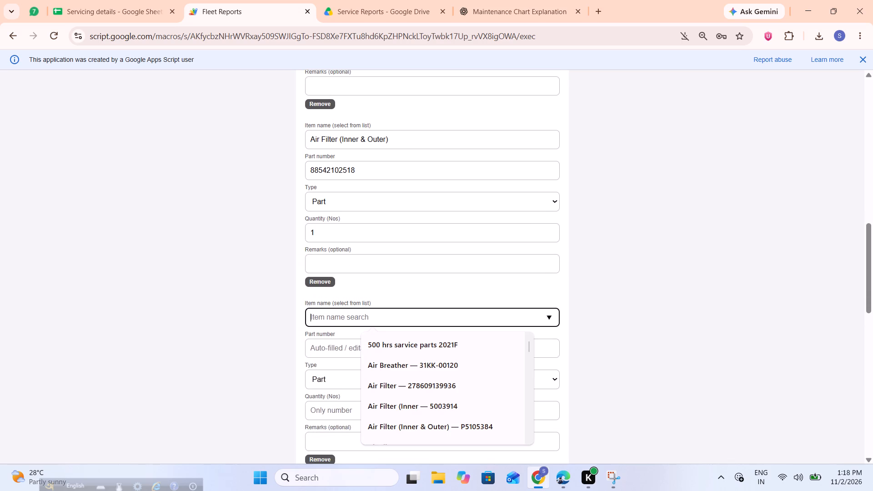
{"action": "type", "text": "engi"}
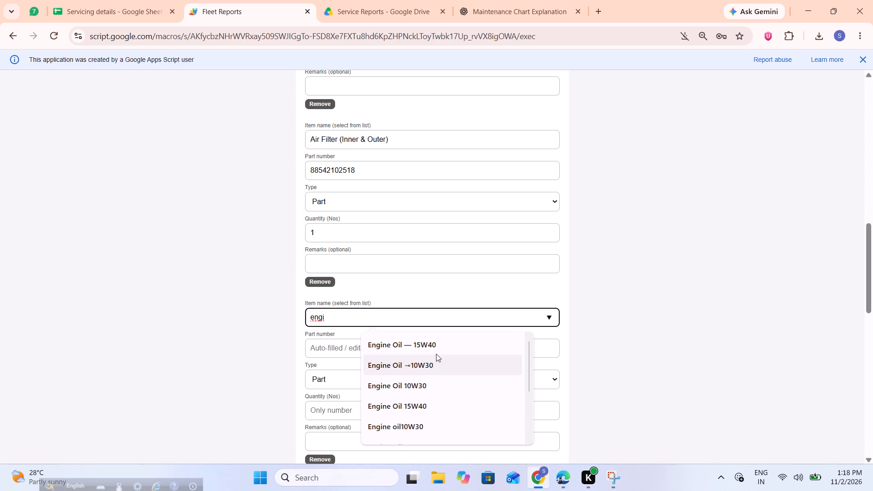
{"action": "left_click", "coordinate": [430, 350]}
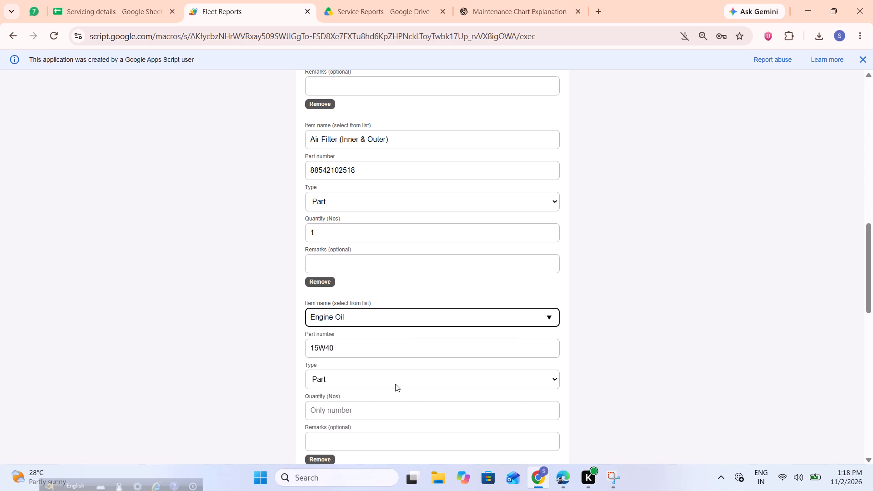
Set the Engine Oil item's type to Lube and its litres to 22.
{"action": "left_click", "coordinate": [396, 401]}
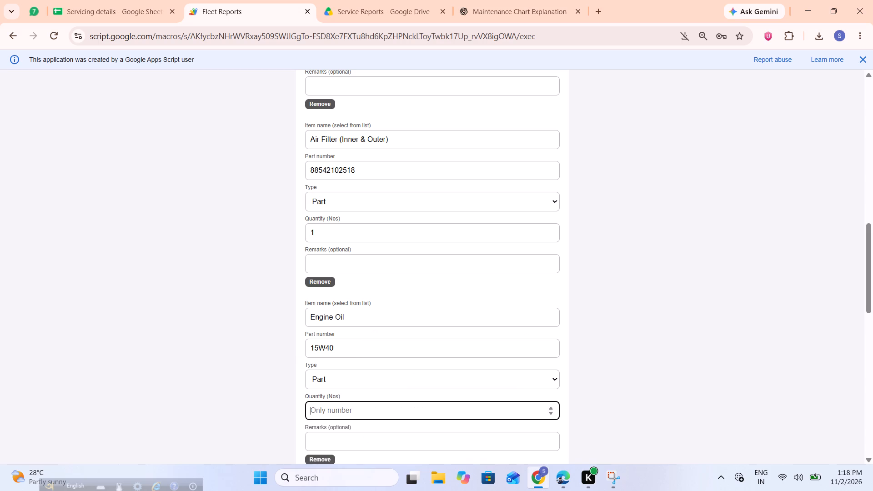
{"action": "left_click", "coordinate": [370, 382]}
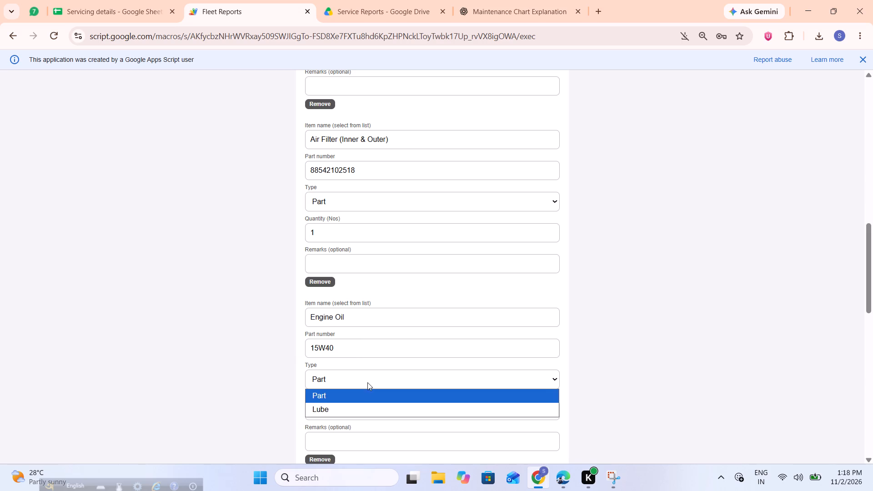
{"action": "left_click", "coordinate": [365, 415]}
{"action": "left_click", "coordinate": [365, 415]}
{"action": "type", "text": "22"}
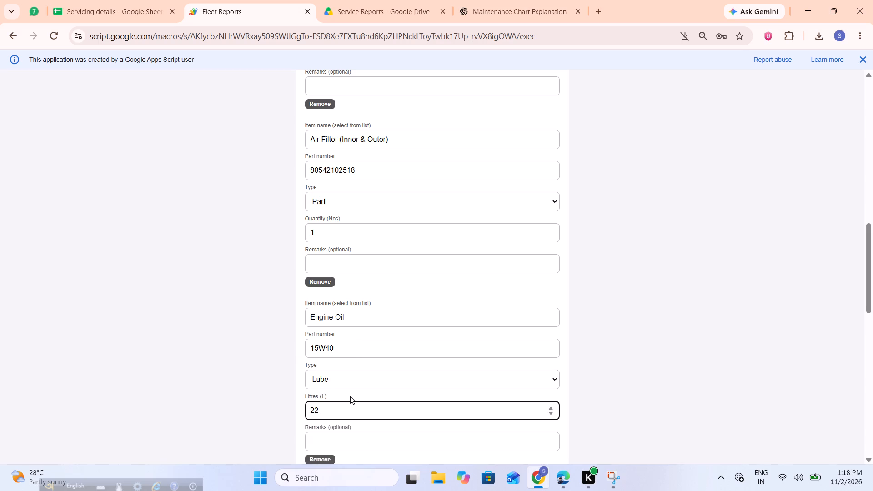
{"action": "left_click", "coordinate": [350, 396]}
Enter the mechanic's full name in the service report's Mechanic field.
{"action": "scroll", "coordinate": [350, 396], "scroll_direction": "down", "scroll_amount": 2}
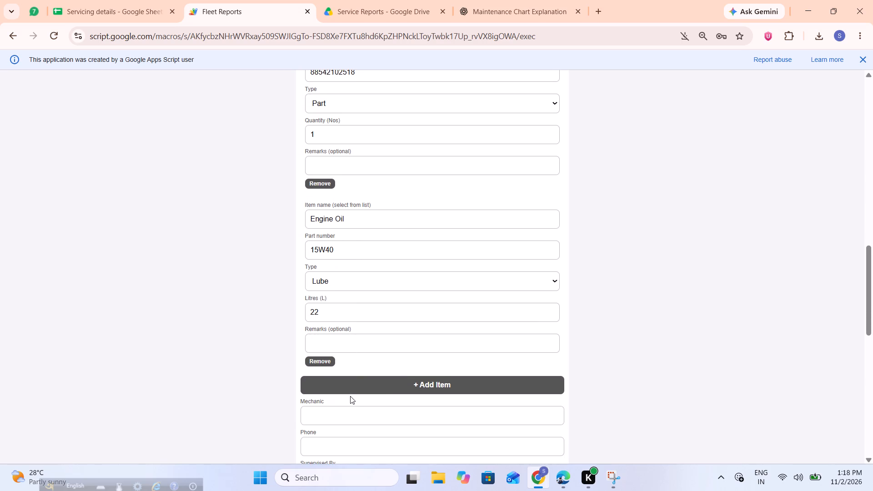
{"action": "scroll", "coordinate": [350, 396], "scroll_direction": "down", "scroll_amount": 2}
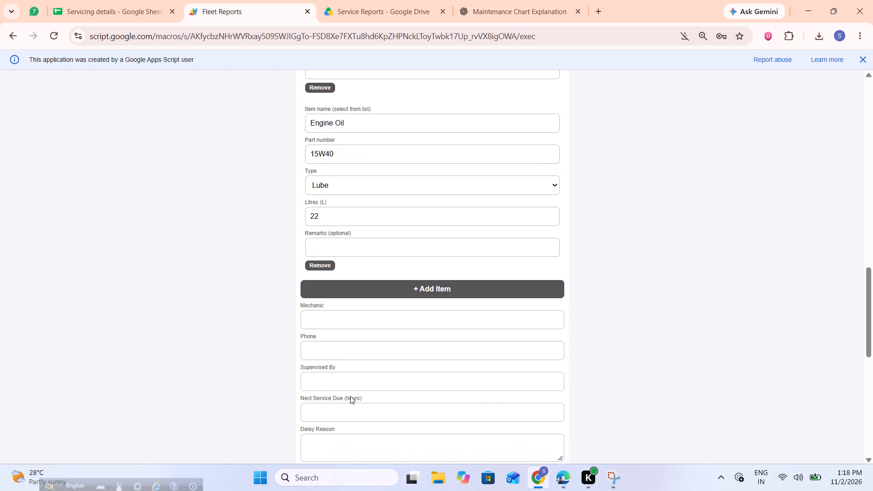
{"action": "left_click", "coordinate": [335, 327]}
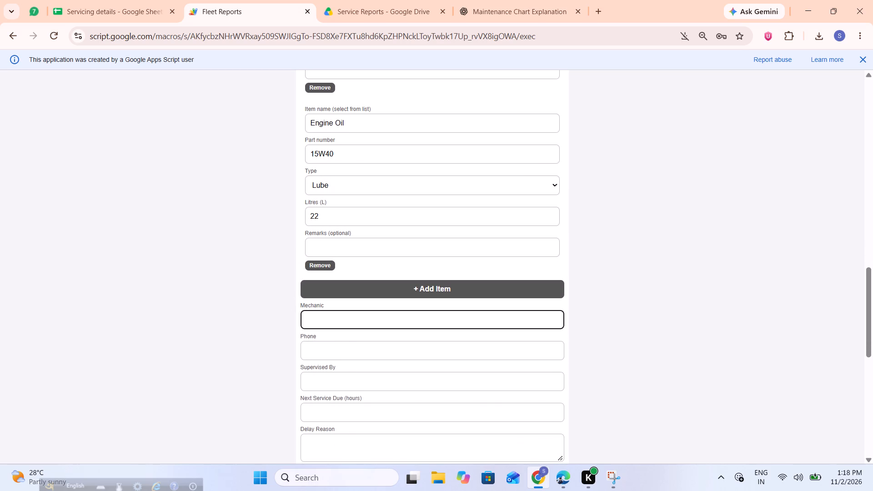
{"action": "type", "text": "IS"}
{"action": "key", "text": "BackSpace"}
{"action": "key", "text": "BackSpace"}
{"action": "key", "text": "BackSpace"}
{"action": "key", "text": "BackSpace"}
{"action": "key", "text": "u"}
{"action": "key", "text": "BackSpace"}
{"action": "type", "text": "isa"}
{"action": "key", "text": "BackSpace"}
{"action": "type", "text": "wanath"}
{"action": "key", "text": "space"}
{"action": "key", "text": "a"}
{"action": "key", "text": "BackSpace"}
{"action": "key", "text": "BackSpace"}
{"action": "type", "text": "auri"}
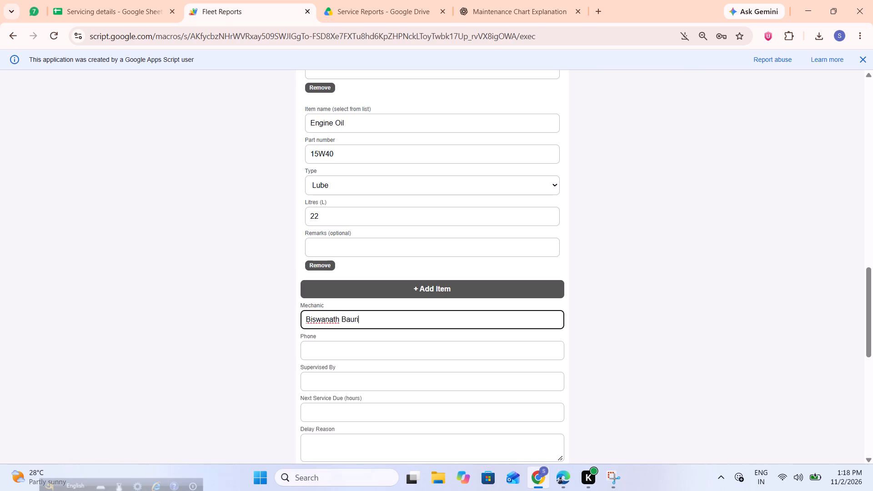
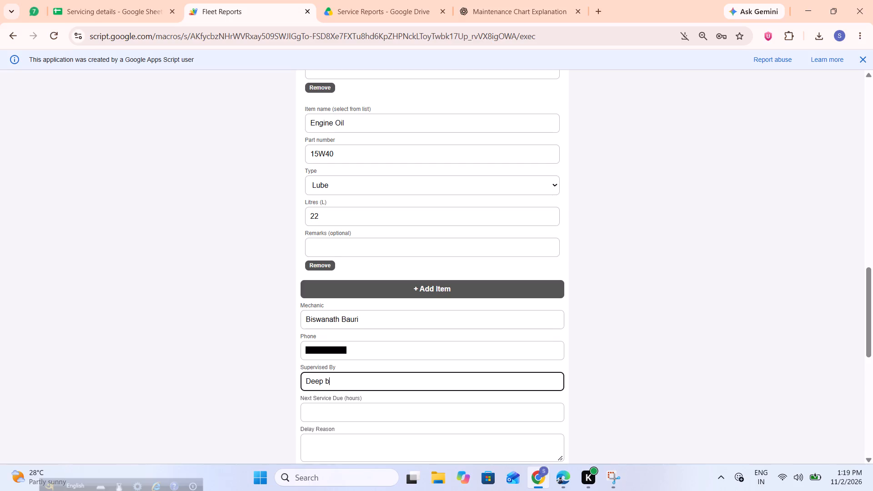
Complete the supervisor's name in the Supervised By field of the service report.
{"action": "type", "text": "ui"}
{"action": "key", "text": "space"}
Enter 5562.5(1000 hrs) as the Next Service Due, with no stray characters before the number.
{"action": "scroll", "coordinate": [361, 412], "scroll_direction": "down", "scroll_amount": 8}
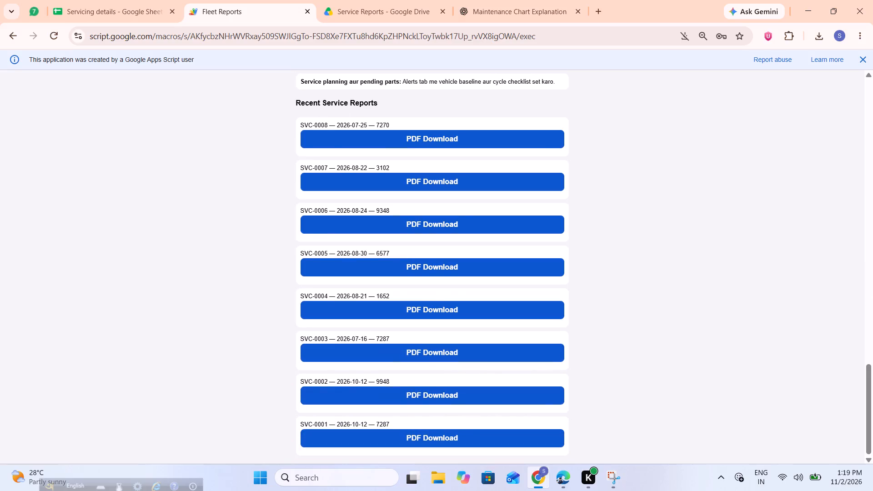
{"action": "scroll", "coordinate": [361, 412], "scroll_direction": "up", "scroll_amount": 4}
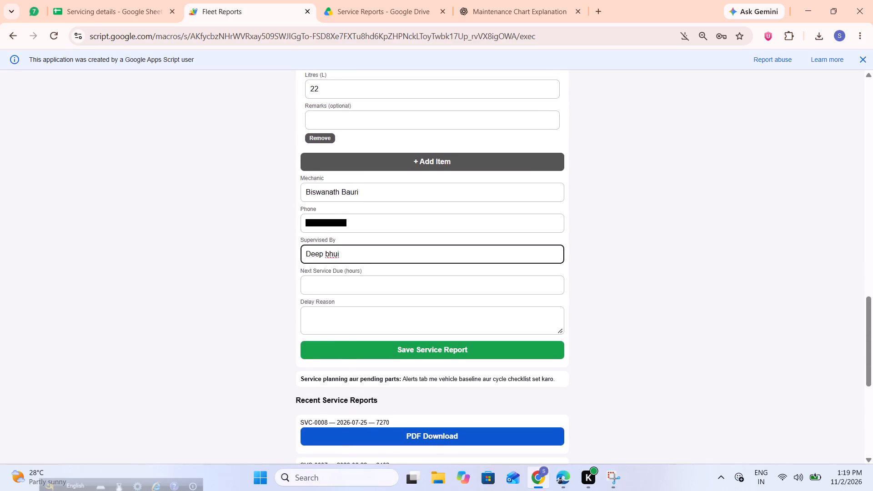
{"action": "left_click", "coordinate": [340, 321]}
{"action": "left_click", "coordinate": [334, 286]}
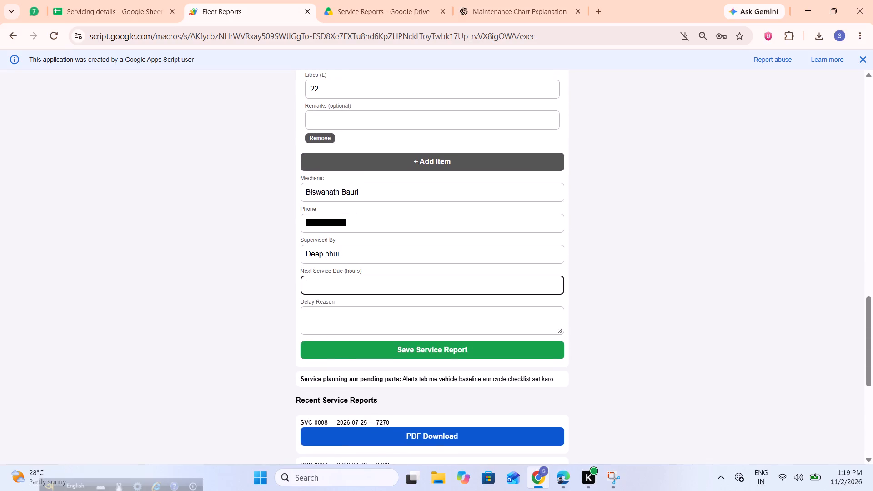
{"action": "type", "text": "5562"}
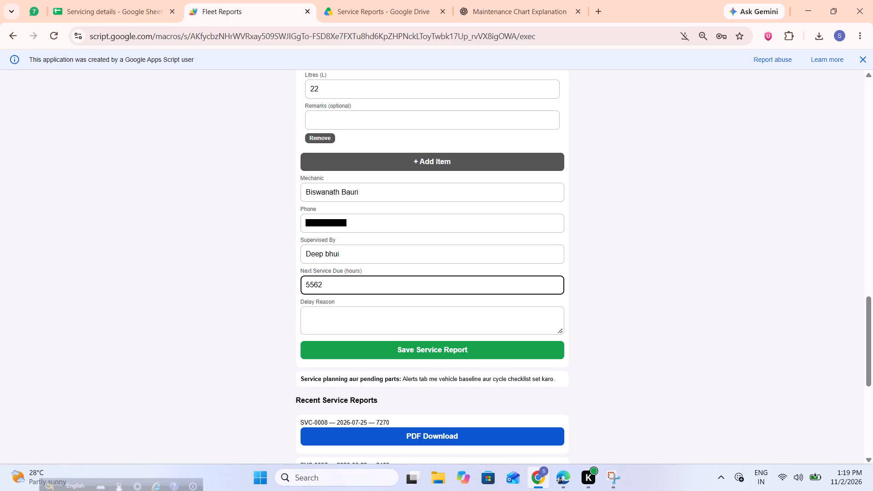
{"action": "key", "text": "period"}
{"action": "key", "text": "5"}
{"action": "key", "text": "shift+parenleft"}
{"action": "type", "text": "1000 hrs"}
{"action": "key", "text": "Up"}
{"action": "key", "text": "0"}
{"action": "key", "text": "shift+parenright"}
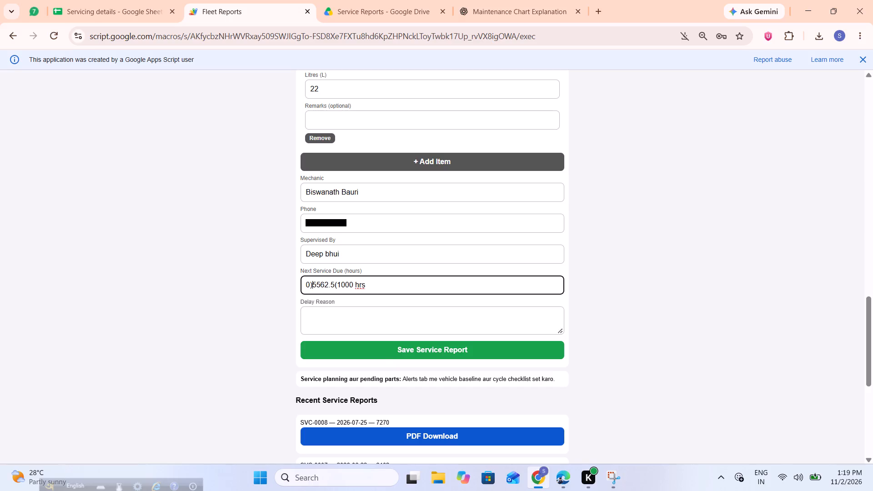
{"action": "left_click", "coordinate": [334, 286]}
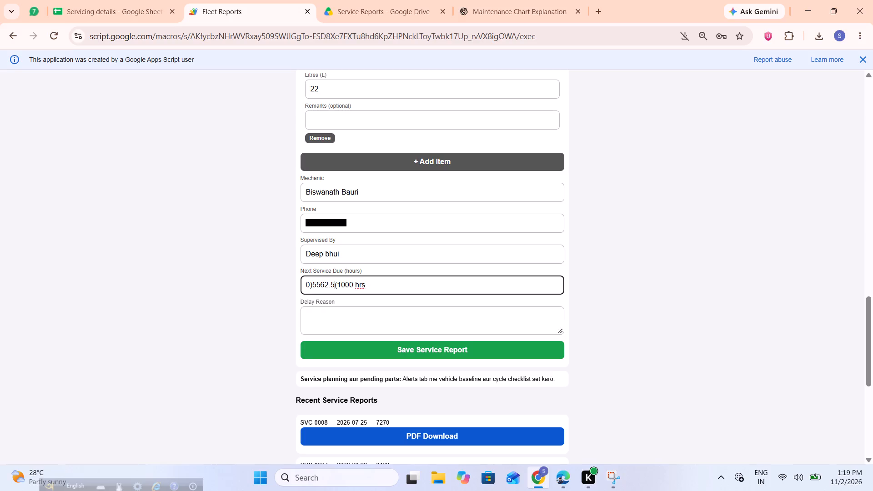
{"action": "double_click", "coordinate": [381, 281]}
{"action": "left_click", "coordinate": [381, 281]}
{"action": "key", "text": "shift+parenright"}
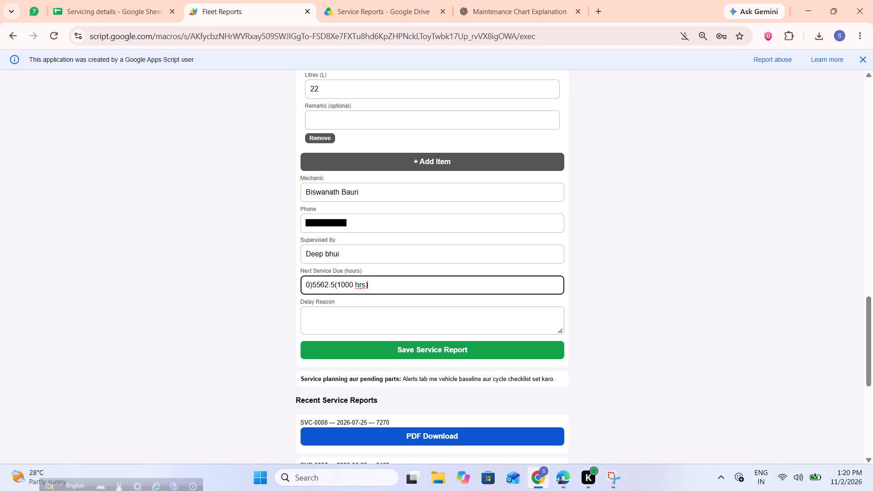
{"action": "left_click", "coordinate": [396, 301]}
{"action": "scroll", "coordinate": [396, 301], "scroll_direction": "up", "scroll_amount": 2}
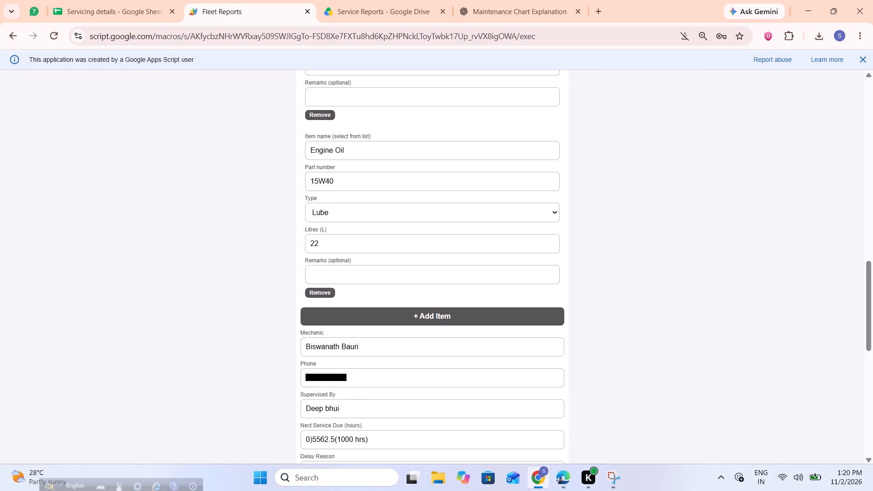
{"action": "left_click_drag", "start_coordinate": [311, 439], "coordinate": [254, 456]}
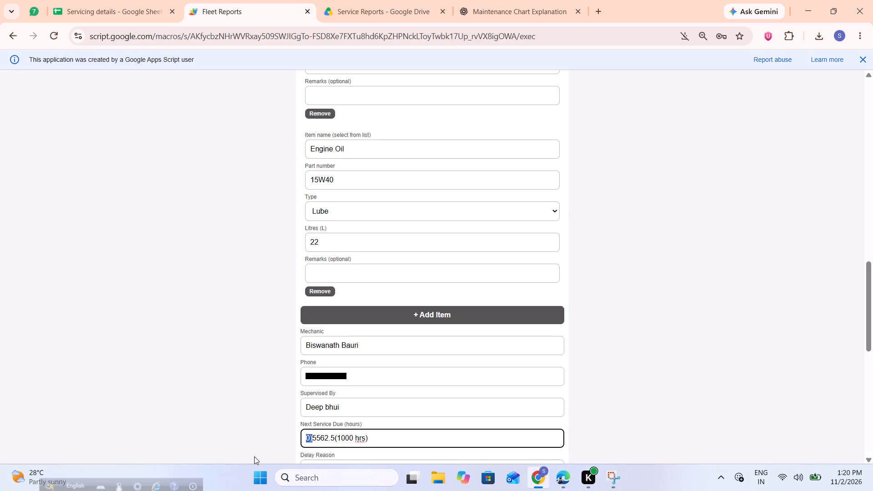
{"action": "key", "text": "BackSpace"}
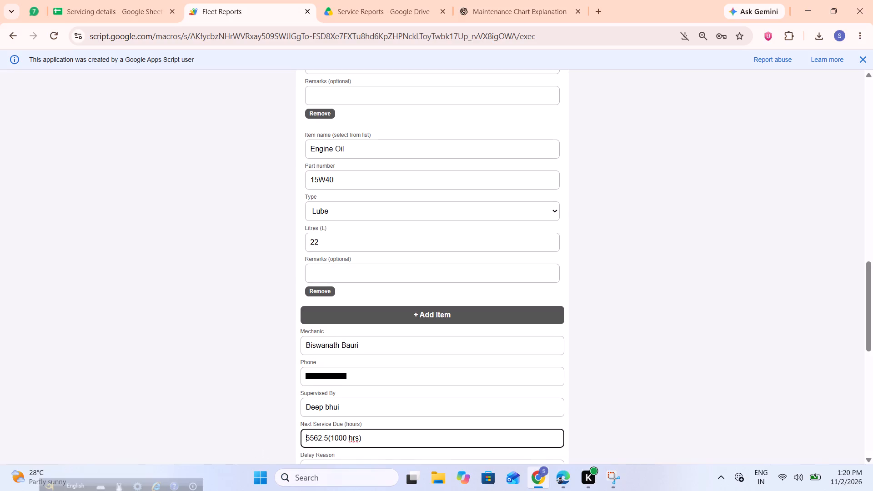
{"action": "left_click", "coordinate": [363, 420]}
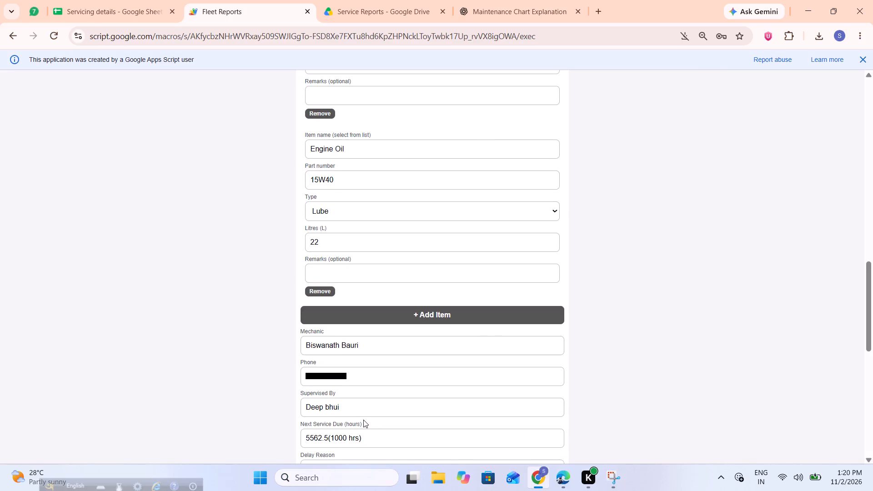
Review the filled-in report for HYVA 7114, checking the vehicle and hour meter details and each item's part number and quantity.
{"action": "scroll", "coordinate": [363, 420], "scroll_direction": "up", "scroll_amount": 5}
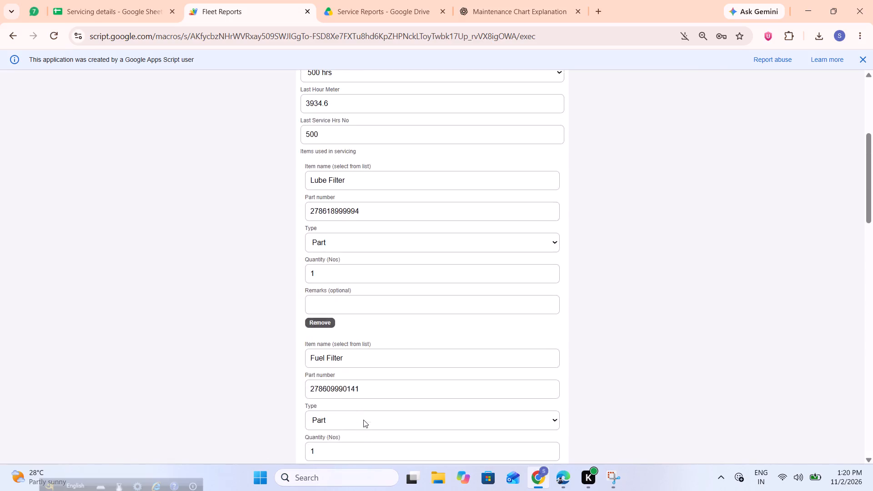
{"action": "scroll", "coordinate": [363, 420], "scroll_direction": "up", "scroll_amount": 3}
{"action": "scroll", "coordinate": [363, 420], "scroll_direction": "down", "scroll_amount": 1}
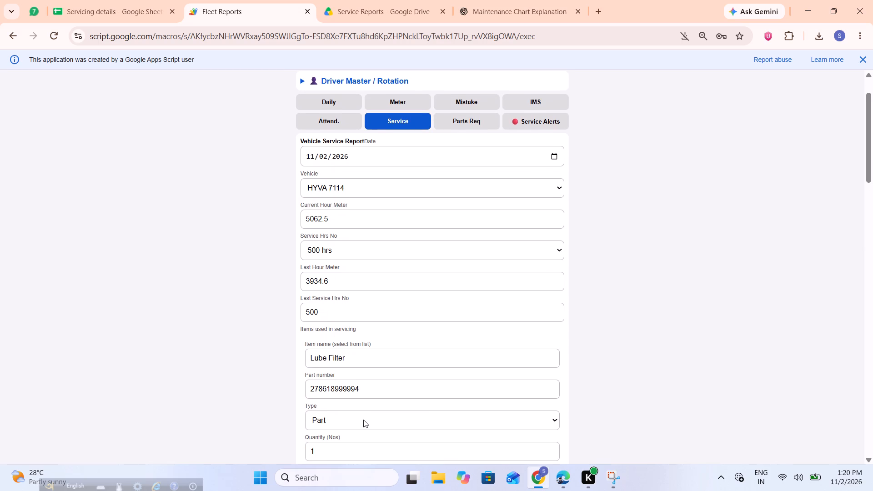
{"action": "scroll", "coordinate": [363, 420], "scroll_direction": "down", "scroll_amount": 2}
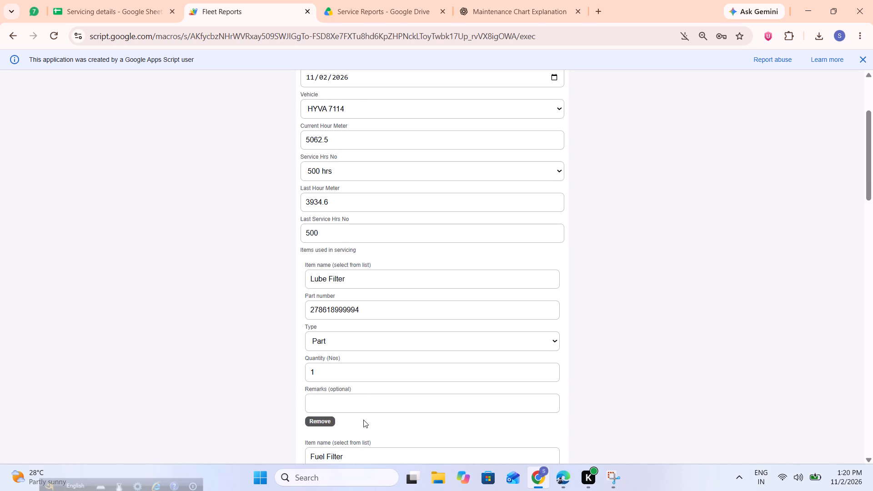
{"action": "scroll", "coordinate": [363, 420], "scroll_direction": "down", "scroll_amount": 3}
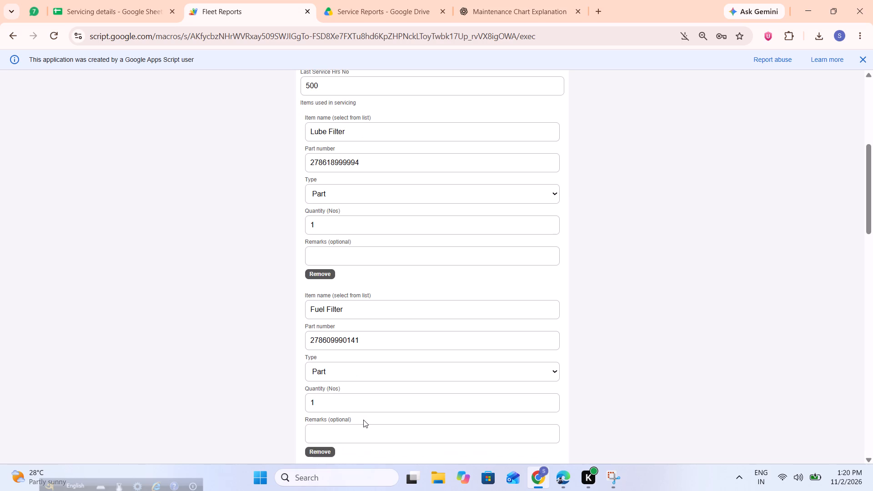
{"action": "scroll", "coordinate": [363, 412], "scroll_direction": "down", "scroll_amount": 1}
{"action": "scroll", "coordinate": [355, 376], "scroll_direction": "down", "scroll_amount": 4}
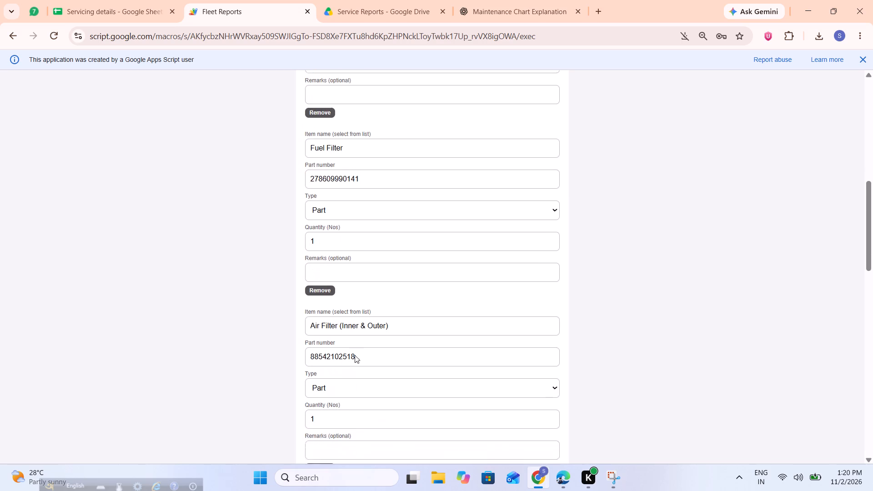
{"action": "scroll", "coordinate": [355, 355], "scroll_direction": "down", "scroll_amount": 2}
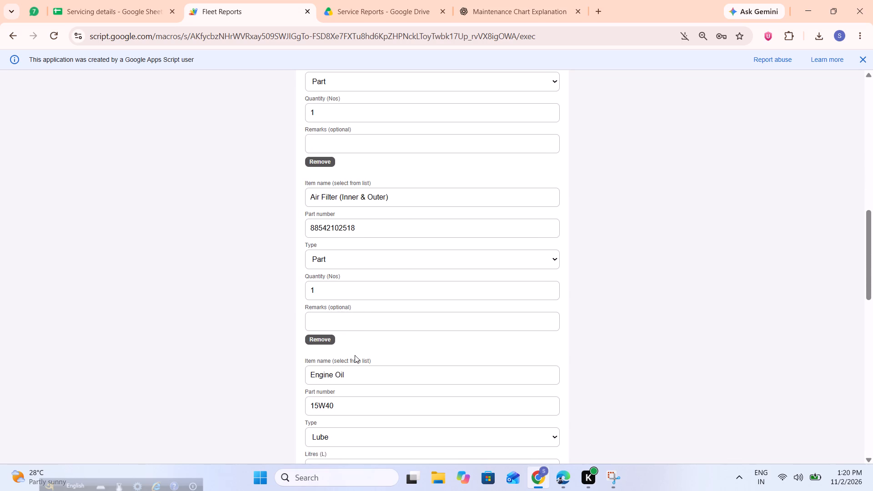
{"action": "scroll", "coordinate": [355, 355], "scroll_direction": "down", "scroll_amount": 2}
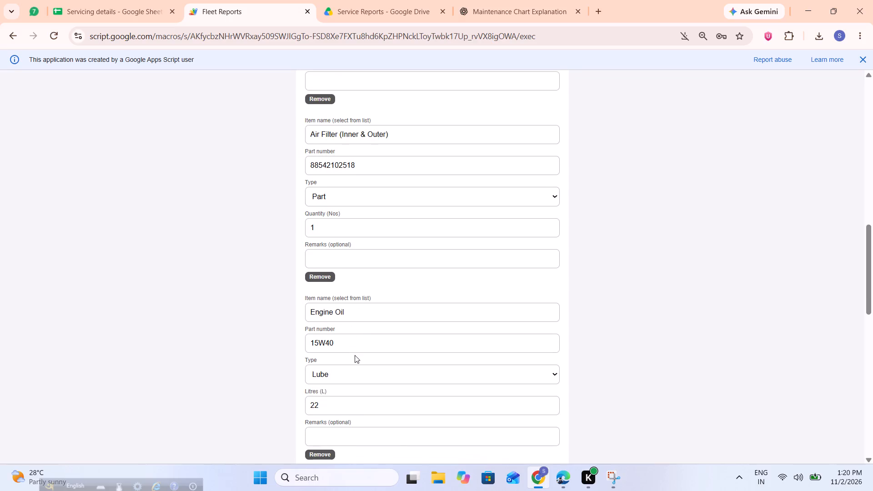
{"action": "scroll", "coordinate": [355, 355], "scroll_direction": "down", "scroll_amount": 1}
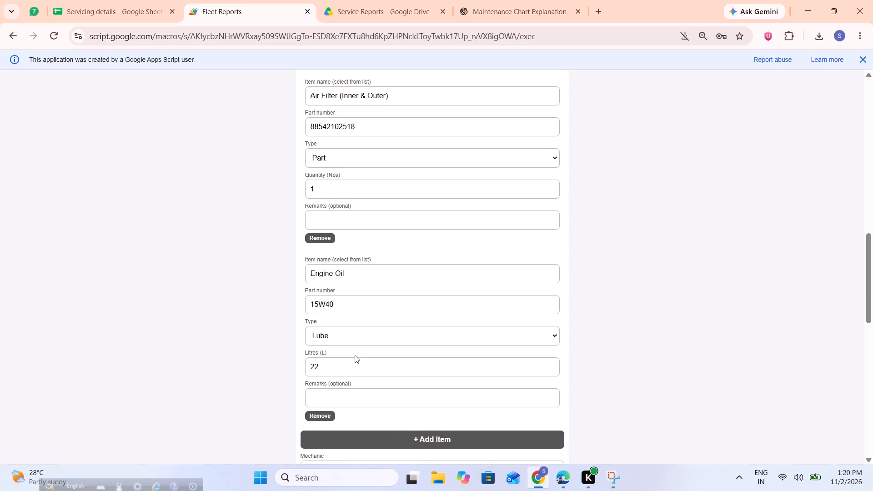
{"action": "scroll", "coordinate": [355, 355], "scroll_direction": "down", "scroll_amount": 1}
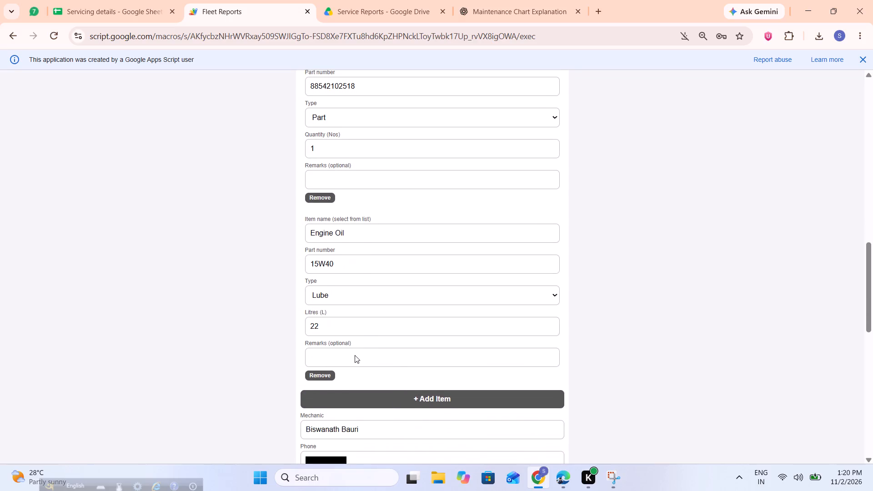
Save the HYVA 7114 service report with the delay reason left blank, and dismiss the save message.
{"action": "scroll", "coordinate": [355, 355], "scroll_direction": "down", "scroll_amount": 3}
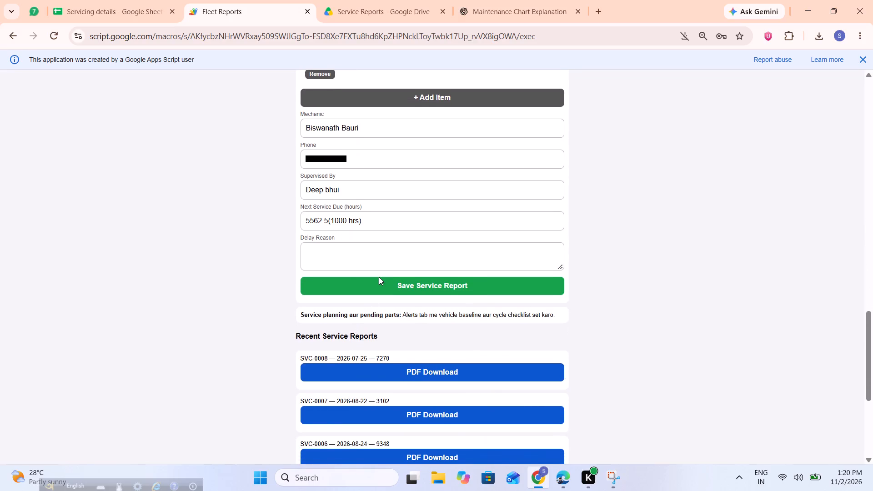
{"action": "left_click", "coordinate": [379, 277]}
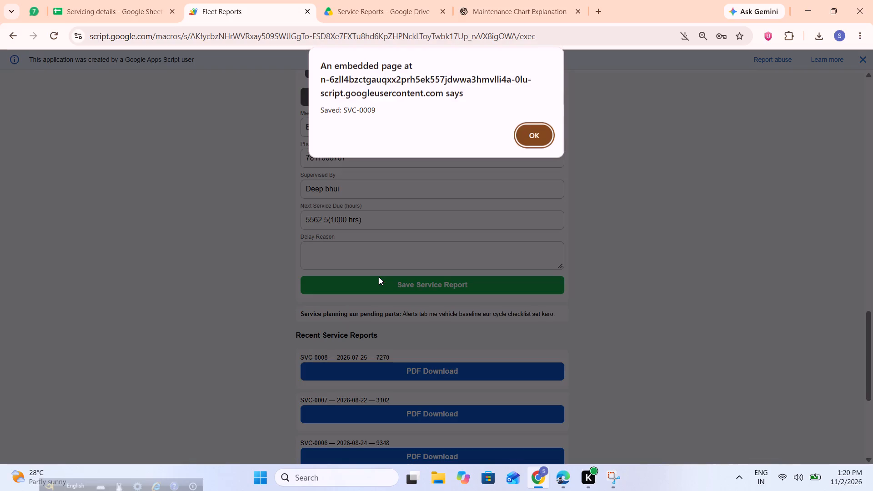
{"action": "left_click", "coordinate": [522, 137]}
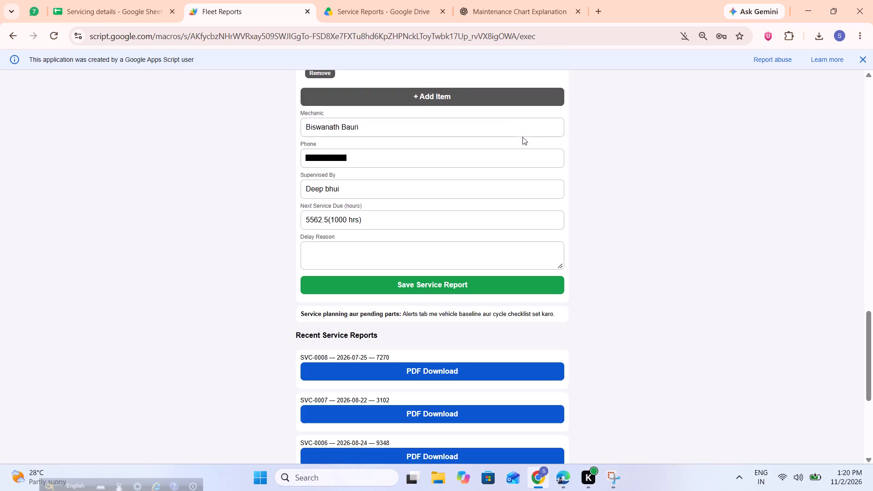
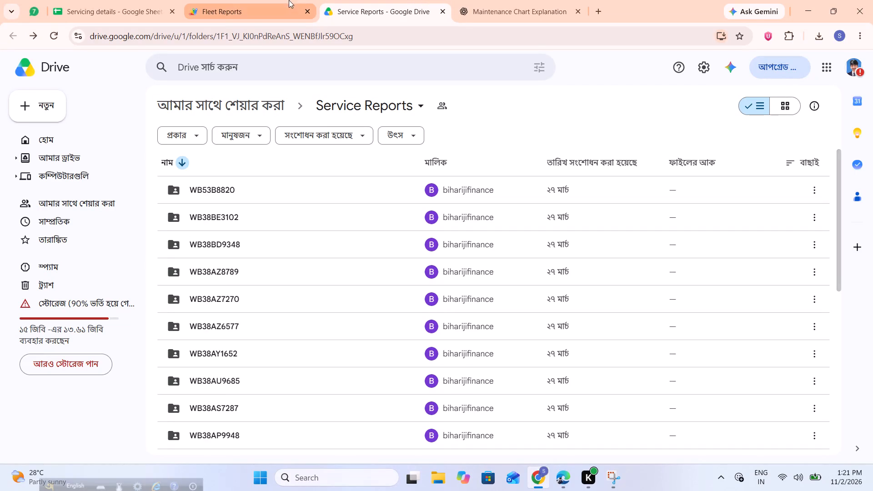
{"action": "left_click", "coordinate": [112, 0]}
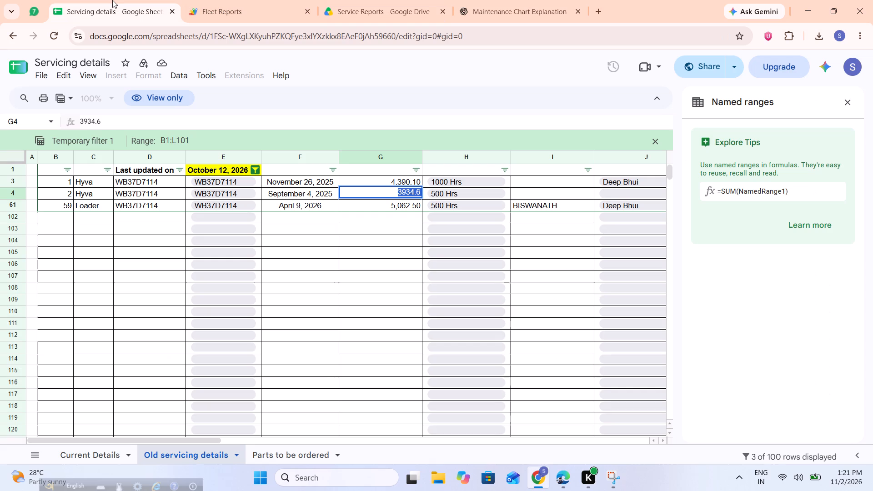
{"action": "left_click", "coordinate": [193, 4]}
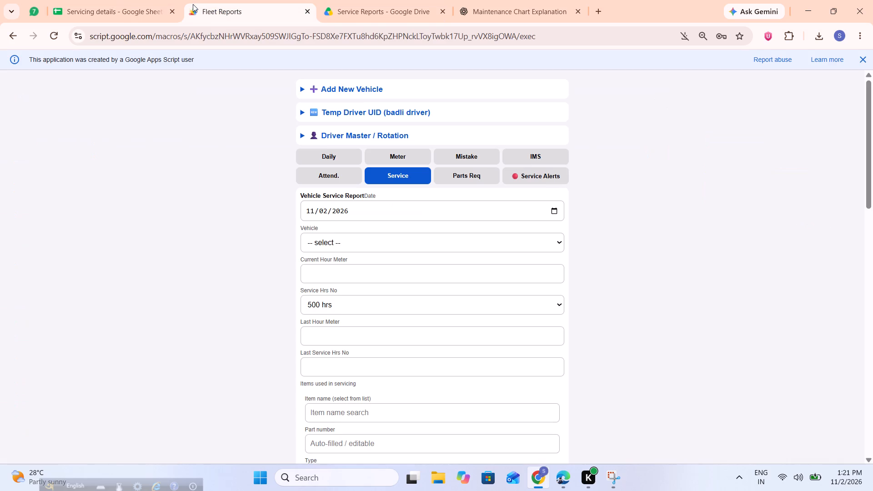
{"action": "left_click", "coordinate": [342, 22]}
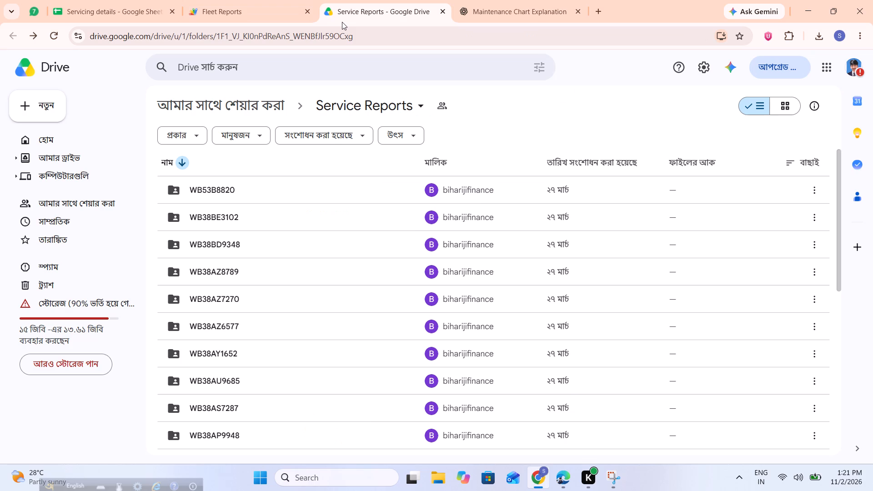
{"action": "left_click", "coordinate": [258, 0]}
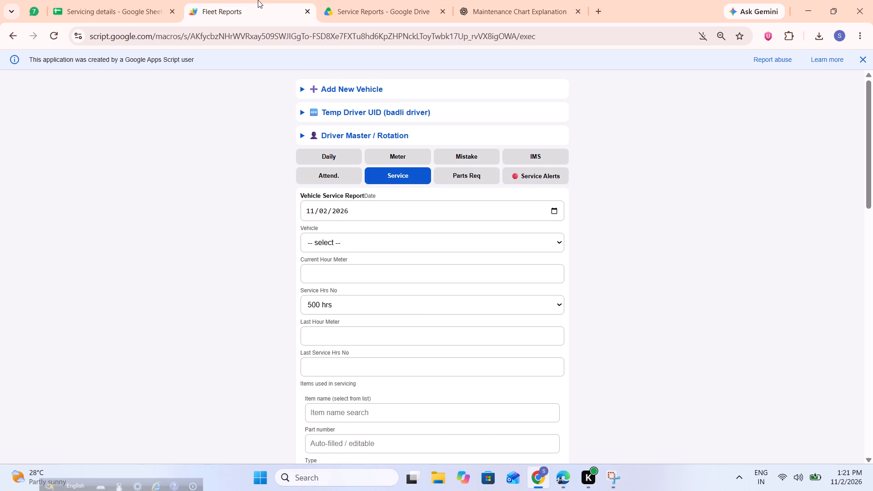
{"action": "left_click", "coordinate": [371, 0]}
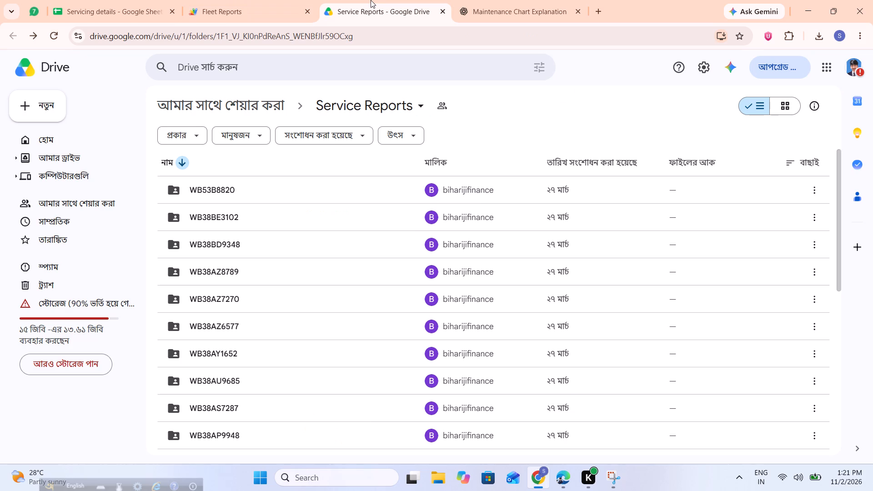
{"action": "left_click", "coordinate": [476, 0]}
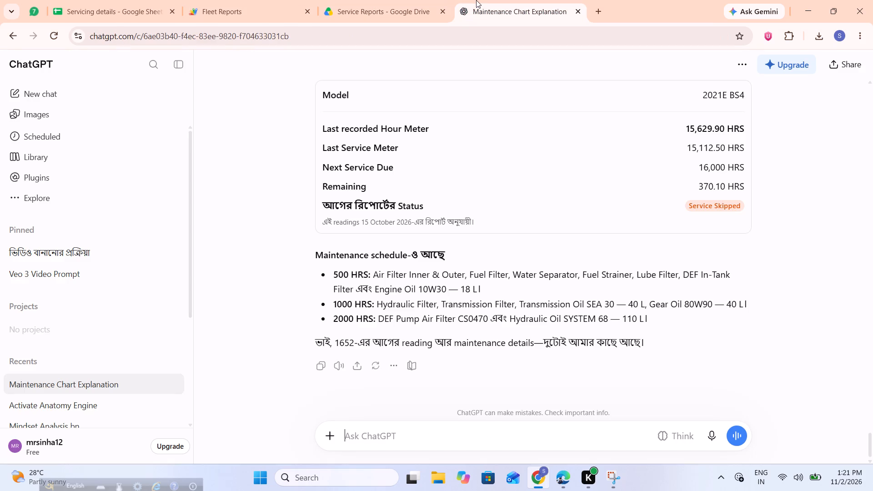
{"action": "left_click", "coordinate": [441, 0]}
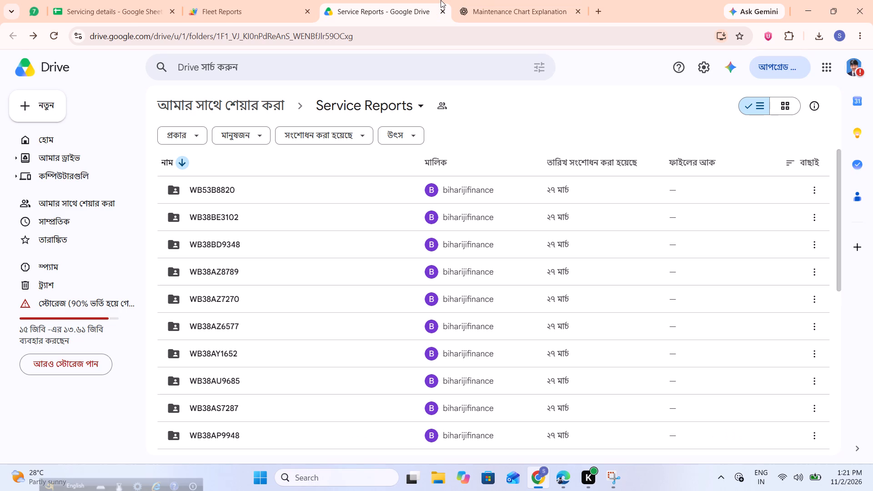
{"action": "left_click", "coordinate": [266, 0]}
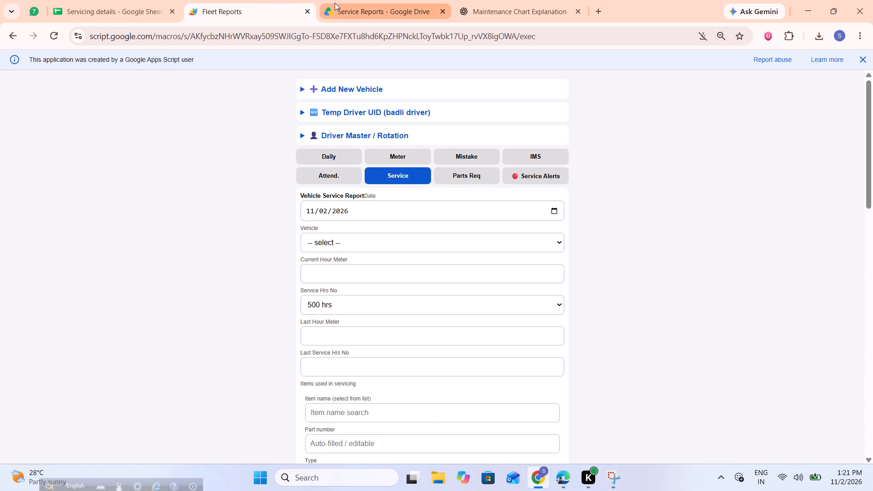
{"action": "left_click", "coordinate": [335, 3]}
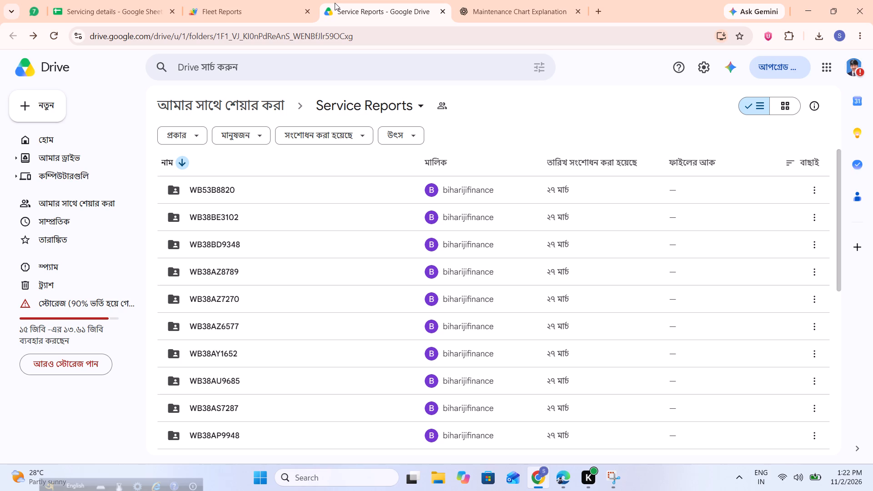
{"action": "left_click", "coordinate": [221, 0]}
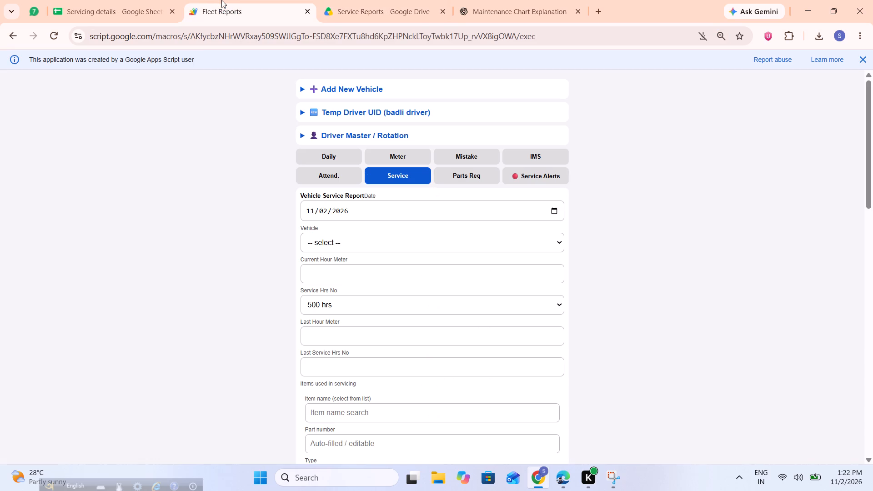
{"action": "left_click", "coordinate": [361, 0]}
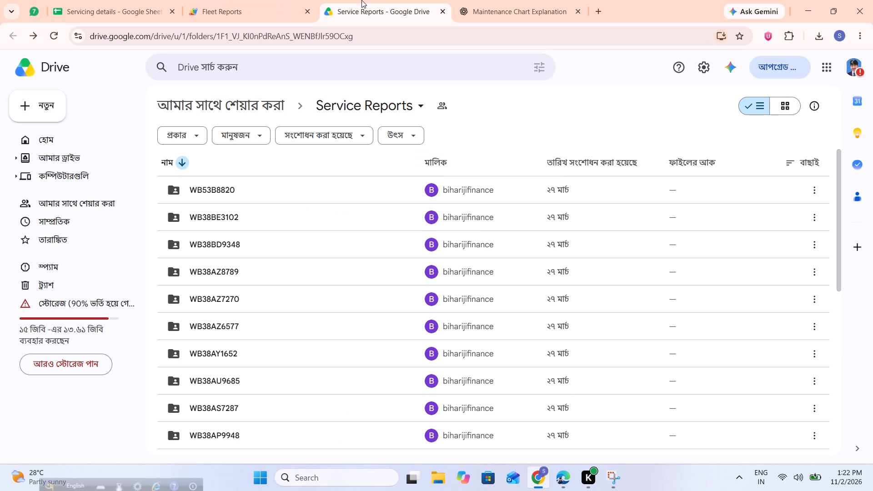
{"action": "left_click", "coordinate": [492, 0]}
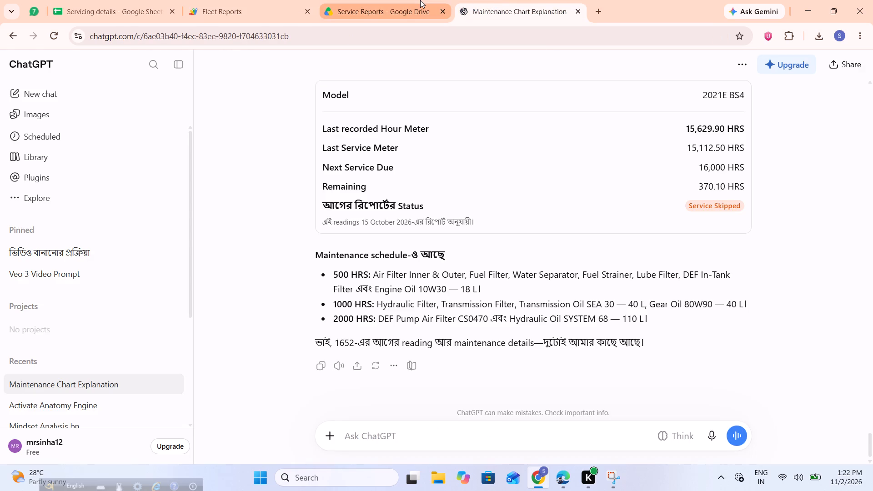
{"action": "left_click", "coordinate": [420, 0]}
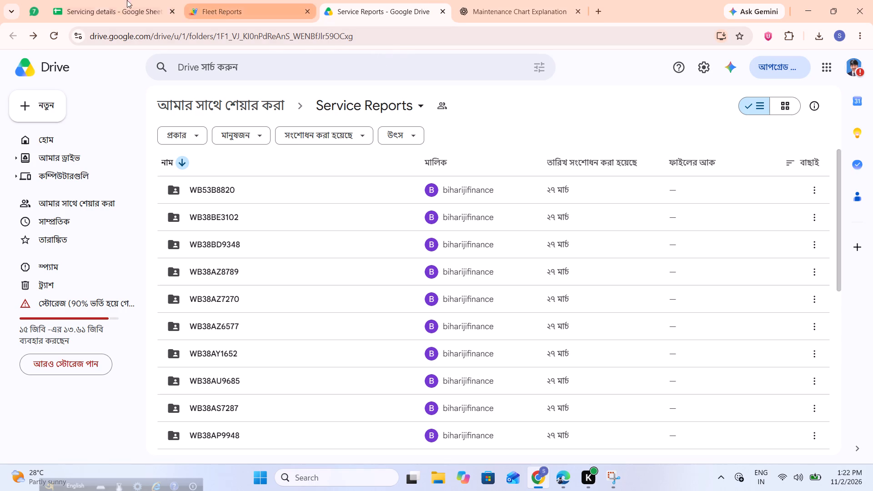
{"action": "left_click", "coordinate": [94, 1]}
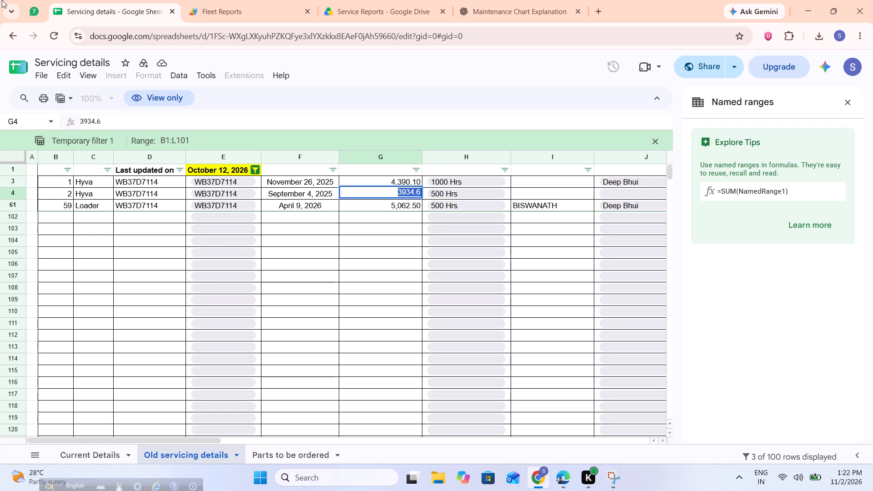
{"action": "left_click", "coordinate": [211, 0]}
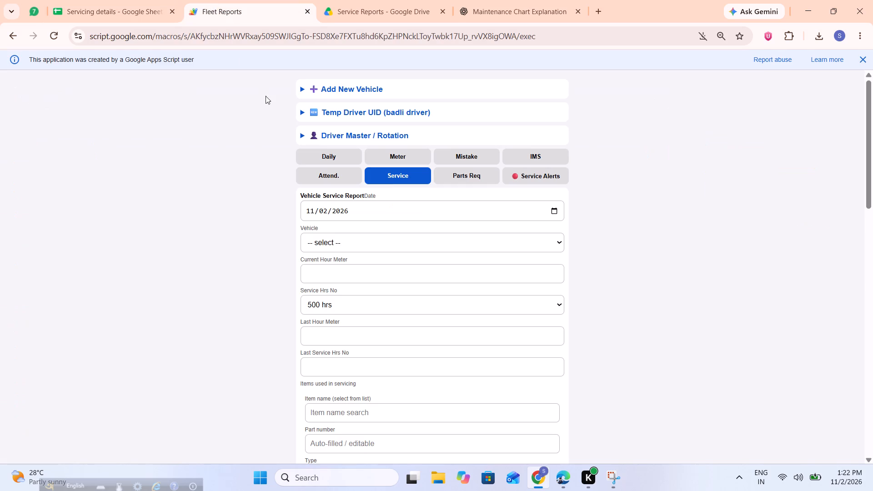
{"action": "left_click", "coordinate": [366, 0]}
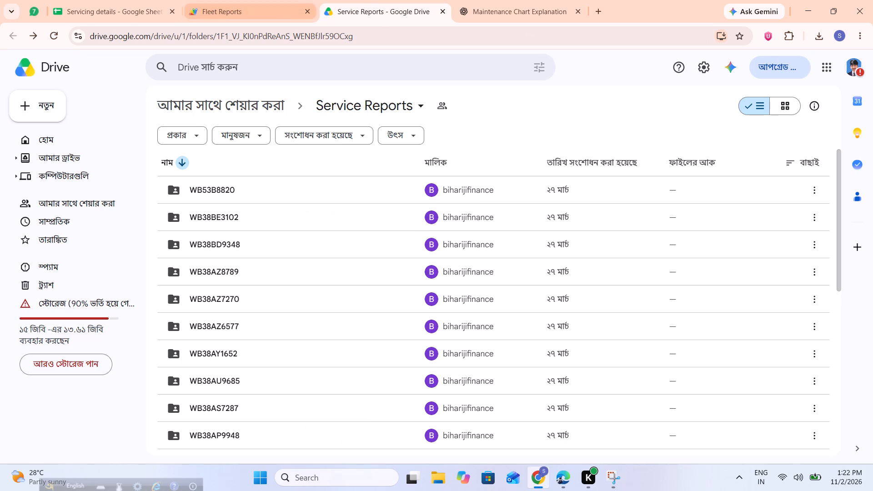
Switch to the Logistics spreadsheet in Microsoft Edge, reload its ServiceLog sheet and dismiss the security limitations notice.
{"action": "left_click", "coordinate": [561, 476]}
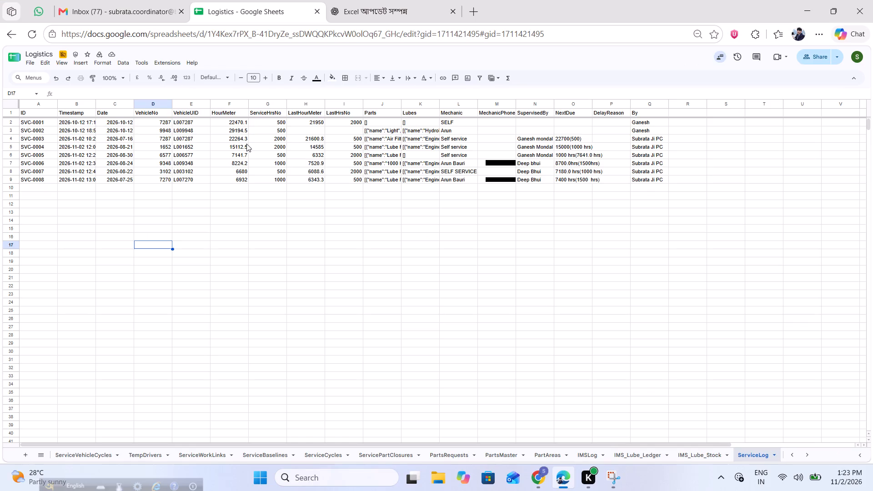
{"action": "key", "text": "F5"}
{"action": "key", "text": "F5"}
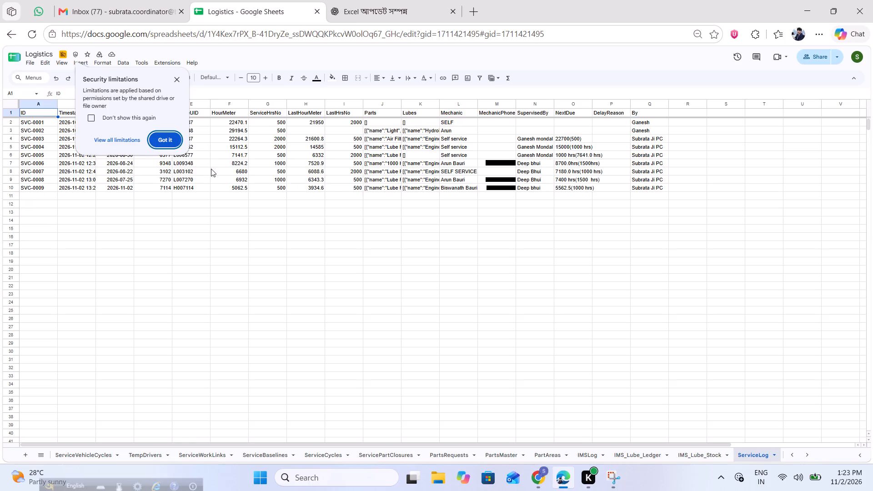
{"action": "left_click", "coordinate": [171, 143]}
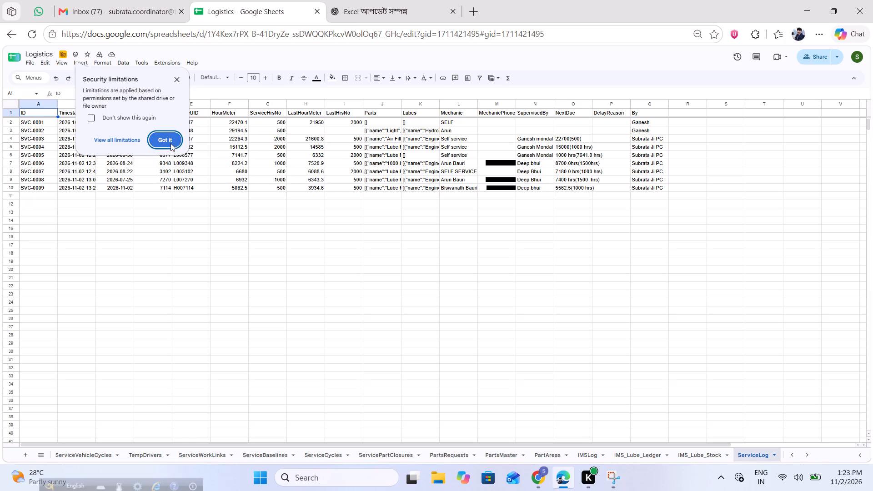
Open the Date of vehicle 7114's SVC-0009 entry for editing and move its calendar back to October 2026.
{"action": "double_click", "coordinate": [130, 188]}
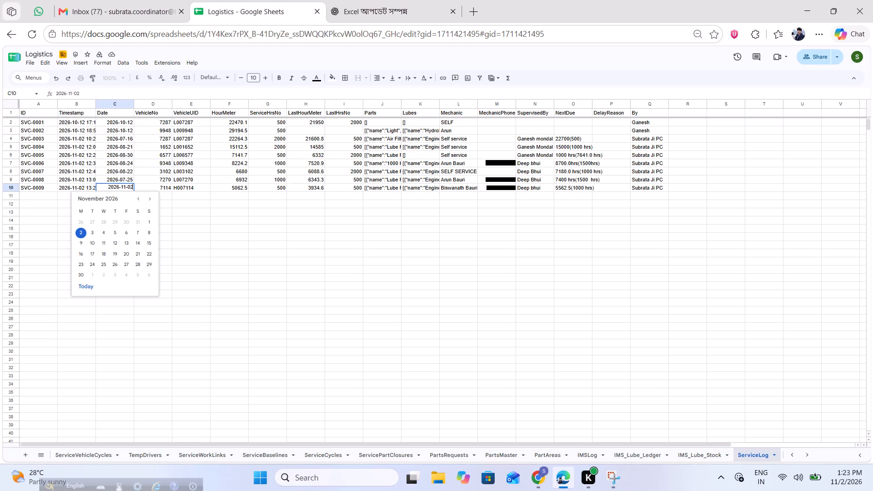
{"action": "left_click", "coordinate": [139, 200]}
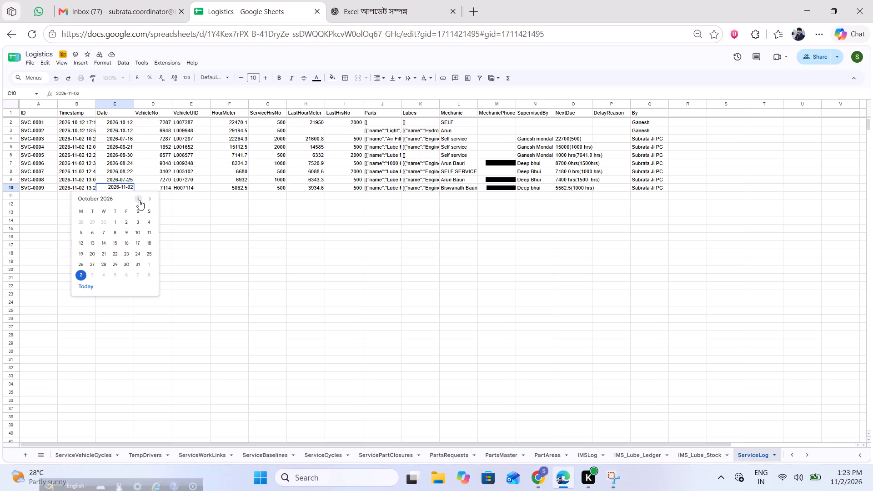
Set the Date of vehicle 7114's SVC-0009 entry in ServiceLog to 2026-04-09 and save the spreadsheet.
{"action": "triple_click", "coordinate": [139, 200]}
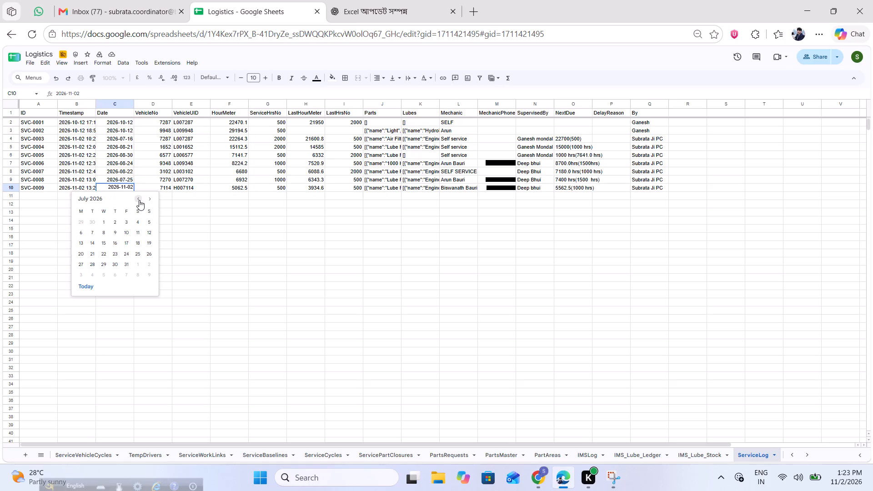
{"action": "left_click", "coordinate": [139, 200]}
{"action": "left_click", "coordinate": [139, 200]}
{"action": "left_click", "coordinate": [139, 200]}
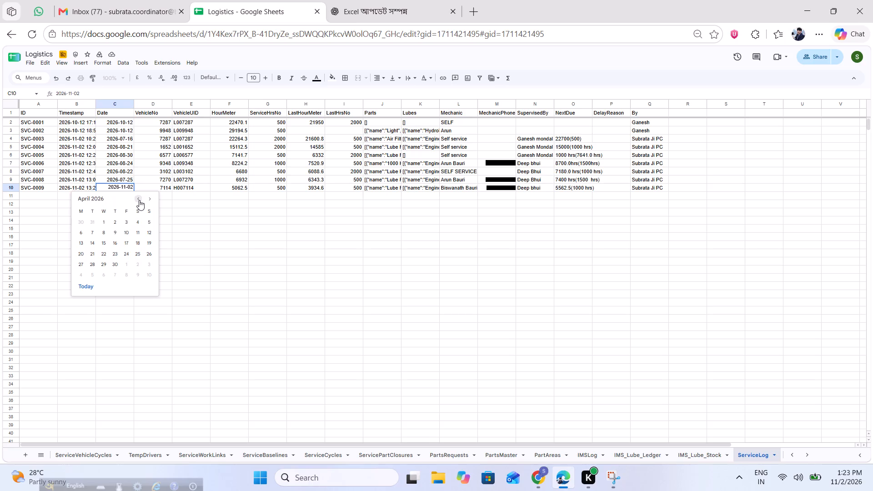
{"action": "left_click", "coordinate": [117, 235]}
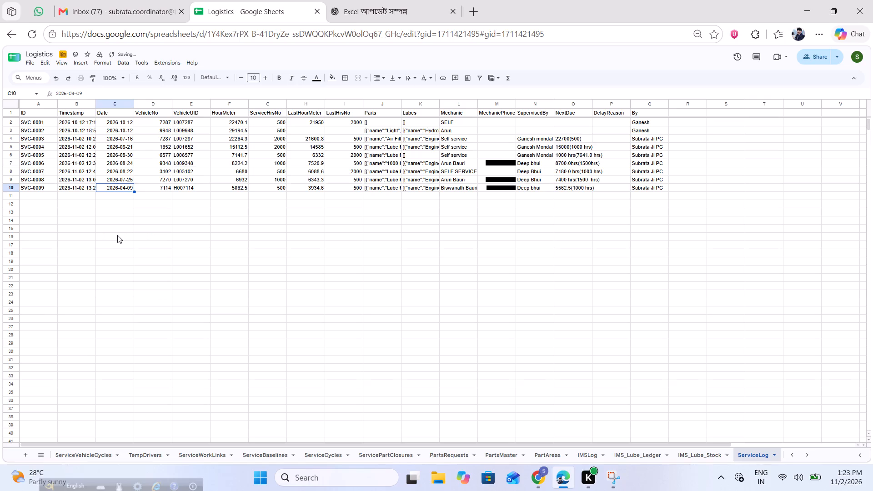
{"action": "left_click", "coordinate": [145, 230]}
{"action": "key", "text": "ctrl+s"}
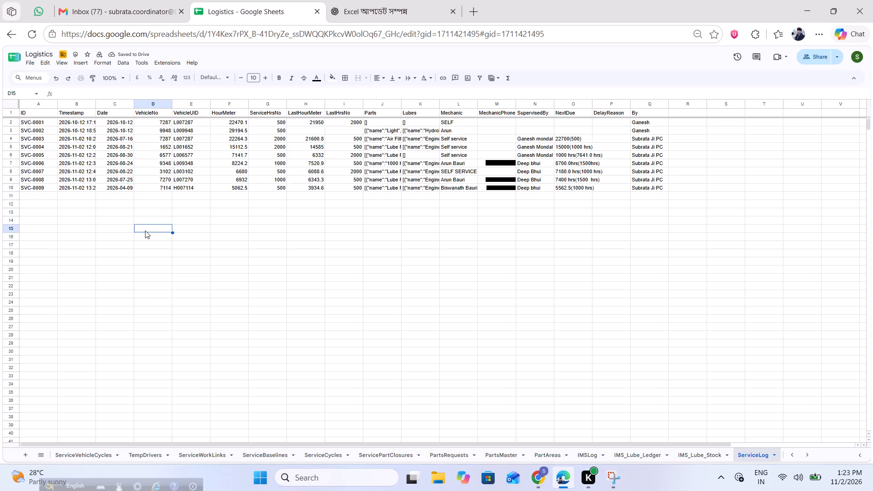
{"action": "left_click", "coordinate": [145, 230]}
Switch to the open ChatGPT conversation about the Excel update.
{"action": "left_click", "coordinate": [372, 0]}
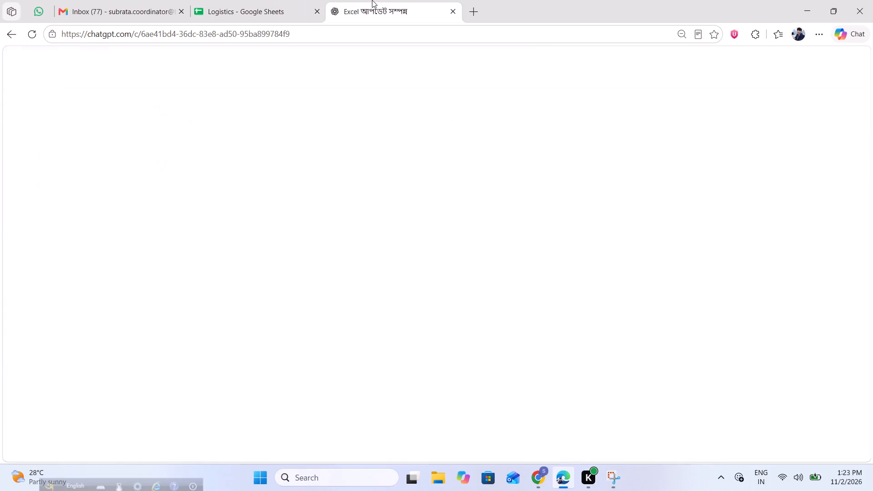
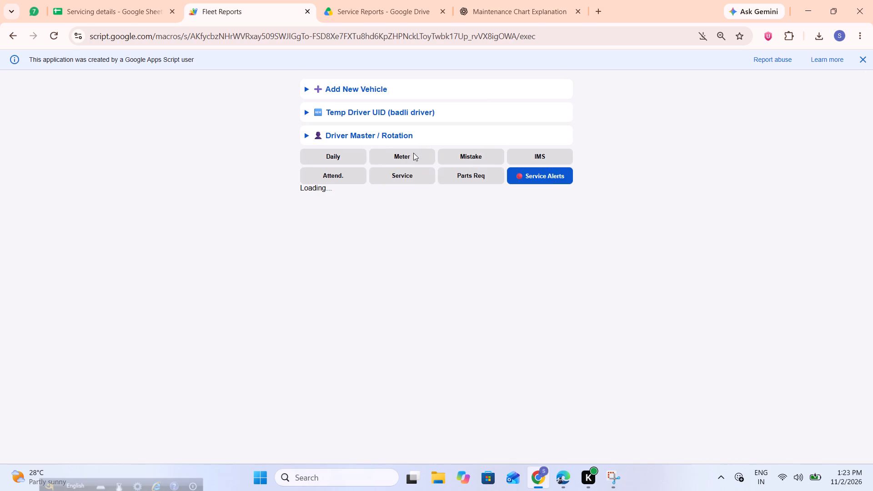
Open the Service section of the Fleet Reports page in place of Service Alerts.
{"action": "left_click", "coordinate": [411, 171]}
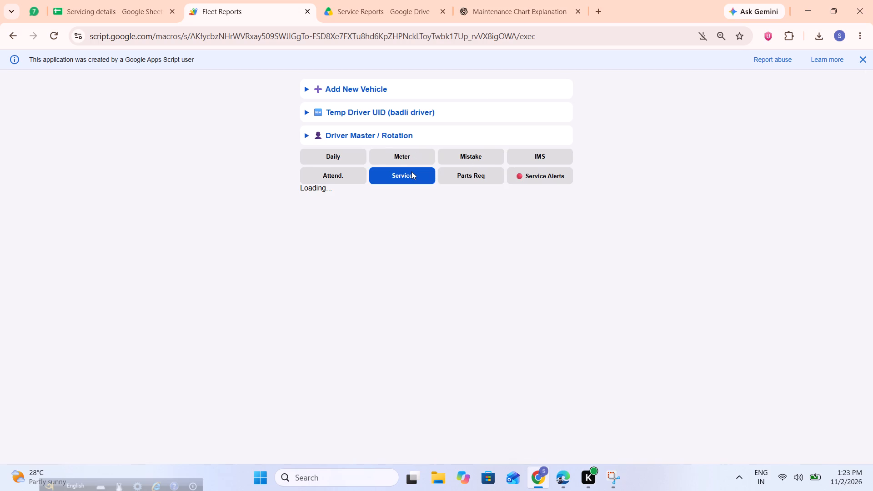
Download the PDF of vehicle 7114's SVC-0009 report from the recent service reports.
{"action": "scroll", "coordinate": [411, 171], "scroll_direction": "down", "scroll_amount": 4}
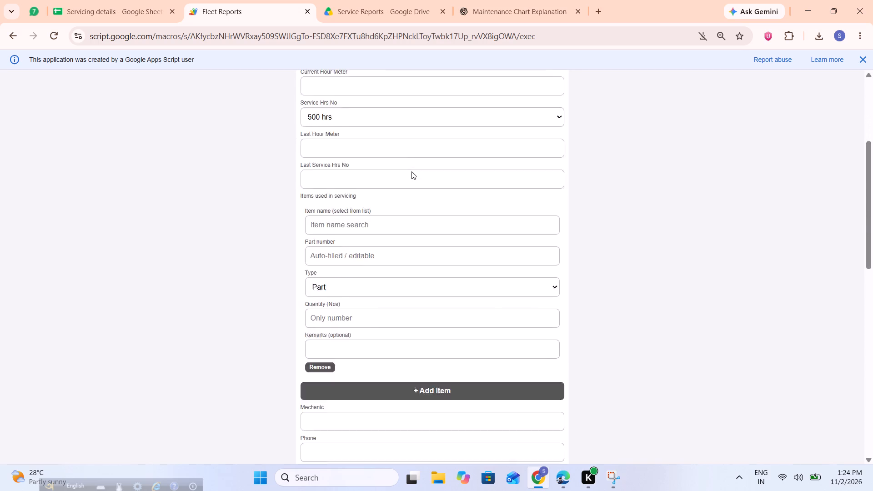
{"action": "scroll", "coordinate": [411, 171], "scroll_direction": "down", "scroll_amount": 3}
{"action": "scroll", "coordinate": [412, 246], "scroll_direction": "up", "scroll_amount": 1}
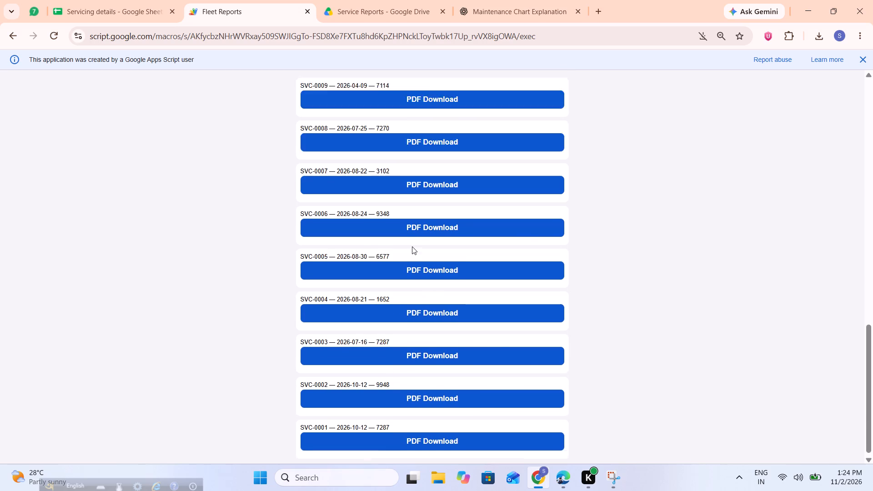
{"action": "scroll", "coordinate": [412, 246], "scroll_direction": "up", "scroll_amount": 1}
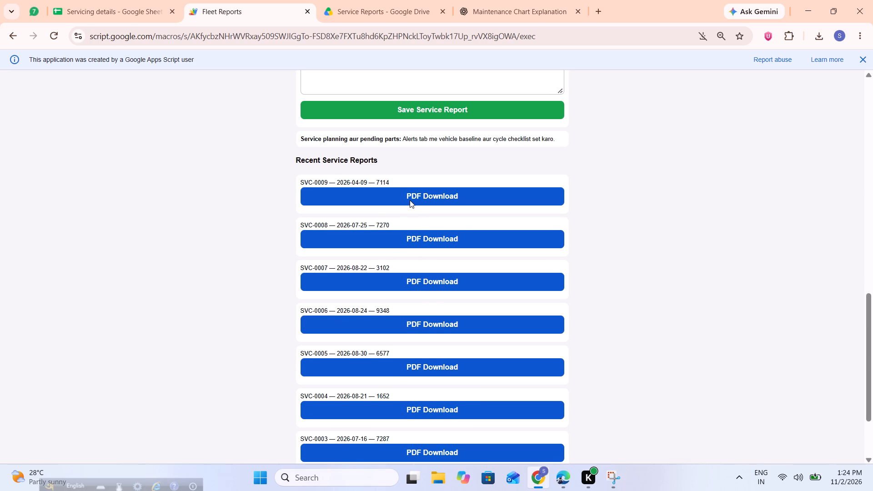
{"action": "left_click", "coordinate": [410, 200]}
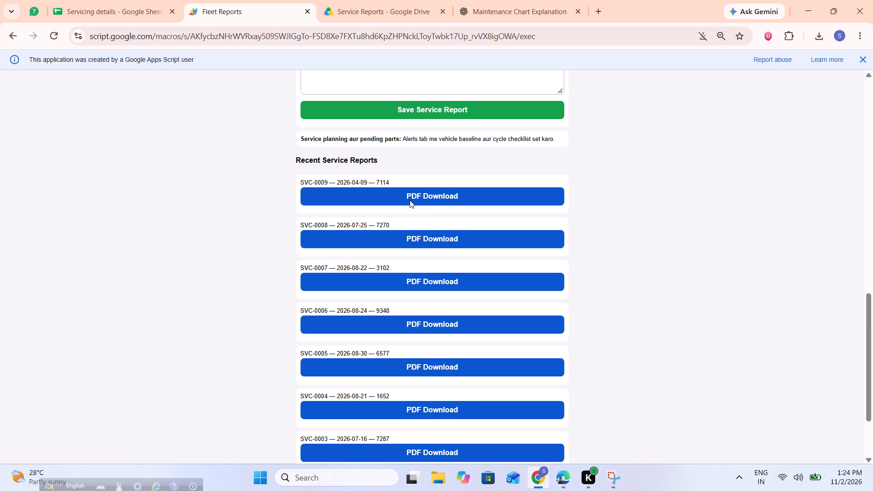
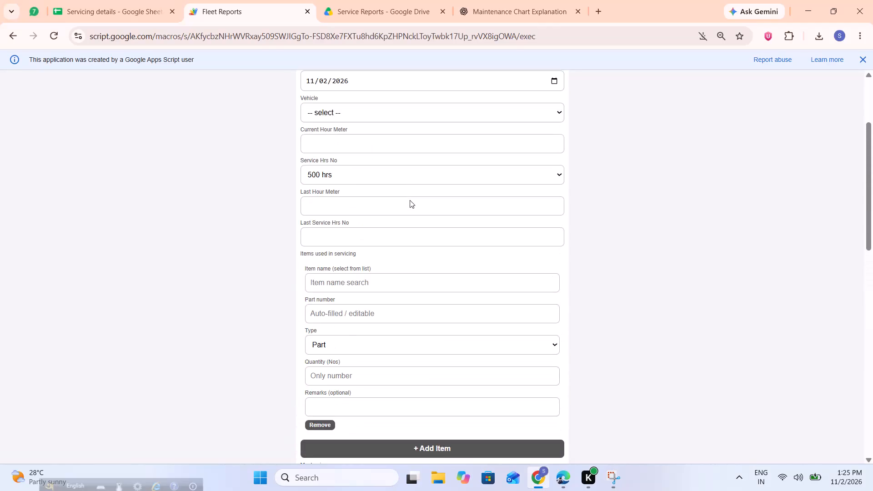
{"action": "scroll", "coordinate": [410, 200], "scroll_direction": "down", "scroll_amount": 5}
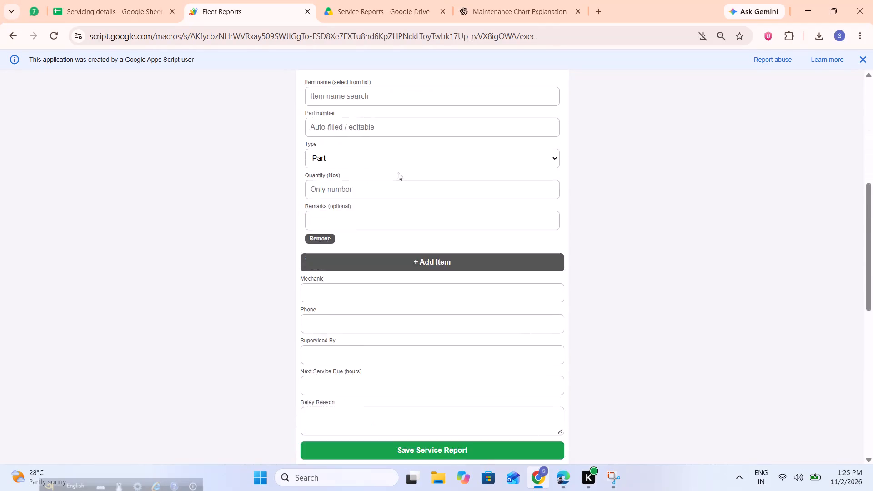
{"action": "left_click", "coordinate": [121, 0]}
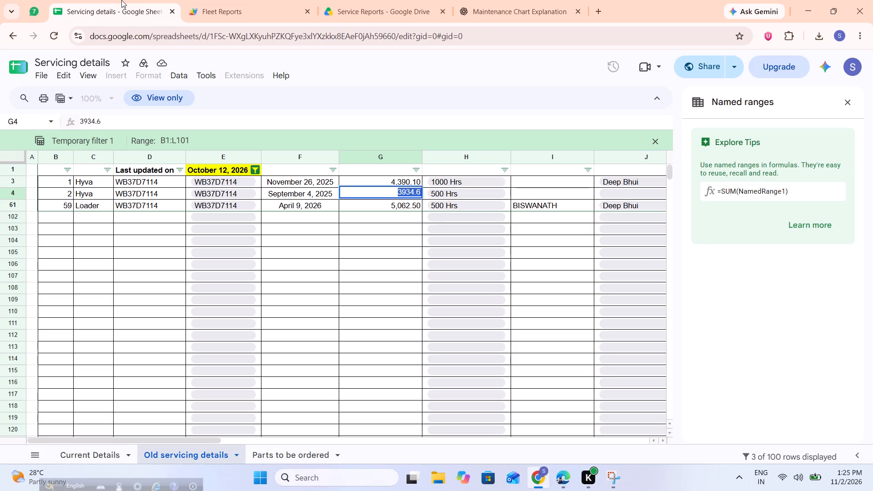
{"action": "left_click", "coordinate": [190, 0]}
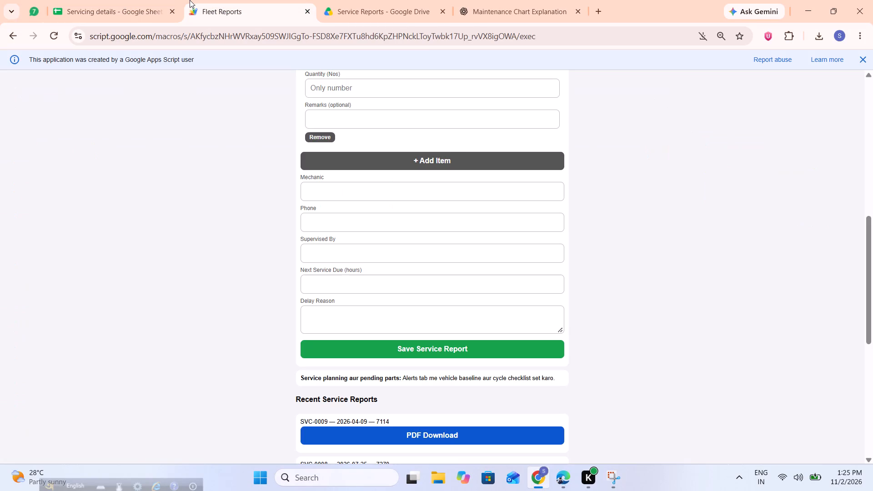
{"action": "left_click", "coordinate": [336, 0]}
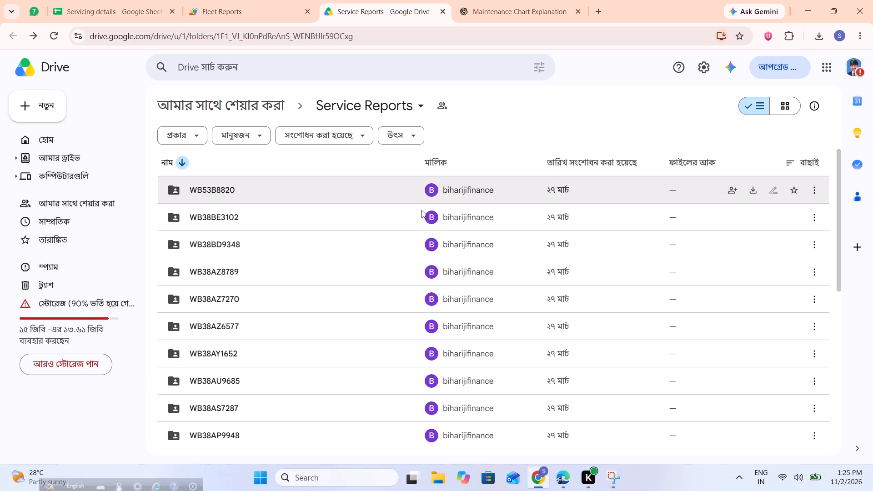
{"action": "scroll", "coordinate": [421, 210], "scroll_direction": "down", "scroll_amount": 3}
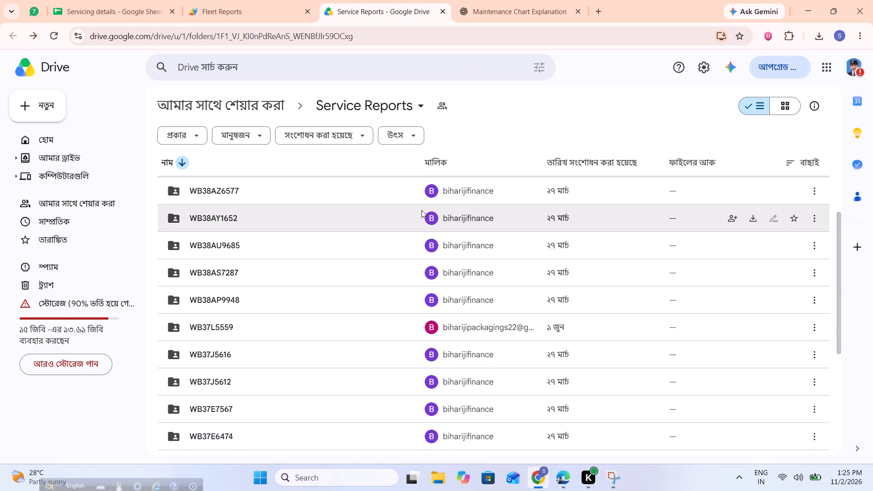
{"action": "scroll", "coordinate": [421, 210], "scroll_direction": "down", "scroll_amount": 2}
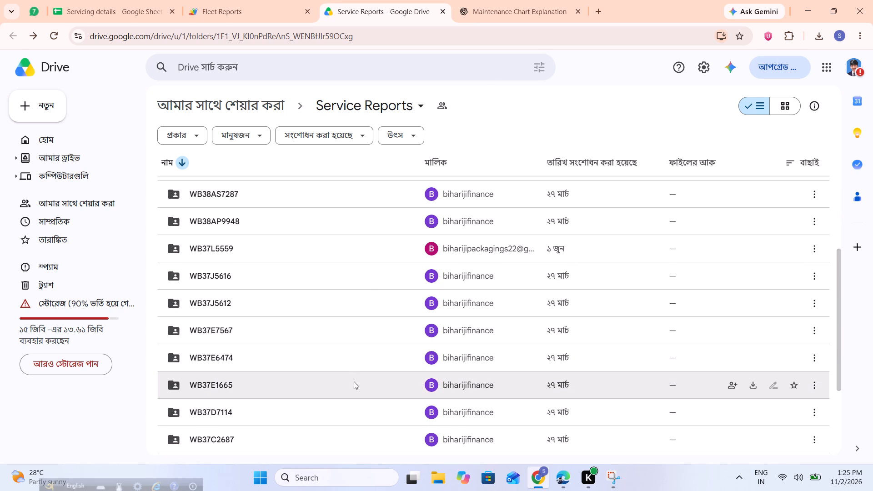
{"action": "left_click", "coordinate": [355, 383]}
{"action": "double_click", "coordinate": [355, 383]}
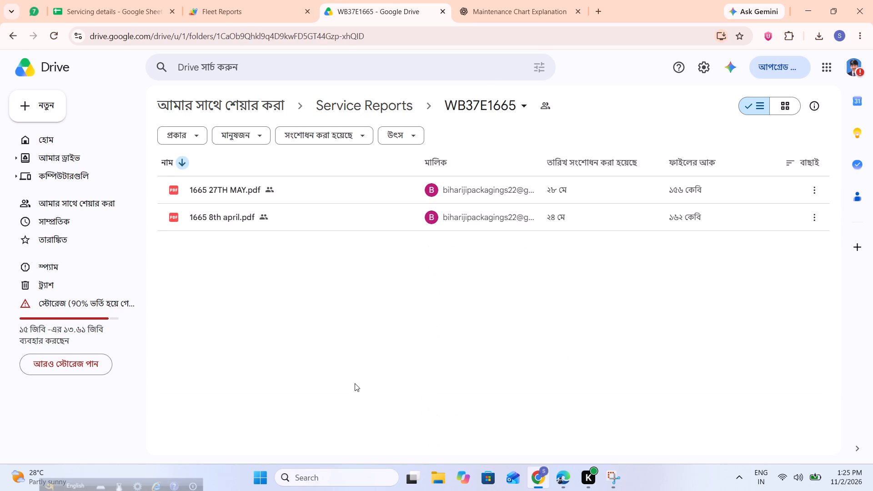
Choose HYVA 1665 as the vehicle in the new Fleet Reports service report.
{"action": "left_click", "coordinate": [216, 0]}
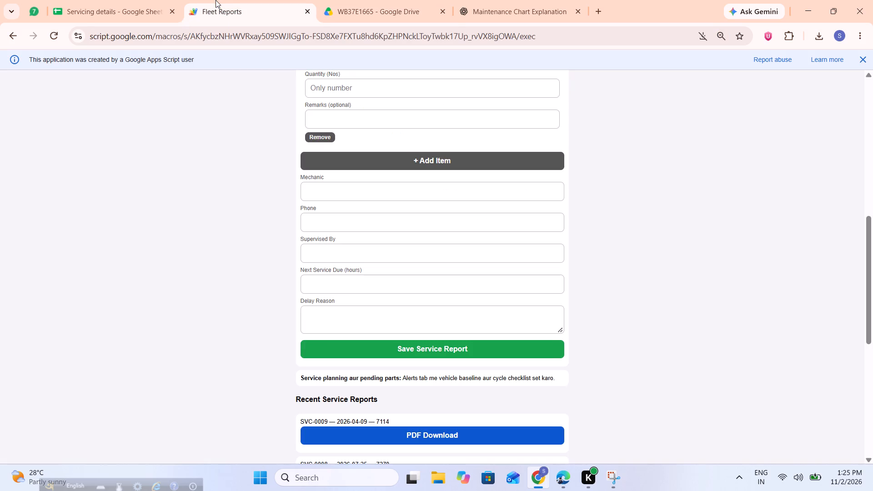
{"action": "scroll", "coordinate": [329, 134], "scroll_direction": "up", "scroll_amount": 5}
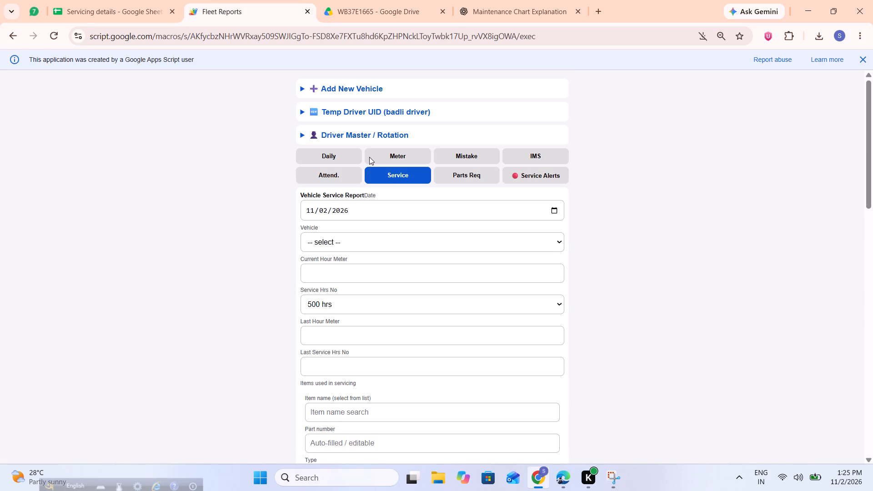
{"action": "left_click", "coordinate": [382, 2]}
{"action": "left_click", "coordinate": [265, 0]}
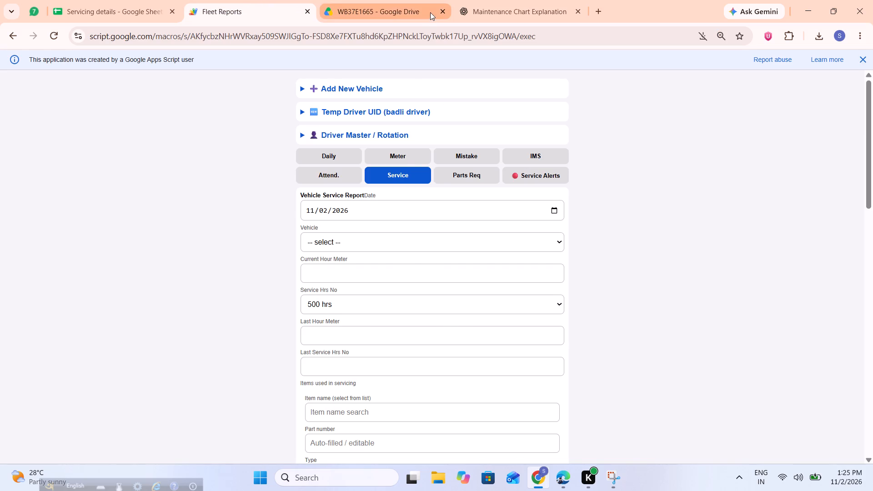
{"action": "left_click", "coordinate": [397, 239]}
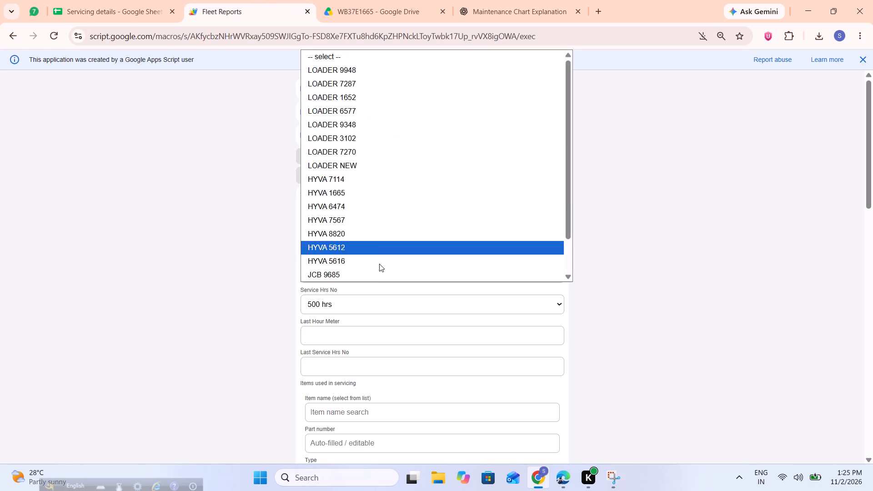
{"action": "left_click", "coordinate": [375, 196]}
{"action": "scroll", "coordinate": [372, 263], "scroll_direction": "down", "scroll_amount": 1}
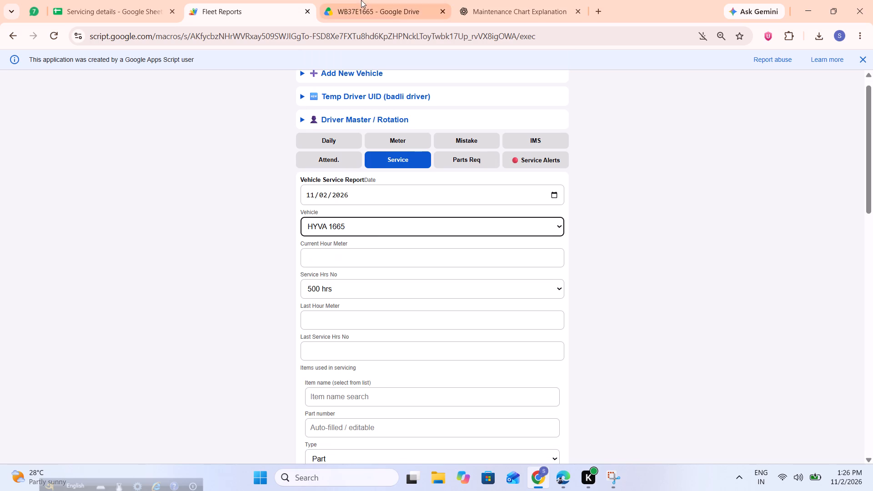
{"action": "left_click", "coordinate": [365, 0]}
{"action": "left_click", "coordinate": [167, 0]}
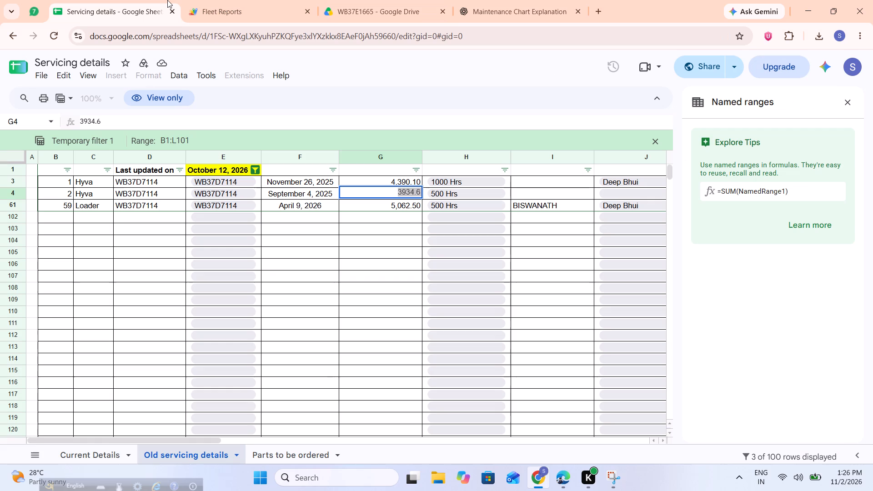
{"action": "left_click", "coordinate": [256, 170]}
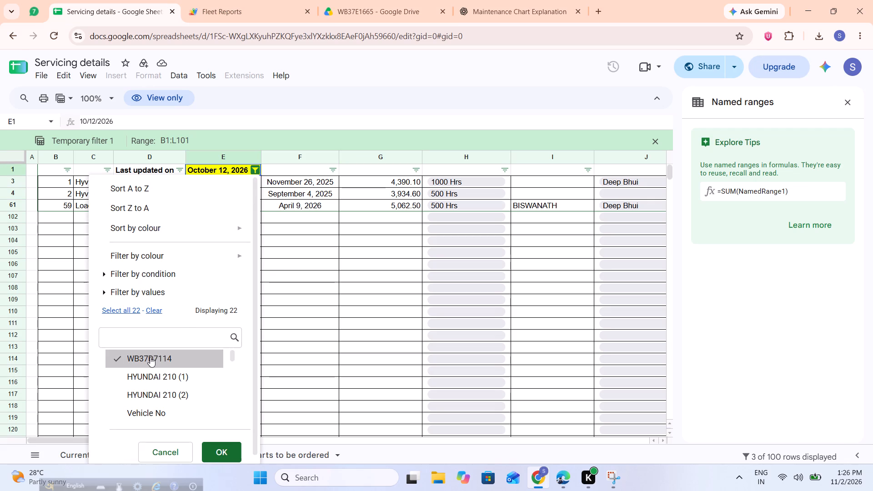
{"action": "left_click", "coordinate": [150, 357]}
{"action": "scroll", "coordinate": [150, 357], "scroll_direction": "down", "scroll_amount": 1}
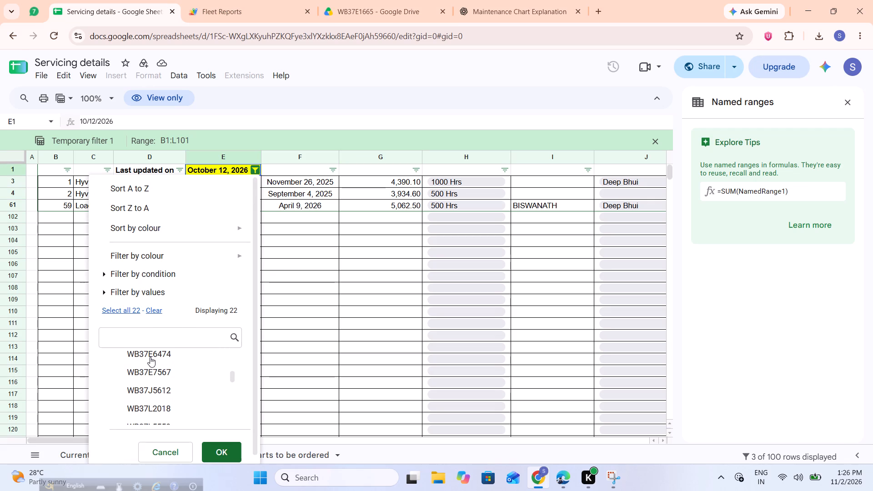
{"action": "left_click", "coordinate": [150, 357]}
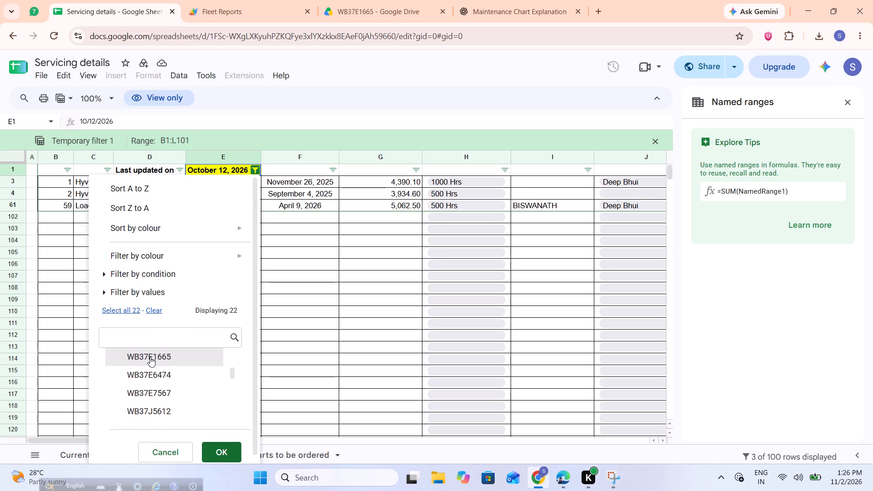
{"action": "left_click", "coordinate": [208, 451]}
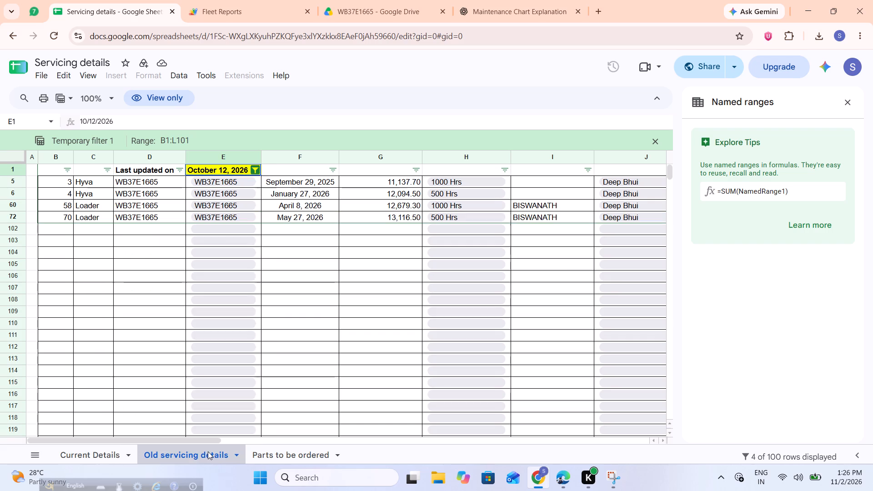
Copy the hour reading from the May 27, 2026 service row and set the report's Current Hour Meter to 13116.5.
{"action": "double_click", "coordinate": [402, 218]}
{"action": "double_click", "coordinate": [402, 218]}
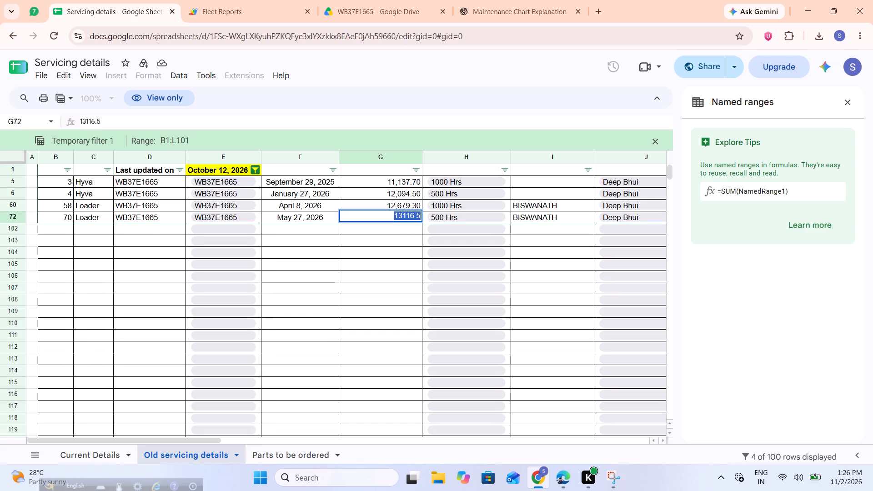
{"action": "key", "text": "ctrl+c"}
{"action": "left_click", "coordinate": [267, 2]}
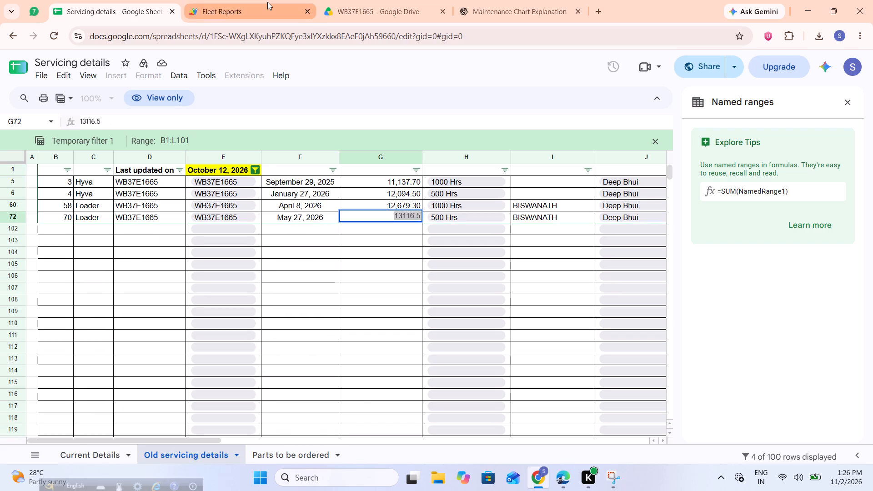
{"action": "left_click_drag", "start_coordinate": [429, 264], "coordinate": [190, 212]}
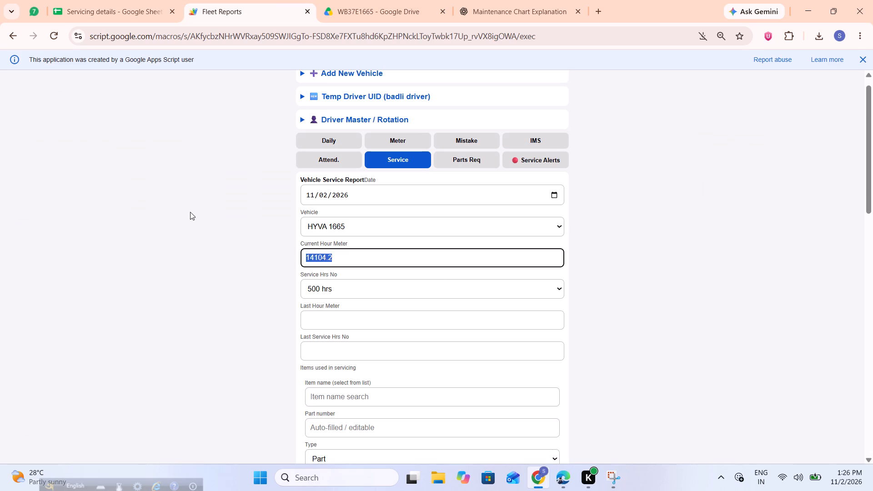
{"action": "left_click_drag", "start_coordinate": [190, 212], "coordinate": [128, 191]}
{"action": "key", "text": "ctrl+v"}
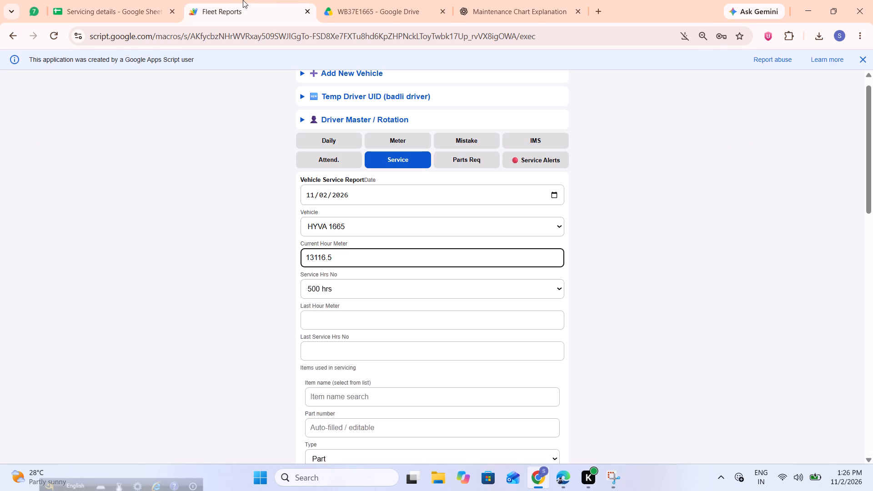
Copy the hour reading from the April 8, 2026 service row and set the report's Last Hour Meter to 12679.3.
{"action": "left_click", "coordinate": [346, 0]}
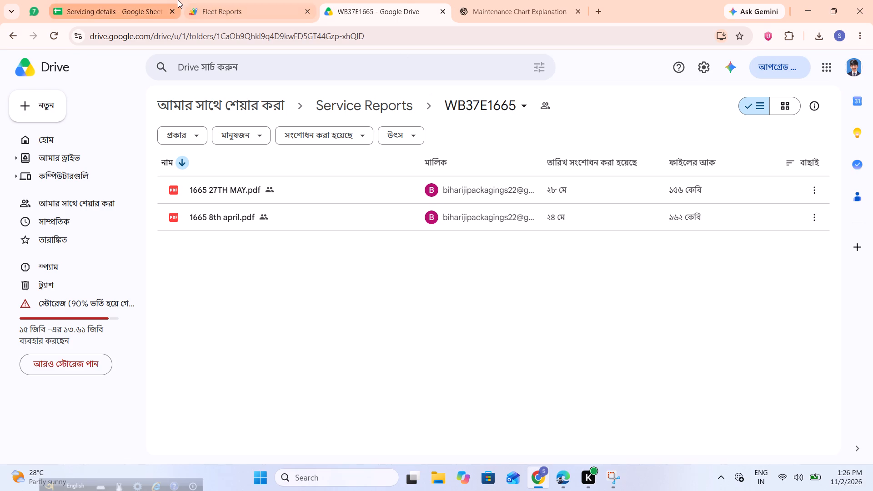
{"action": "left_click", "coordinate": [178, 0]}
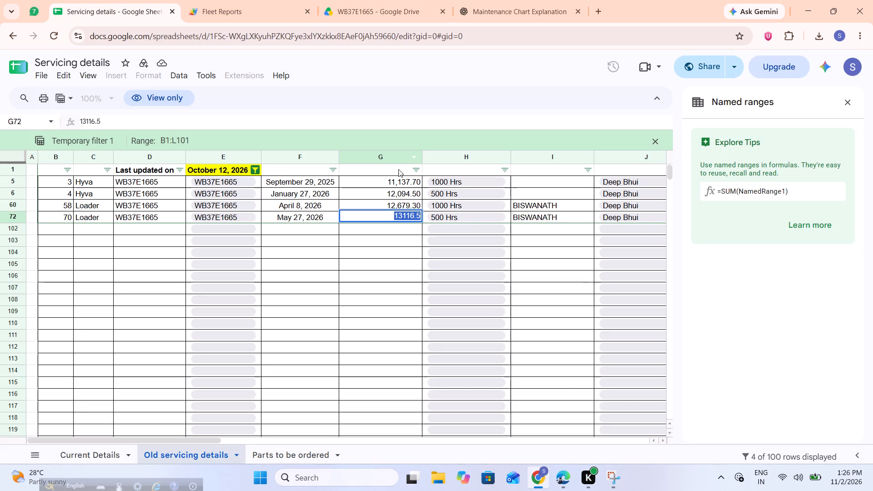
{"action": "double_click", "coordinate": [412, 203]}
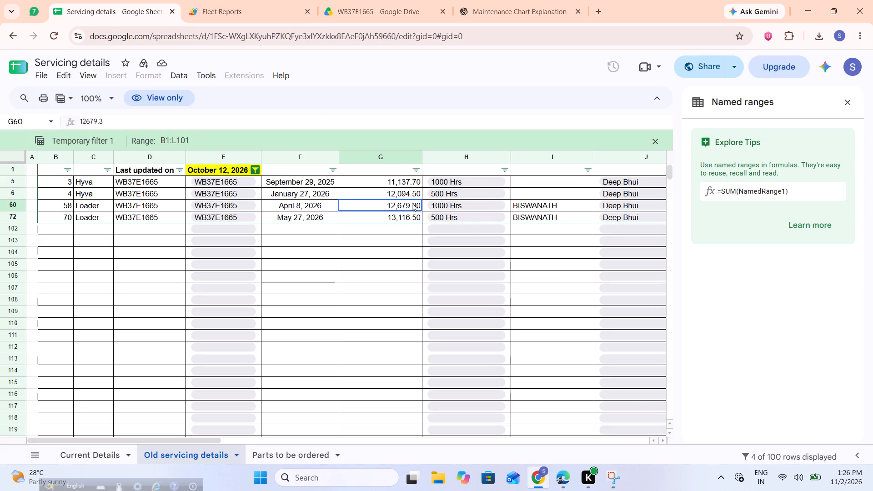
{"action": "left_click", "coordinate": [412, 203]}
{"action": "key", "text": "ctrl+c"}
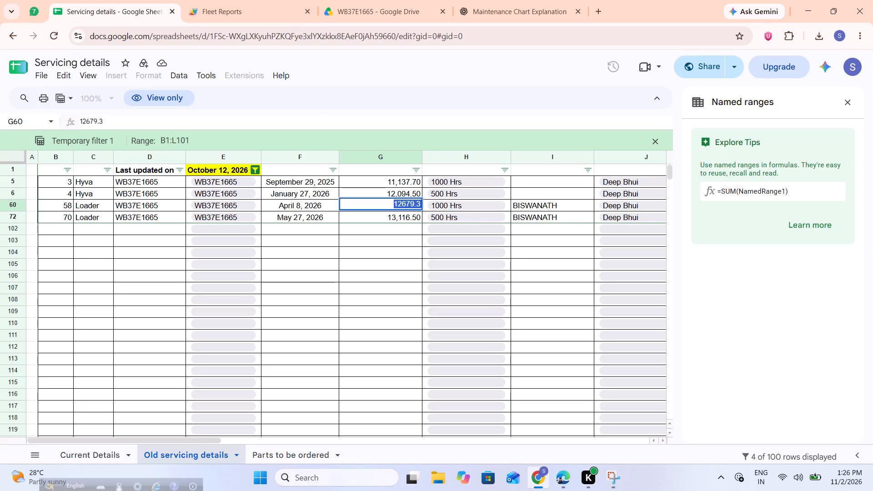
{"action": "left_click", "coordinate": [181, 0]}
{"action": "left_click", "coordinate": [200, 0]}
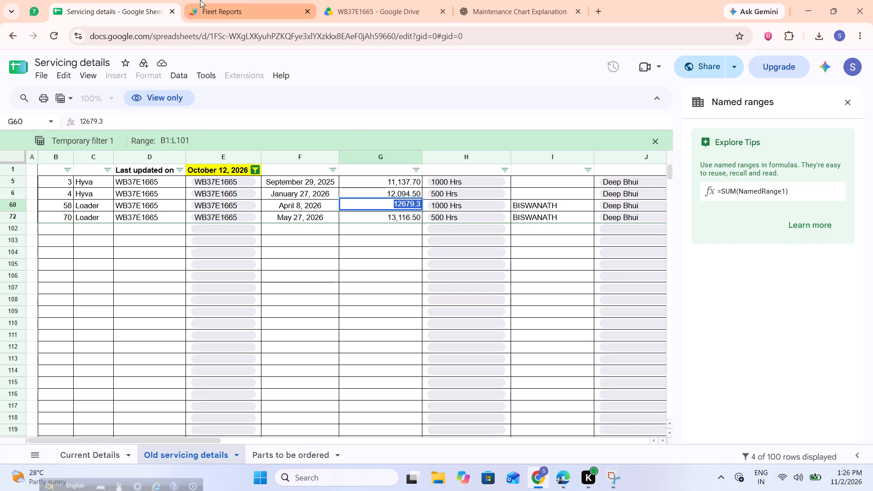
{"action": "left_click", "coordinate": [357, 331]}
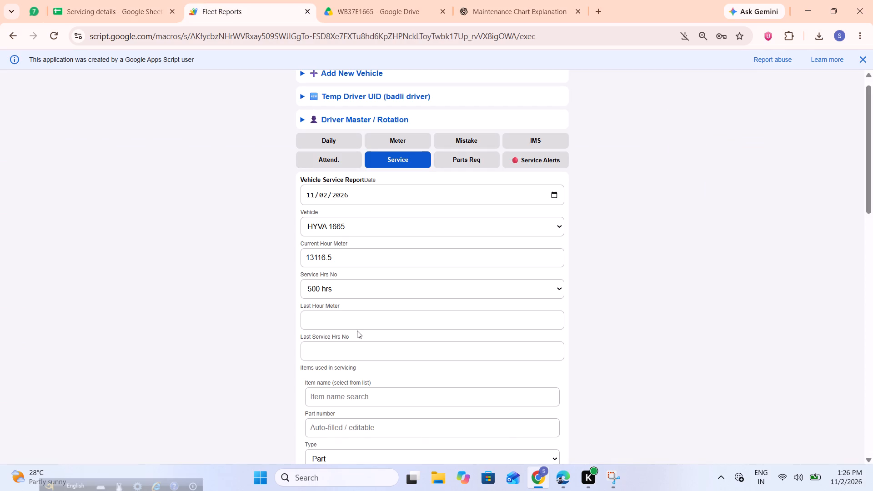
{"action": "left_click", "coordinate": [357, 331]}
{"action": "left_click", "coordinate": [352, 326]}
{"action": "key", "text": "ctrl+v"}
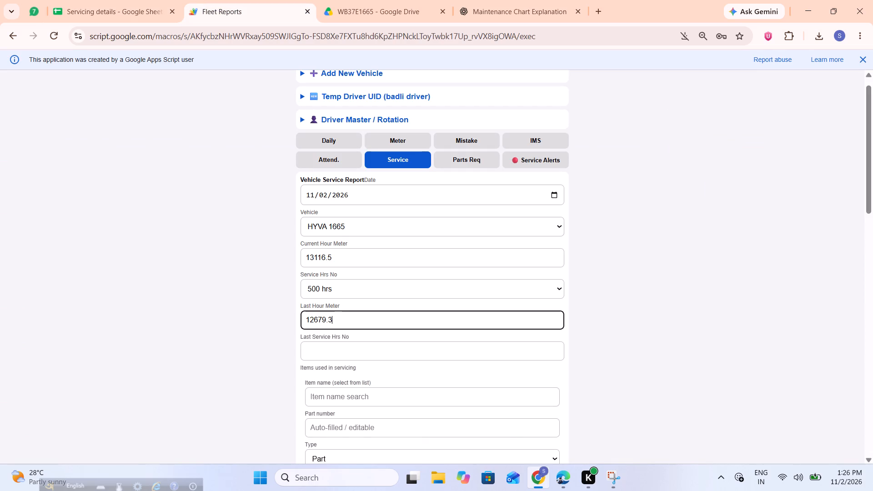
Check the previous service type in the servicing sheet and set the report's Last Service Hrs No to 1000.
{"action": "left_click", "coordinate": [97, 0]}
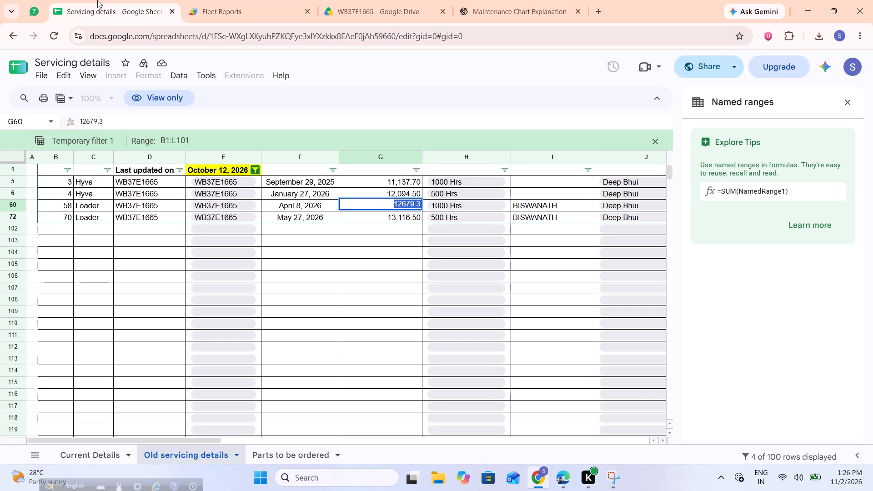
{"action": "left_click", "coordinate": [305, 0]}
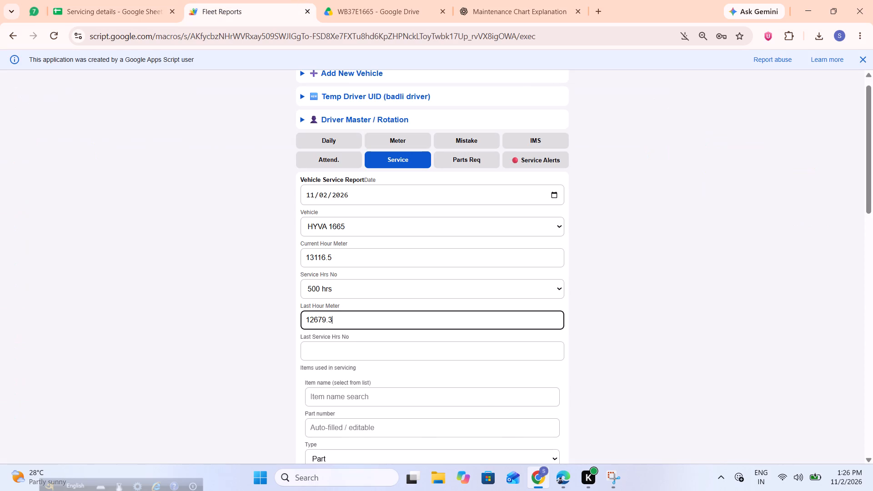
{"action": "left_click", "coordinate": [404, 356]}
{"action": "key", "text": "1"}
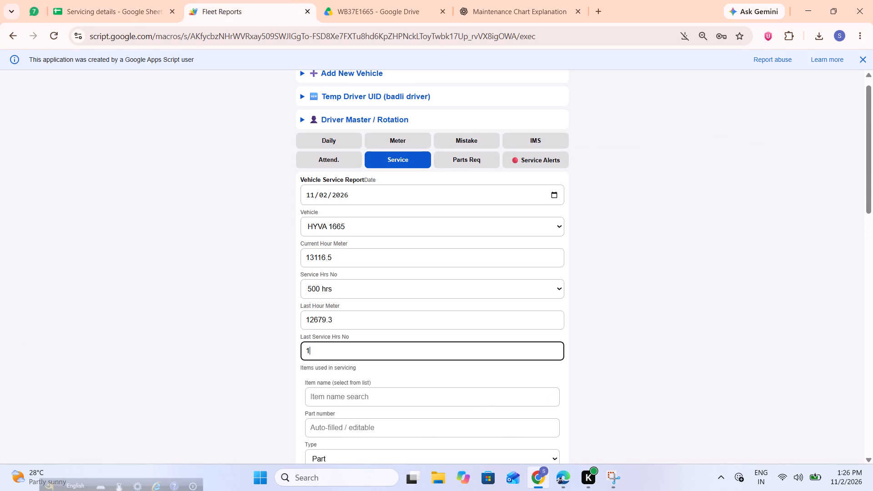
{"action": "type", "text": "000"}
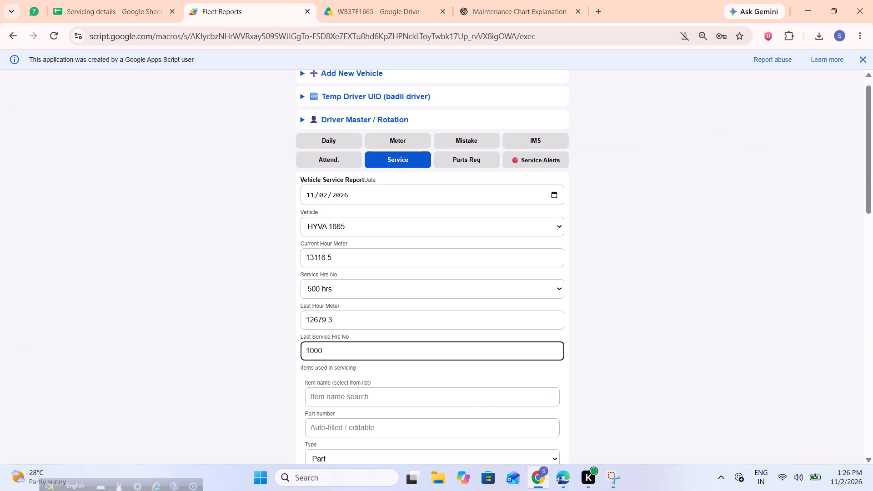
Browse the item name suggestions for the first item used in servicing, down to the engine oil entries.
{"action": "left_click", "coordinate": [381, 390]}
{"action": "scroll", "coordinate": [380, 366], "scroll_direction": "down", "scroll_amount": 2}
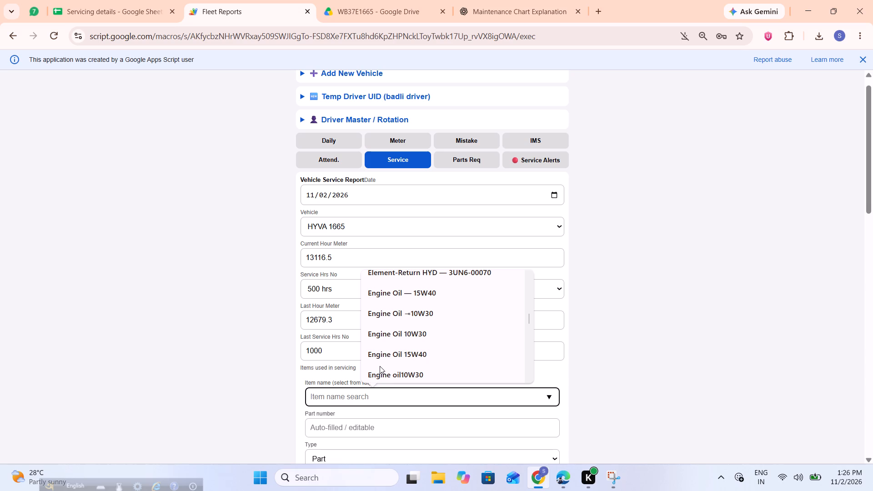
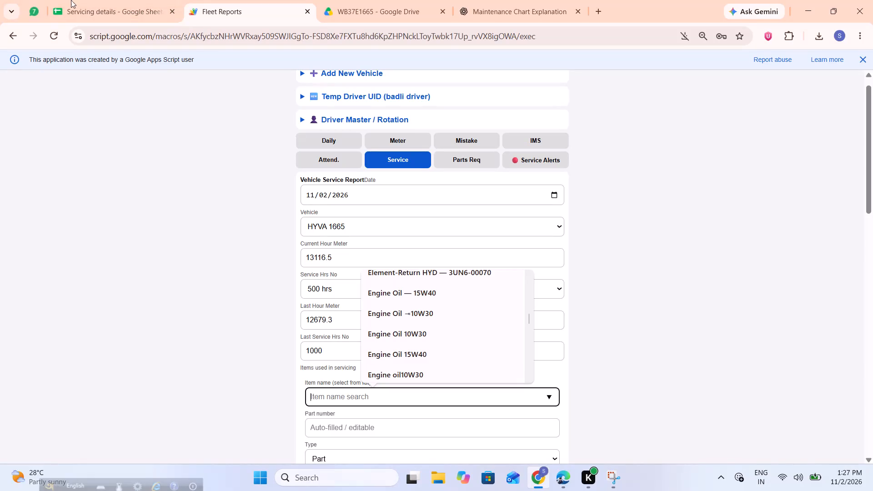
{"action": "left_click", "coordinate": [358, 0]}
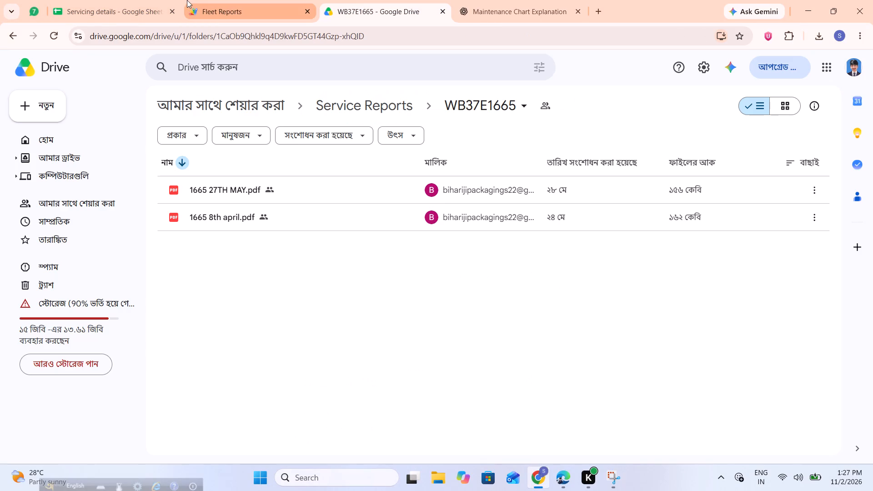
{"action": "left_click", "coordinate": [151, 0]}
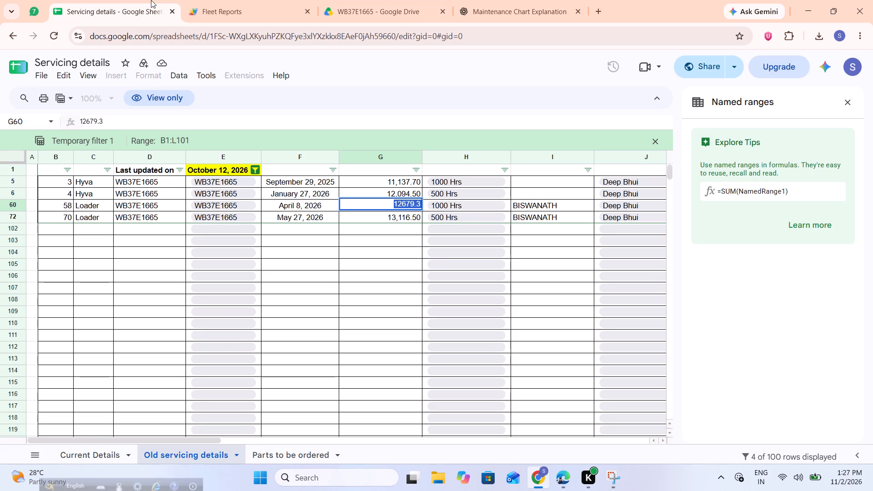
{"action": "left_click", "coordinate": [391, 0]}
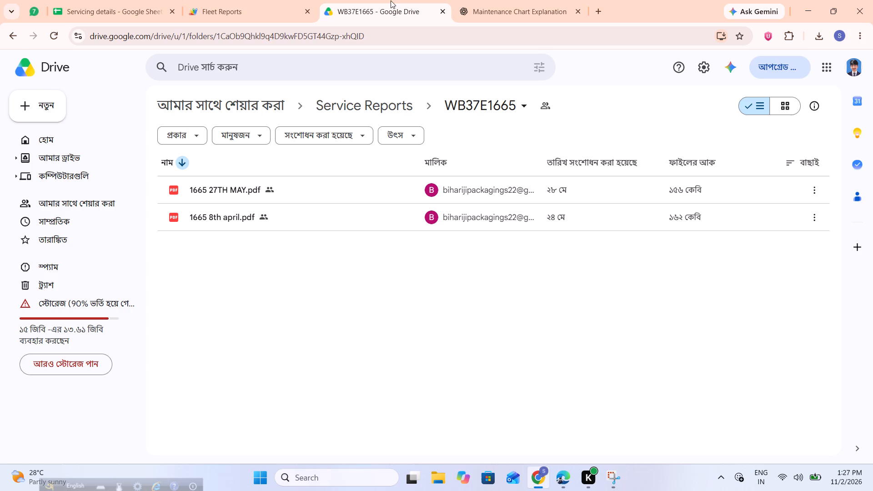
{"action": "left_click", "coordinate": [264, 0]}
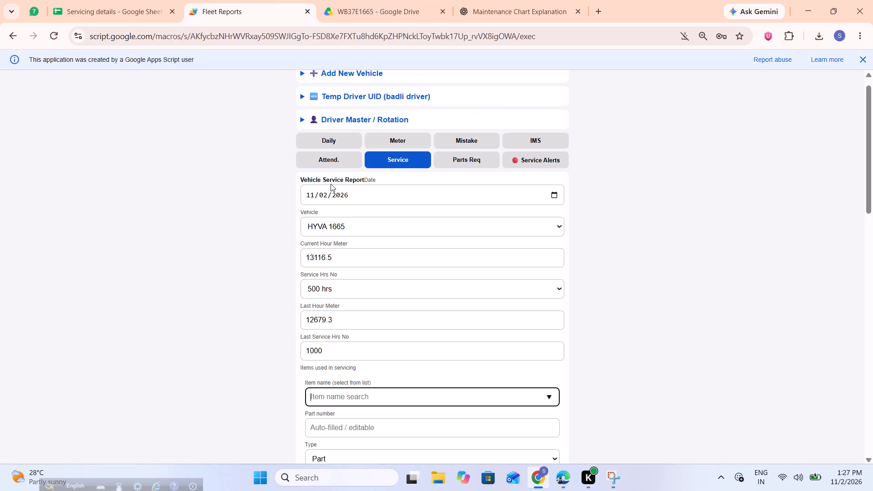
{"action": "left_click", "coordinate": [120, 0]}
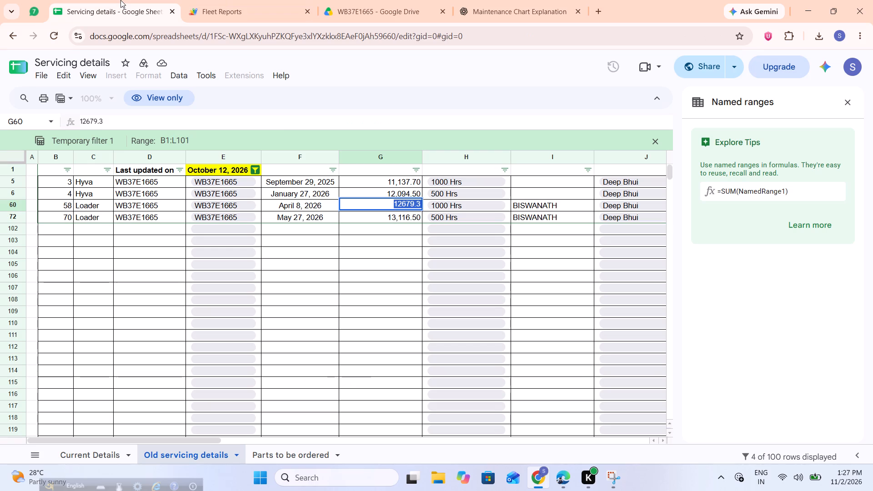
{"action": "left_click", "coordinate": [380, 0]}
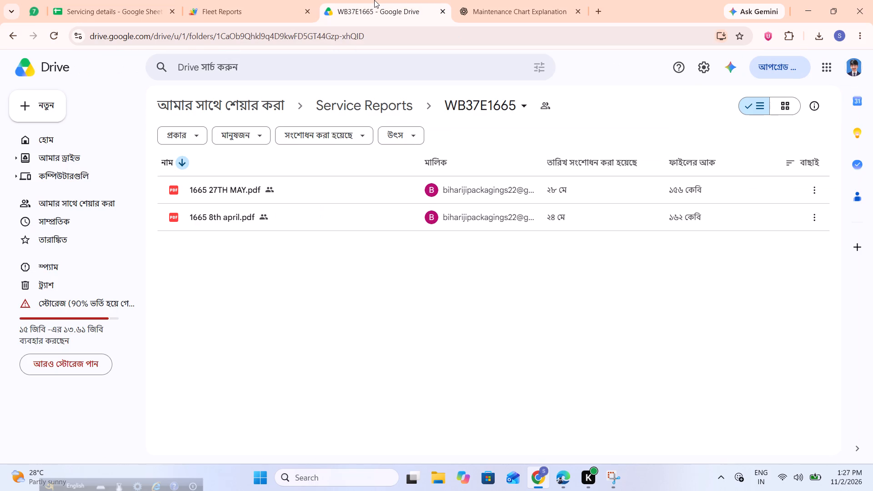
{"action": "left_click", "coordinate": [274, 0]}
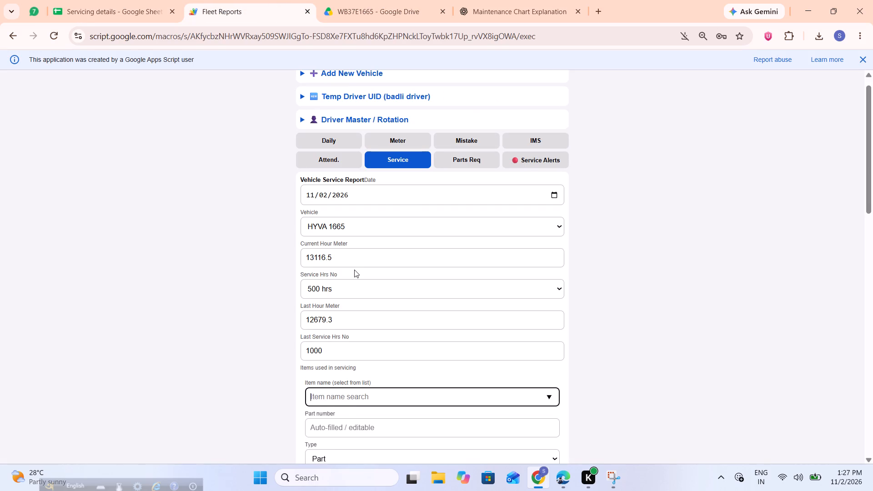
{"action": "scroll", "coordinate": [365, 333], "scroll_direction": "down", "scroll_amount": 1}
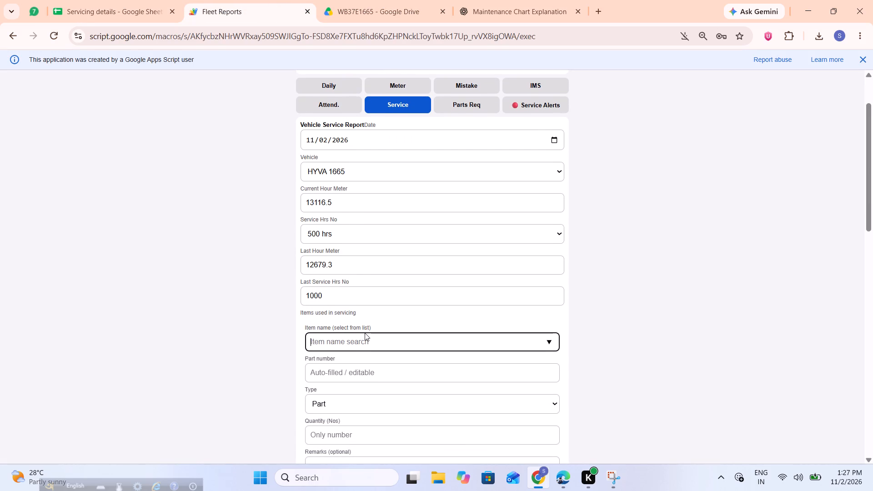
{"action": "type", "text": "lube"}
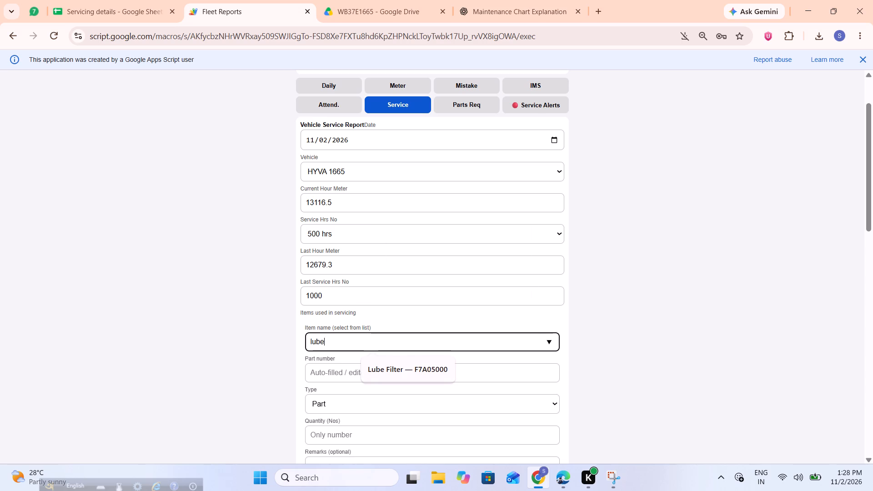
{"action": "left_click", "coordinate": [408, 371]}
{"action": "left_click_drag", "start_coordinate": [408, 371], "coordinate": [0, 284]}
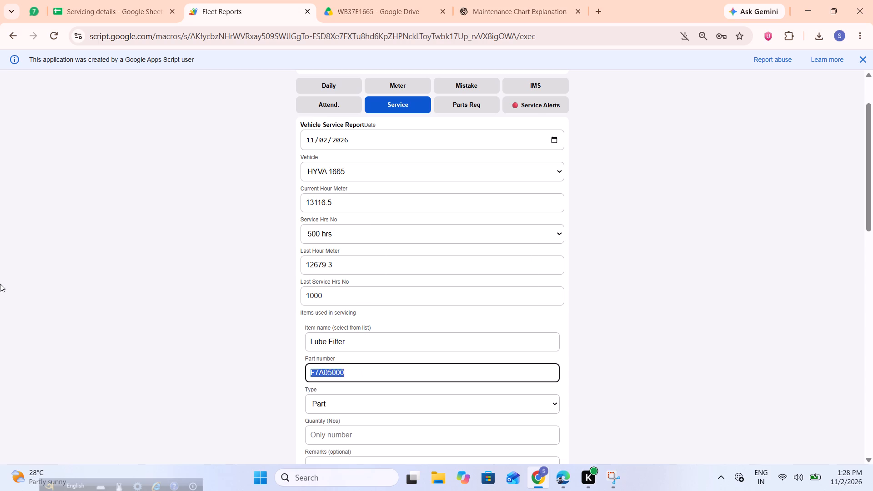
{"action": "key", "text": "BackSpace"}
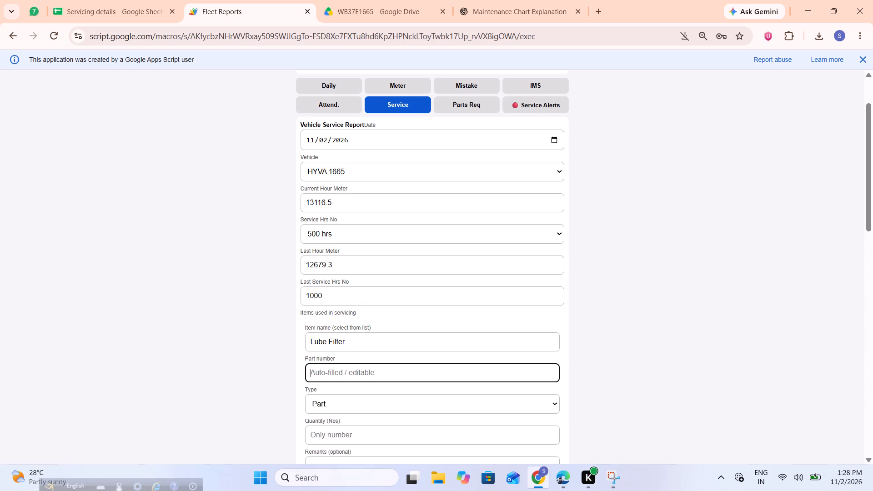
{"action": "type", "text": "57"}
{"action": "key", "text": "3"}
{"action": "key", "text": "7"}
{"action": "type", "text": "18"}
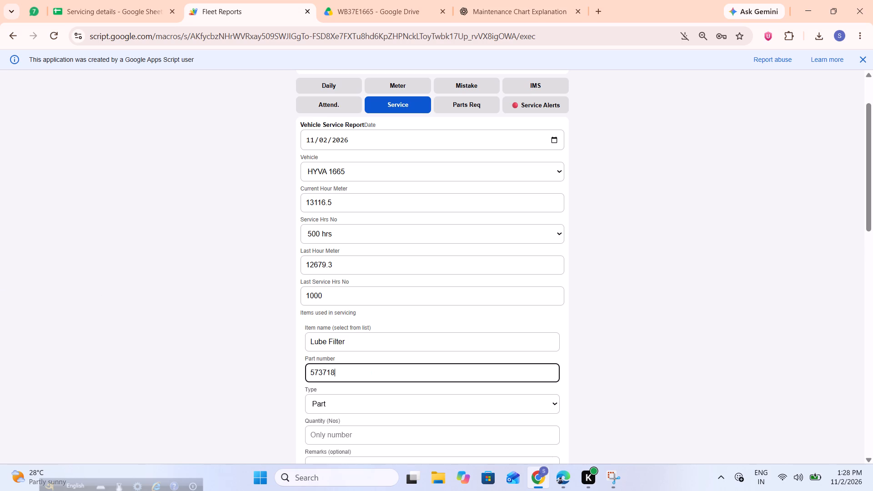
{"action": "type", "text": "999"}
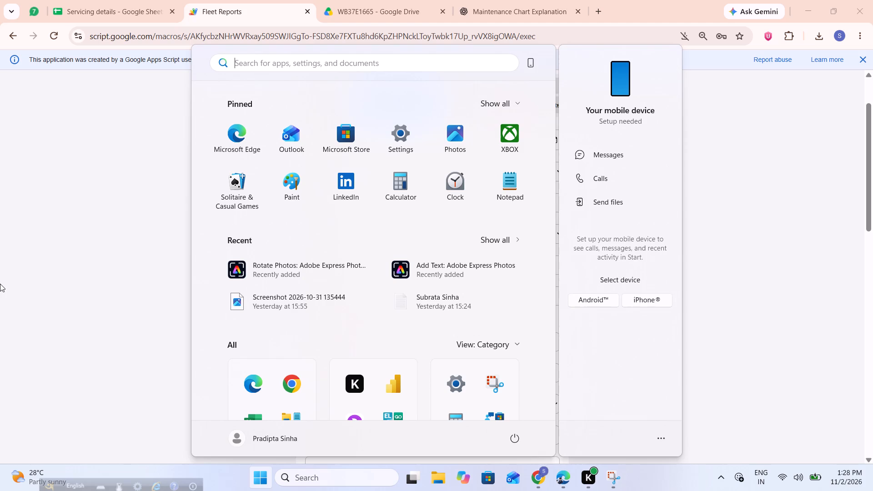
{"action": "left_click", "coordinate": [0, 231]}
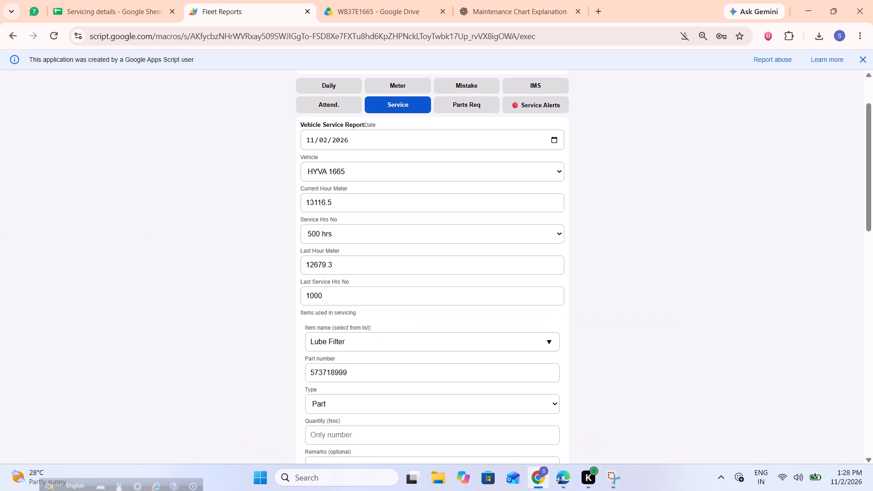
{"action": "left_click", "coordinate": [368, 373]}
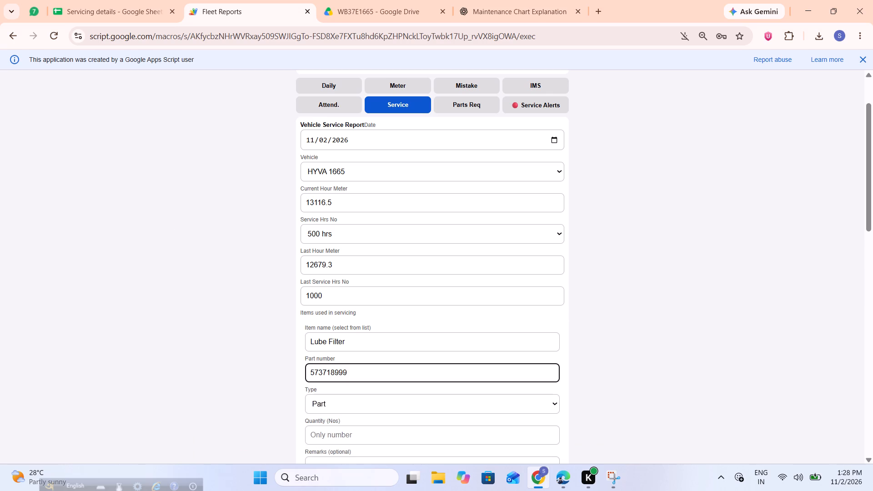
{"action": "type", "text": "815"}
Set the Lube Filter's quantity to 1.
{"action": "scroll", "coordinate": [348, 406], "scroll_direction": "down", "scroll_amount": 1}
{"action": "left_click", "coordinate": [351, 401]}
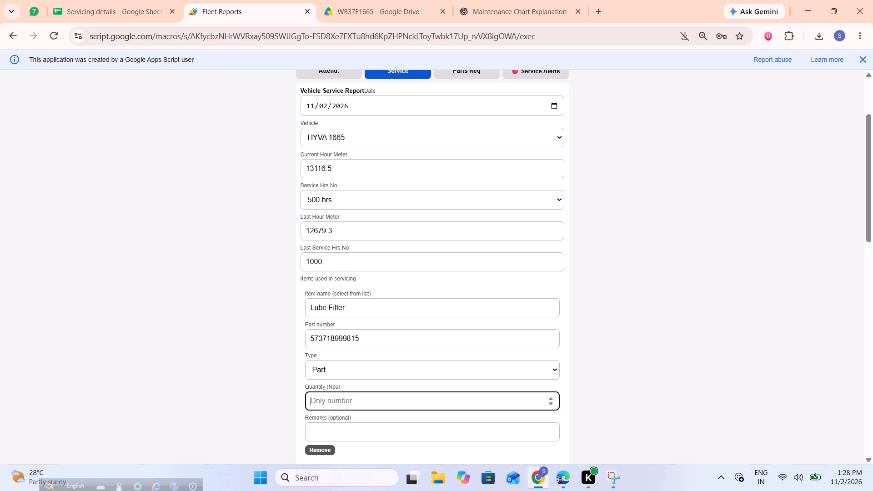
{"action": "key", "text": "1"}
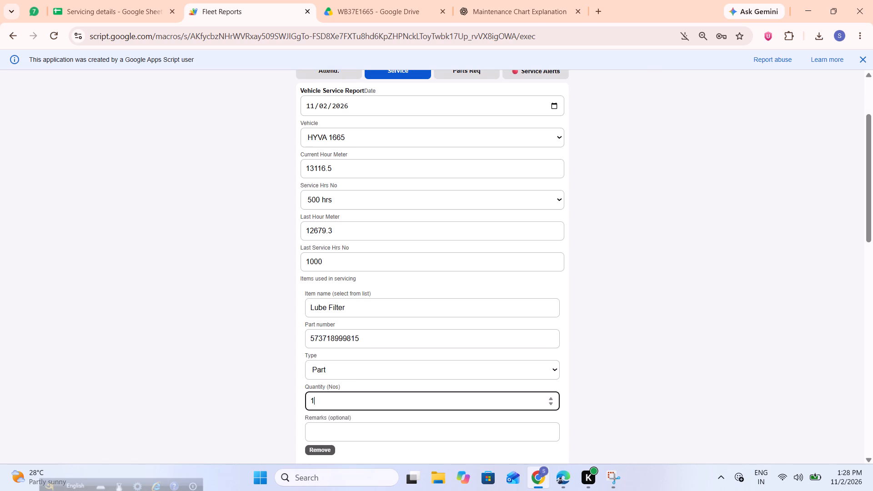
{"action": "left_click", "coordinate": [368, 389]}
Add a second item to the servicing list and select Air Filter (Outer) as its name.
{"action": "scroll", "coordinate": [368, 389], "scroll_direction": "down", "scroll_amount": 2}
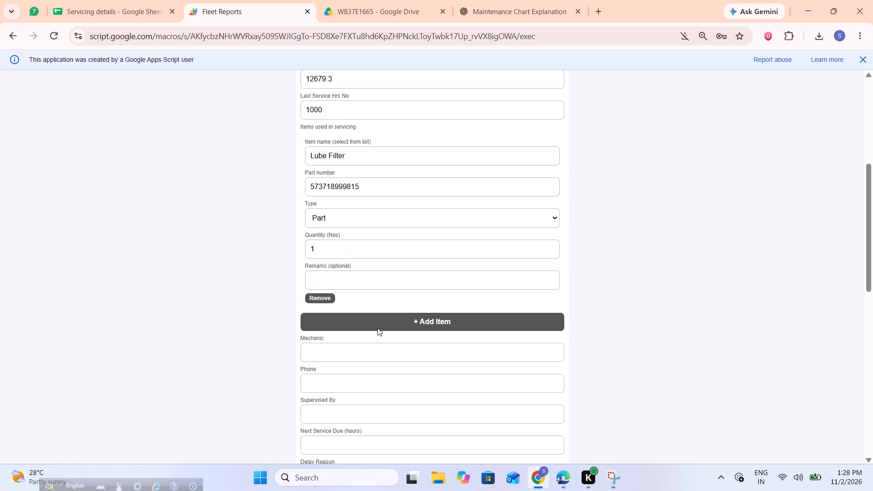
{"action": "left_click", "coordinate": [379, 316]}
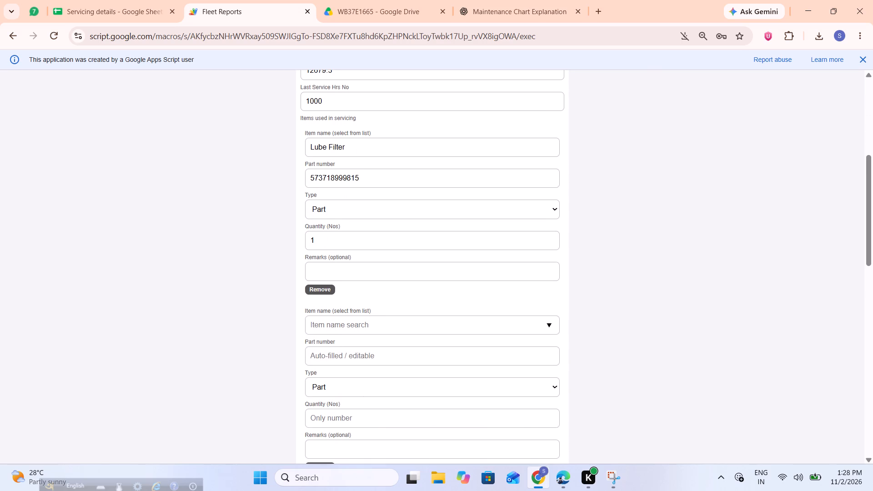
{"action": "left_click", "coordinate": [376, 321]}
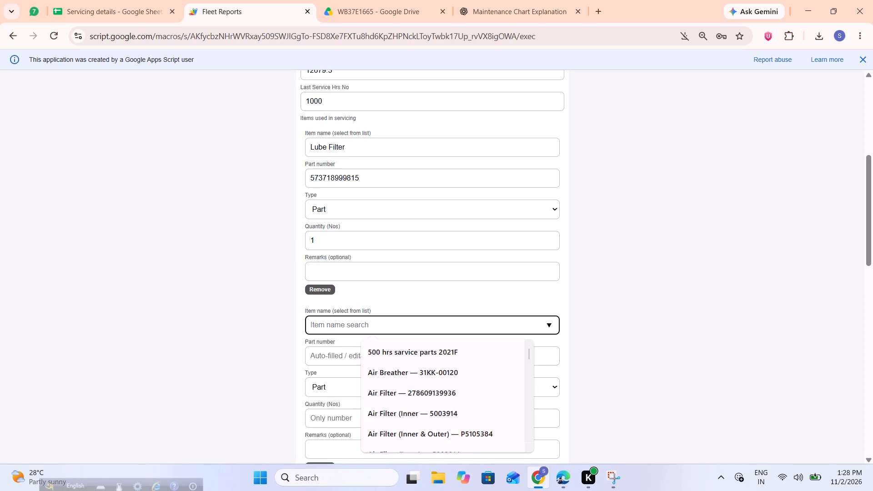
{"action": "type", "text": "air"}
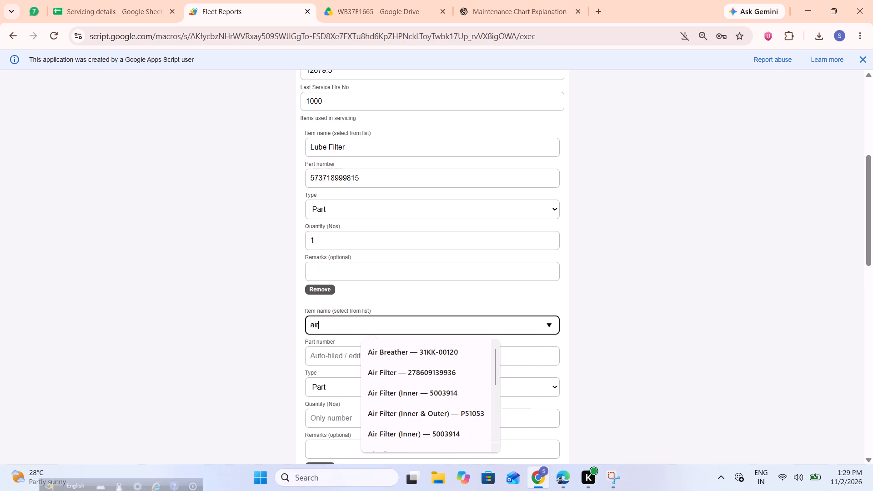
{"action": "left_click", "coordinate": [465, 366]}
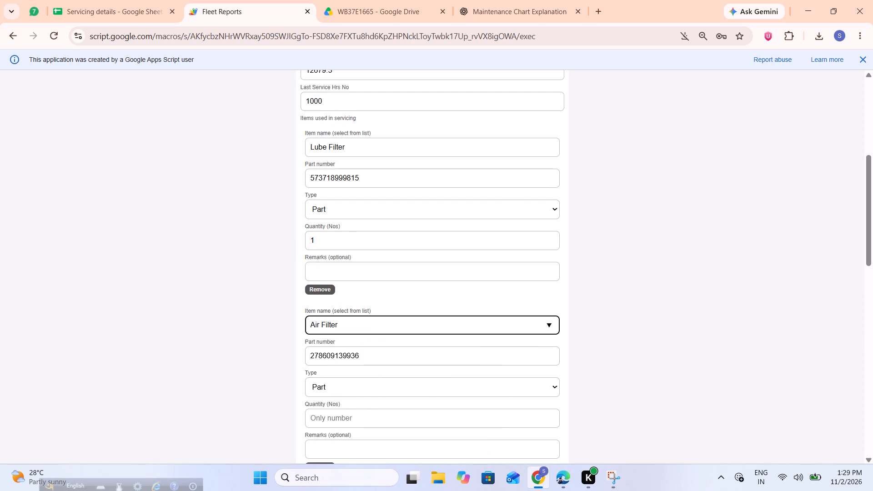
{"action": "left_click_drag", "start_coordinate": [444, 354], "coordinate": [127, 268]}
{"action": "key", "text": "BackSpace"}
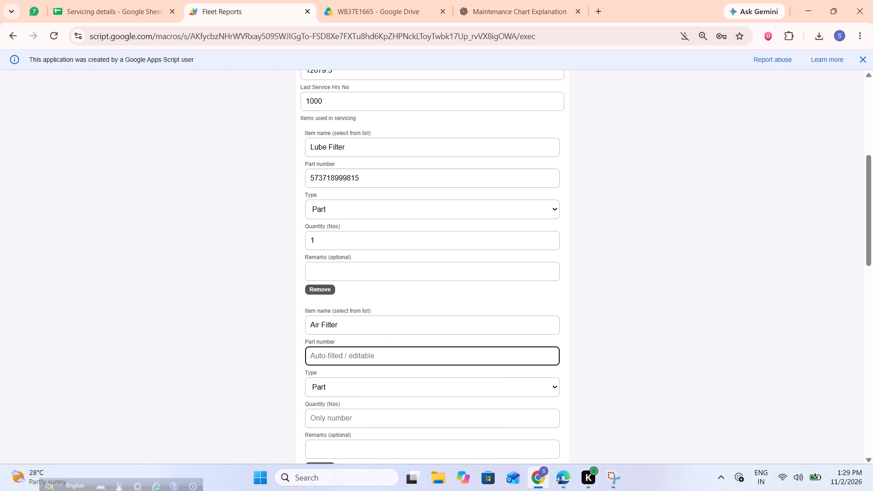
{"action": "left_click", "coordinate": [339, 326]}
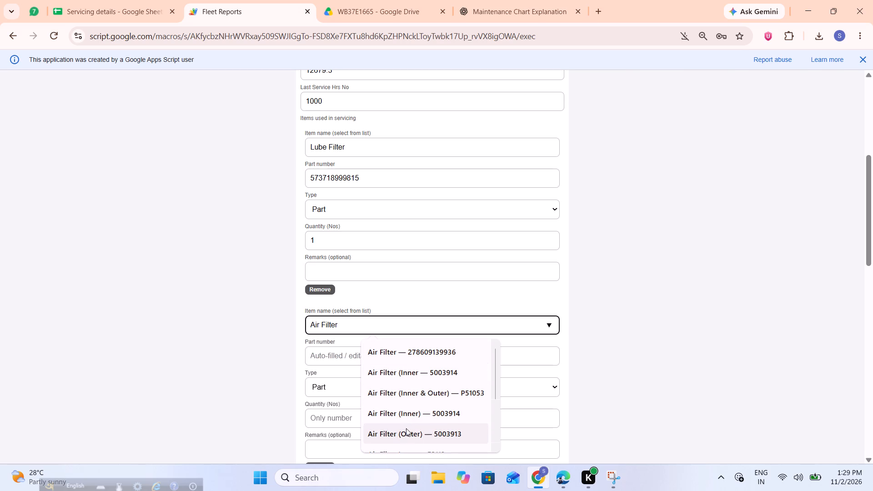
{"action": "left_click", "coordinate": [406, 430]}
{"action": "left_click_drag", "start_coordinate": [354, 360], "coordinate": [0, 302]}
{"action": "key", "text": "BackSpace"}
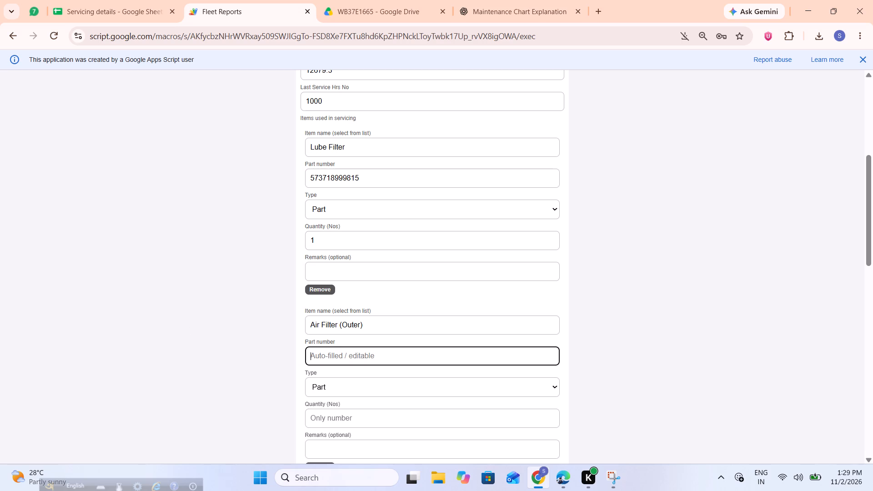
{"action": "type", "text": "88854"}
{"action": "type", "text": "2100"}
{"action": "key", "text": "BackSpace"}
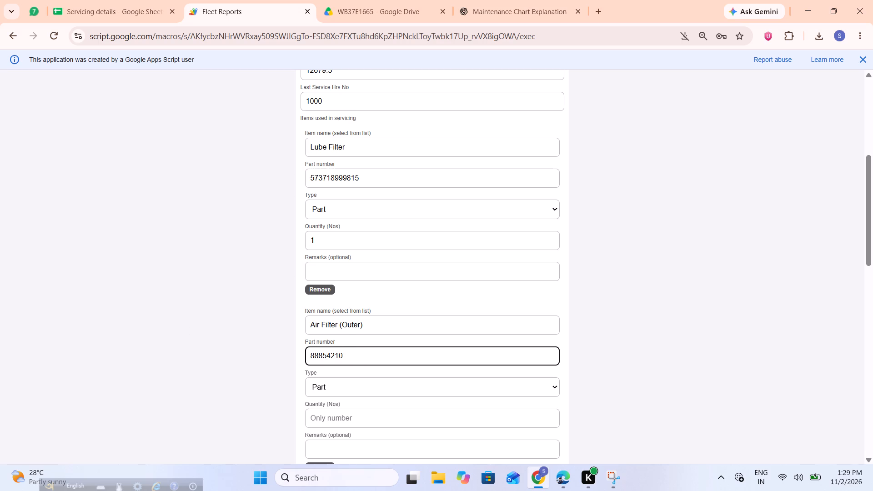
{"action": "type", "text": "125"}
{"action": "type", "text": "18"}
{"action": "left_click", "coordinate": [305, 377]}
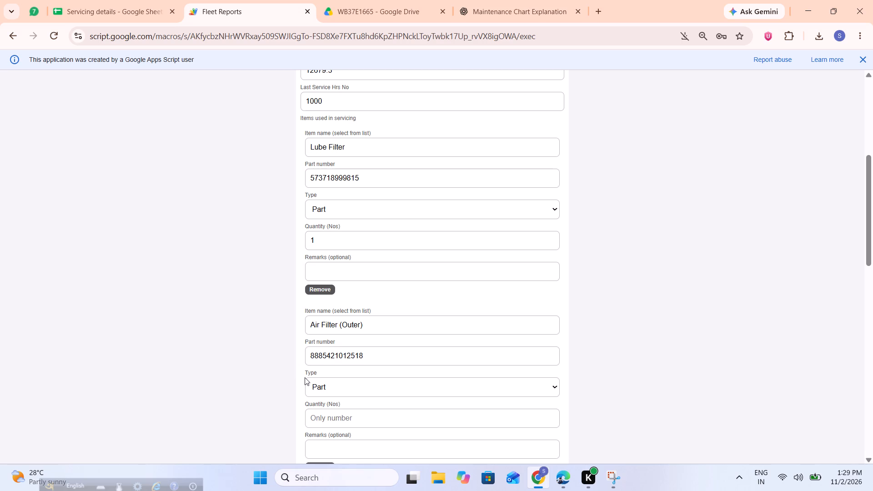
Set the Air Filter (Outer) quantity to 1.
{"action": "left_click", "coordinate": [331, 424]}
{"action": "key", "text": "1"}
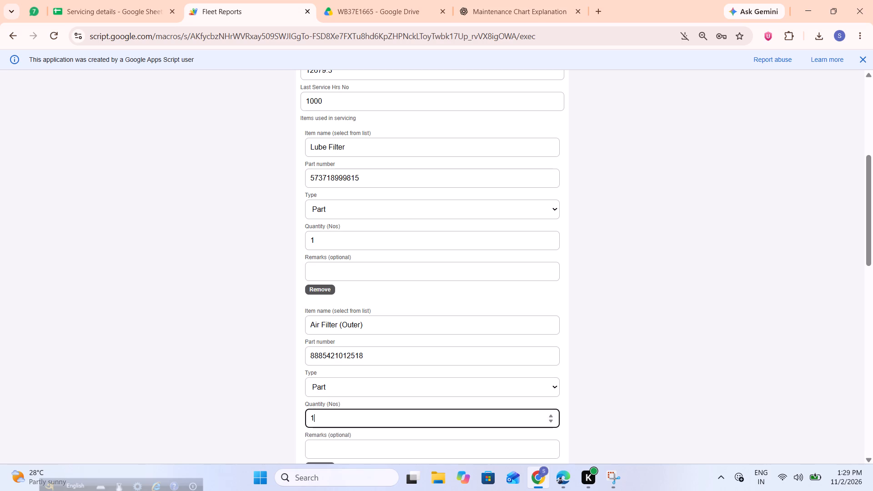
{"action": "left_click", "coordinate": [350, 408]}
{"action": "scroll", "coordinate": [350, 408], "scroll_direction": "down", "scroll_amount": 1}
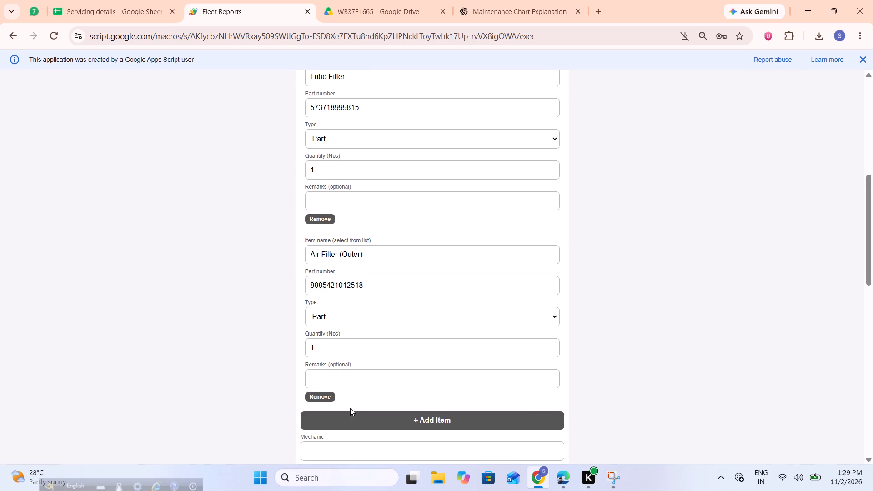
{"action": "scroll", "coordinate": [350, 408], "scroll_direction": "down", "scroll_amount": 2}
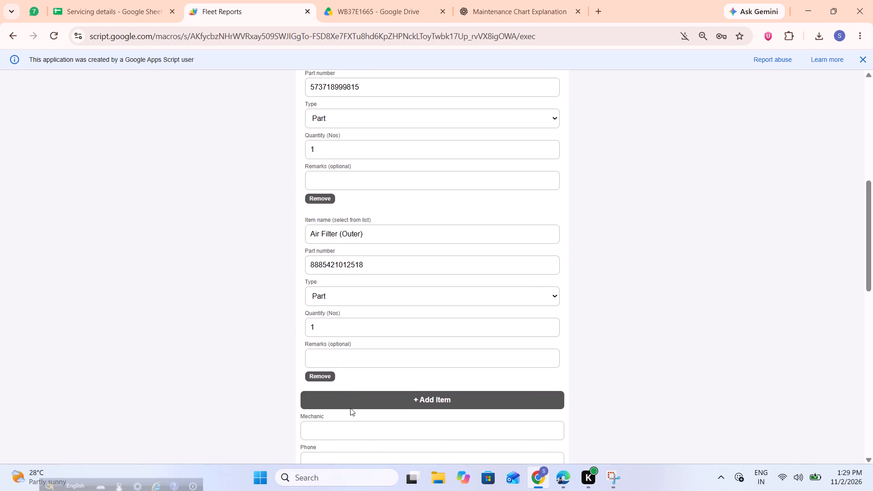
Add a third item to the servicing list, select Engine Oil 15W40 as its name and clear its part number.
{"action": "scroll", "coordinate": [350, 408], "scroll_direction": "down", "scroll_amount": 2}
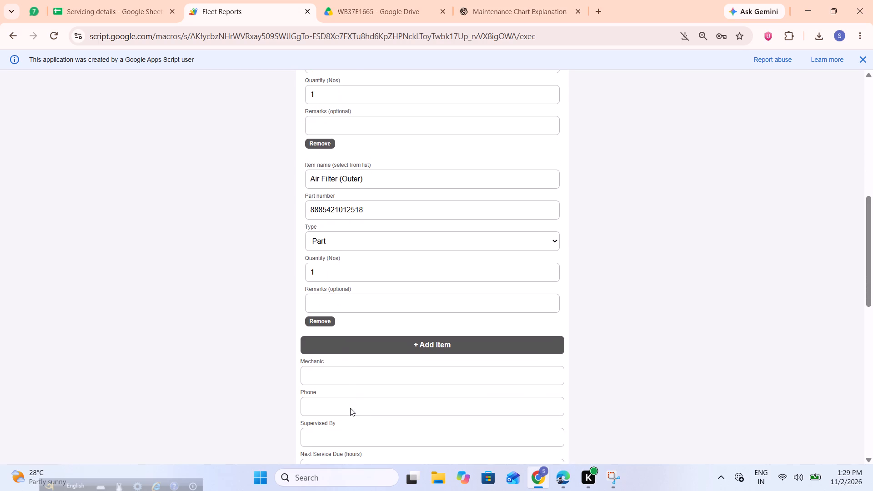
{"action": "left_click", "coordinate": [358, 338]}
{"action": "scroll", "coordinate": [358, 338], "scroll_direction": "down", "scroll_amount": 1}
{"action": "left_click", "coordinate": [358, 318]}
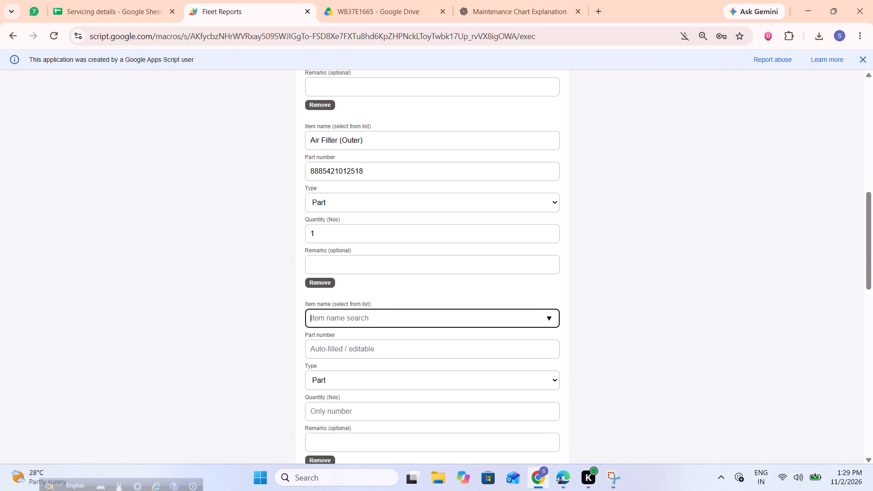
{"action": "type", "text": "engi"}
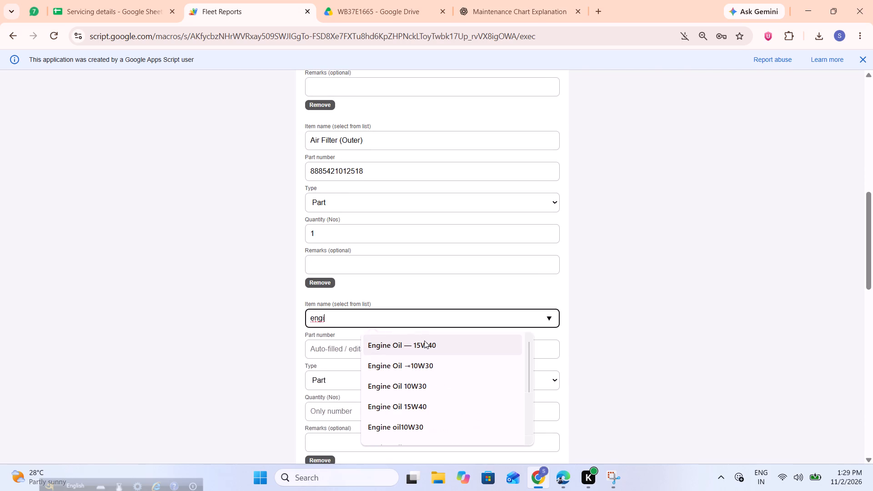
{"action": "left_click", "coordinate": [424, 341]}
{"action": "left_click_drag", "start_coordinate": [388, 352], "coordinate": [235, 351]}
{"action": "key", "text": "BackSpace"}
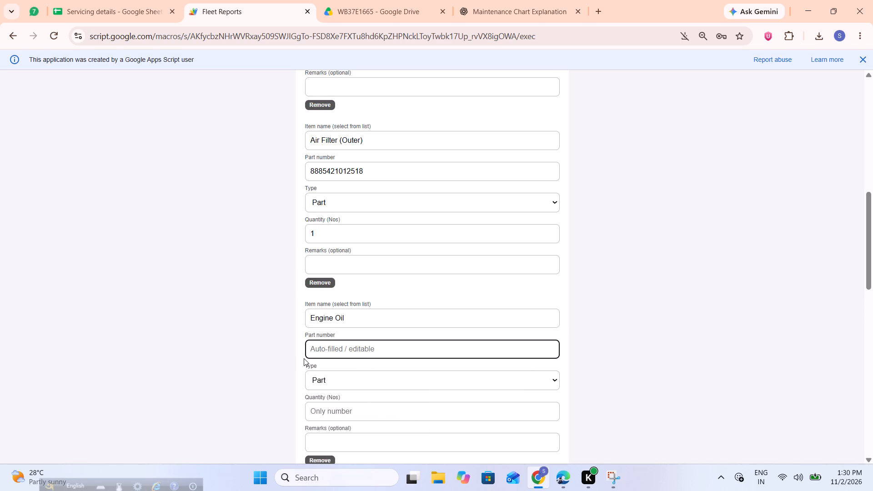
{"action": "left_click", "coordinate": [351, 316]}
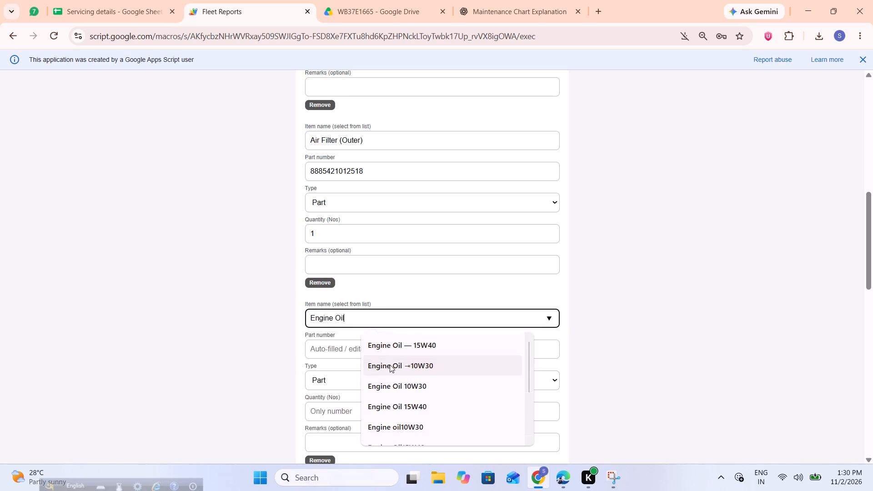
{"action": "left_click", "coordinate": [399, 406]}
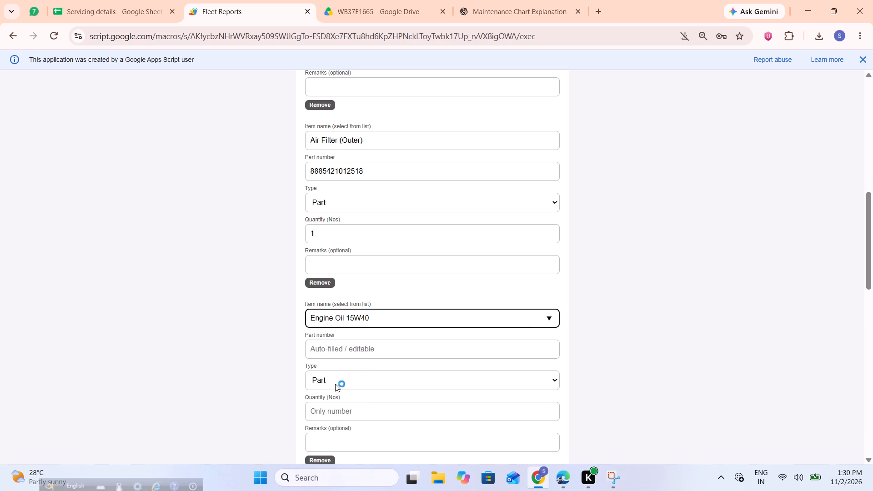
Set the Engine Oil 15W40 item's type to Lube and its litres to 27.
{"action": "left_click", "coordinate": [341, 418]}
{"action": "left_click", "coordinate": [340, 411]}
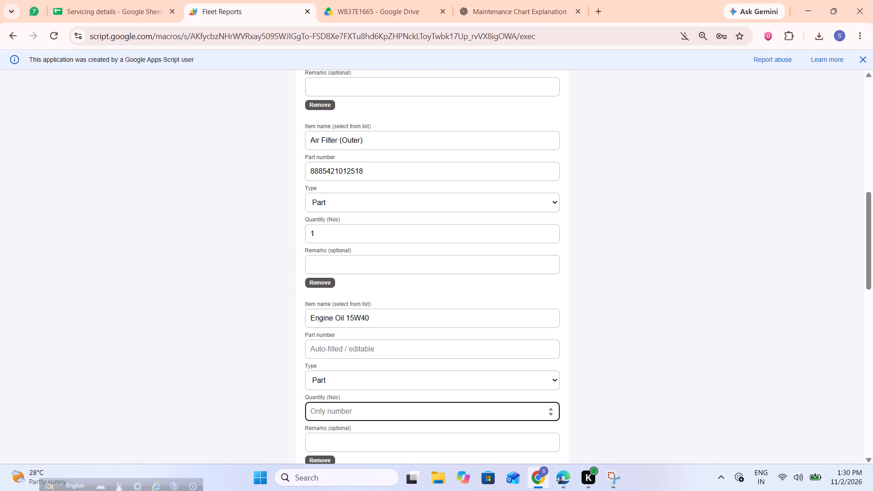
{"action": "left_click", "coordinate": [337, 382]}
{"action": "left_click", "coordinate": [341, 410]}
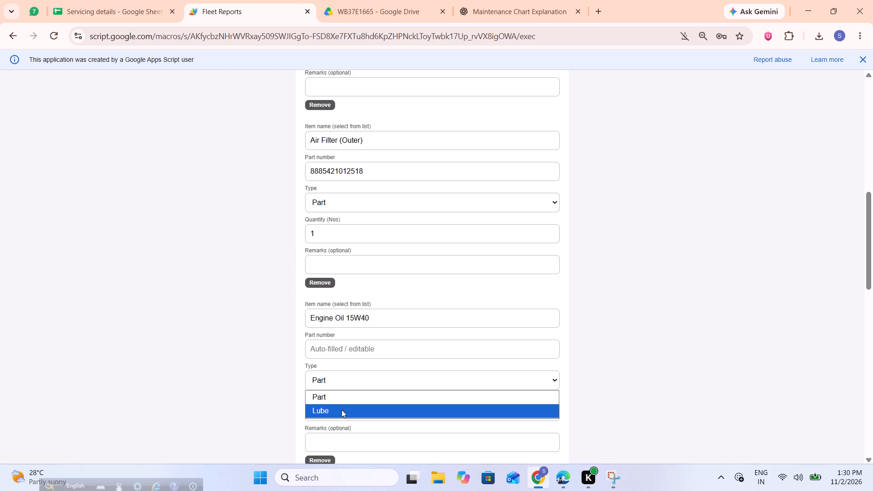
{"action": "left_click", "coordinate": [341, 410]}
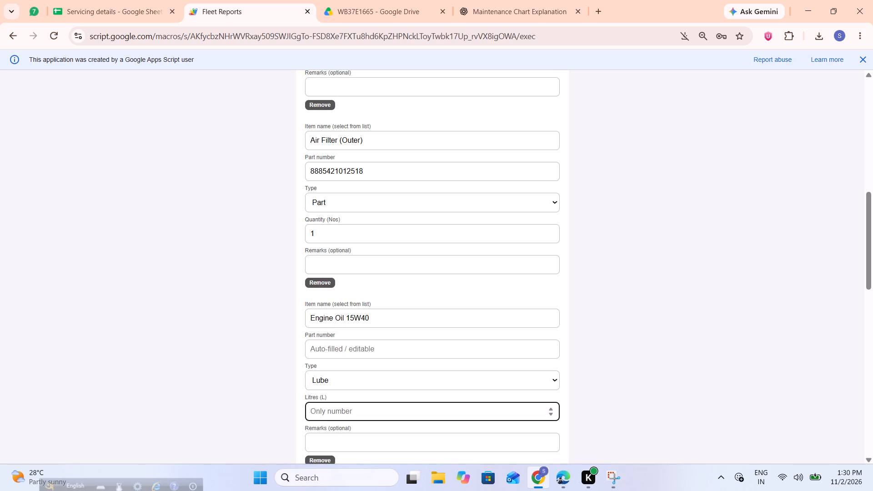
{"action": "type", "text": "277"}
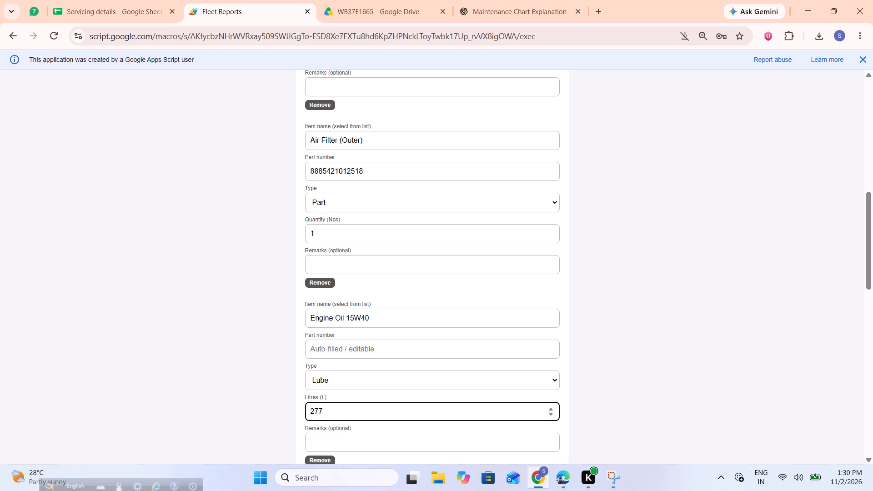
{"action": "key", "text": "BackSpace"}
{"action": "left_click", "coordinate": [348, 399]}
Review the service report's date, vehicle, hour meter and service hours details and the listed items.
{"action": "scroll", "coordinate": [348, 399], "scroll_direction": "up", "scroll_amount": 3}
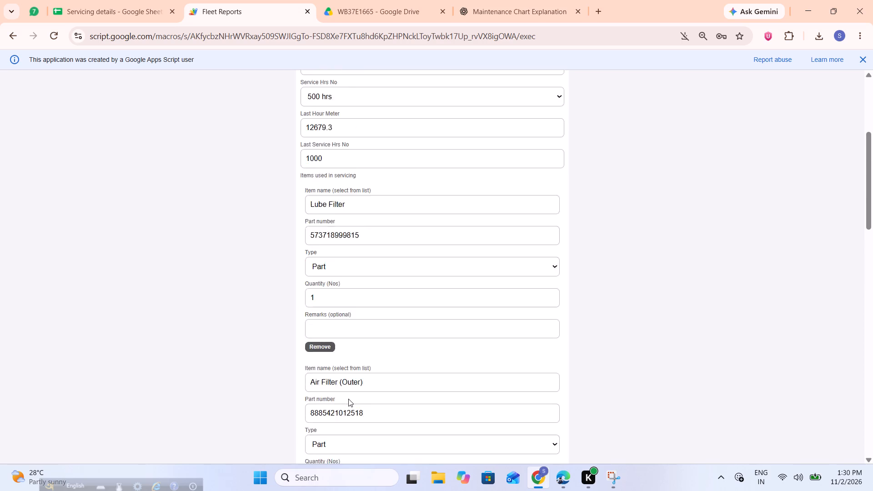
{"action": "scroll", "coordinate": [348, 399], "scroll_direction": "up", "scroll_amount": 2}
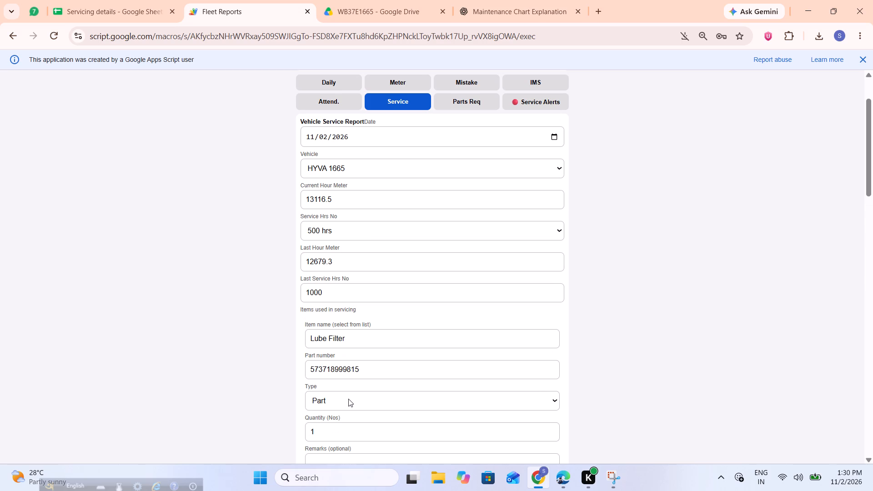
{"action": "scroll", "coordinate": [348, 399], "scroll_direction": "down", "scroll_amount": 3}
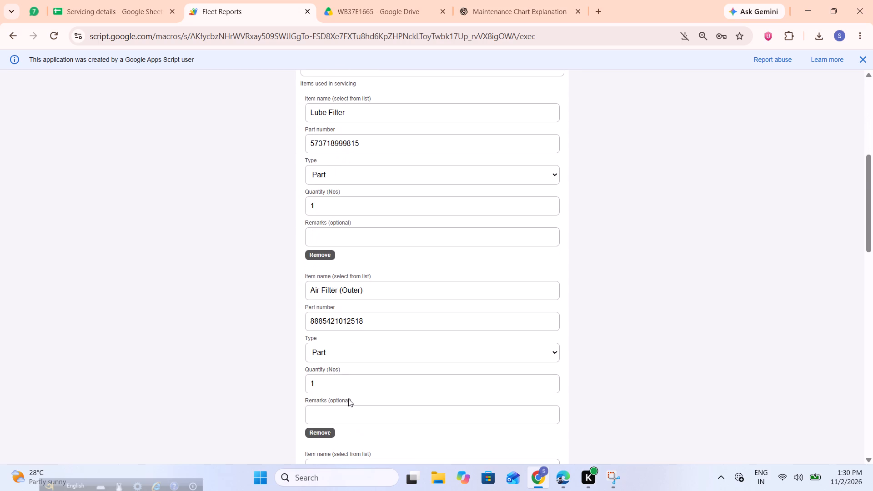
{"action": "scroll", "coordinate": [348, 399], "scroll_direction": "down", "scroll_amount": 2}
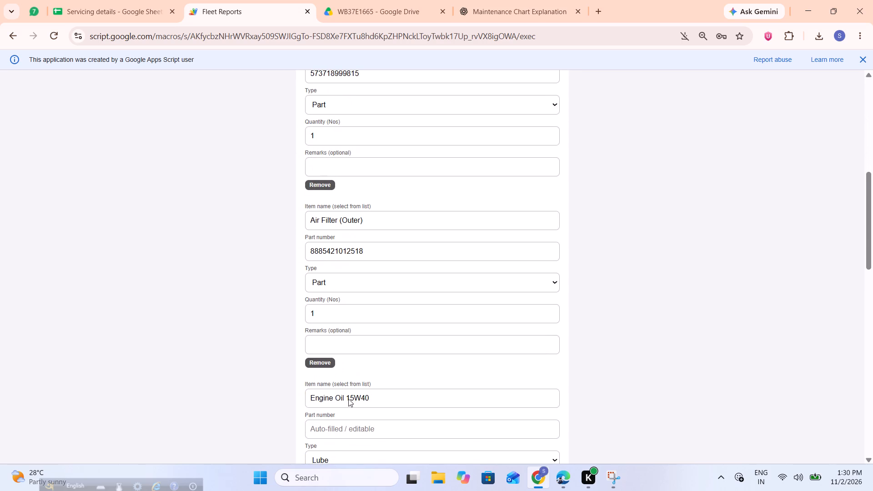
{"action": "scroll", "coordinate": [348, 399], "scroll_direction": "down", "scroll_amount": 1}
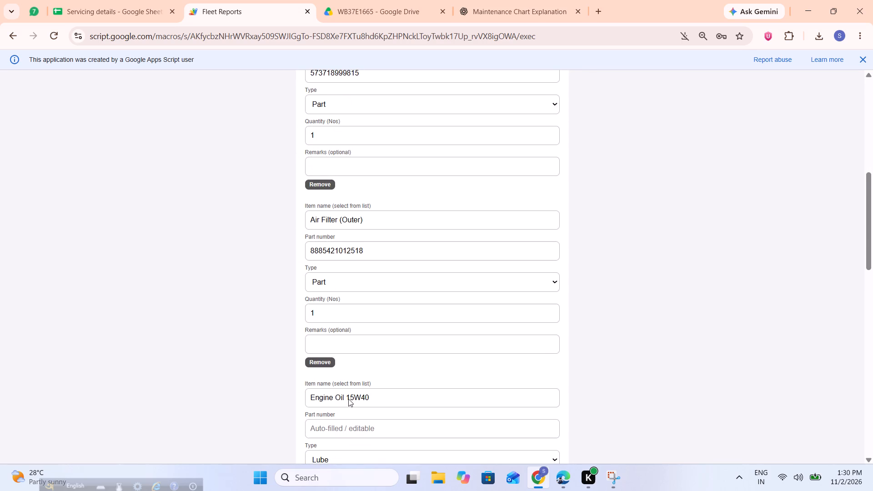
Enter the mechanic's name in the service report.
{"action": "scroll", "coordinate": [348, 399], "scroll_direction": "down", "scroll_amount": 3}
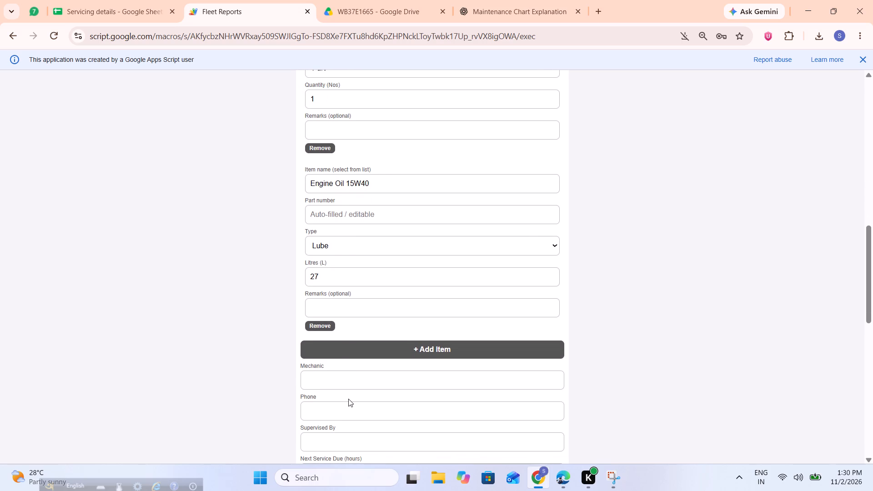
{"action": "left_click", "coordinate": [354, 376]}
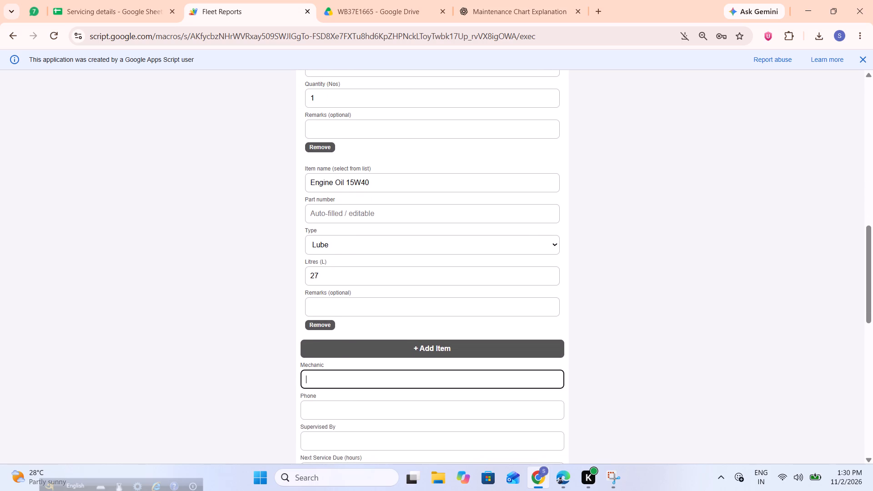
{"action": "key", "text": "b"}
{"action": "key", "text": "b"}
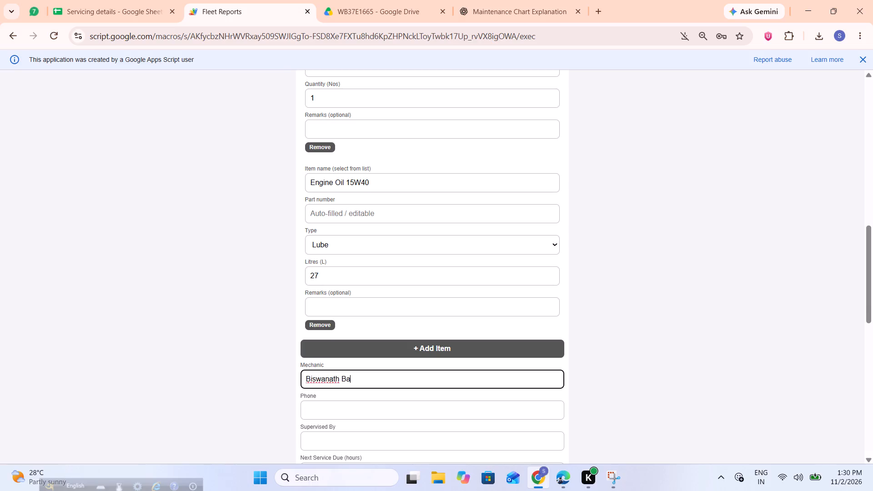
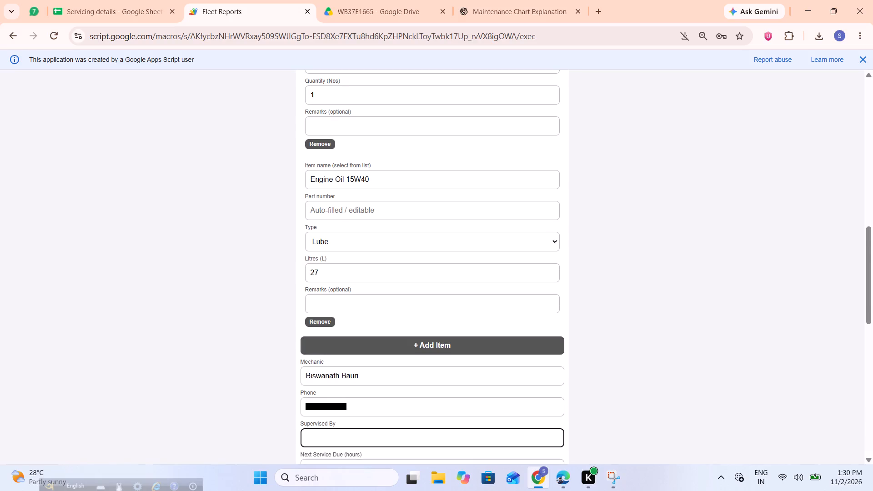
Enter the supervisor's name in the service report's Supervised By field.
{"action": "scroll", "coordinate": [380, 436], "scroll_direction": "down", "scroll_amount": 1}
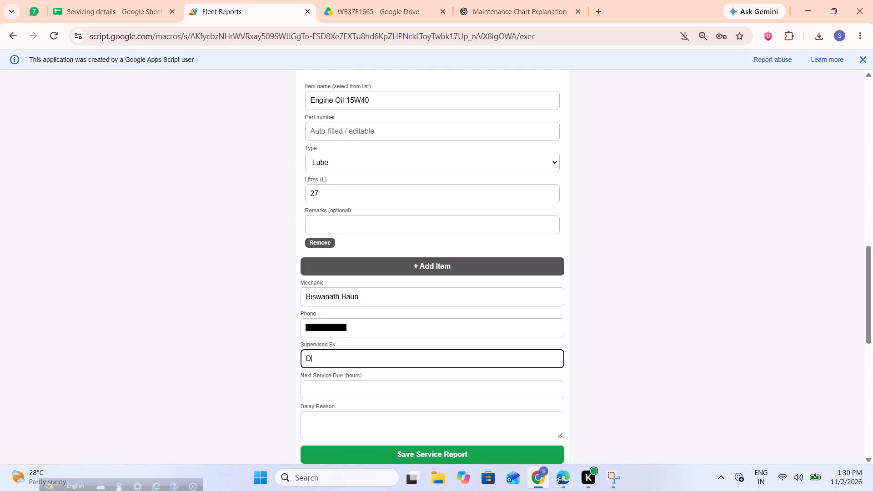
{"action": "type", "text": "eep"}
{"action": "key", "text": "space"}
{"action": "key", "text": "b"}
Set the service report's next service due hours to 13616.5 hrs.
{"action": "left_click", "coordinate": [355, 394]}
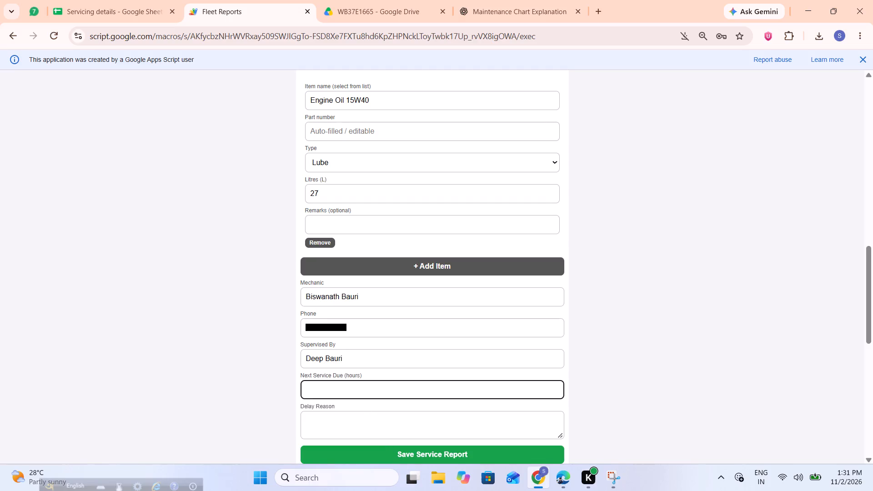
{"action": "type", "text": "13"}
{"action": "type", "text": "616"}
{"action": "key", "text": "period"}
{"action": "type", "text": "5 hrs"}
Check the completed service report entries and save the report, leaving the delay reason blank.
{"action": "left_click", "coordinate": [353, 406]}
{"action": "scroll", "coordinate": [353, 406], "scroll_direction": "down", "scroll_amount": 1}
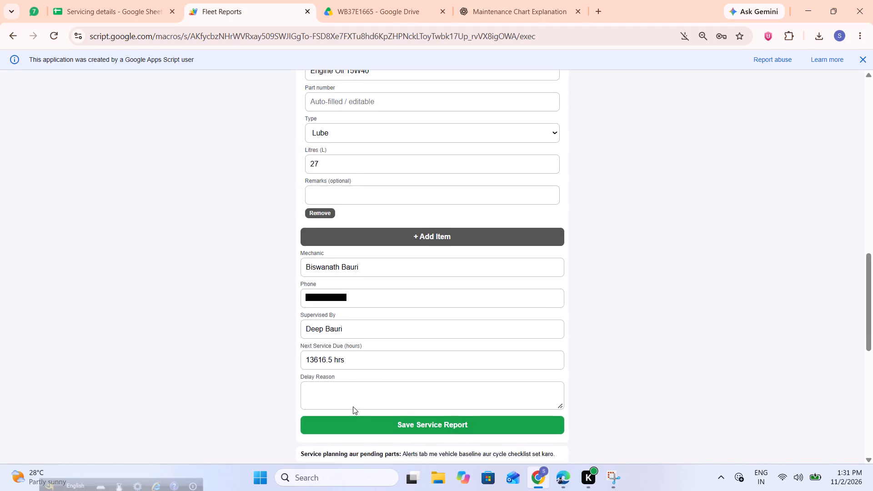
{"action": "scroll", "coordinate": [353, 406], "scroll_direction": "up", "scroll_amount": 4}
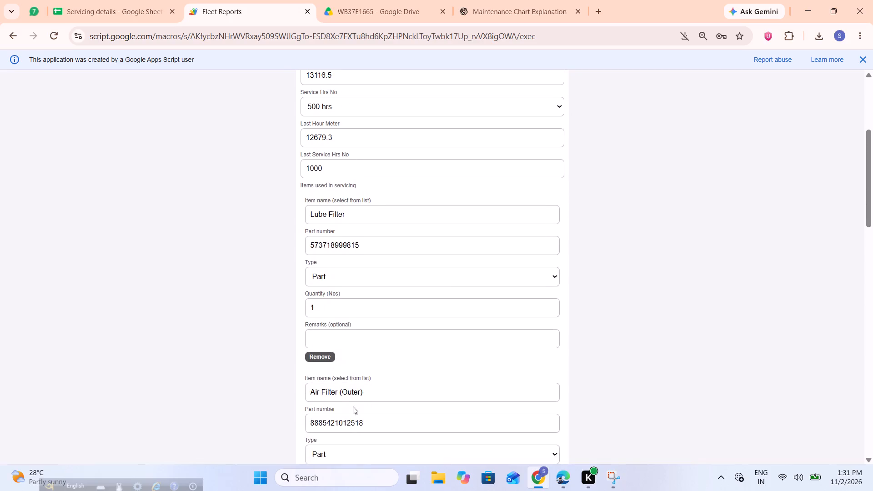
{"action": "scroll", "coordinate": [353, 406], "scroll_direction": "down", "scroll_amount": 4}
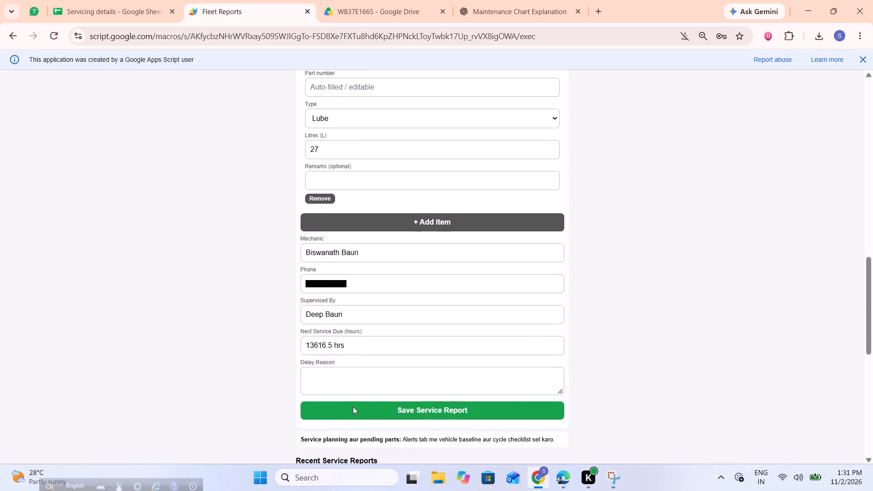
{"action": "scroll", "coordinate": [353, 406], "scroll_direction": "down", "scroll_amount": 1}
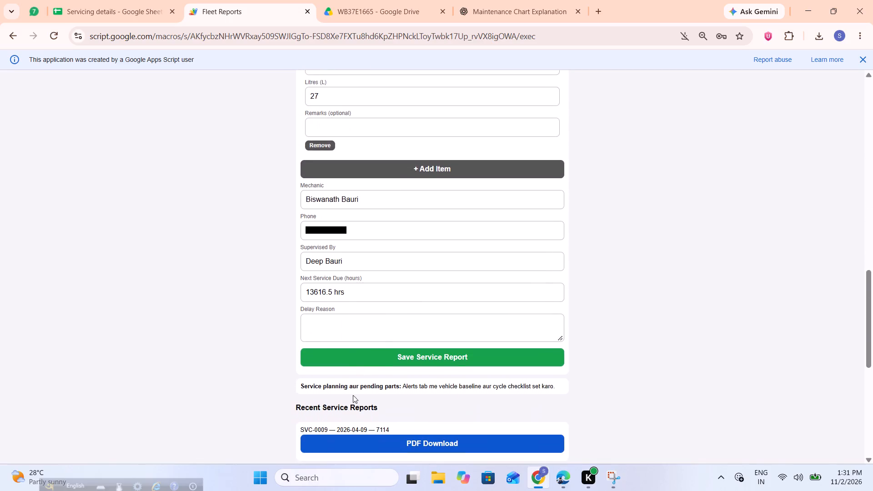
{"action": "left_click", "coordinate": [379, 356]}
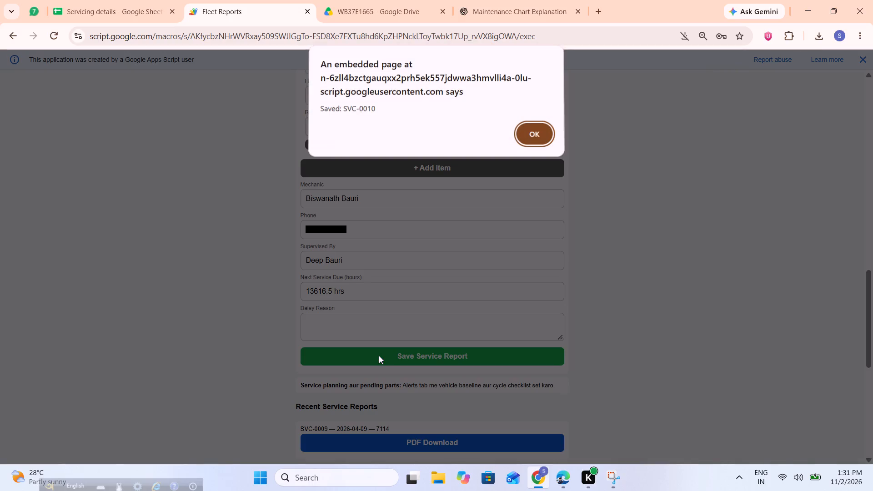
{"action": "left_click", "coordinate": [538, 136]}
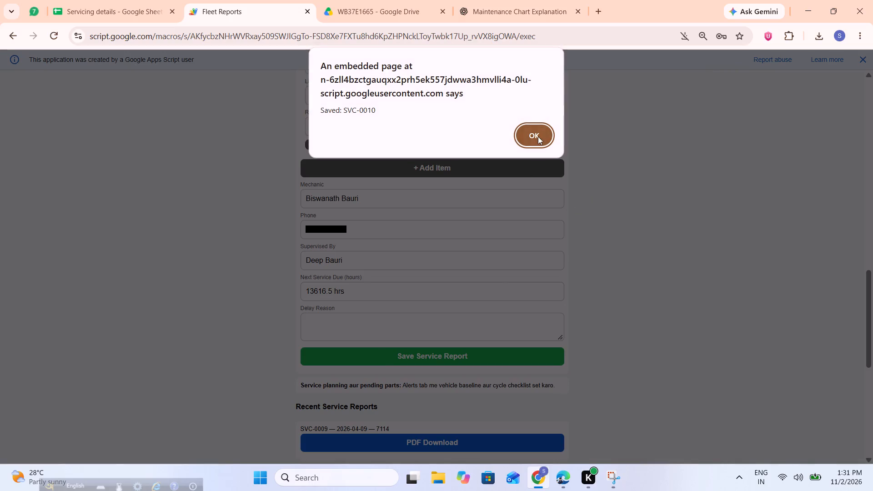
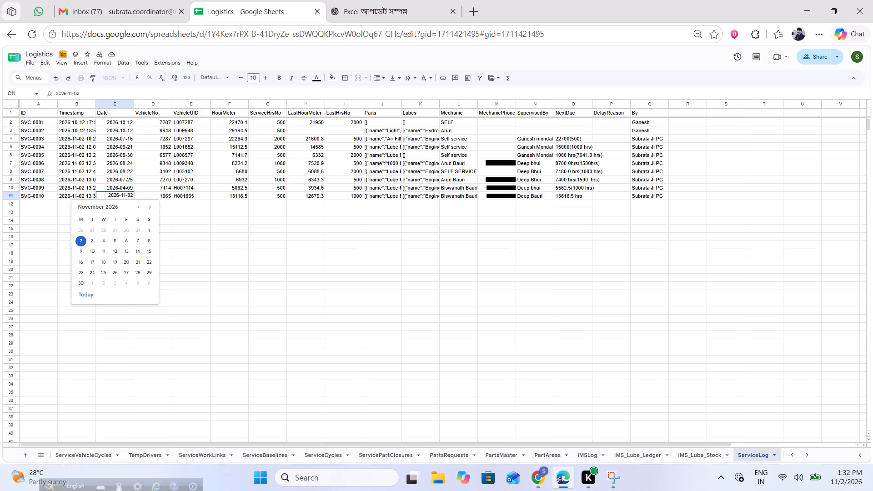
Go back to May 2026 in the calendar for the Date cell of the SVC-0010 service record.
{"action": "triple_click", "coordinate": [138, 210]}
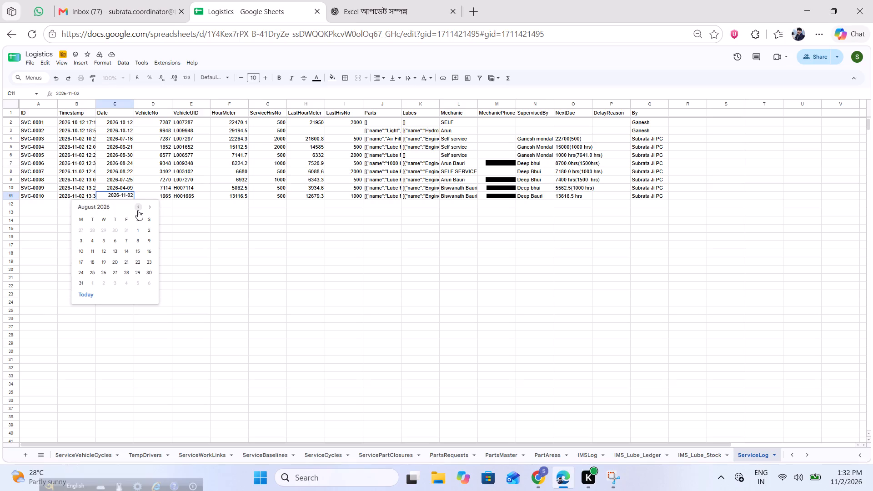
{"action": "left_click", "coordinate": [138, 210]}
{"action": "left_click", "coordinate": [138, 210]}
{"action": "left_click", "coordinate": [138, 210]}
{"action": "left_click", "coordinate": [138, 210]}
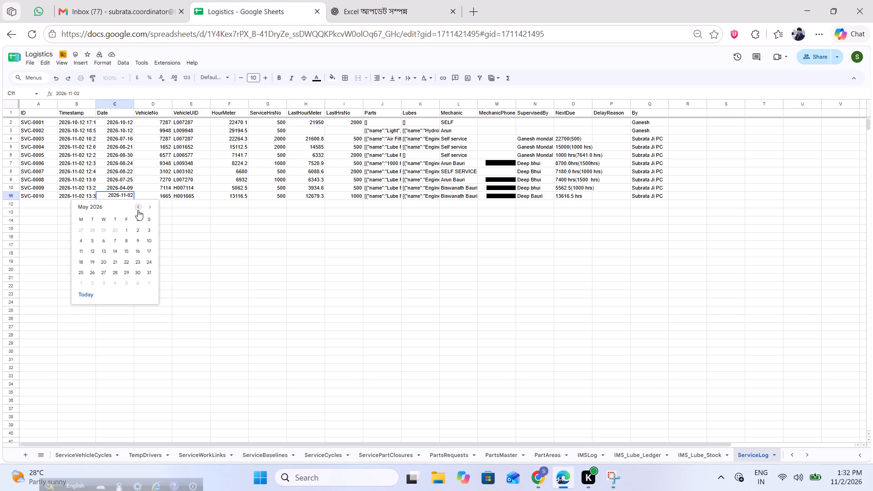
{"action": "left_click", "coordinate": [147, 210]}
Set the service date of record SVC-0010 to 2026-05-27 and save the spreadsheet.
{"action": "left_click_drag", "start_coordinate": [147, 210], "coordinate": [105, 270]}
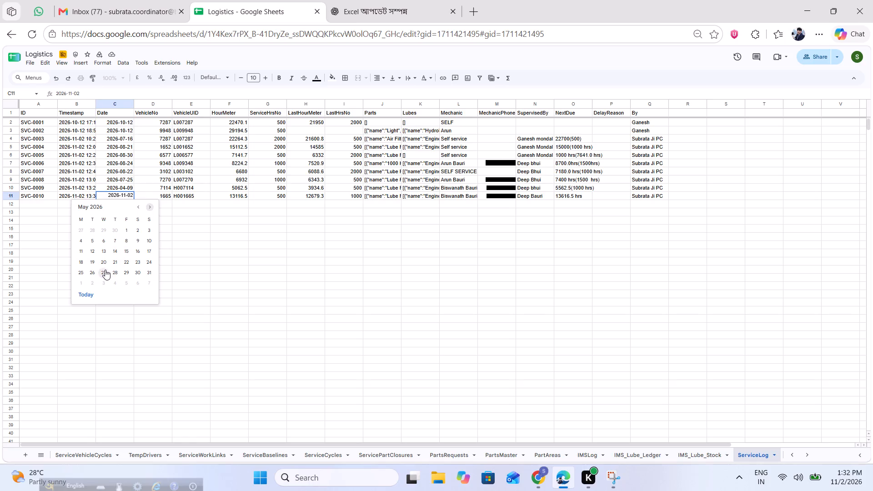
{"action": "left_click_drag", "start_coordinate": [105, 270], "coordinate": [105, 270]}
{"action": "left_click", "coordinate": [105, 270]}
{"action": "left_click", "coordinate": [105, 270]}
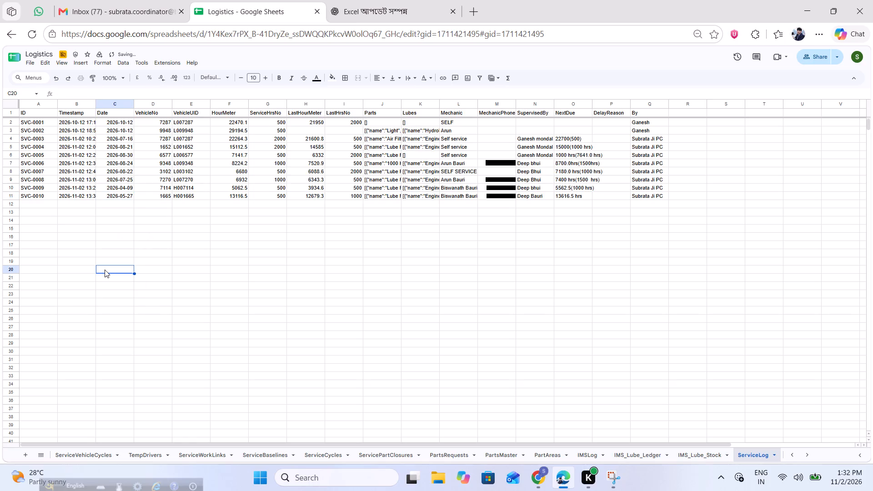
{"action": "key", "text": "ctrl+s"}
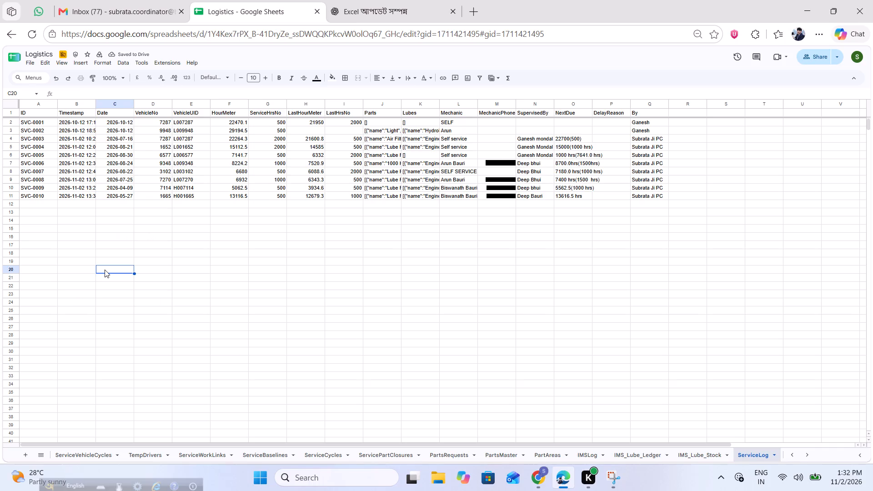
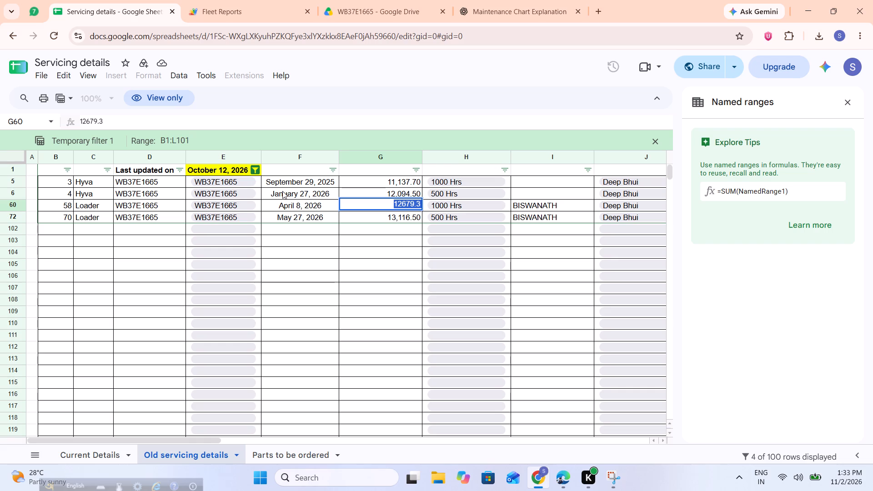
{"action": "left_click", "coordinate": [252, 170]}
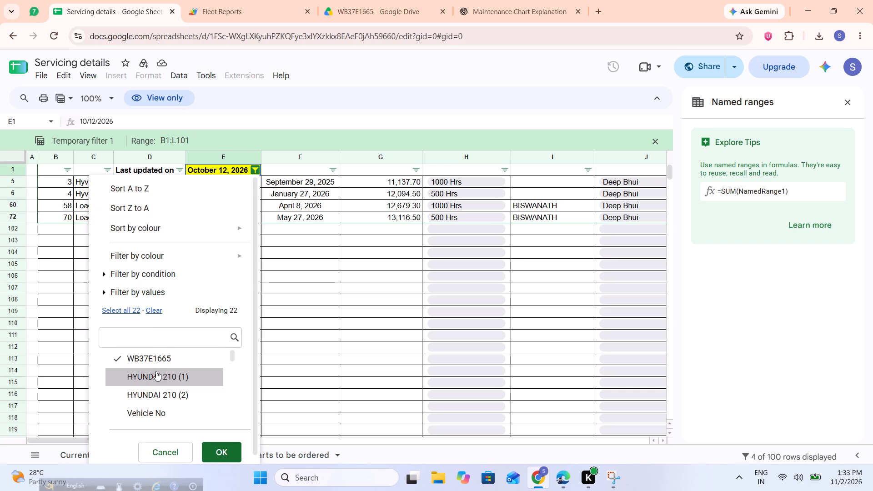
{"action": "left_click", "coordinate": [150, 364]}
{"action": "scroll", "coordinate": [150, 364], "scroll_direction": "down", "scroll_amount": 2}
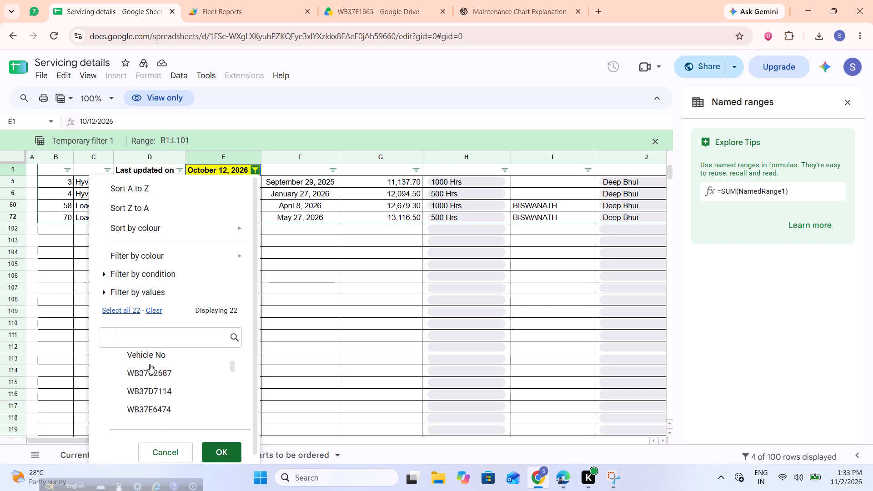
{"action": "scroll", "coordinate": [150, 364], "scroll_direction": "down", "scroll_amount": 2}
{"action": "left_click", "coordinate": [145, 390]}
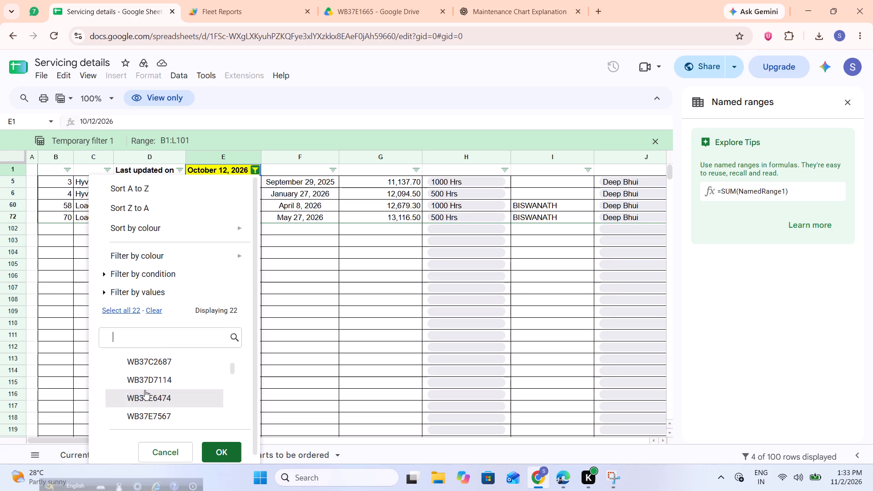
{"action": "left_click", "coordinate": [214, 457]}
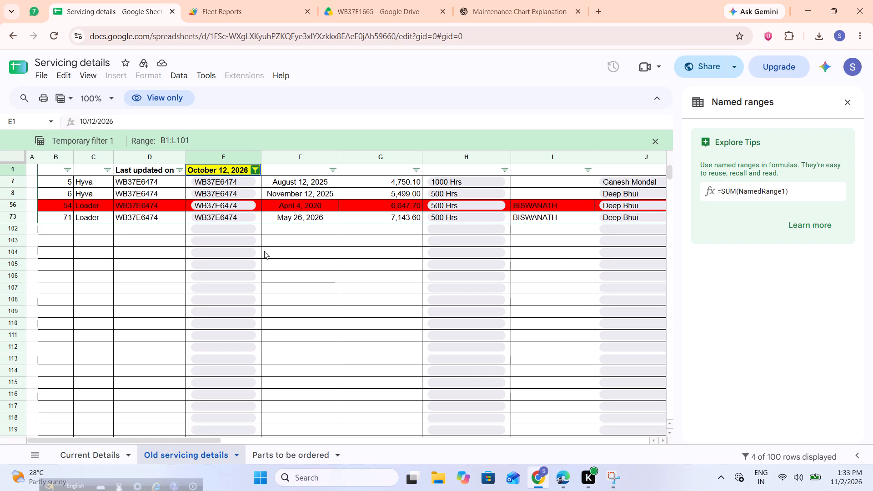
Switch to Fleet Reports and start a vehicle service report for HYVA 6474, keeping Service Hrs No at 500 hrs.
{"action": "left_click", "coordinate": [201, 0]}
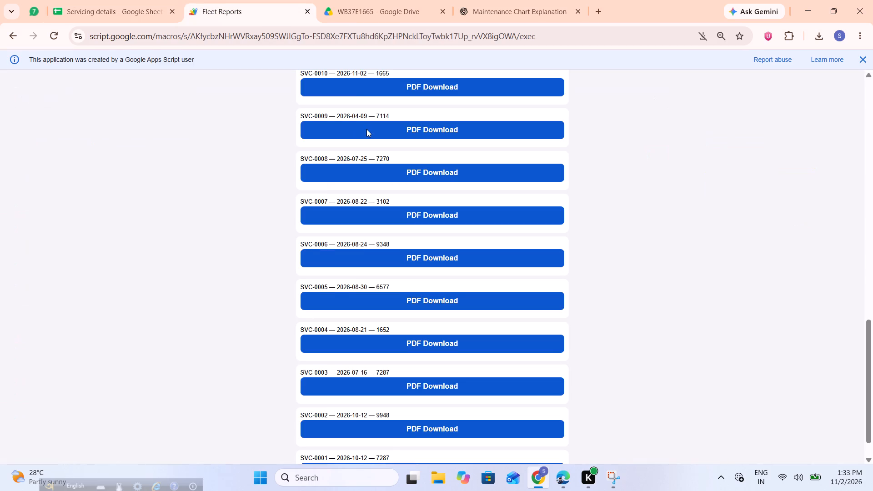
{"action": "scroll", "coordinate": [348, 85], "scroll_direction": "up", "scroll_amount": 7}
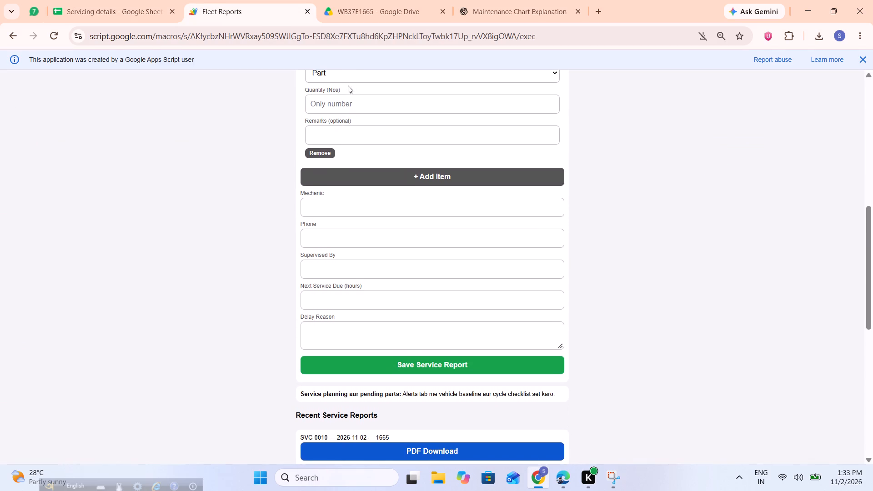
{"action": "scroll", "coordinate": [348, 85], "scroll_direction": "up", "scroll_amount": 3}
{"action": "scroll", "coordinate": [389, 204], "scroll_direction": "down", "scroll_amount": 1}
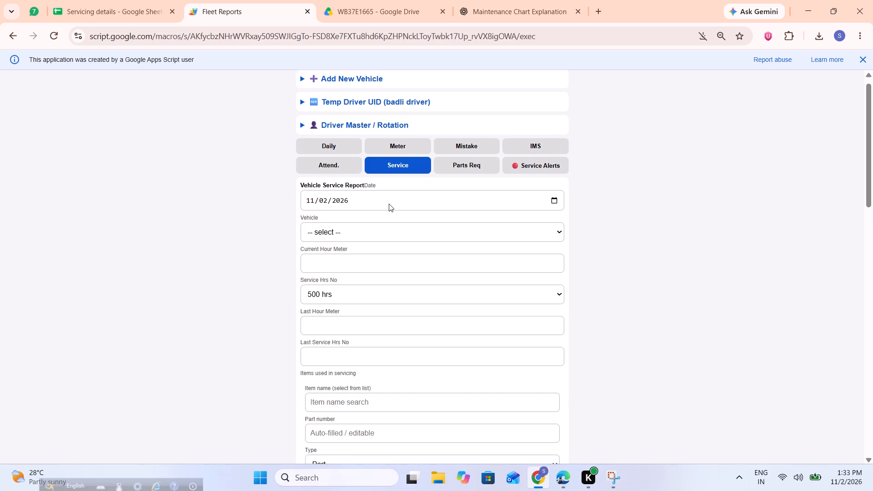
{"action": "scroll", "coordinate": [389, 204], "scroll_direction": "down", "scroll_amount": 5}
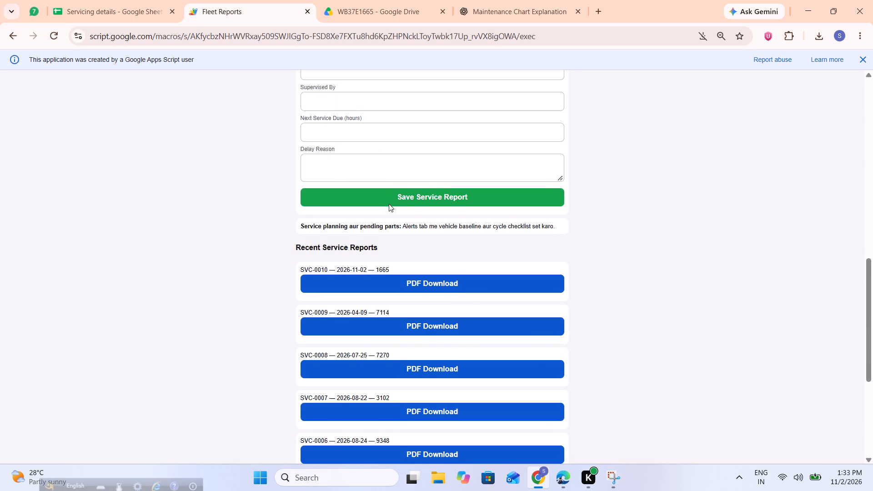
{"action": "scroll", "coordinate": [389, 204], "scroll_direction": "up", "scroll_amount": 5}
{"action": "left_click", "coordinate": [389, 207]}
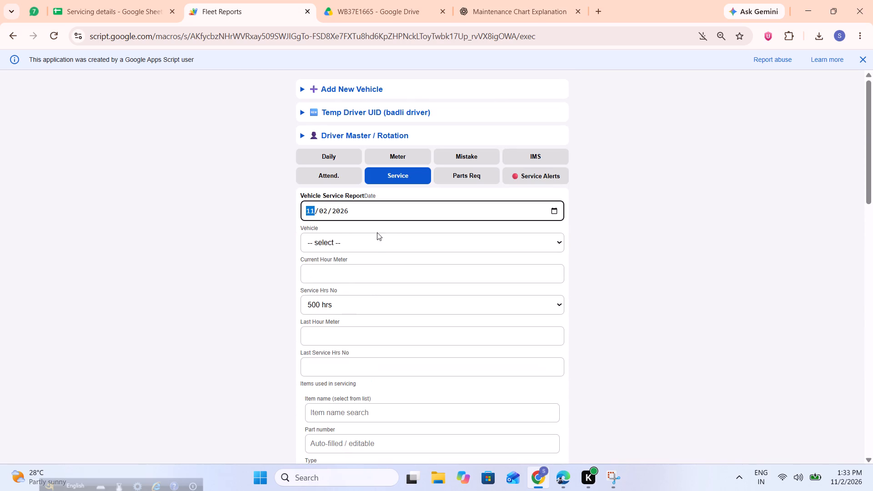
{"action": "left_click", "coordinate": [377, 242]}
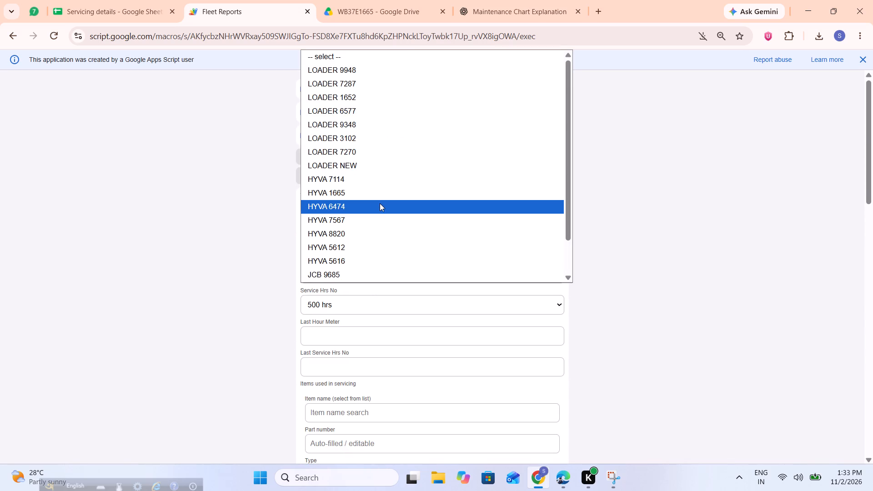
{"action": "left_click", "coordinate": [380, 206]}
{"action": "scroll", "coordinate": [370, 310], "scroll_direction": "down", "scroll_amount": 1}
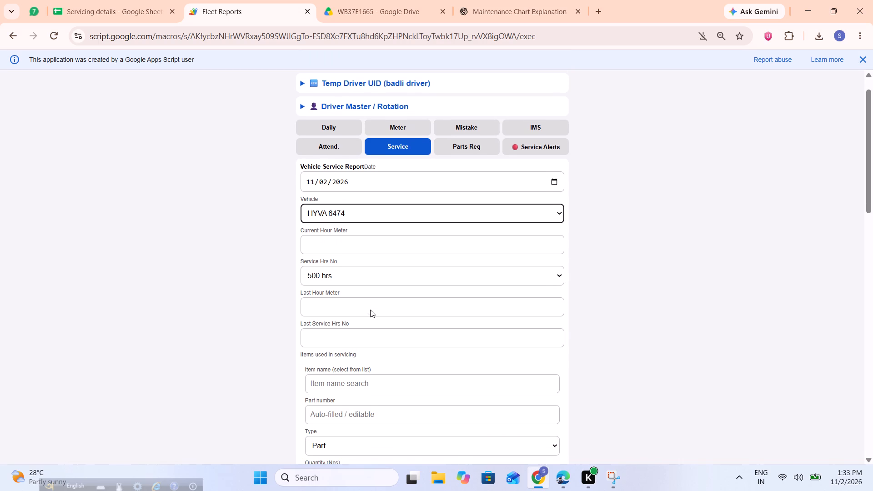
{"action": "left_click", "coordinate": [358, 250]}
{"action": "left_click", "coordinate": [366, 276]}
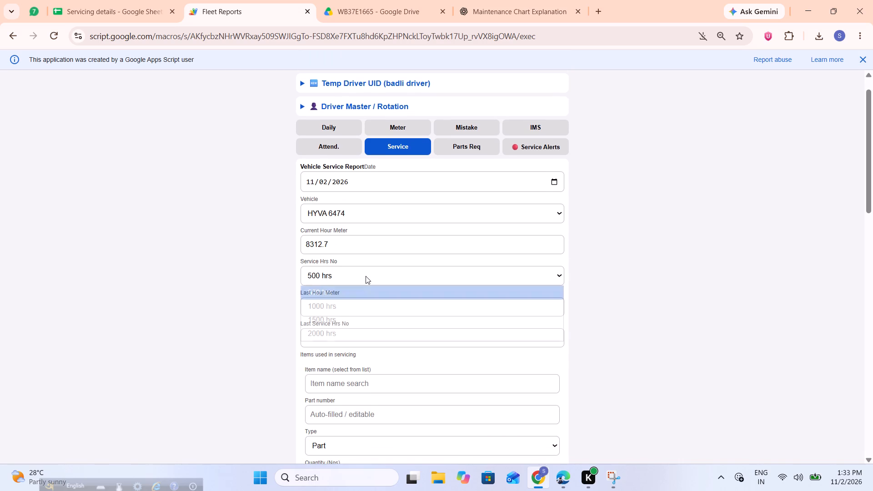
{"action": "left_click", "coordinate": [366, 276]}
{"action": "scroll", "coordinate": [366, 276], "scroll_direction": "down", "scroll_amount": 5}
{"action": "scroll", "coordinate": [366, 276], "scroll_direction": "up", "scroll_amount": 2}
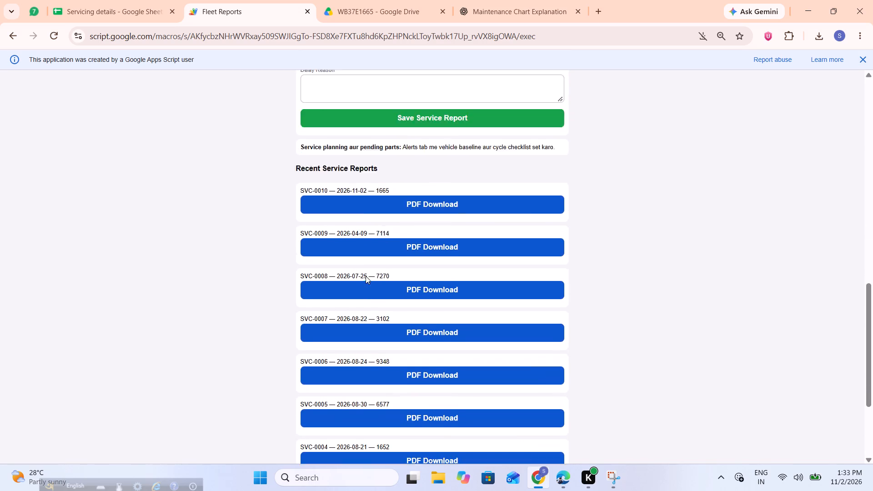
{"action": "scroll", "coordinate": [366, 276], "scroll_direction": "up", "scroll_amount": 4}
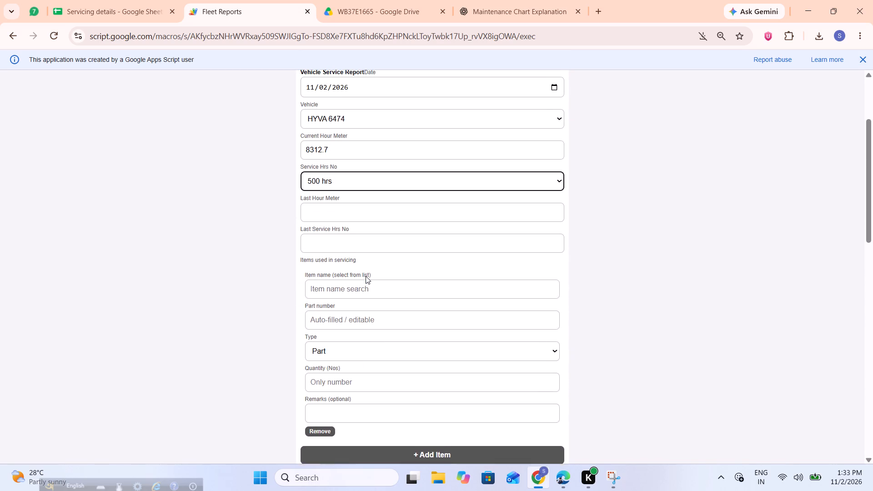
{"action": "scroll", "coordinate": [366, 276], "scroll_direction": "up", "scroll_amount": 1}
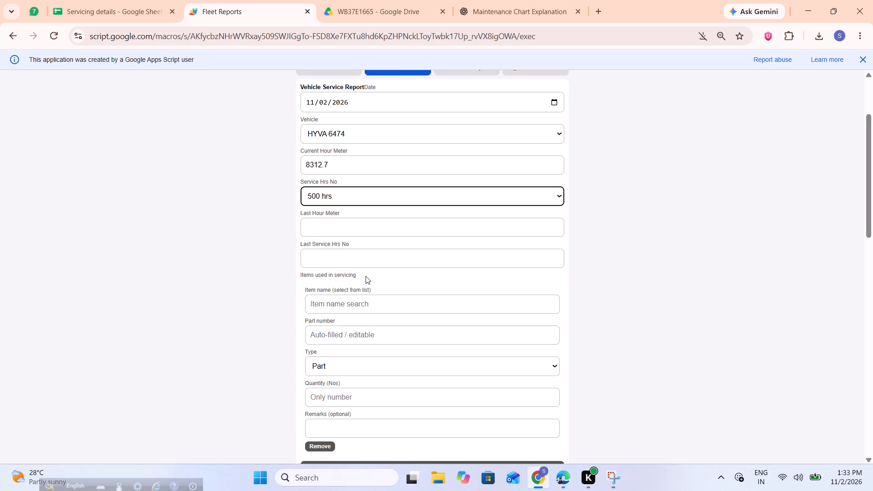
{"action": "scroll", "coordinate": [366, 276], "scroll_direction": "up", "scroll_amount": 1}
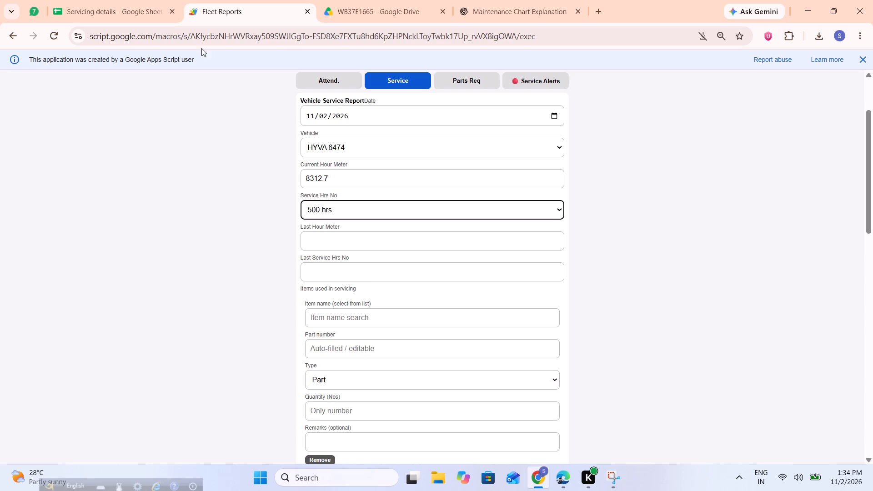
{"action": "left_click", "coordinate": [151, 0]}
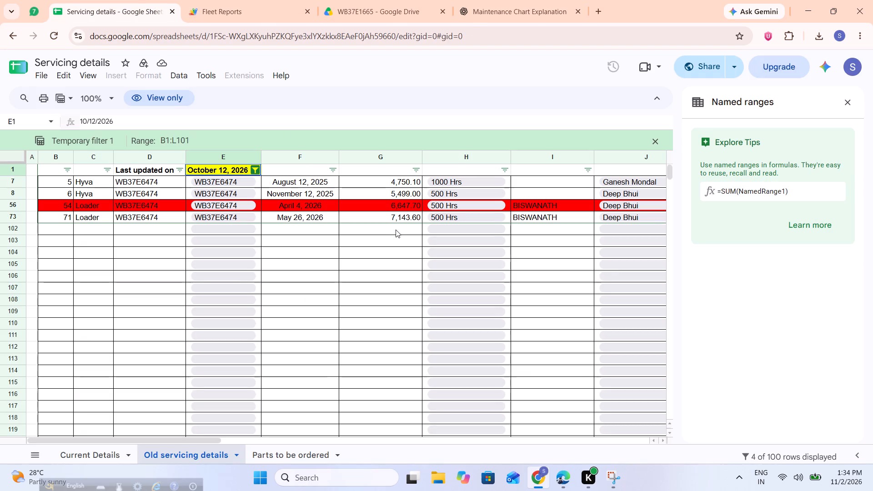
{"action": "triple_click", "coordinate": [393, 214]}
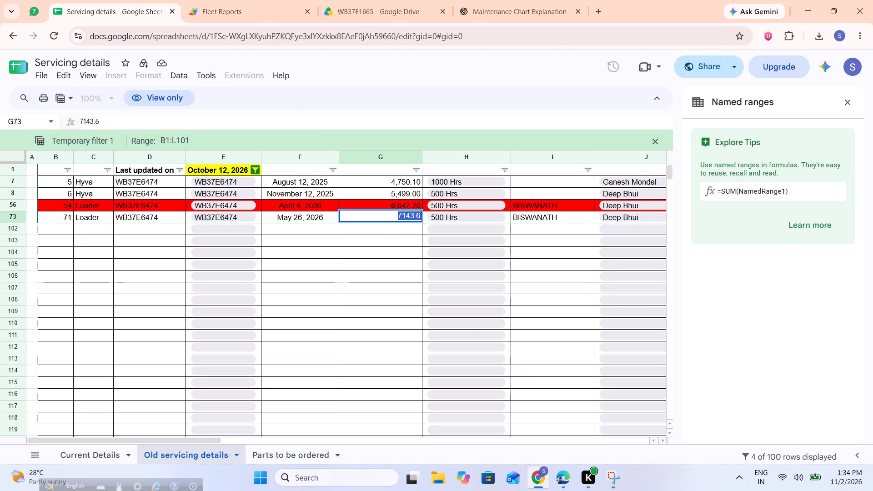
{"action": "key", "text": "ctrl+c"}
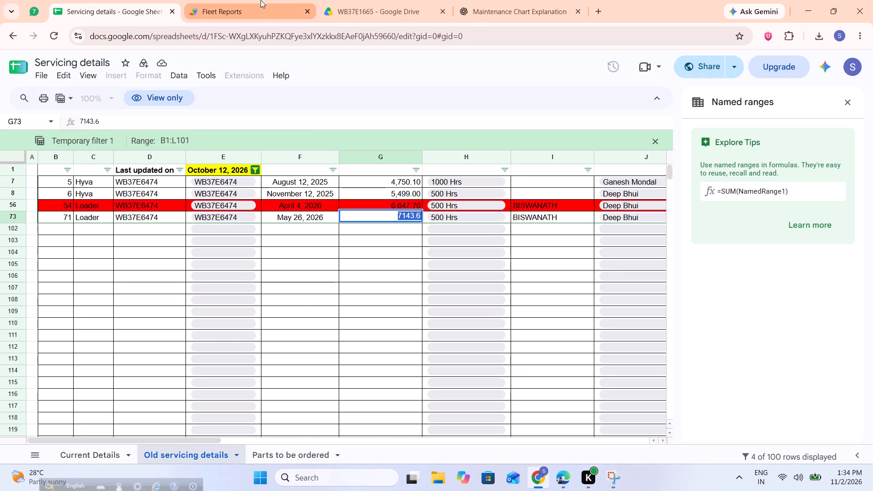
{"action": "left_click", "coordinate": [261, 0]}
{"action": "left_click_drag", "start_coordinate": [357, 185], "coordinate": [223, 143]}
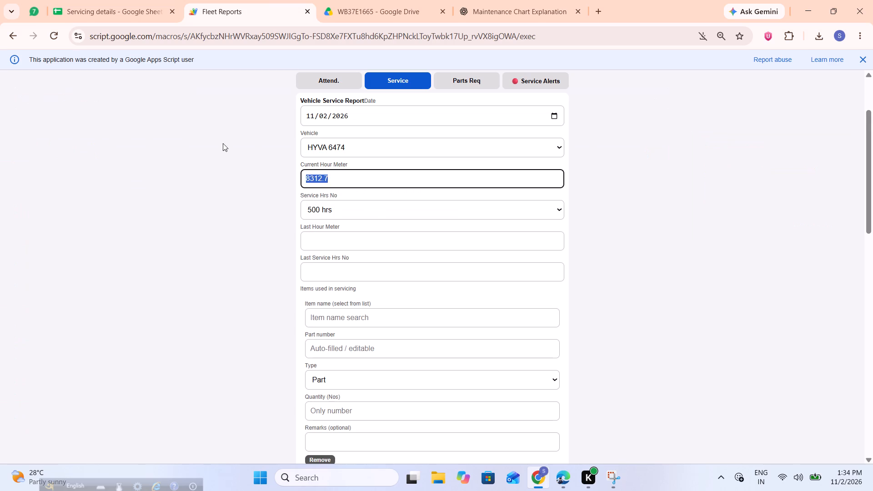
{"action": "left_click_drag", "start_coordinate": [223, 143], "coordinate": [166, 130]}
{"action": "key", "text": "ctrl+v"}
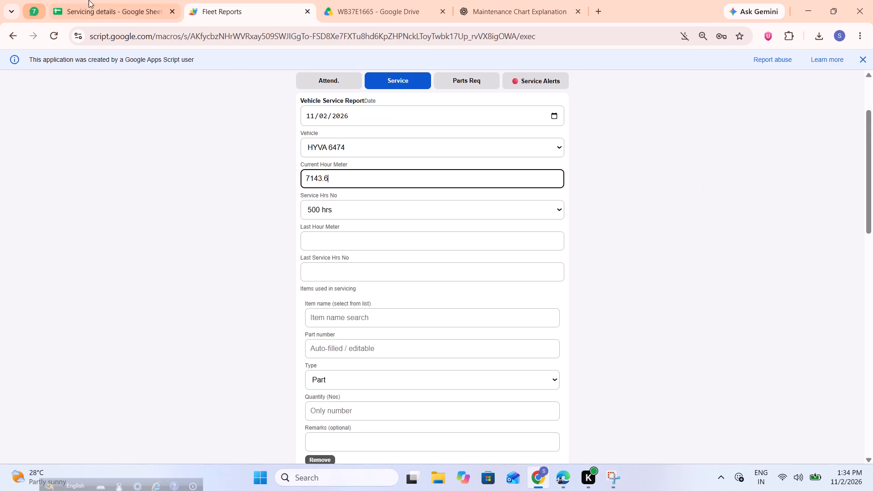
Copy the April 4, 2026 hour reading from the servicing sheet and enter 6647.7 as the report's Last Hour Meter.
{"action": "left_click", "coordinate": [89, 0]}
{"action": "left_click", "coordinate": [264, 0]}
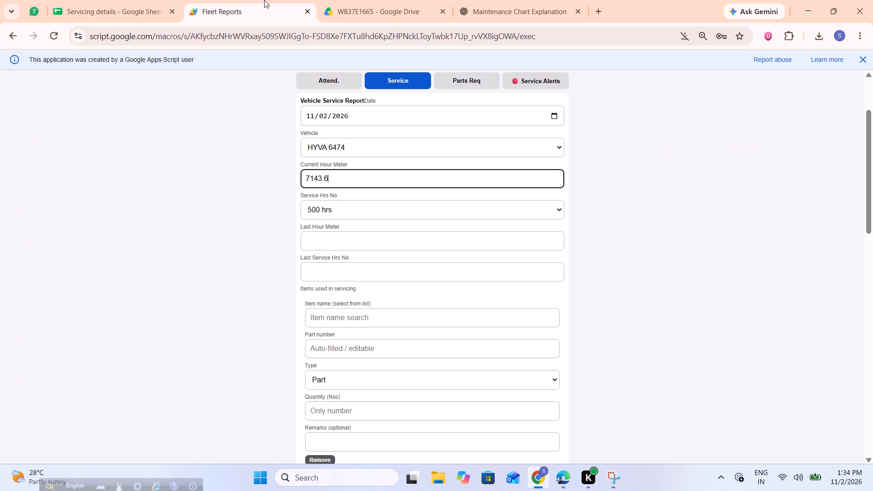
{"action": "left_click", "coordinate": [161, 0]}
{"action": "double_click", "coordinate": [396, 202]}
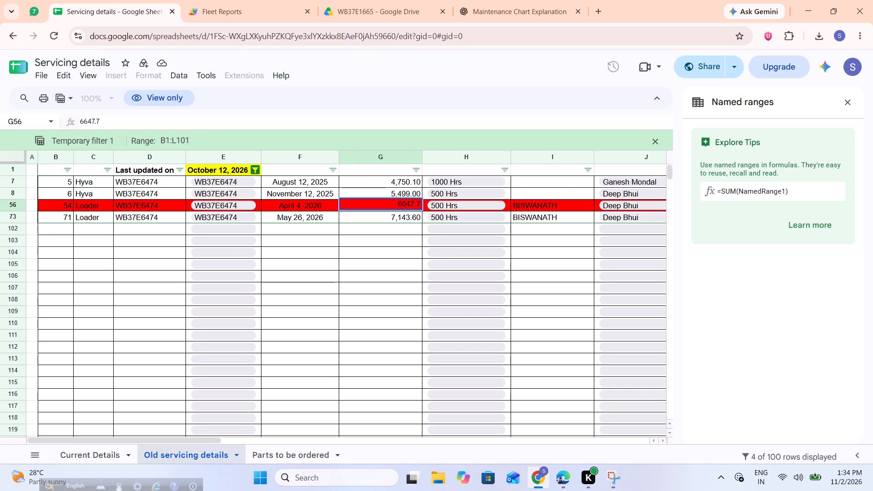
{"action": "double_click", "coordinate": [396, 202]}
{"action": "key", "text": "ctrl+c"}
{"action": "left_click", "coordinate": [216, 0]}
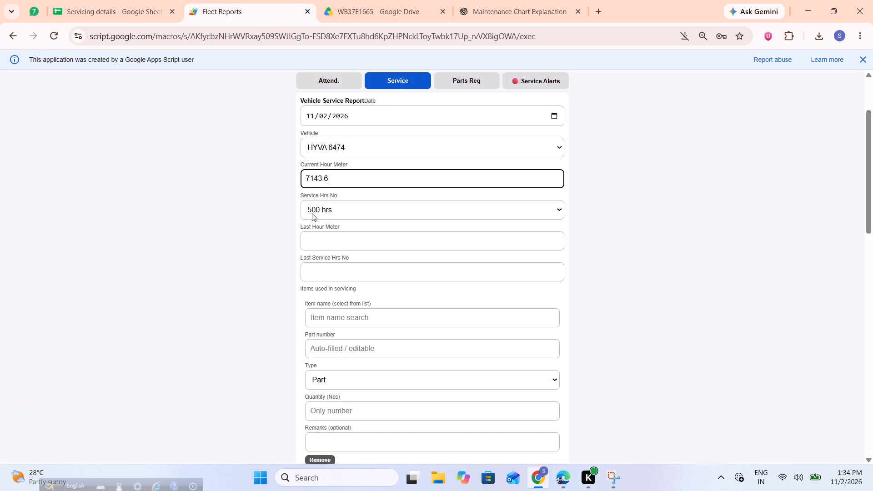
{"action": "left_click", "coordinate": [339, 246]}
{"action": "key", "text": "ctrl+v"}
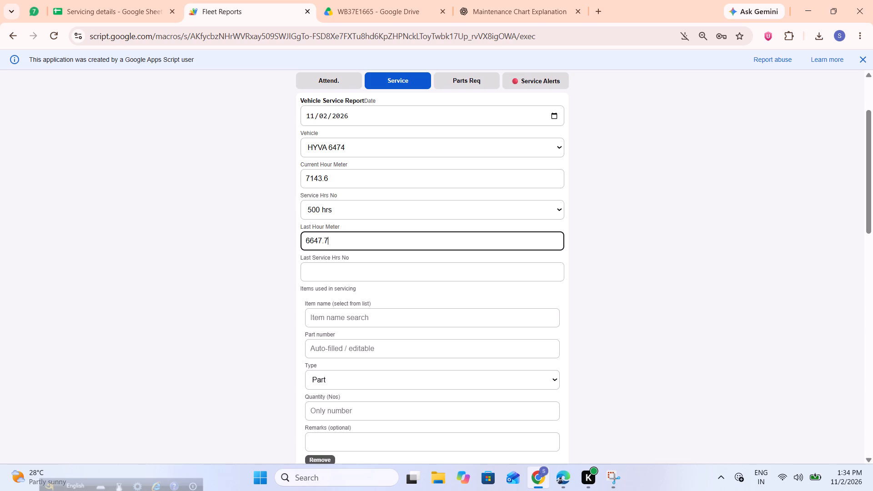
Check the previous service type in the servicing sheet and enter 500 as the report's Last Service Hrs No.
{"action": "left_click", "coordinate": [125, 0]}
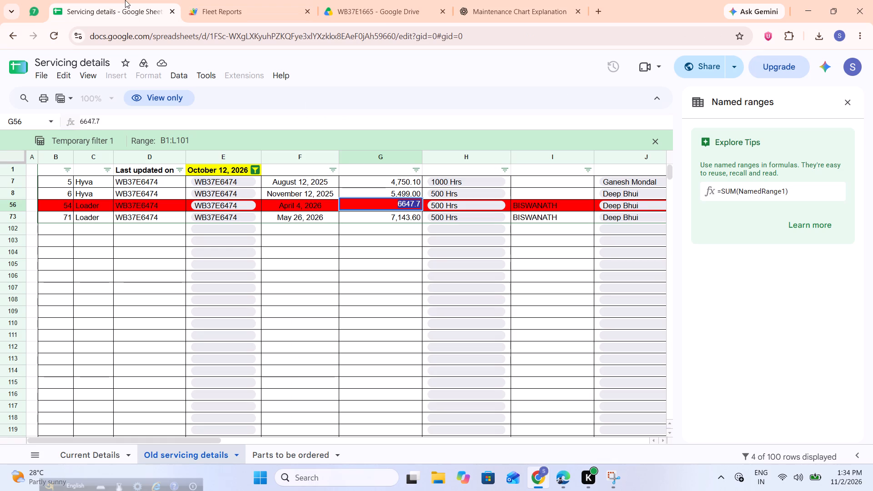
{"action": "left_click", "coordinate": [255, 0]}
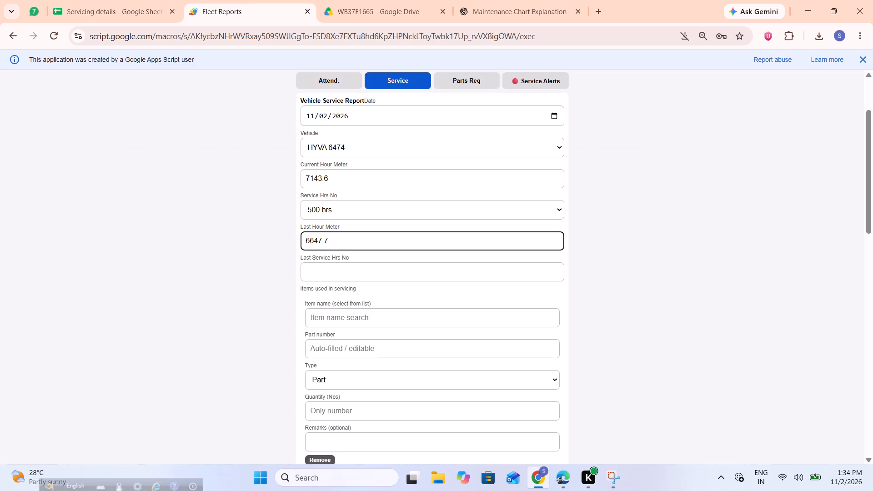
{"action": "left_click", "coordinate": [367, 272]}
{"action": "type", "text": "500"}
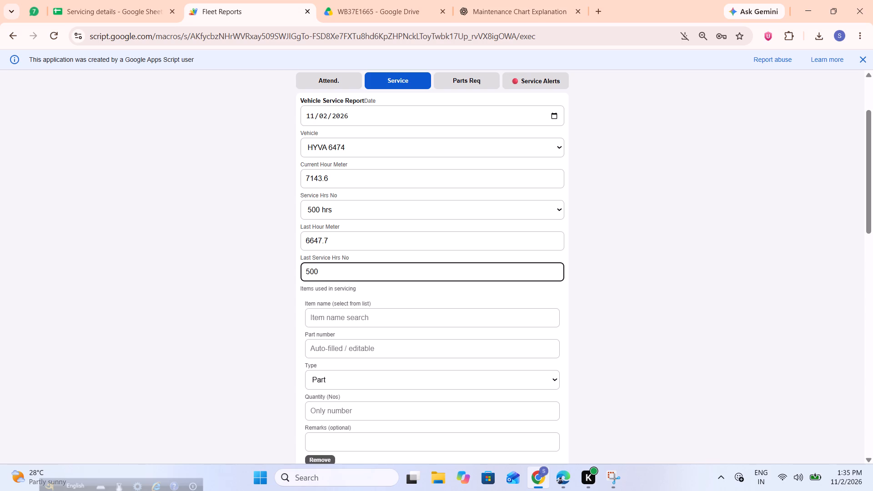
Open the item name choices for the first item used in servicing.
{"action": "left_click", "coordinate": [350, 321]}
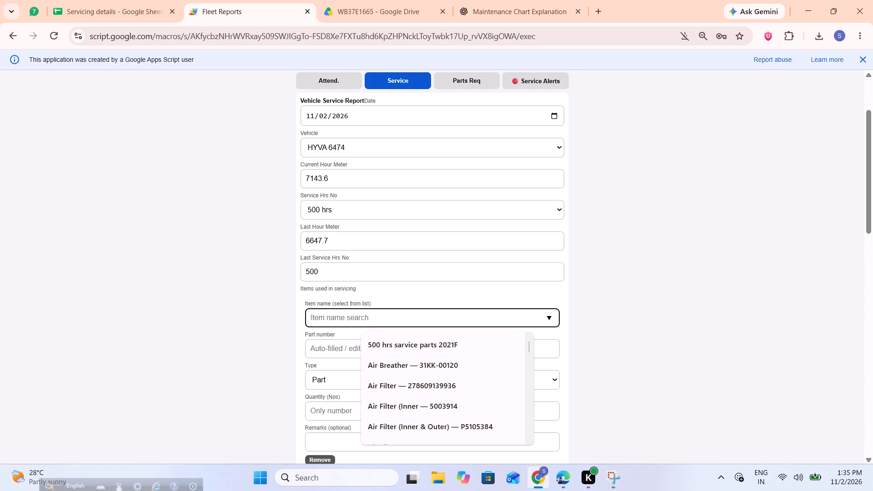
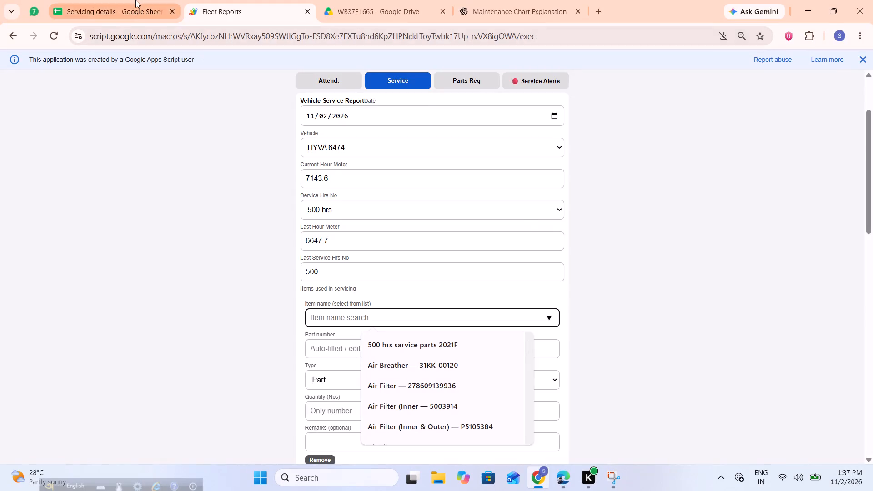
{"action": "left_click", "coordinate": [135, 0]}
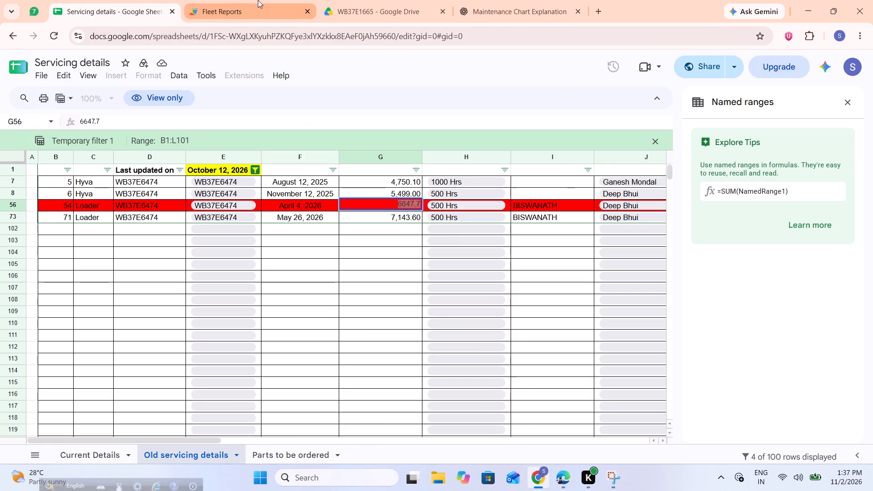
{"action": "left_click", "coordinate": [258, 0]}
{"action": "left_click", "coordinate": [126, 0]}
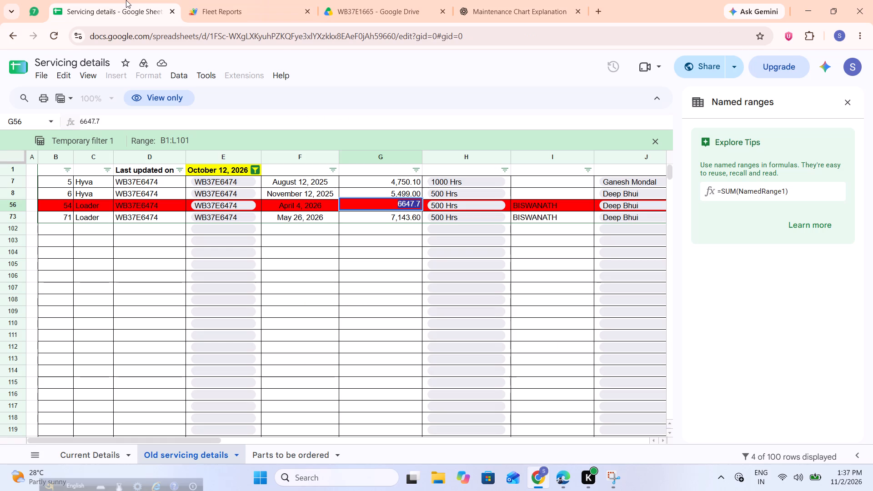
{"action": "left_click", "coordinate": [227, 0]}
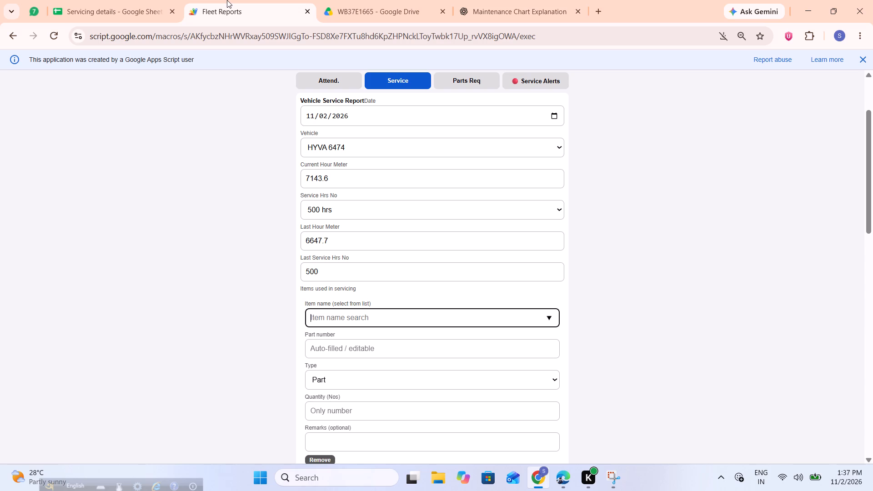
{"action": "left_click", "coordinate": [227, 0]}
Search the first item's name for "lub" and choose Lube Filter.
{"action": "scroll", "coordinate": [415, 256], "scroll_direction": "down", "scroll_amount": 1}
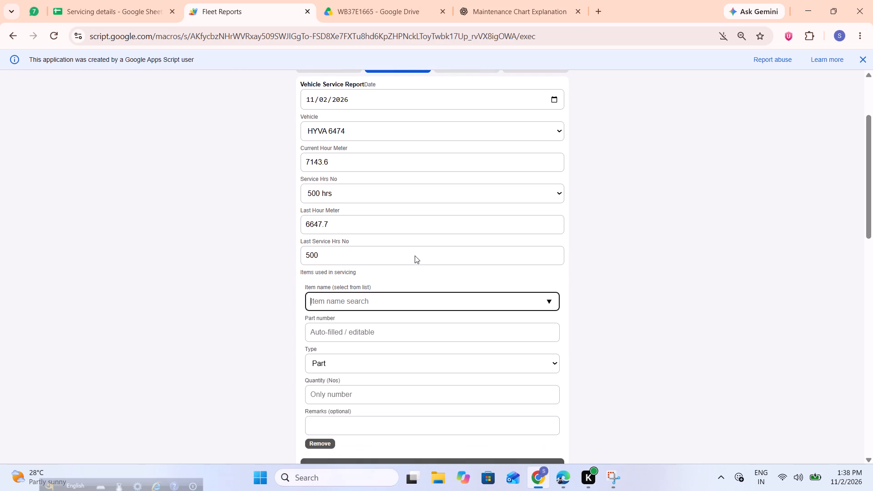
{"action": "type", "text": "lub"}
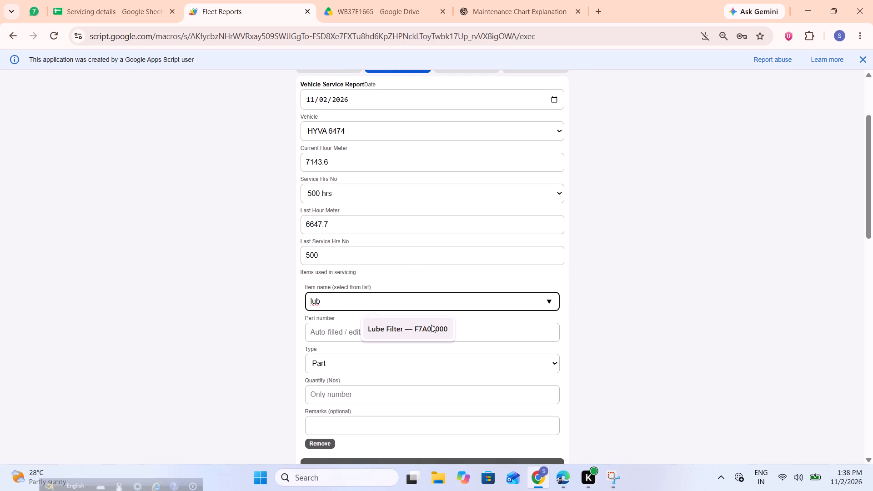
{"action": "key", "text": "e"}
{"action": "key", "text": "BackSpace"}
{"action": "key", "text": "BackSpace"}
{"action": "key", "text": "BackSpace"}
{"action": "key", "text": "BackSpace"}
{"action": "type", "text": "lub"}
{"action": "triple_click", "coordinate": [366, 332]}
{"action": "left_click", "coordinate": [366, 332]}
{"action": "left_click_drag", "start_coordinate": [366, 332], "coordinate": [343, 321]}
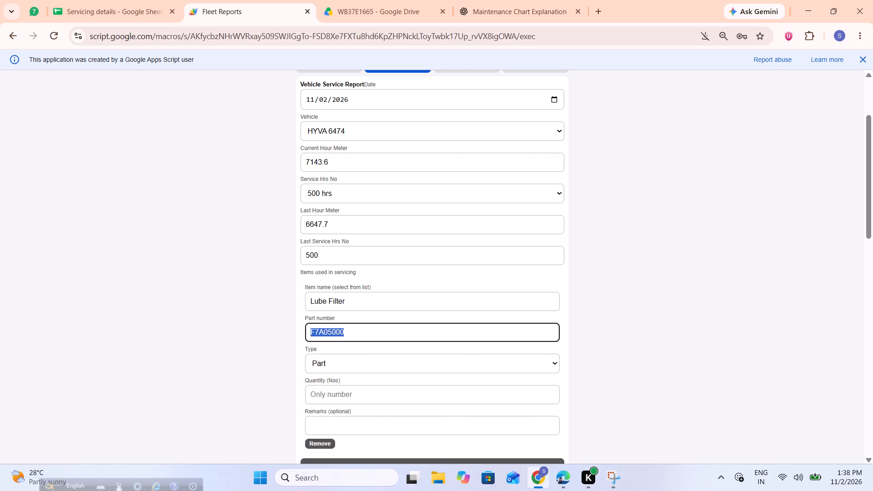
{"action": "left_click_drag", "start_coordinate": [343, 321], "coordinate": [119, 261]}
{"action": "key", "text": "BackSpace"}
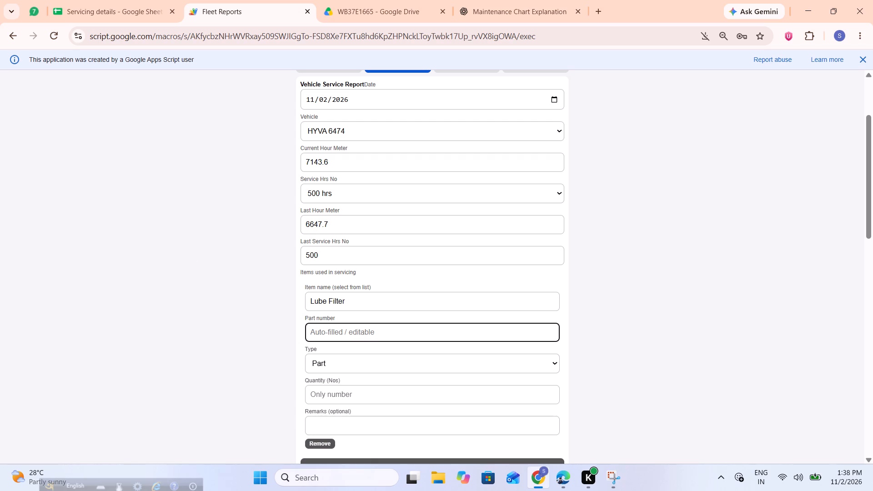
{"action": "key", "text": "5"}
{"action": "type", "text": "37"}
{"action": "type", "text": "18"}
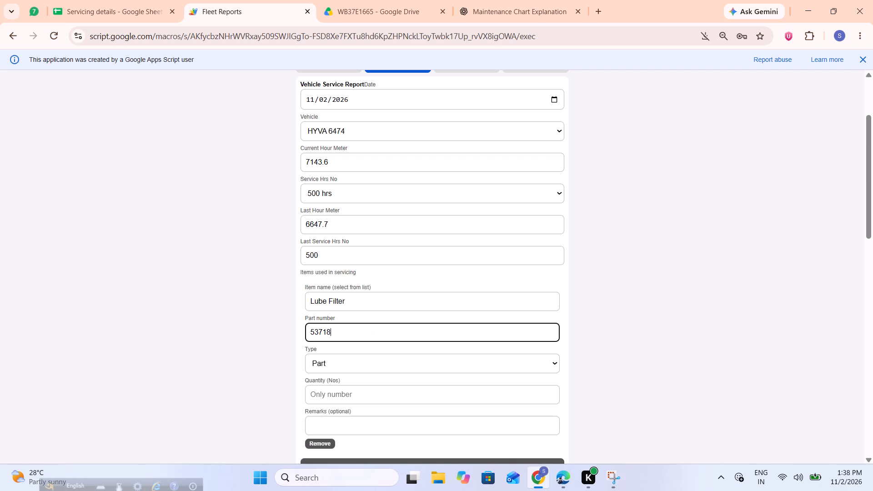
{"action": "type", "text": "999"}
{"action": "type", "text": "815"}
{"action": "left_click", "coordinate": [323, 389]}
{"action": "key", "text": "1"}
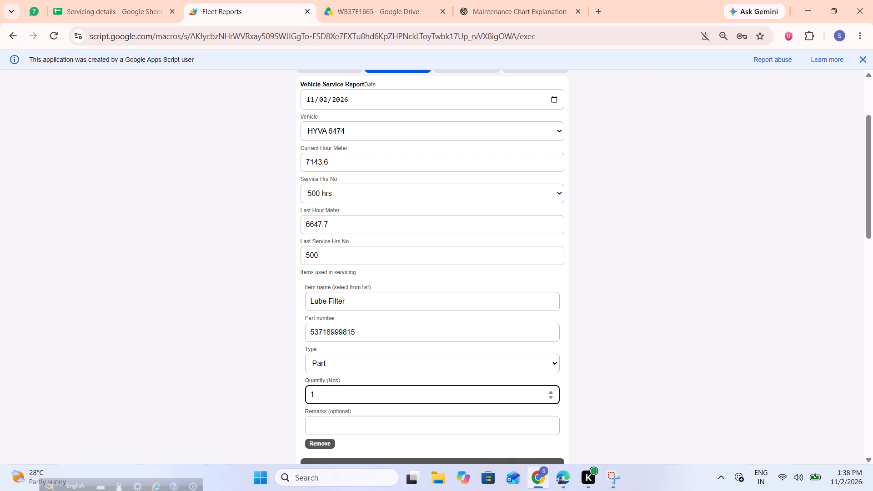
{"action": "left_click", "coordinate": [372, 417]}
Add a second item to the servicing list and choose Air Filter (Outer), 5003913, as its name.
{"action": "scroll", "coordinate": [372, 417], "scroll_direction": "down", "scroll_amount": 2}
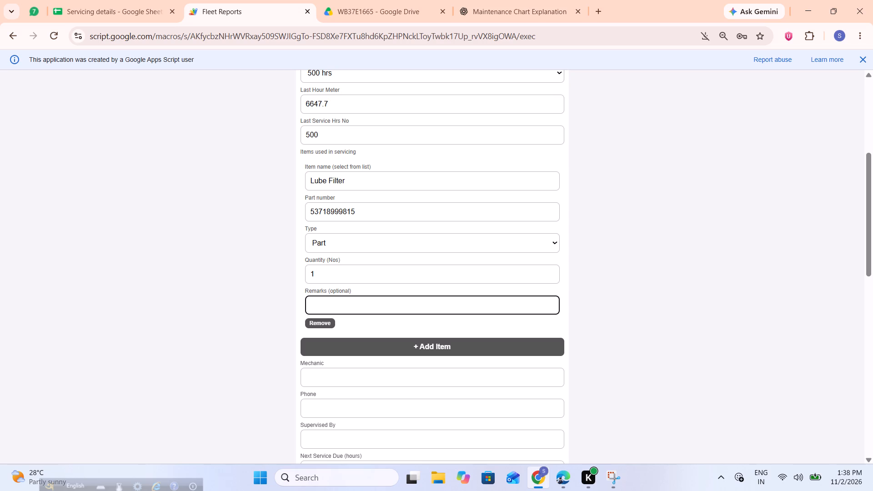
{"action": "left_click", "coordinate": [361, 345]}
{"action": "scroll", "coordinate": [361, 345], "scroll_direction": "down", "scroll_amount": 1}
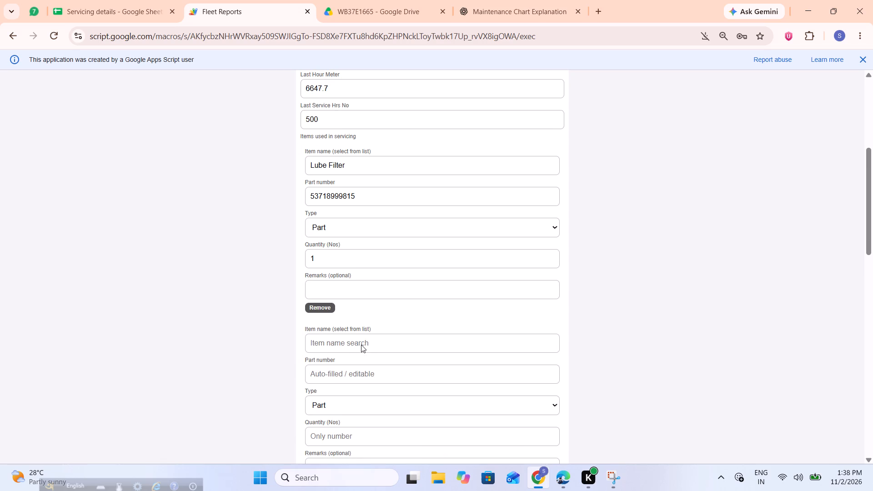
{"action": "scroll", "coordinate": [361, 345], "scroll_direction": "down", "scroll_amount": 1}
{"action": "double_click", "coordinate": [361, 345]}
{"action": "left_click", "coordinate": [361, 345]}
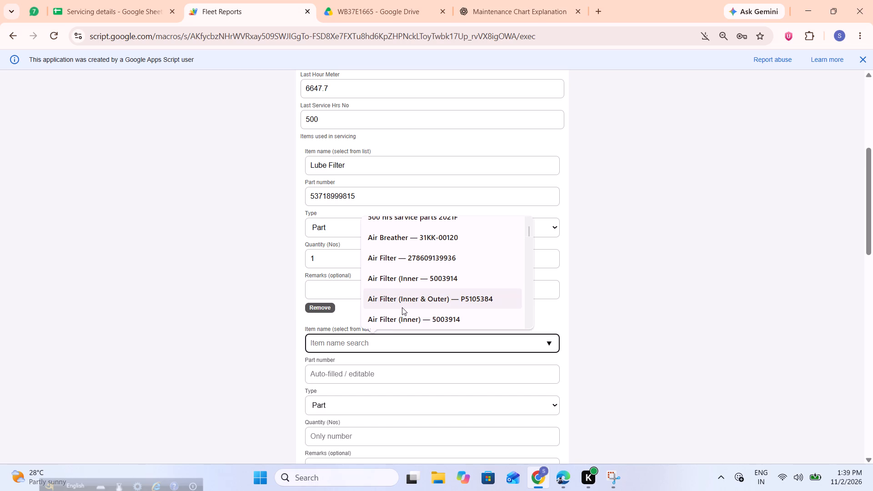
{"action": "scroll", "coordinate": [400, 300], "scroll_direction": "down", "scroll_amount": 1}
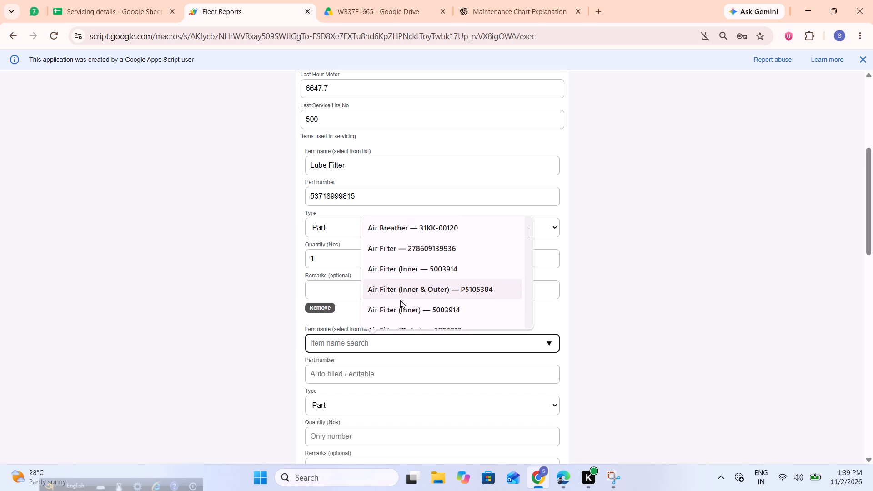
{"action": "scroll", "coordinate": [400, 300], "scroll_direction": "down", "scroll_amount": 1}
{"action": "scroll", "coordinate": [400, 300], "scroll_direction": "up", "scroll_amount": 1}
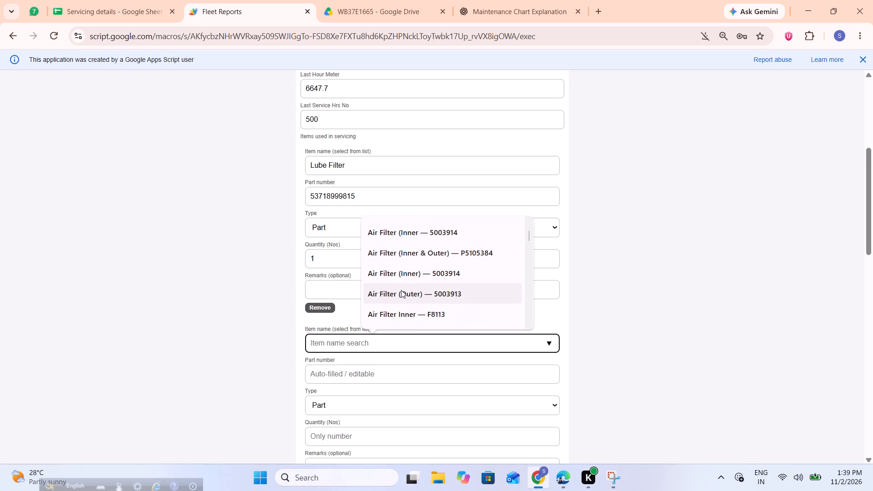
{"action": "left_click", "coordinate": [401, 290]}
{"action": "left_click_drag", "start_coordinate": [391, 376], "coordinate": [235, 389]}
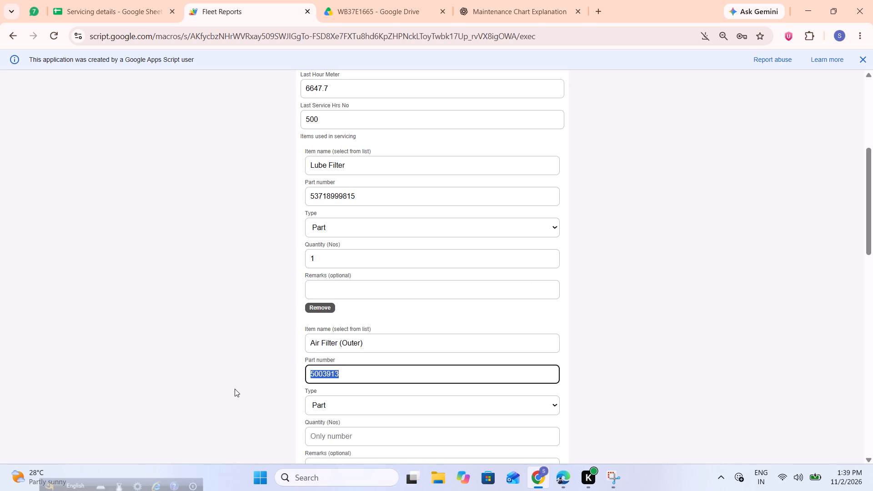
{"action": "key", "text": "BackSpace"}
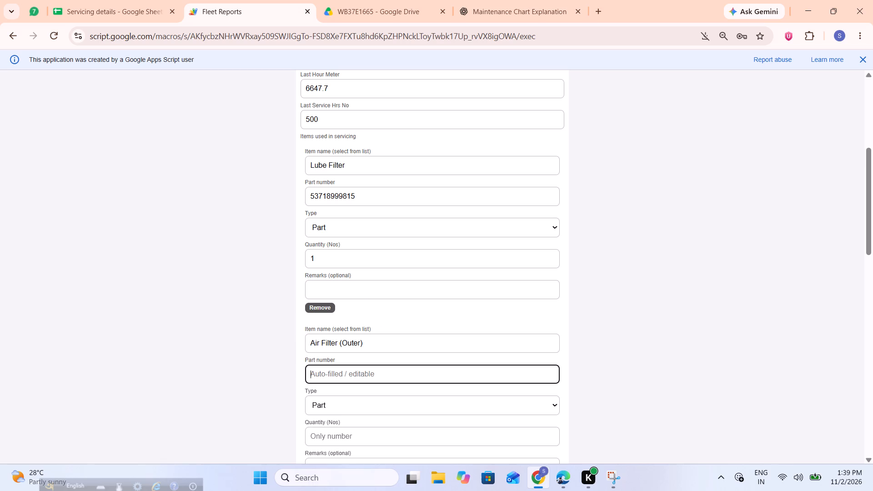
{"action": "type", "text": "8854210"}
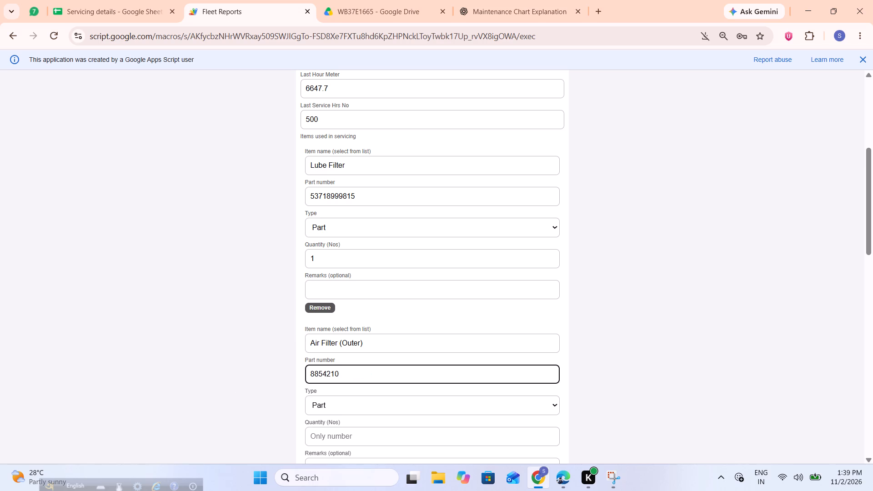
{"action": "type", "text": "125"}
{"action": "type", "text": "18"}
Set the Air Filter (Outer)'s quantity to 1, without a leading zero.
{"action": "left_click", "coordinate": [312, 427]}
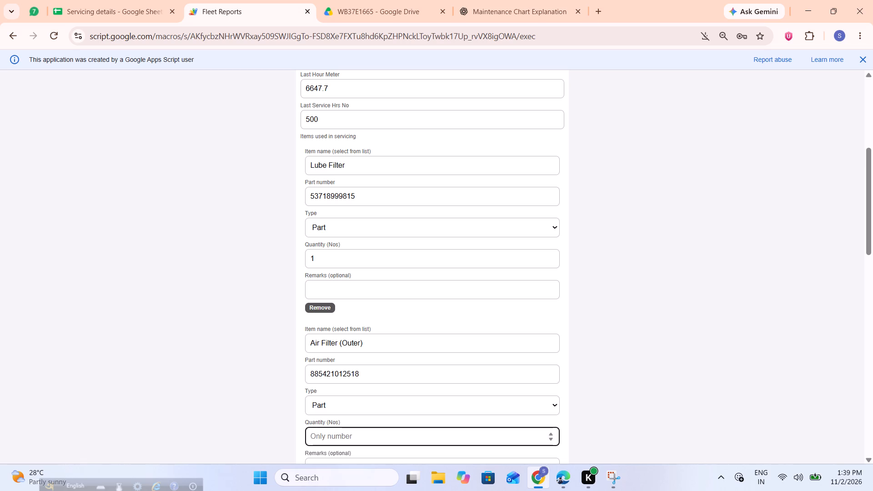
{"action": "scroll", "coordinate": [312, 427], "scroll_direction": "down", "scroll_amount": 1}
{"action": "key", "text": "1"}
{"action": "left_click", "coordinate": [339, 415]}
{"action": "key", "text": "BackSpace"}
{"action": "key", "text": "BackSpace"}
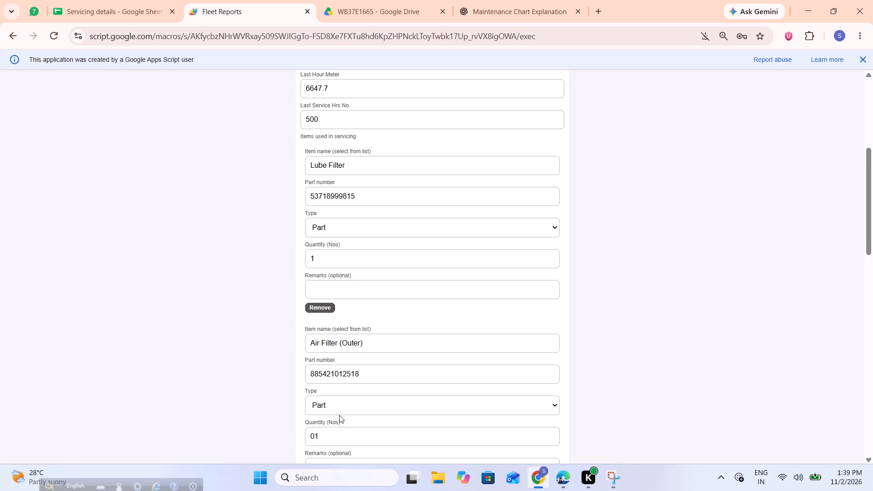
{"action": "left_click", "coordinate": [339, 440]}
{"action": "key", "text": "BackSpace"}
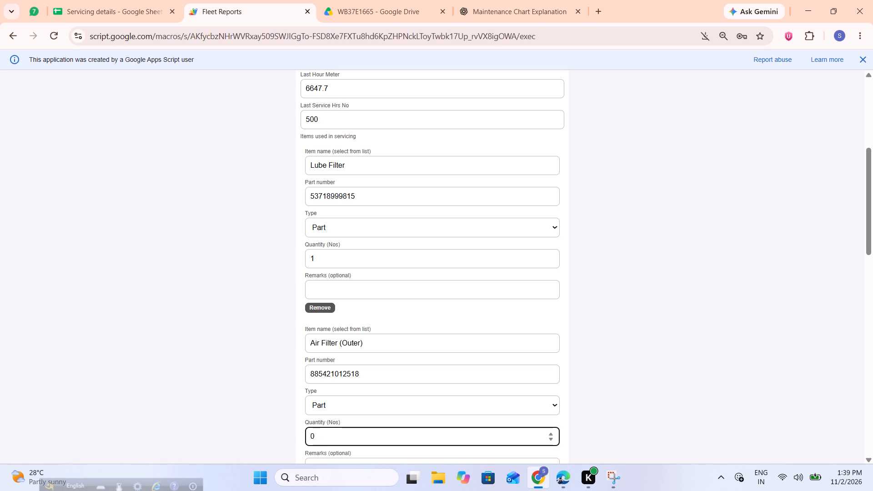
{"action": "key", "text": "BackSpace"}
{"action": "key", "text": "1"}
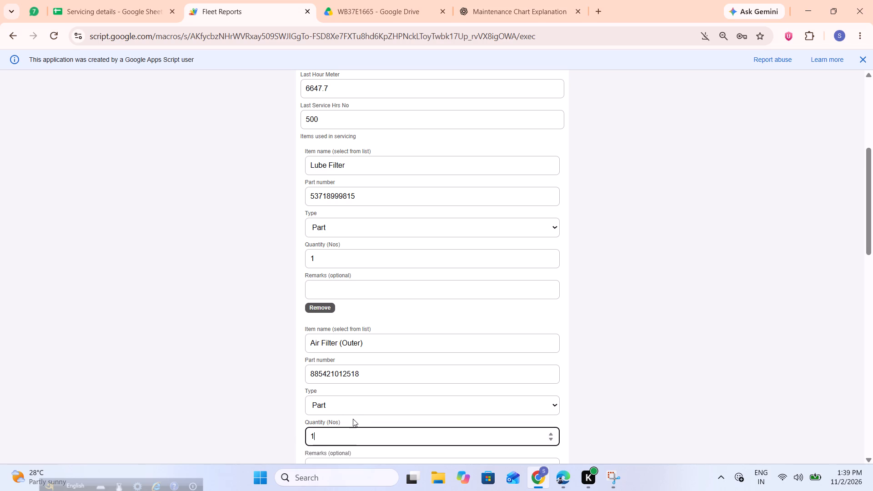
{"action": "left_click", "coordinate": [353, 419]}
Add a third item to the servicing list, DEF Filter (In Tank), PET00001, with a quantity of 1.
{"action": "scroll", "coordinate": [353, 419], "scroll_direction": "down", "scroll_amount": 1}
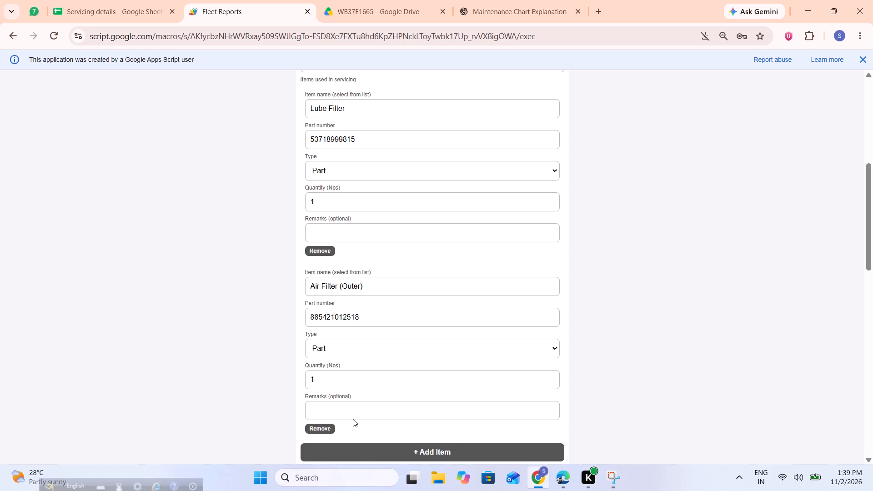
{"action": "scroll", "coordinate": [353, 419], "scroll_direction": "down", "scroll_amount": 1}
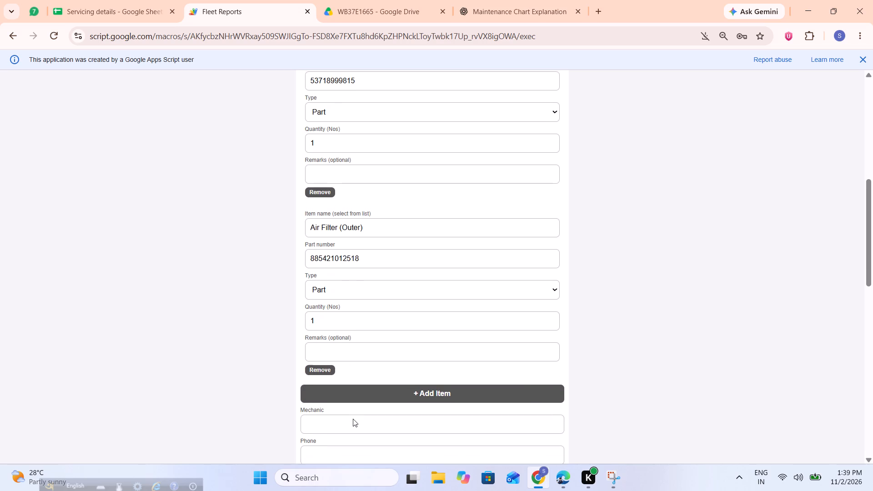
{"action": "left_click", "coordinate": [361, 389]}
{"action": "scroll", "coordinate": [361, 389], "scroll_direction": "down", "scroll_amount": 1}
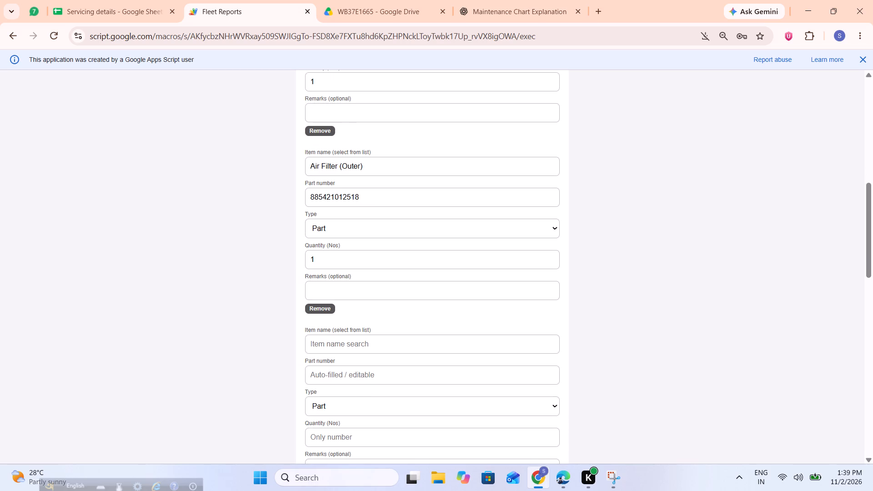
{"action": "left_click", "coordinate": [364, 350]}
{"action": "type", "text": "def"}
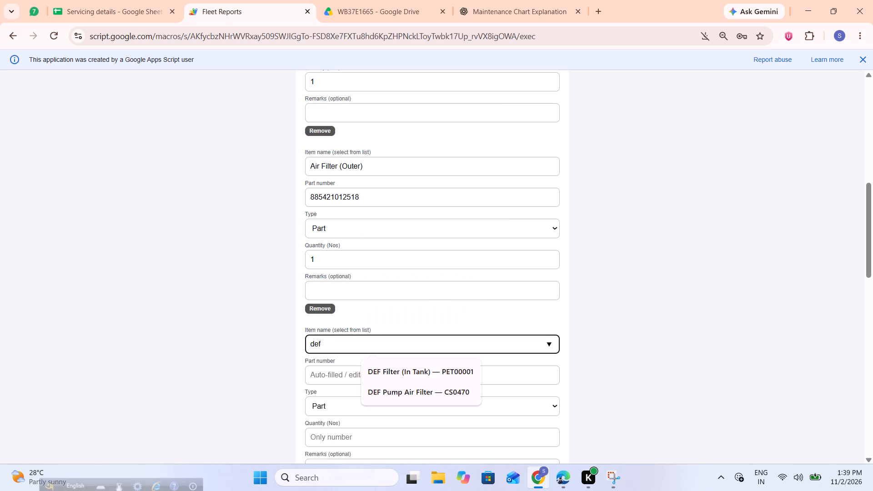
{"action": "left_click", "coordinate": [407, 369]}
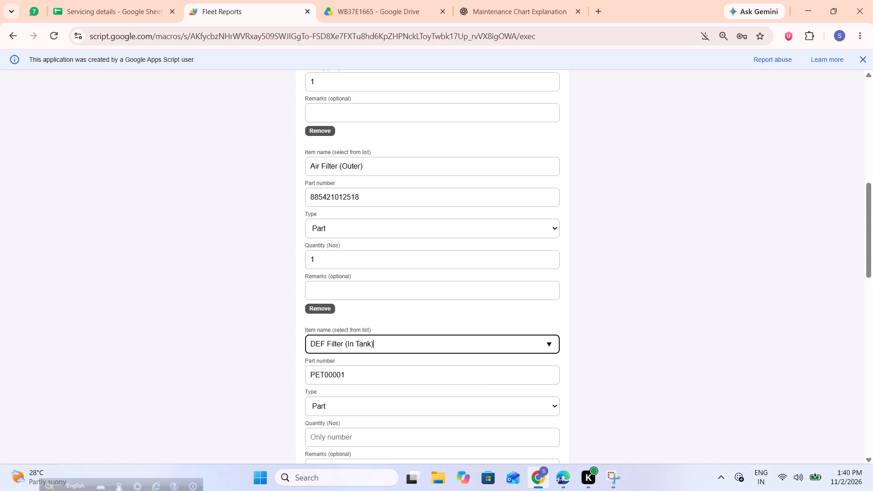
{"action": "scroll", "coordinate": [407, 369], "scroll_direction": "down", "scroll_amount": 1}
{"action": "left_click", "coordinate": [401, 370]}
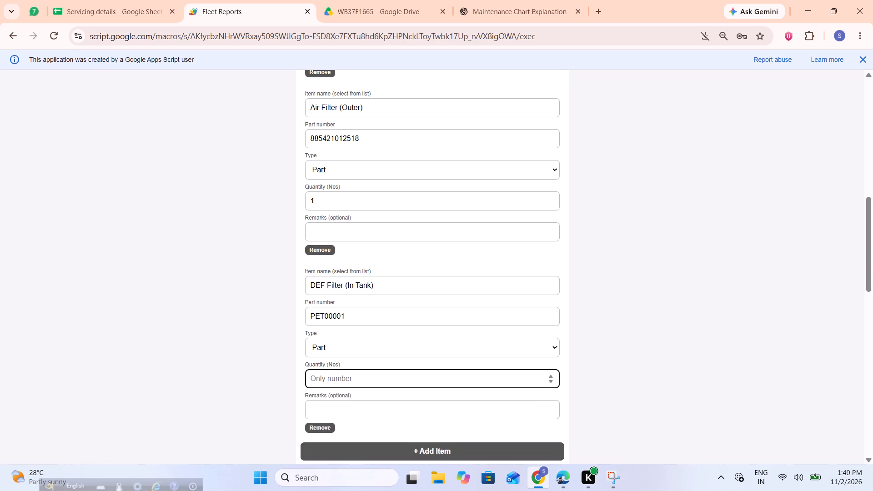
{"action": "key", "text": "1"}
{"action": "left_click", "coordinate": [416, 397]}
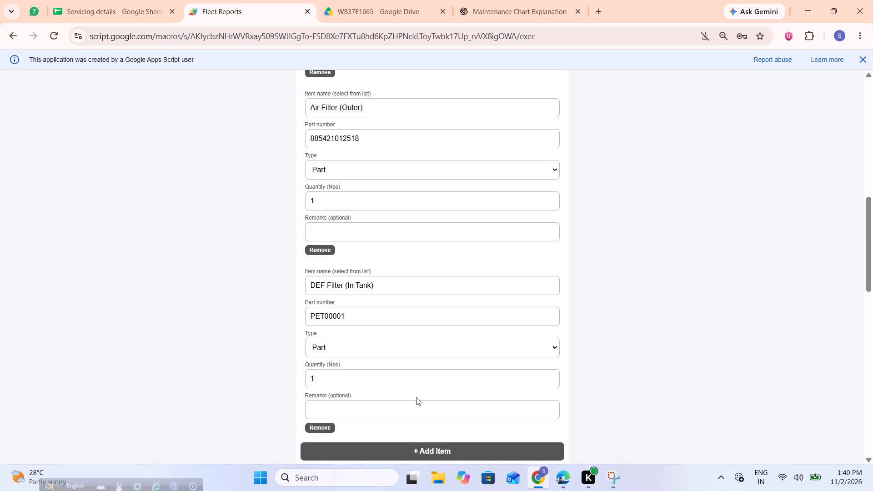
Add a fourth item to the servicing list named Engine Oil 15W40, with its part number left blank.
{"action": "scroll", "coordinate": [416, 397], "scroll_direction": "down", "scroll_amount": 1}
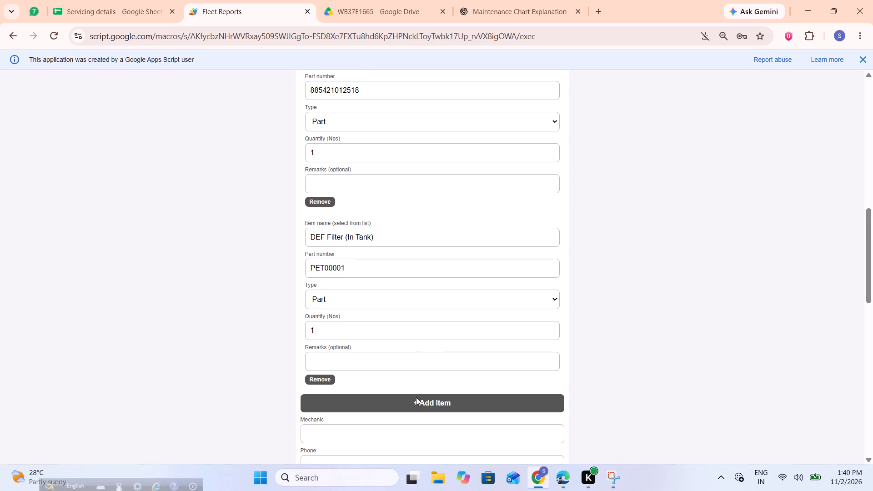
{"action": "scroll", "coordinate": [416, 397], "scroll_direction": "down", "scroll_amount": 1}
{"action": "left_click", "coordinate": [418, 393]}
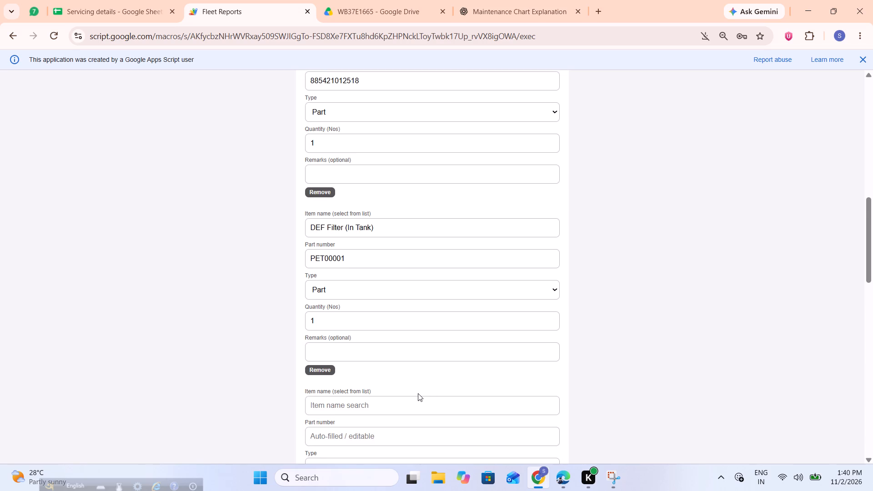
{"action": "scroll", "coordinate": [418, 393], "scroll_direction": "down", "scroll_amount": 1}
{"action": "left_click", "coordinate": [410, 346]}
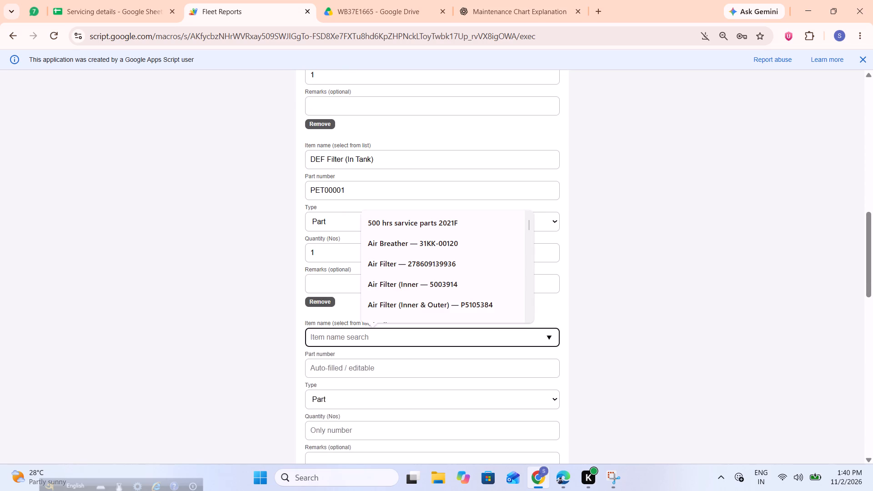
{"action": "type", "text": "engine"}
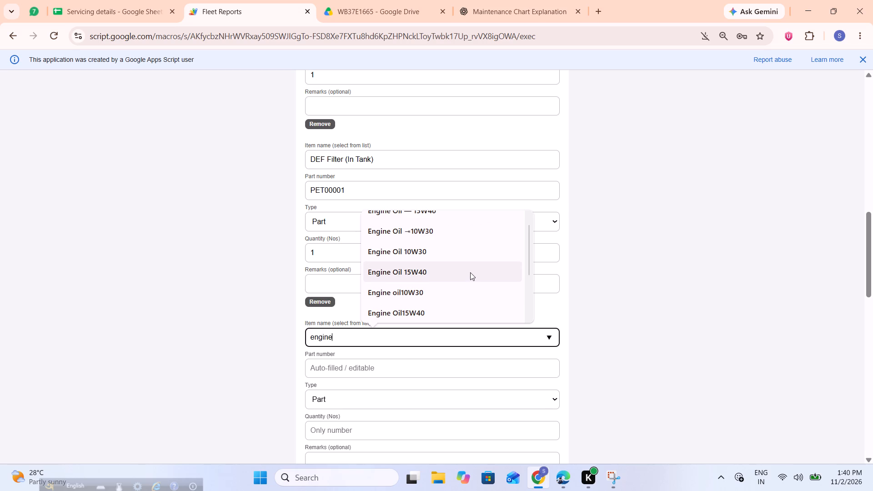
{"action": "scroll", "coordinate": [427, 248], "scroll_direction": "up", "scroll_amount": 1}
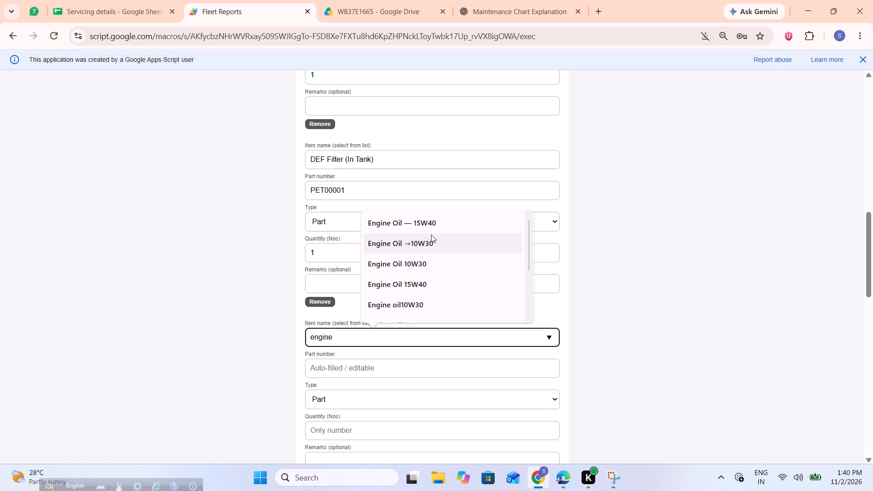
{"action": "left_click", "coordinate": [434, 228]}
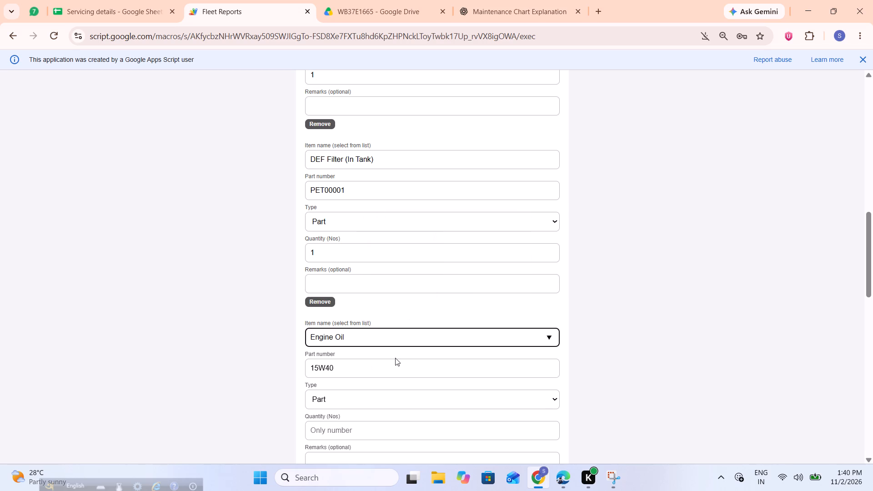
{"action": "left_click_drag", "start_coordinate": [368, 371], "coordinate": [293, 360]}
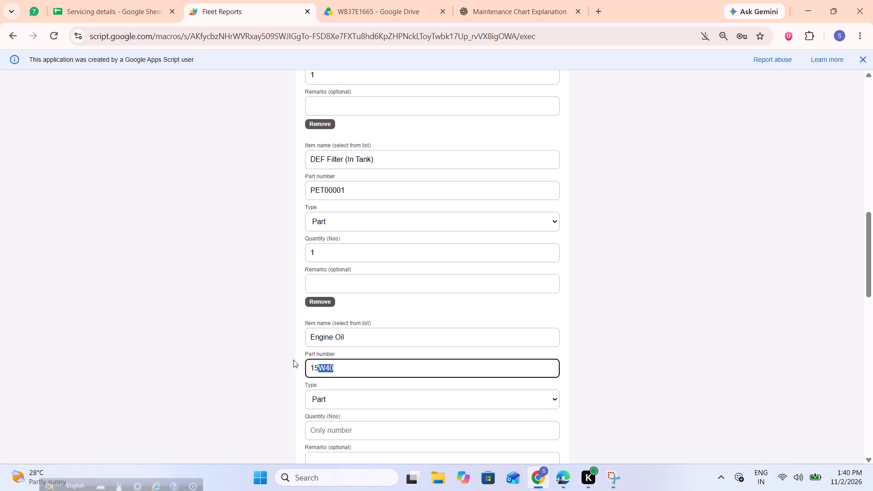
{"action": "key", "text": "BackSpace"}
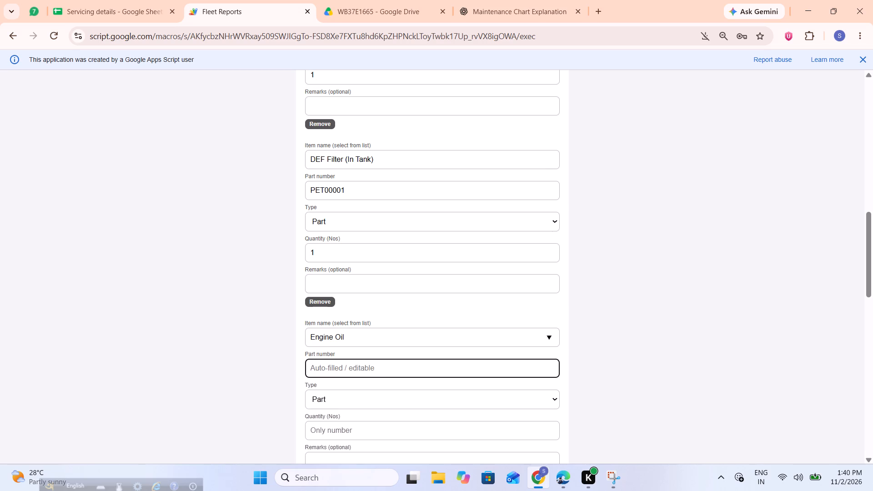
{"action": "left_click", "coordinate": [354, 330]}
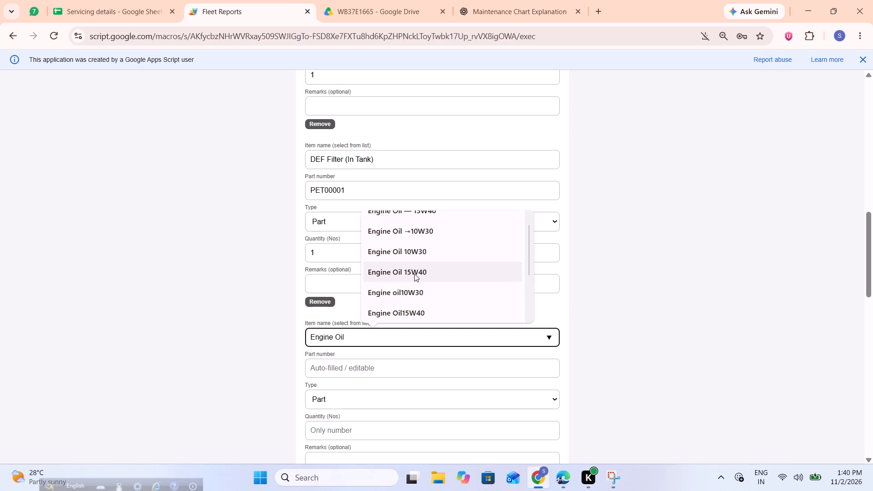
{"action": "left_click", "coordinate": [414, 274]}
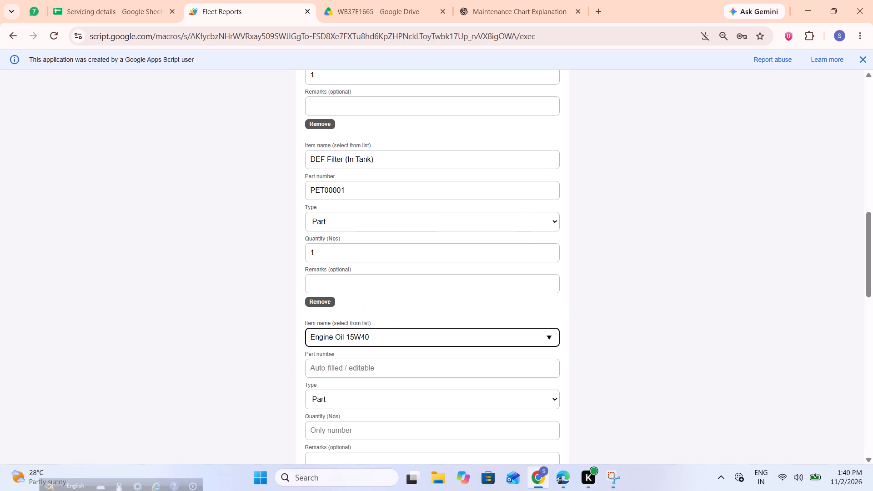
{"action": "left_click", "coordinate": [414, 274]}
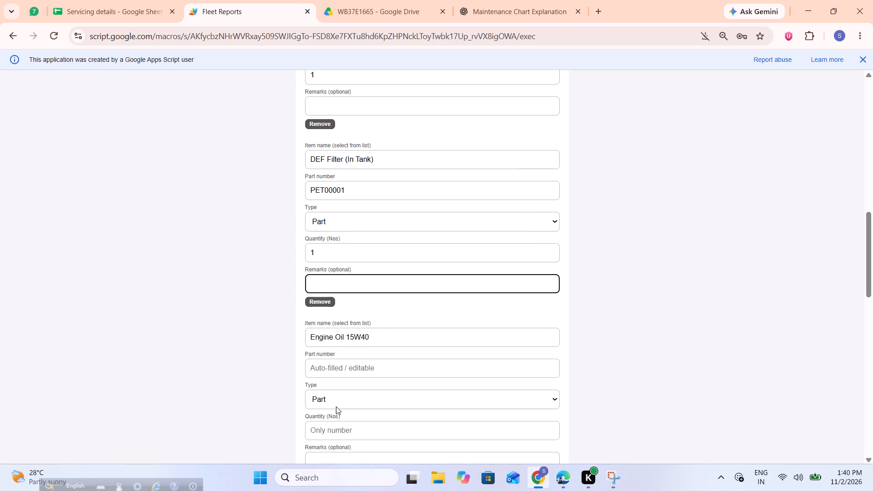
Set the Engine Oil 15W40 item's type to Lube and its amount to 27 litres.
{"action": "left_click", "coordinate": [335, 426]}
{"action": "left_click", "coordinate": [335, 426]}
{"action": "scroll", "coordinate": [335, 426], "scroll_direction": "down", "scroll_amount": 1}
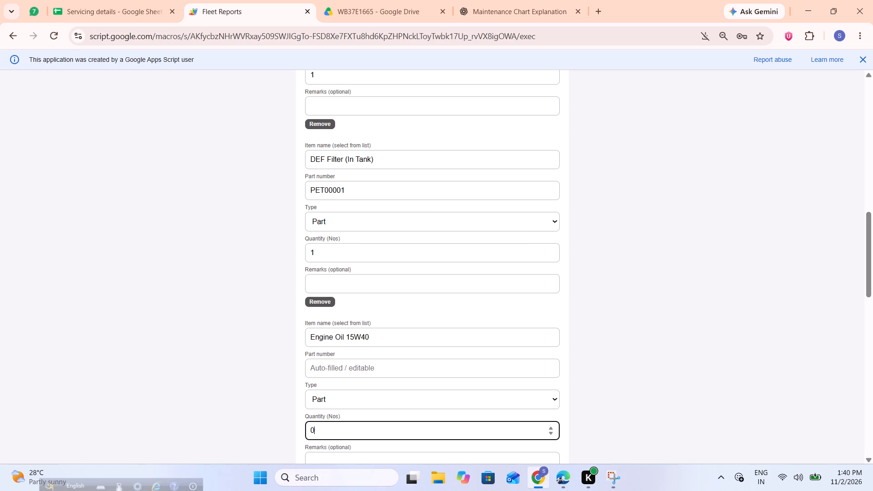
{"action": "scroll", "coordinate": [335, 426], "scroll_direction": "down", "scroll_amount": 1}
{"action": "left_click", "coordinate": [339, 407]}
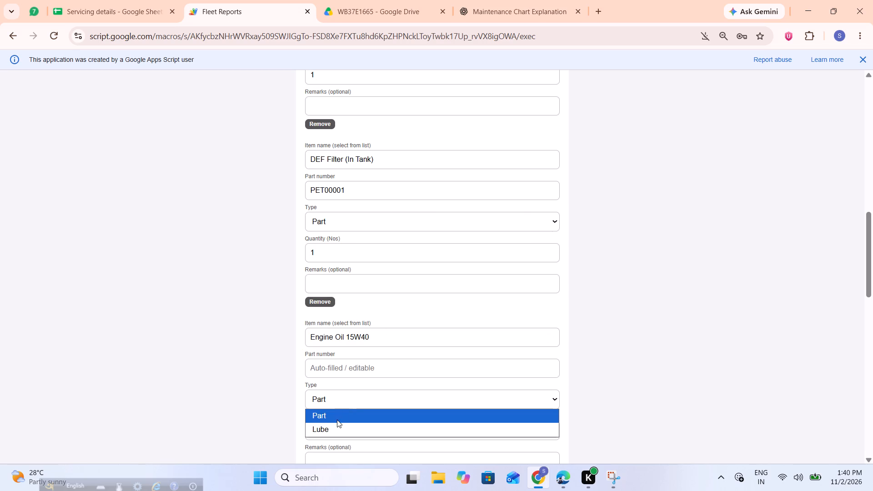
{"action": "left_click", "coordinate": [336, 425]}
{"action": "left_click", "coordinate": [336, 425]}
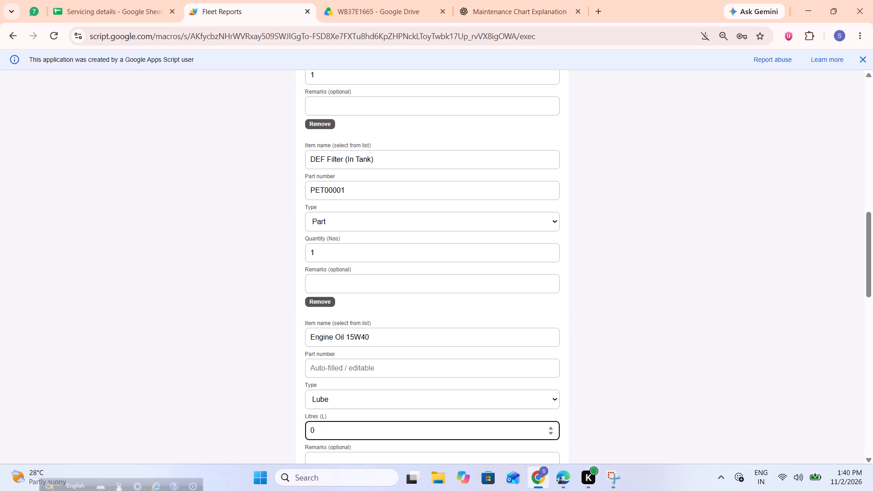
{"action": "key", "text": "BackSpace"}
{"action": "type", "text": "27"}
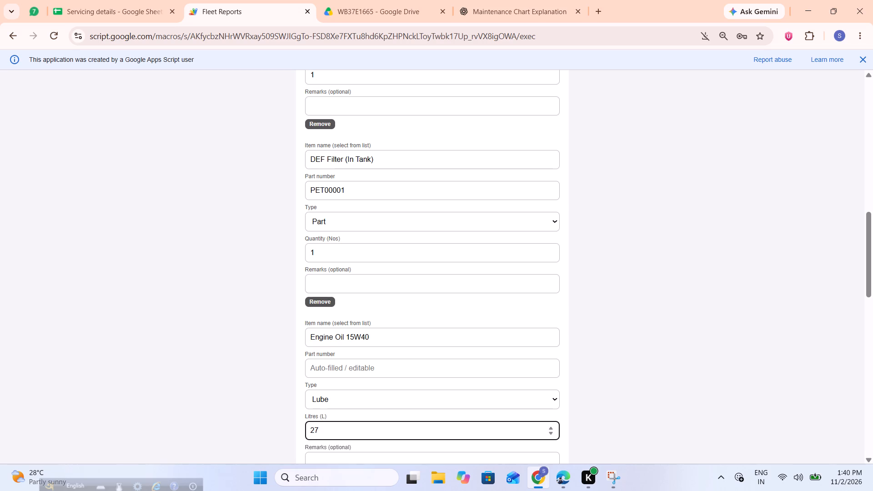
{"action": "left_click", "coordinate": [347, 420]}
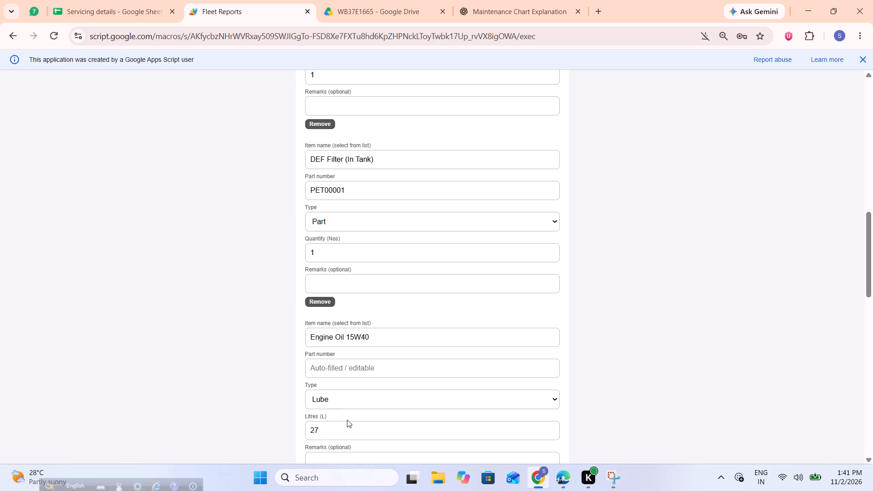
Start filling in the Mechanic field below the servicing items.
{"action": "scroll", "coordinate": [347, 420], "scroll_direction": "down", "scroll_amount": 2}
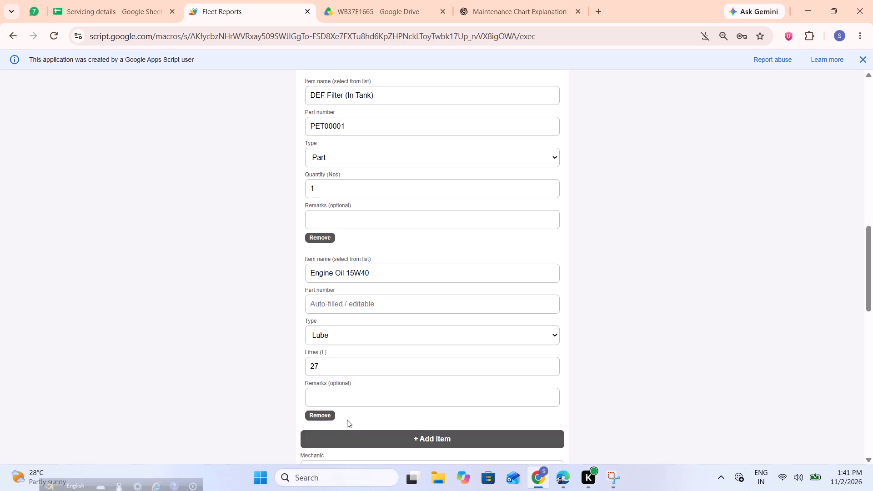
{"action": "scroll", "coordinate": [347, 420], "scroll_direction": "down", "scroll_amount": 1}
{"action": "left_click", "coordinate": [353, 383]}
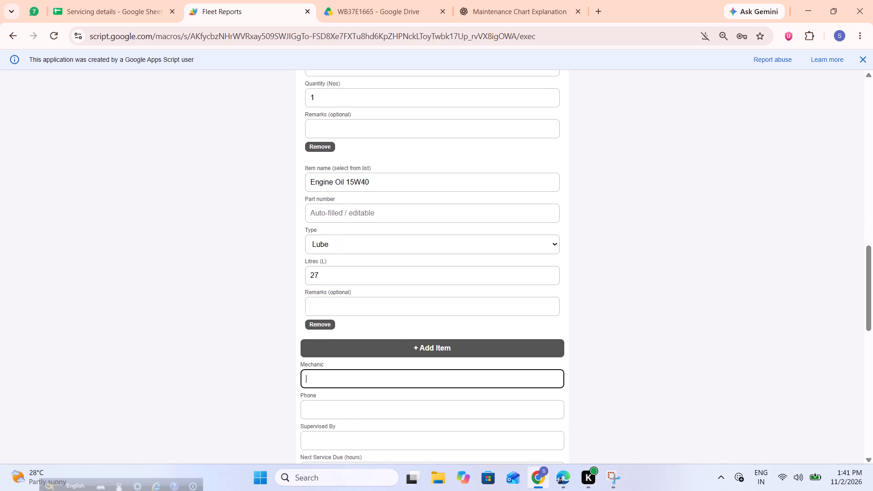
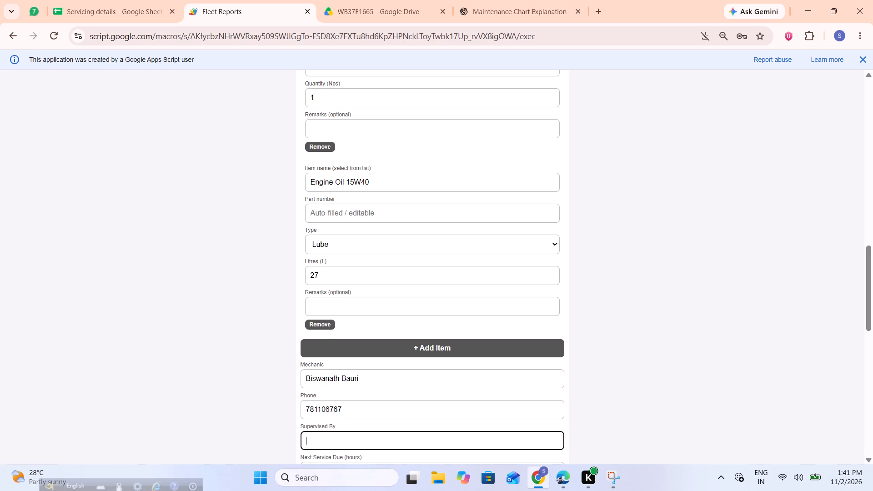
Enter the supervisor's name in the Supervised By field.
{"action": "scroll", "coordinate": [389, 449], "scroll_direction": "down", "scroll_amount": 2}
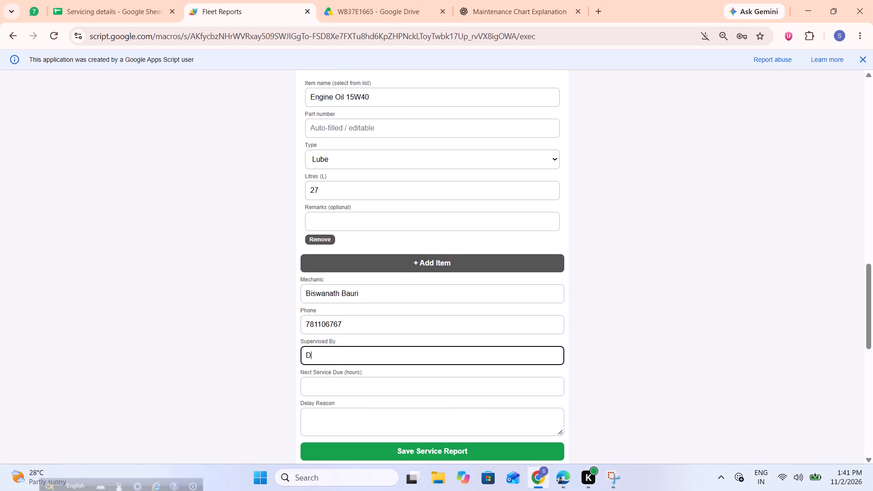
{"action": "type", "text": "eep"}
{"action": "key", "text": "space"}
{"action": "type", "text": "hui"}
Set Next Service Due (hours) to 7643.6(1000 hrs).
{"action": "triple_click", "coordinate": [355, 384]}
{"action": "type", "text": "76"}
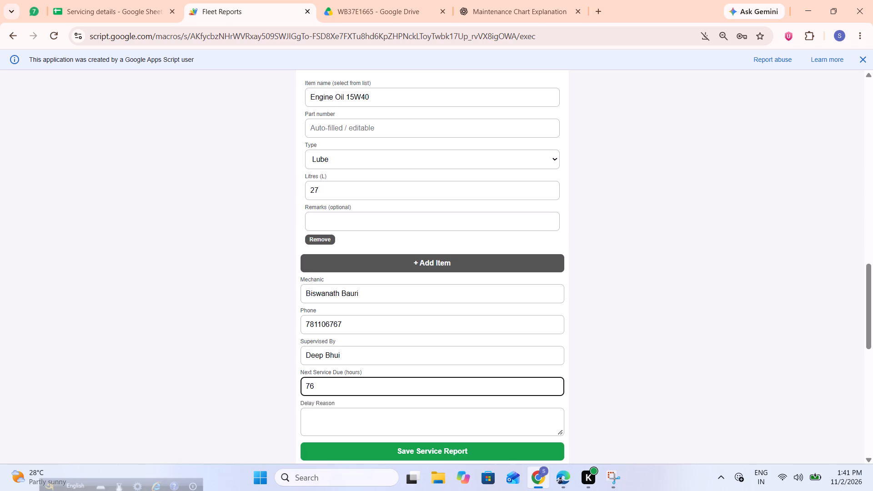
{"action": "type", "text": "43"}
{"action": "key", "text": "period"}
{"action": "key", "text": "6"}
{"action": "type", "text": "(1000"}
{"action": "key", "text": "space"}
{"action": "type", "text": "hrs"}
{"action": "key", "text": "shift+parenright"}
Review the completed HYVA 6474 service report, from the vehicle and hour meter details through all the servicing items.
{"action": "left_click", "coordinate": [274, 213]}
{"action": "scroll", "coordinate": [274, 213], "scroll_direction": "up", "scroll_amount": 4}
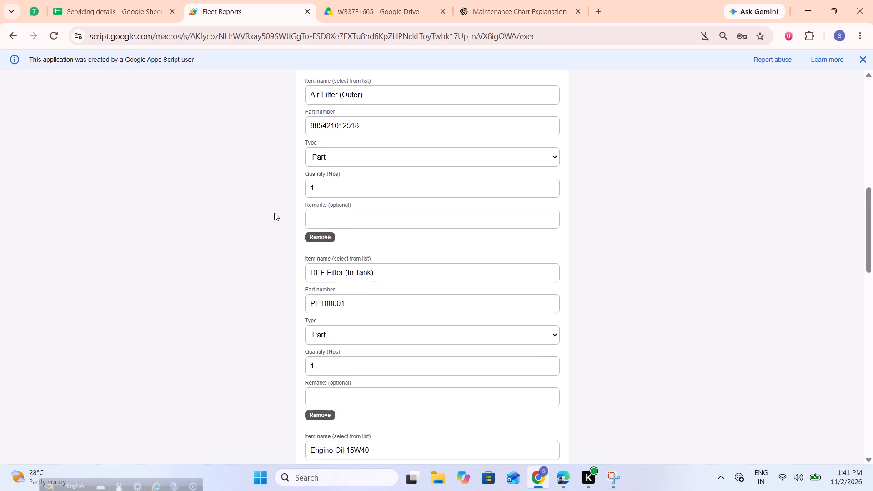
{"action": "scroll", "coordinate": [274, 213], "scroll_direction": "up", "scroll_amount": 2}
{"action": "scroll", "coordinate": [274, 213], "scroll_direction": "down", "scroll_amount": 2}
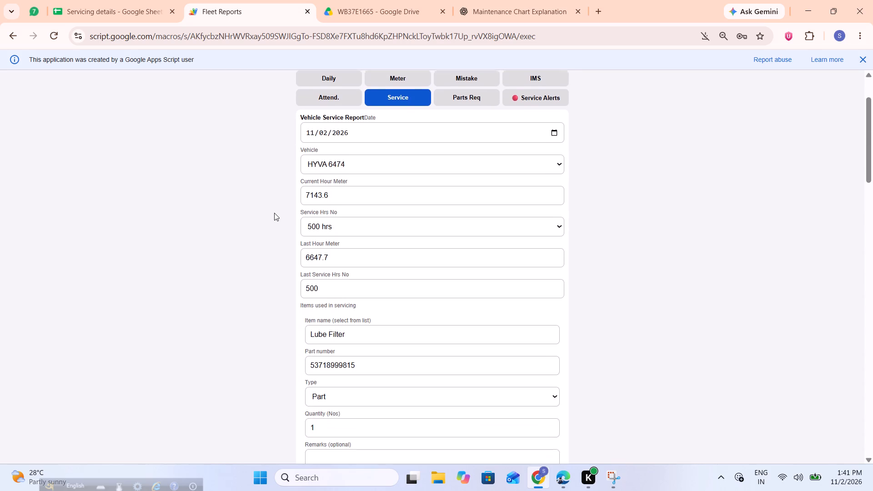
{"action": "scroll", "coordinate": [274, 213], "scroll_direction": "down", "scroll_amount": 7}
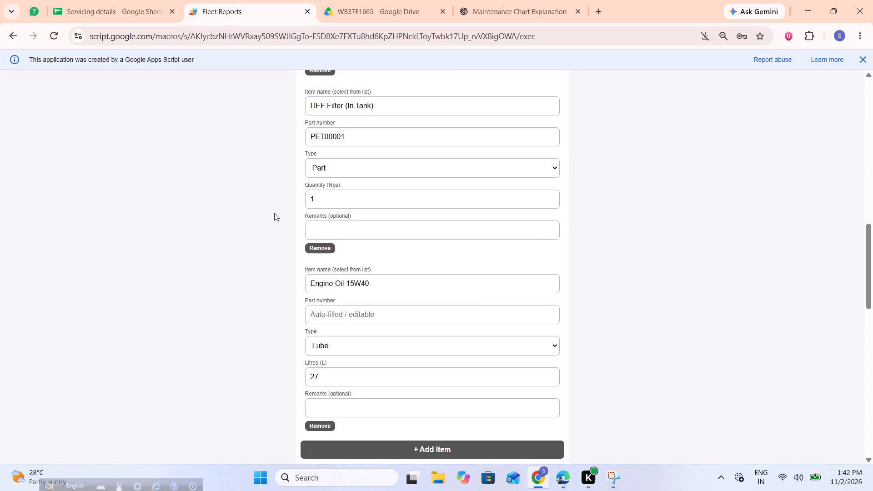
{"action": "scroll", "coordinate": [274, 213], "scroll_direction": "up", "scroll_amount": 5}
{"action": "scroll", "coordinate": [274, 213], "scroll_direction": "down", "scroll_amount": 3}
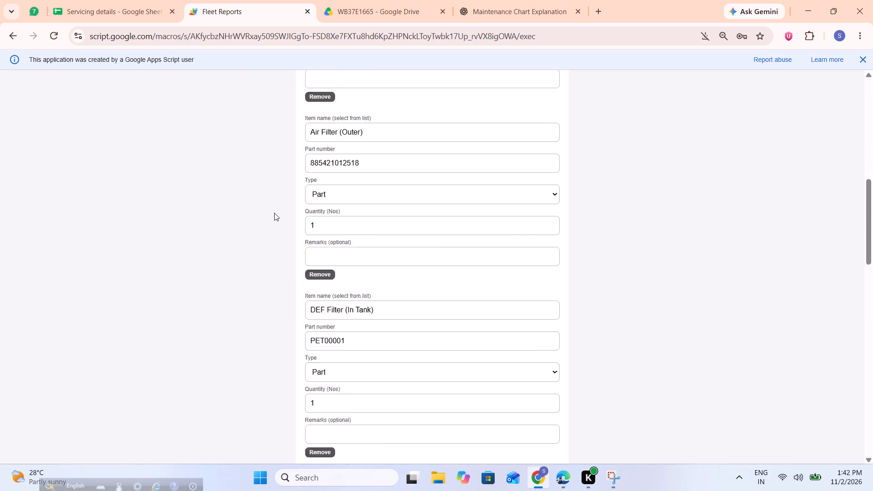
Save the HYVA 6474 service report with the delay reason left blank.
{"action": "scroll", "coordinate": [274, 213], "scroll_direction": "down", "scroll_amount": 3}
{"action": "scroll", "coordinate": [274, 213], "scroll_direction": "up", "scroll_amount": 2}
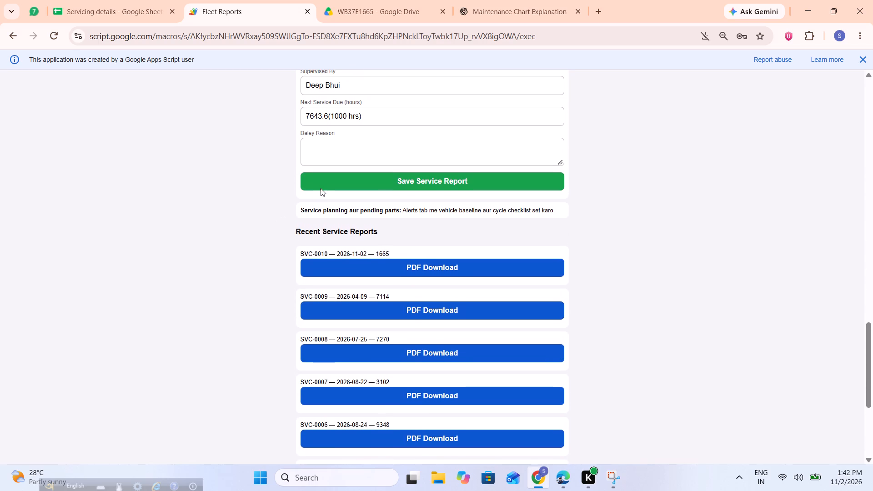
{"action": "left_click", "coordinate": [321, 186]}
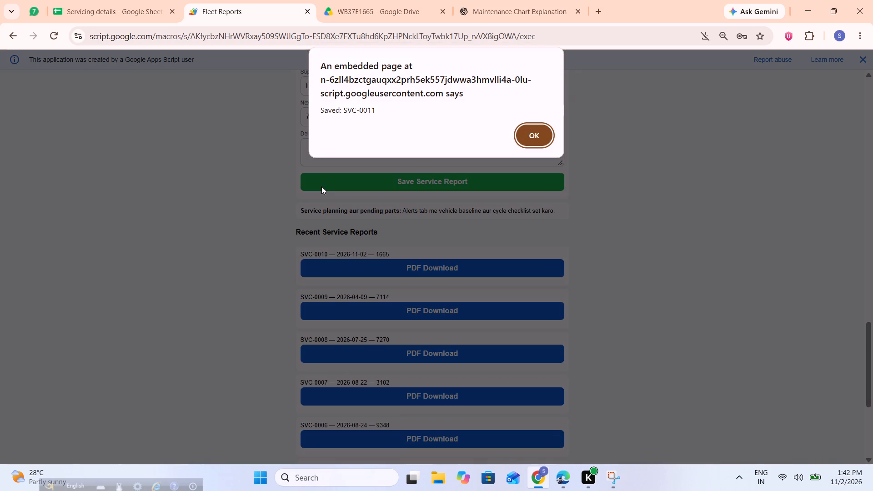
{"action": "left_click", "coordinate": [521, 130]}
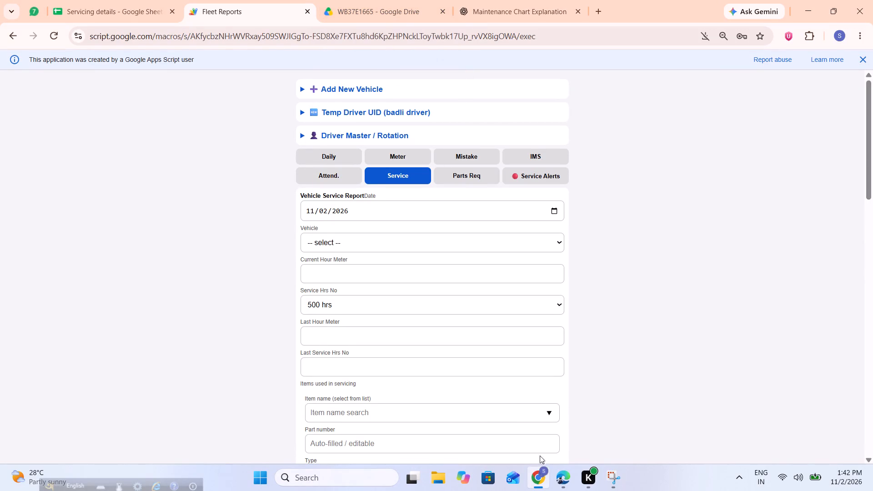
Switch to the Logistics spreadsheet in Microsoft Edge and change SVC-0011's Date in ServiceLog to 2026-05-26.
{"action": "left_click", "coordinate": [556, 474]}
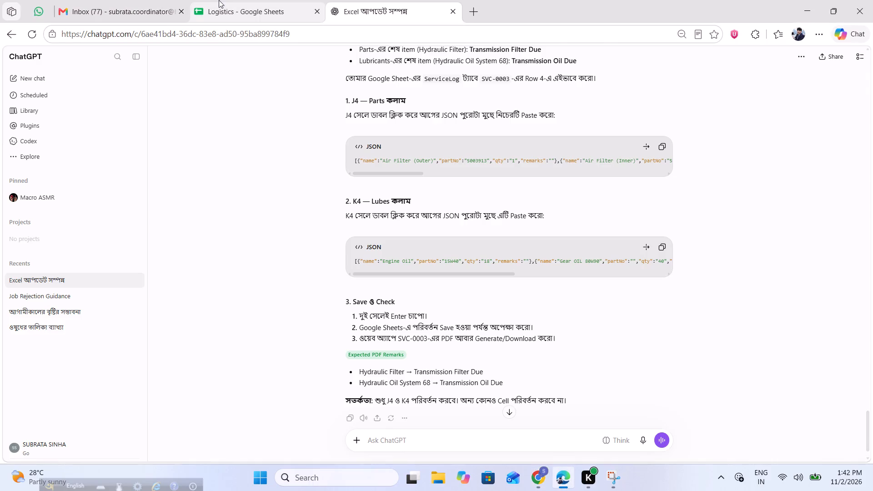
{"action": "left_click", "coordinate": [219, 0]}
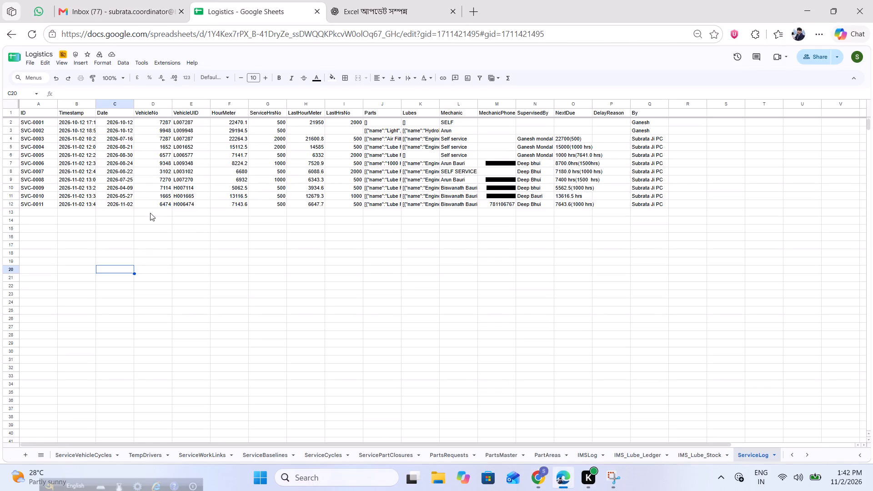
{"action": "double_click", "coordinate": [125, 205]}
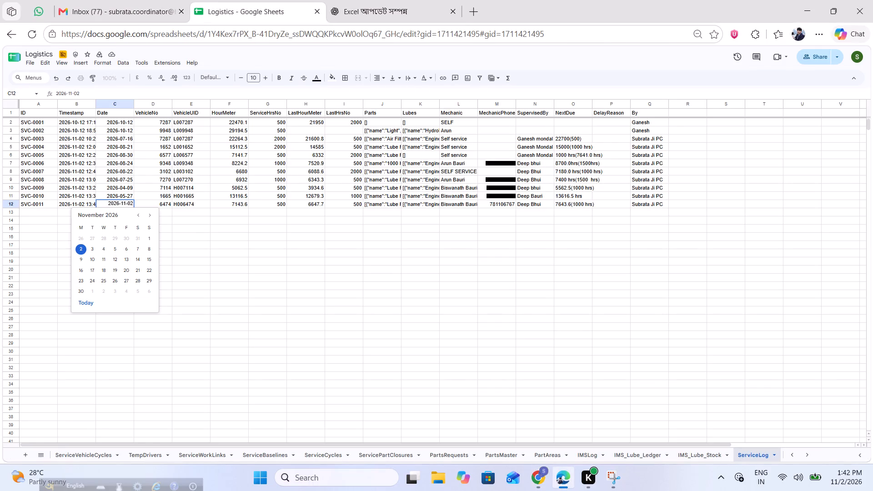
{"action": "triple_click", "coordinate": [141, 212]}
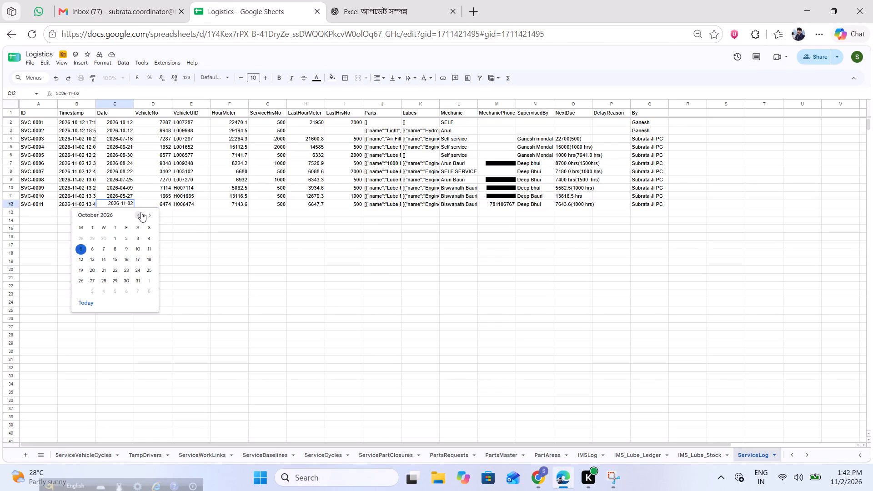
{"action": "left_click", "coordinate": [141, 212]}
{"action": "left_click", "coordinate": [141, 212]}
{"action": "left_click", "coordinate": [141, 212]}
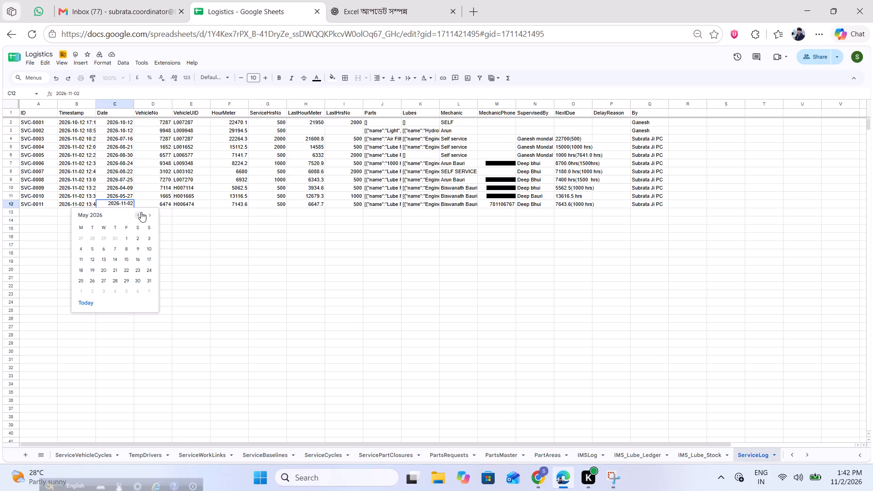
{"action": "left_click", "coordinate": [92, 281]}
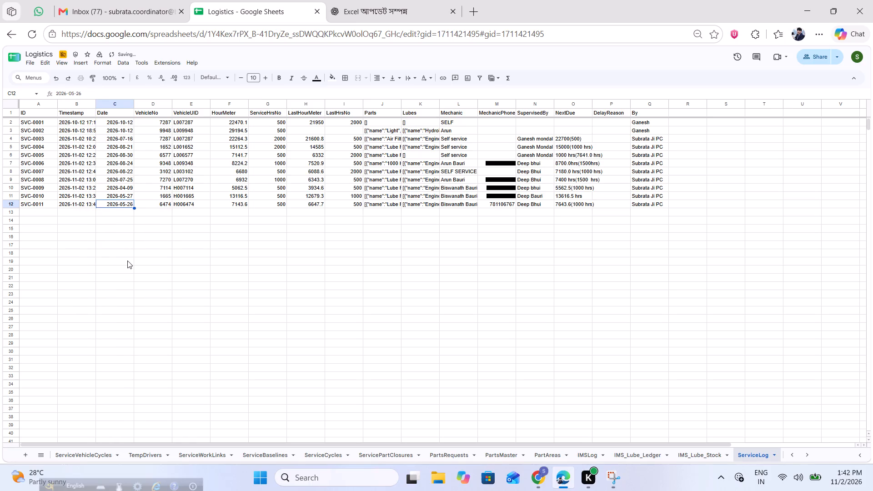
{"action": "key", "text": "ctrl+s"}
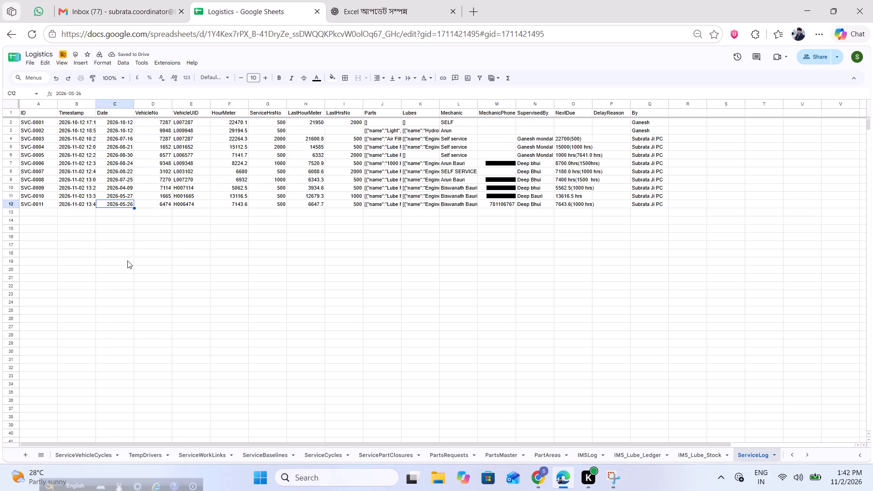
{"action": "left_click", "coordinate": [127, 261]}
{"action": "key", "text": "ctrl+s"}
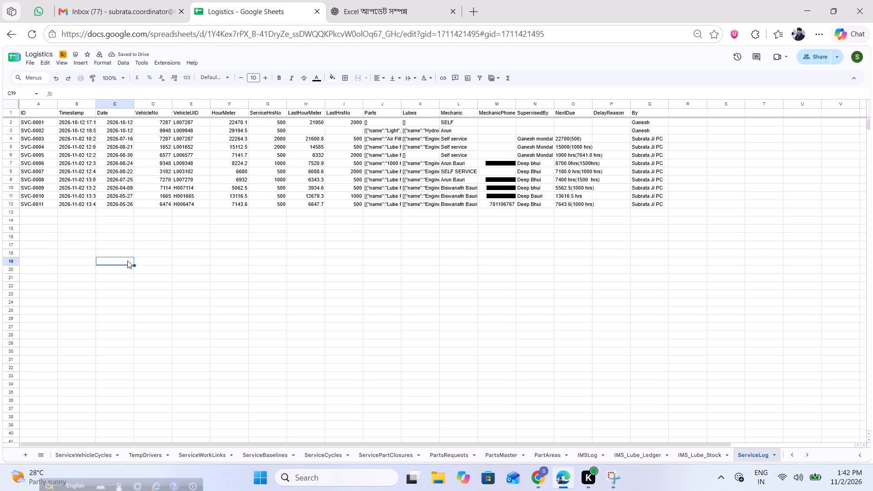
Return to Fleet Reports in Chrome, reload the Service section, and check SVC-0011's date among the recent service reports.
{"action": "left_click", "coordinate": [541, 462]}
{"action": "left_click", "coordinate": [543, 473]}
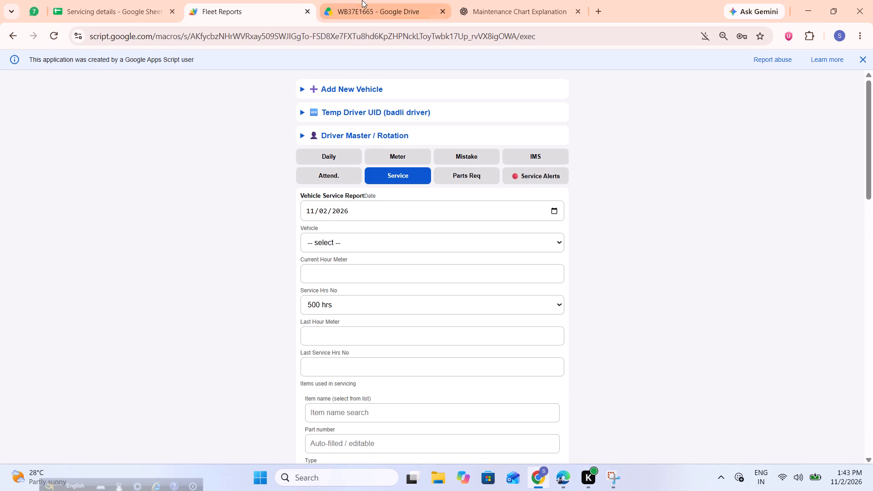
{"action": "left_click", "coordinate": [507, 177]}
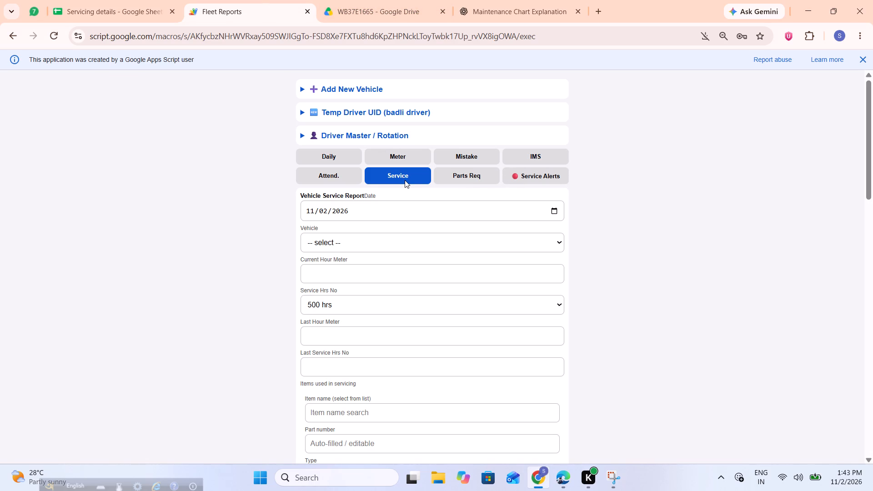
{"action": "left_click", "coordinate": [405, 180]}
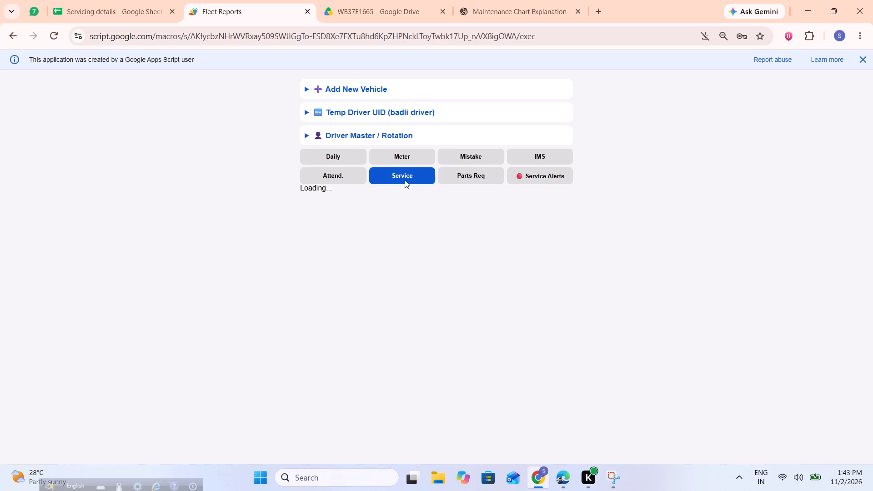
{"action": "scroll", "coordinate": [405, 180], "scroll_direction": "down", "scroll_amount": 1}
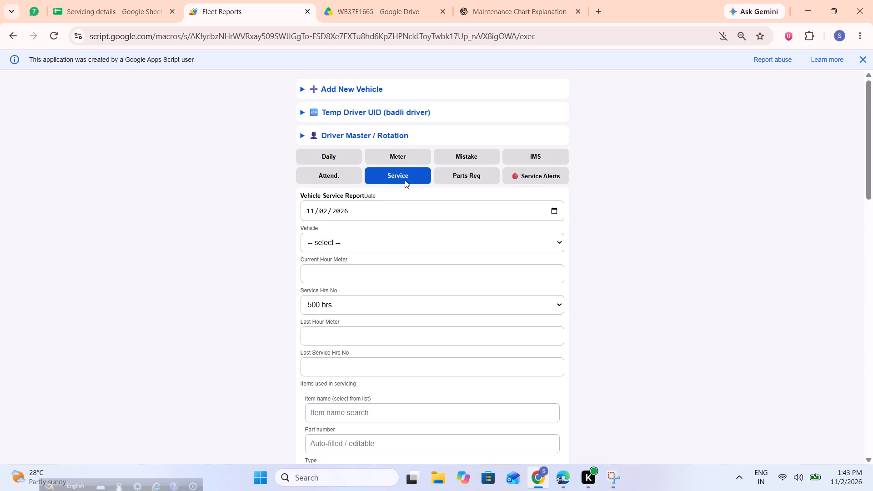
{"action": "scroll", "coordinate": [405, 180], "scroll_direction": "down", "scroll_amount": 3}
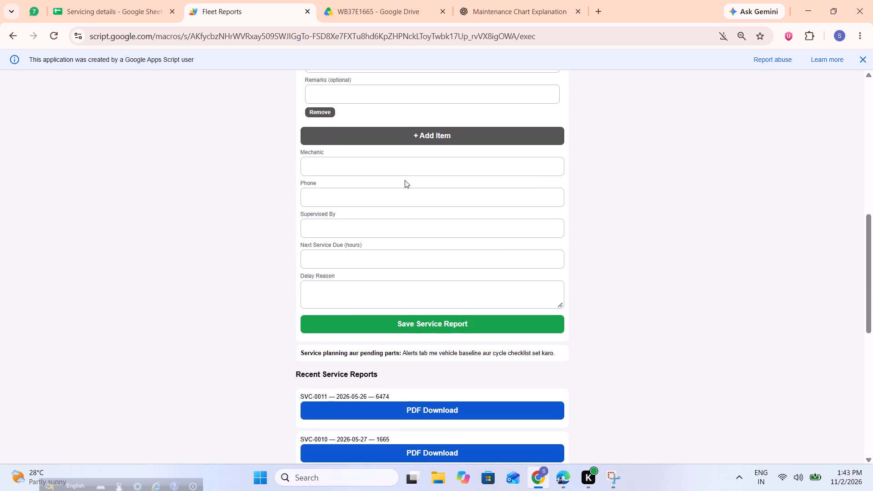
{"action": "scroll", "coordinate": [405, 180], "scroll_direction": "down", "scroll_amount": 1}
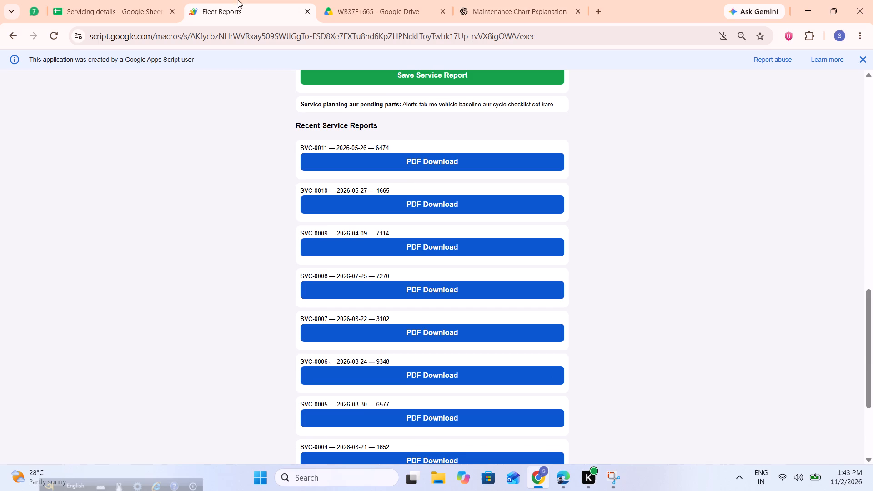
{"action": "left_click", "coordinate": [145, 0]}
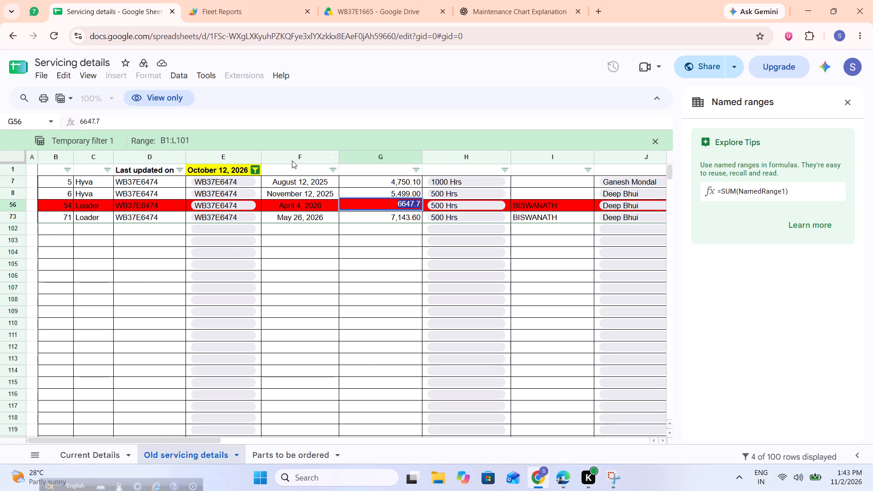
{"action": "left_click", "coordinate": [236, 0]}
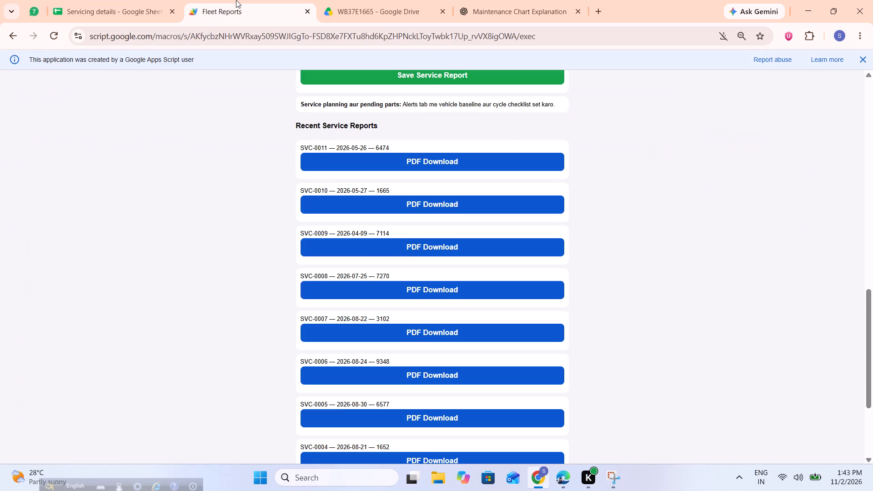
{"action": "scroll", "coordinate": [378, 200], "scroll_direction": "up", "scroll_amount": 2}
{"action": "scroll", "coordinate": [378, 200], "scroll_direction": "down", "scroll_amount": 3}
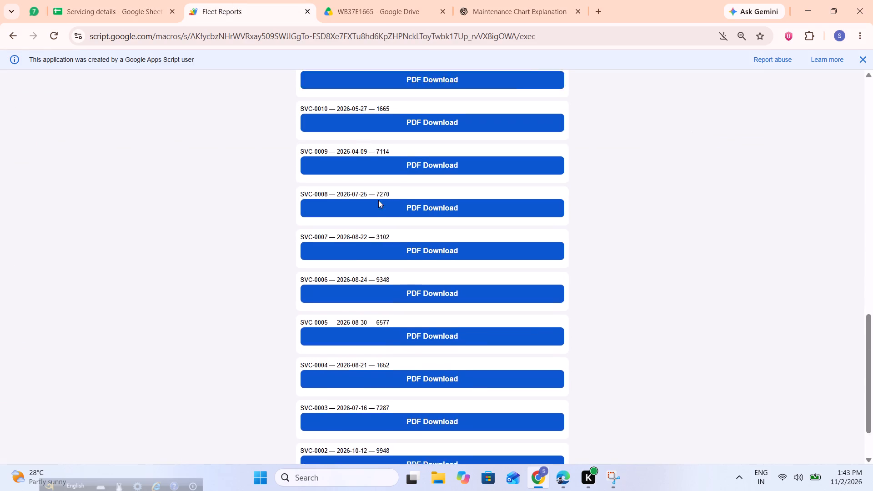
{"action": "scroll", "coordinate": [378, 200], "scroll_direction": "up", "scroll_amount": 3}
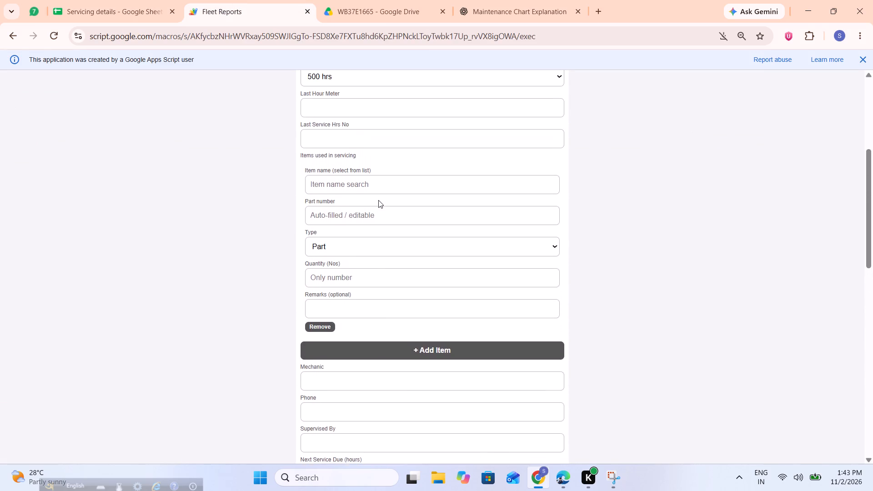
{"action": "scroll", "coordinate": [378, 200], "scroll_direction": "up", "scroll_amount": 2}
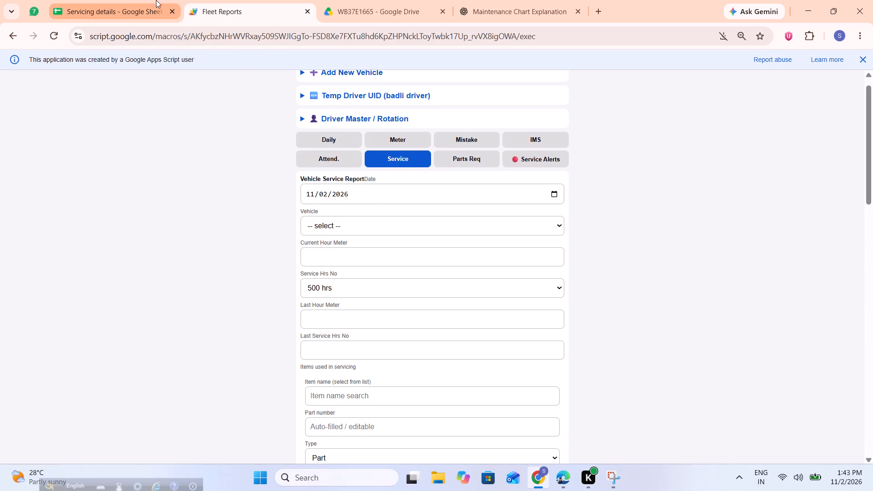
{"action": "left_click", "coordinate": [130, 0]}
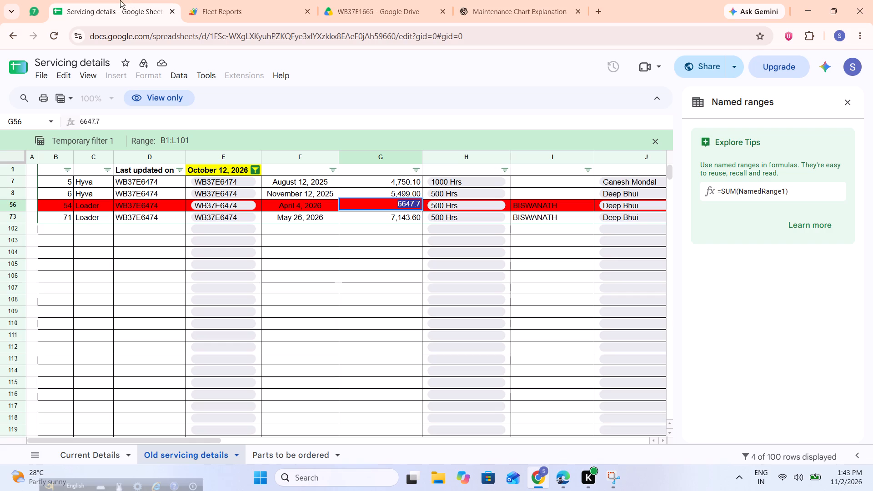
{"action": "left_click", "coordinate": [258, 170]}
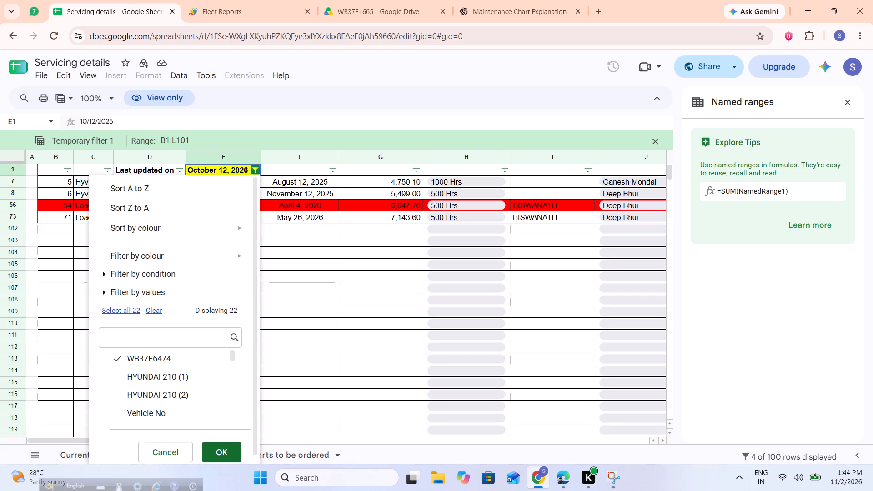
{"action": "left_click", "coordinate": [166, 360]}
{"action": "scroll", "coordinate": [166, 360], "scroll_direction": "down", "scroll_amount": 1}
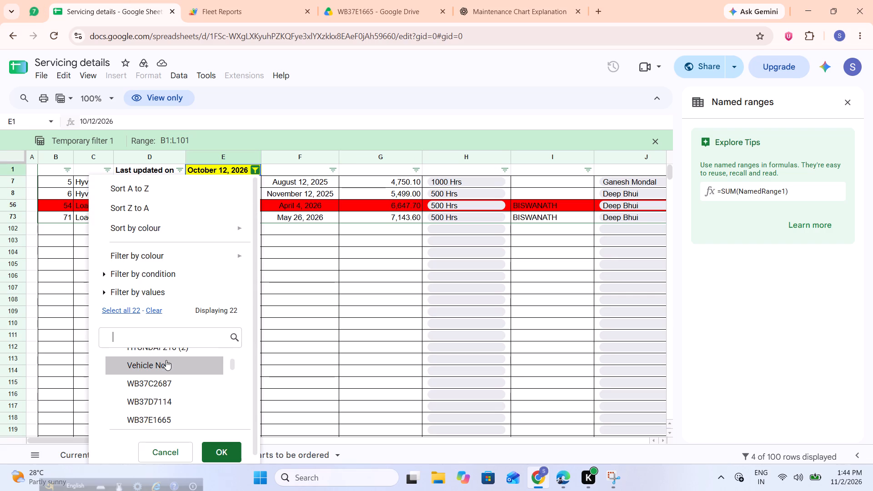
{"action": "scroll", "coordinate": [166, 360], "scroll_direction": "down", "scroll_amount": 2}
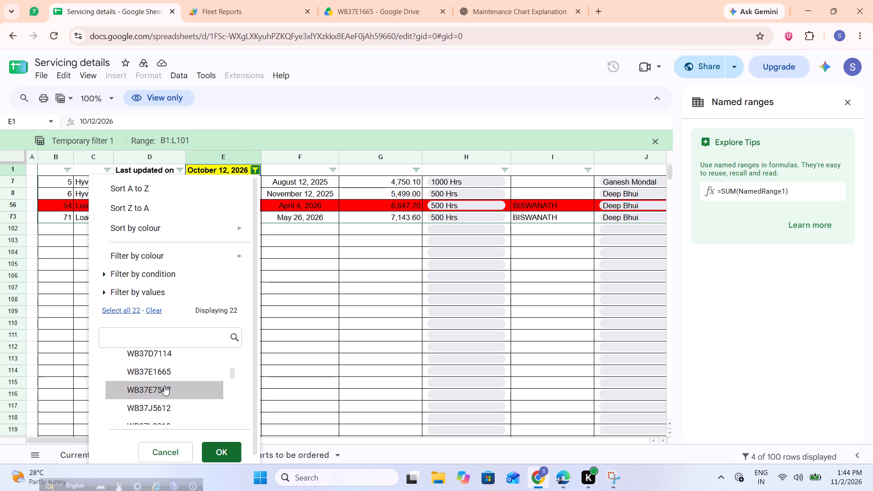
{"action": "left_click", "coordinate": [164, 386]}
{"action": "left_click", "coordinate": [229, 454]}
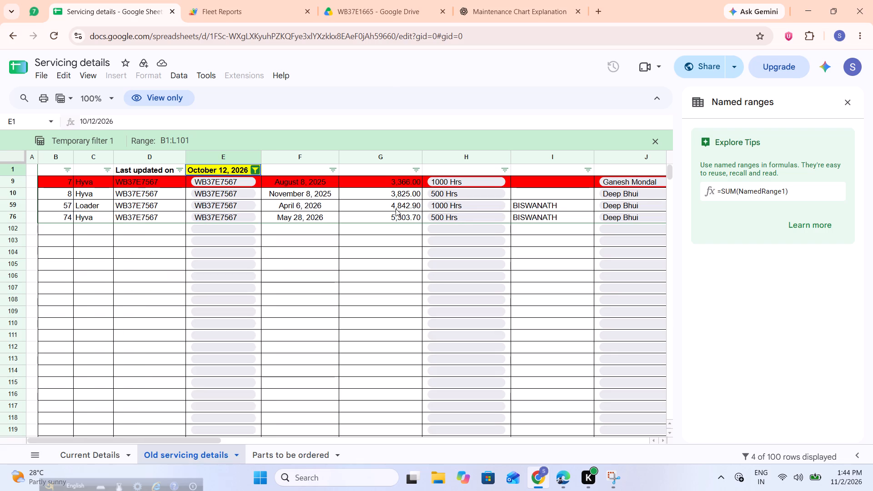
Return to Fleet Reports and choose HYVA 7567 as the vehicle for the new service report.
{"action": "left_click", "coordinate": [287, 0]}
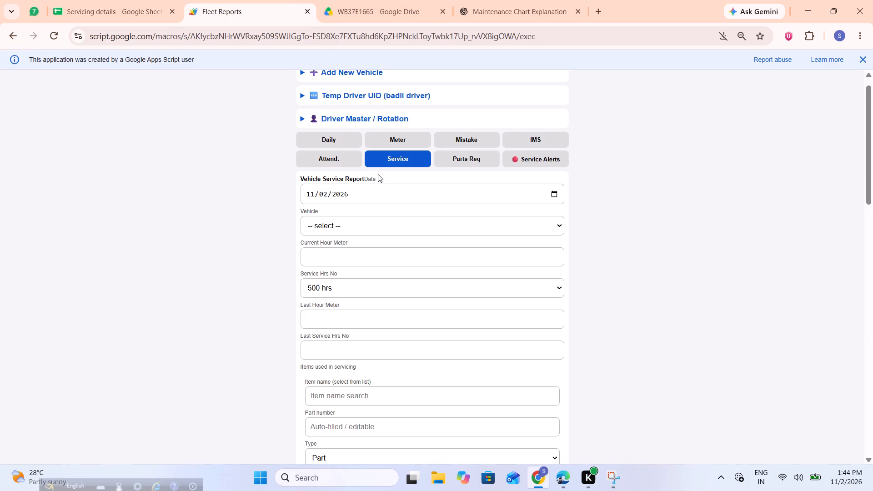
{"action": "left_click", "coordinate": [367, 230]}
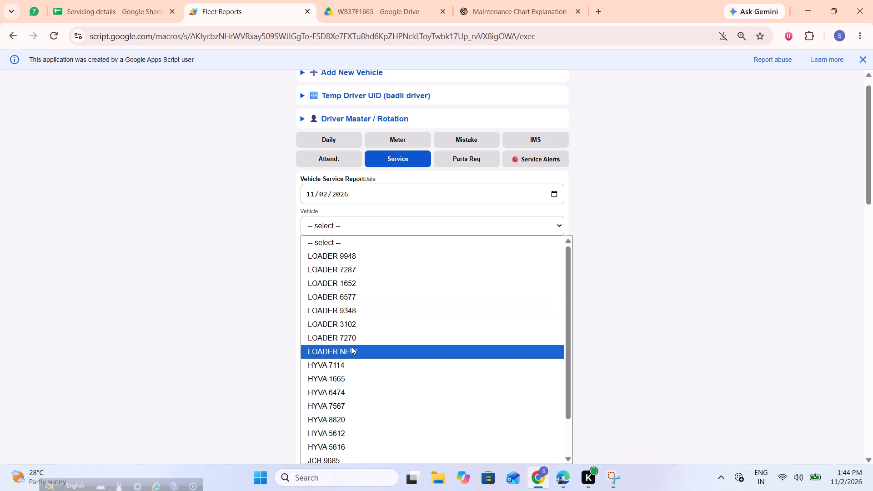
{"action": "left_click", "coordinate": [361, 402]}
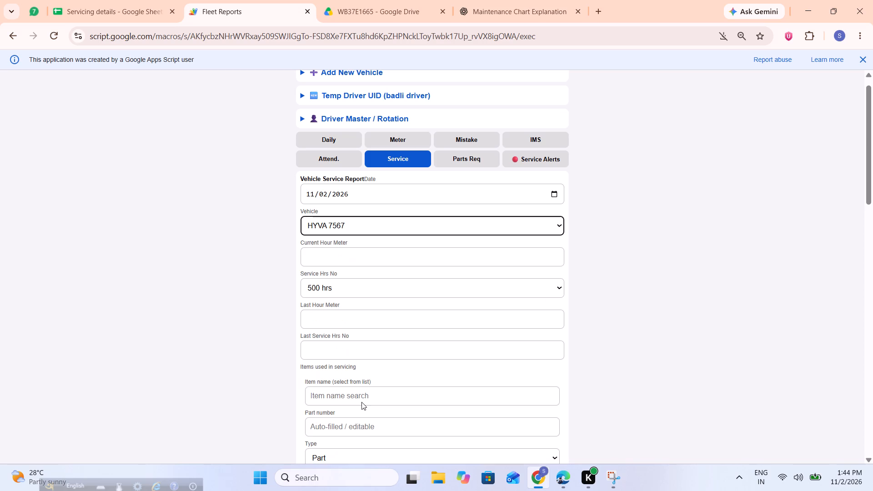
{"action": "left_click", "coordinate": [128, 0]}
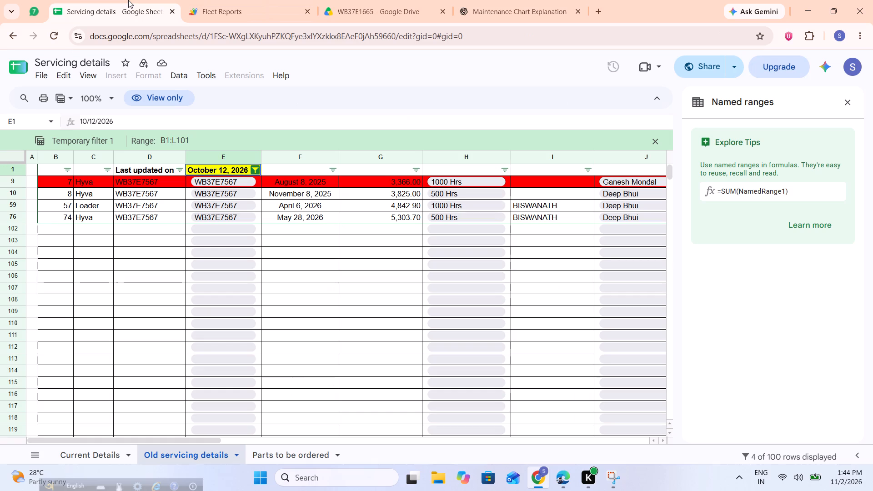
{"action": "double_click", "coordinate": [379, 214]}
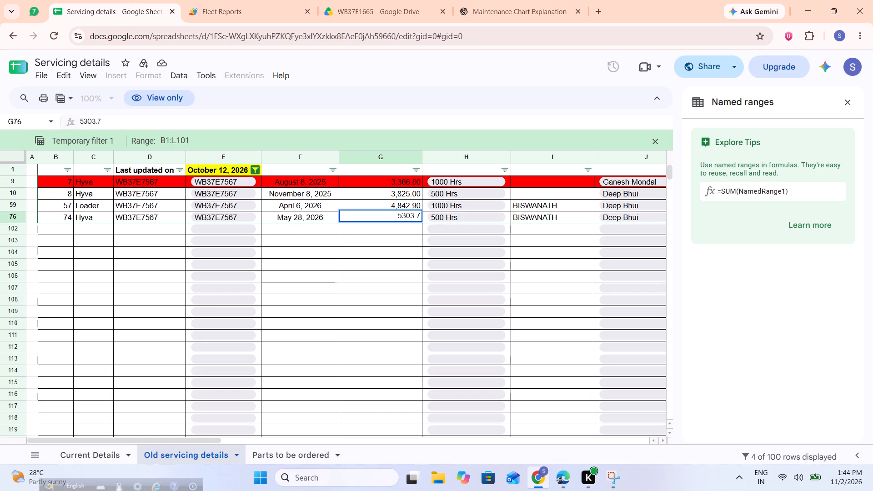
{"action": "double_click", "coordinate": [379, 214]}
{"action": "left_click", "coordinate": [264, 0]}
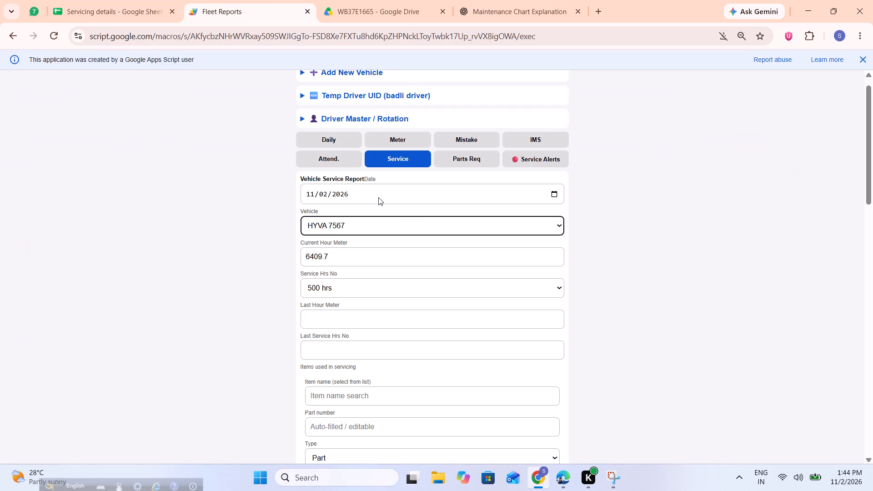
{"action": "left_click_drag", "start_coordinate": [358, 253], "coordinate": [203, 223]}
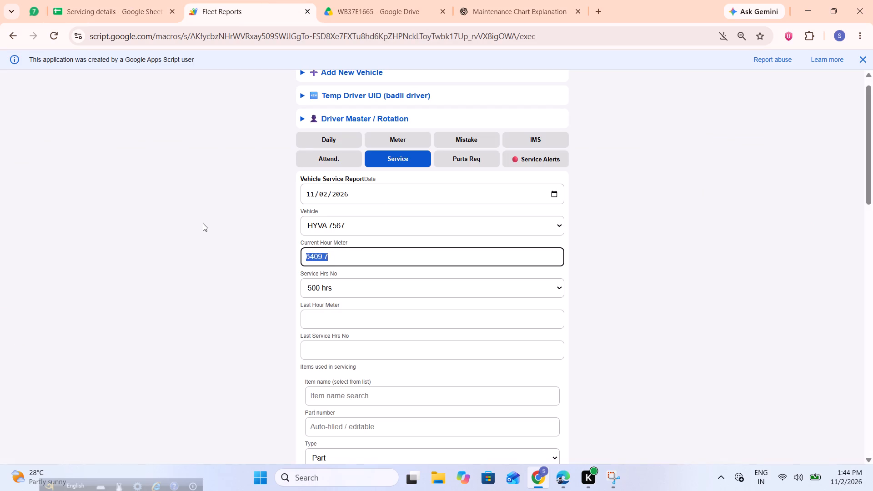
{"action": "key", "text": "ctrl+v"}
Fill in Last Hour Meter 4842.9, copied from the April 6, 2026 record, and Last Service Hrs No 1000.
{"action": "left_click", "coordinate": [171, 0]}
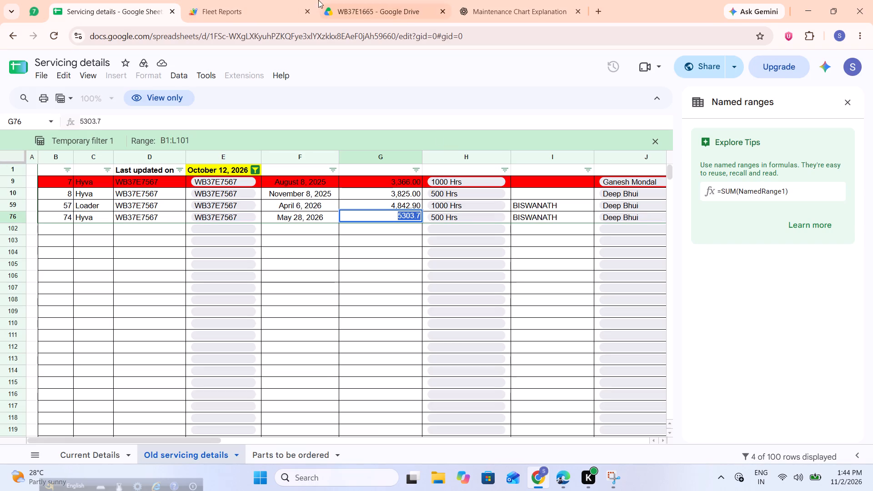
{"action": "double_click", "coordinate": [411, 203]}
{"action": "double_click", "coordinate": [411, 203]}
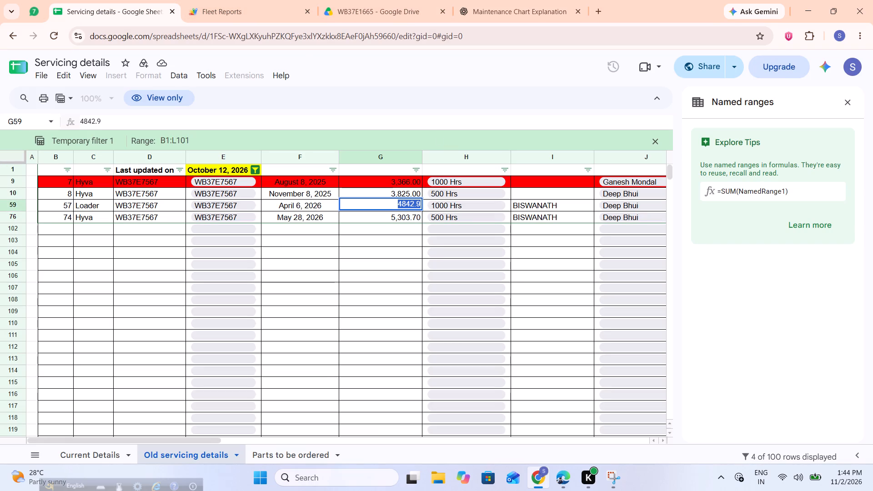
{"action": "key", "text": "ctrl+c"}
{"action": "left_click", "coordinate": [231, 0]}
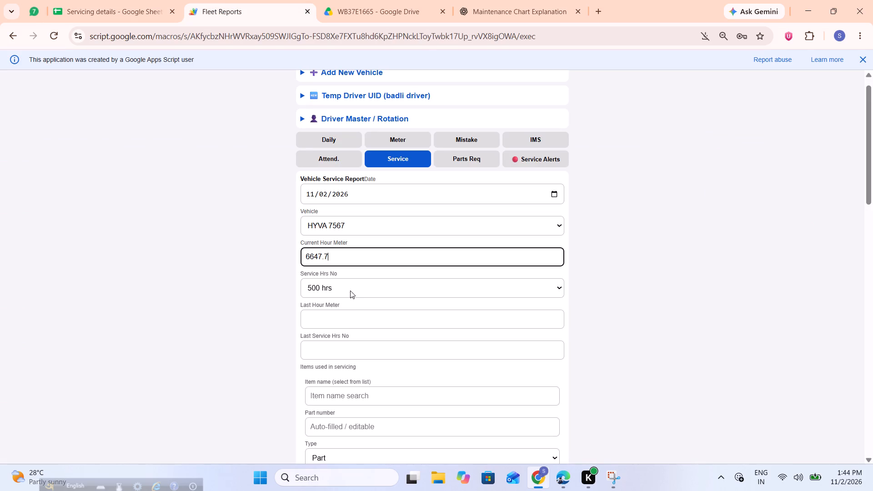
{"action": "left_click", "coordinate": [353, 310]}
{"action": "key", "text": "ctrl+v"}
{"action": "left_click", "coordinate": [353, 310], "text": "ctrl"}
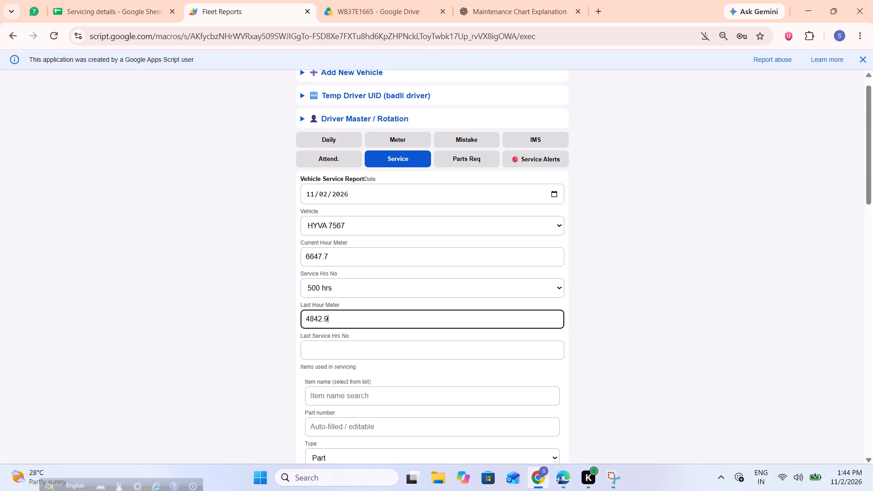
{"action": "left_click", "coordinate": [341, 341]}
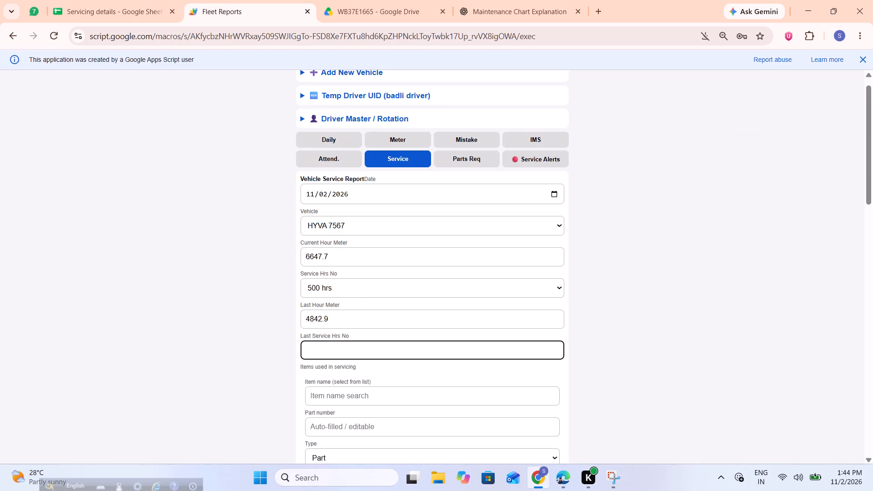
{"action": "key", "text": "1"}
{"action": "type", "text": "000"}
{"action": "left_click", "coordinate": [376, 368]}
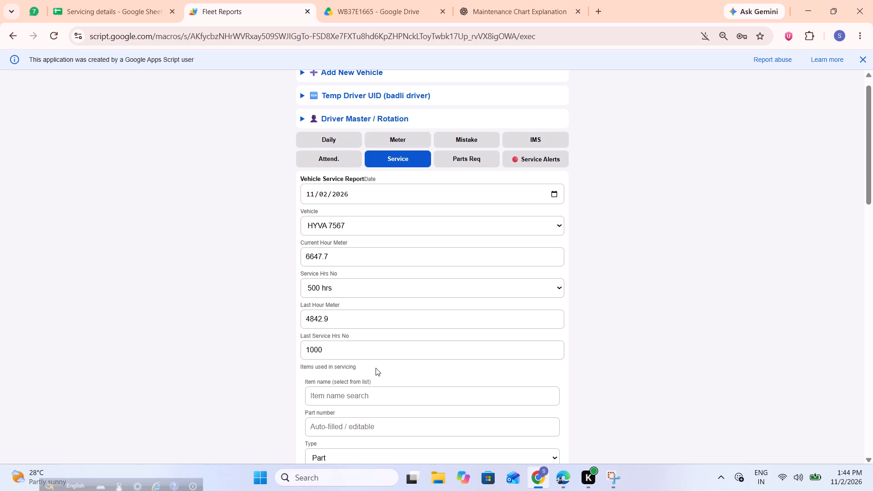
{"action": "left_click", "coordinate": [337, 0]}
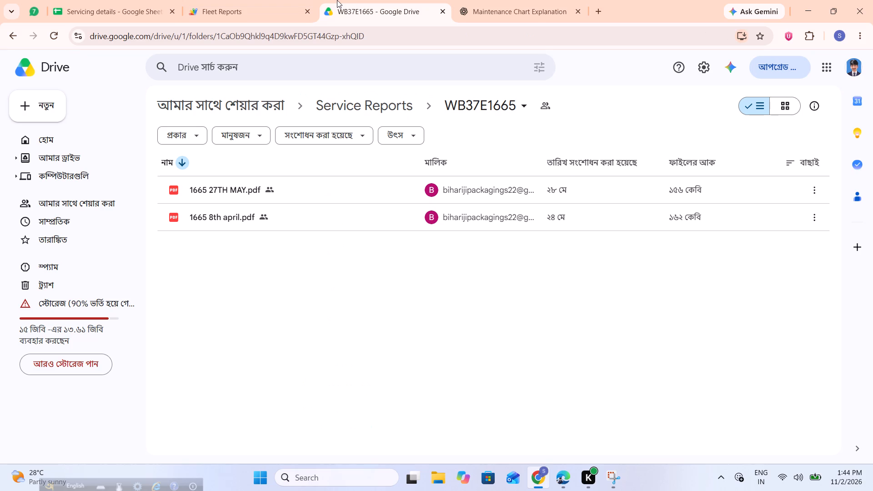
{"action": "left_click", "coordinate": [109, 0]}
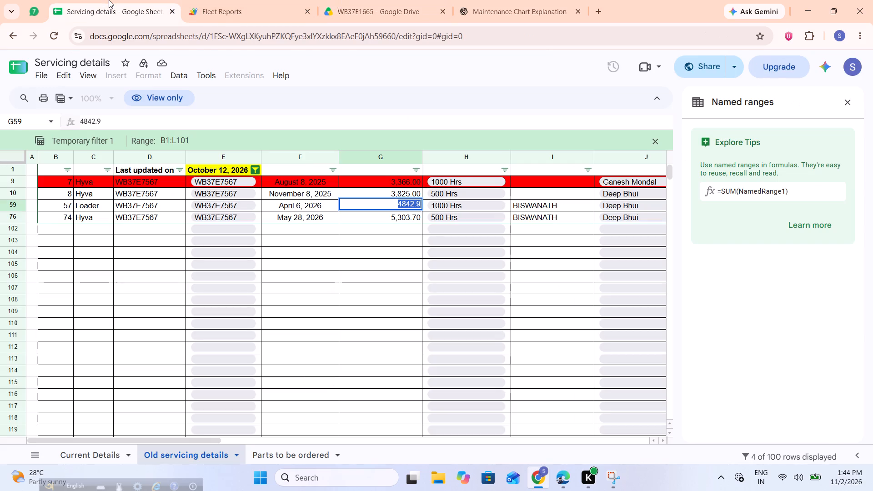
{"action": "left_click", "coordinate": [207, 0]}
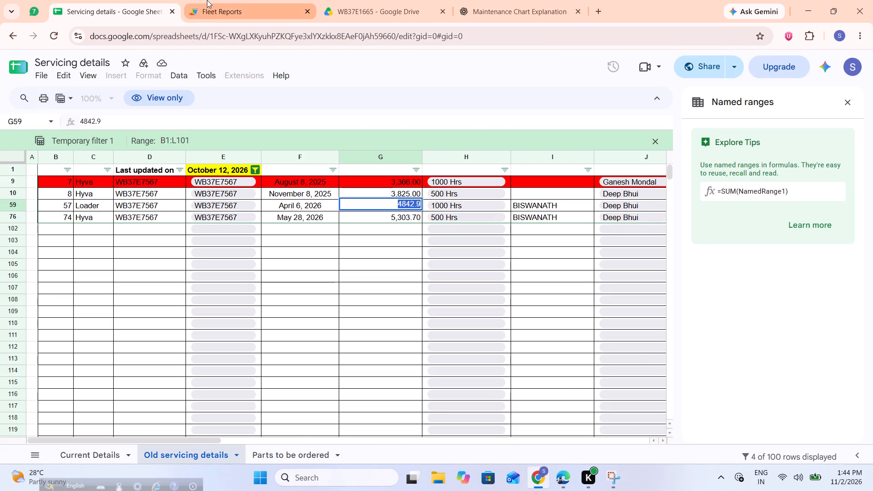
{"action": "scroll", "coordinate": [407, 326], "scroll_direction": "down", "scroll_amount": 1}
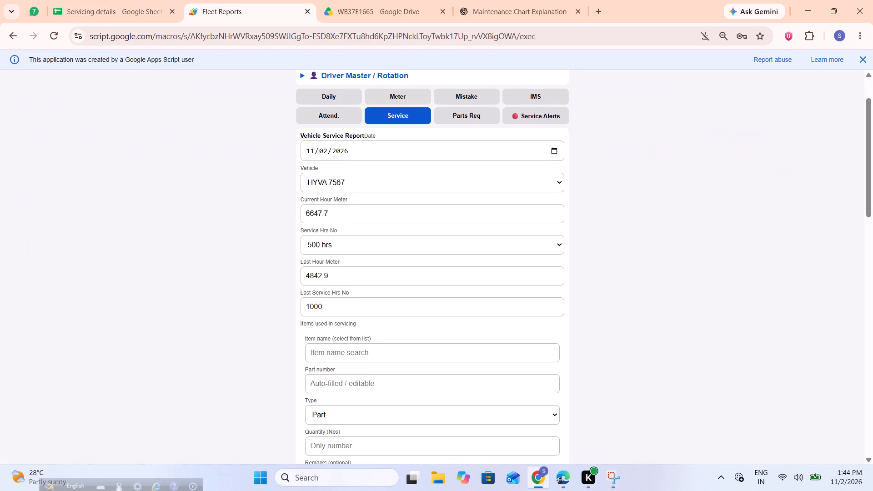
{"action": "scroll", "coordinate": [407, 326], "scroll_direction": "down", "scroll_amount": 1}
{"action": "left_click", "coordinate": [169, 0]}
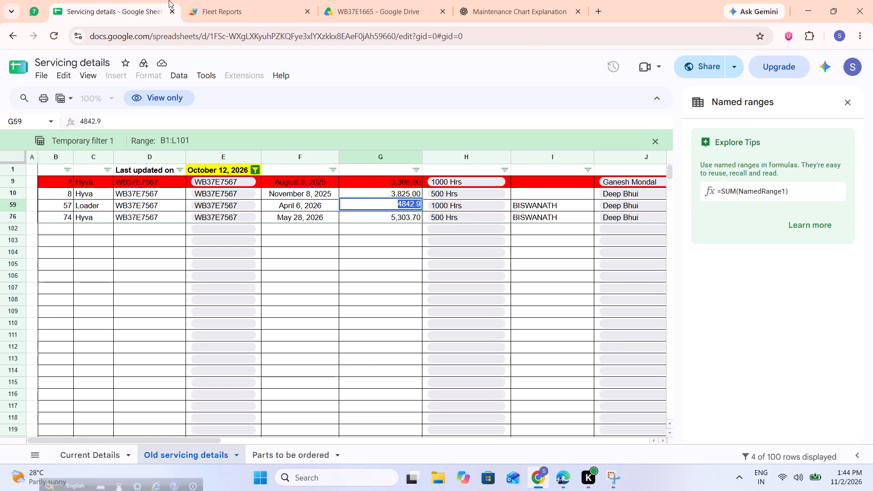
{"action": "left_click", "coordinate": [258, 10]}
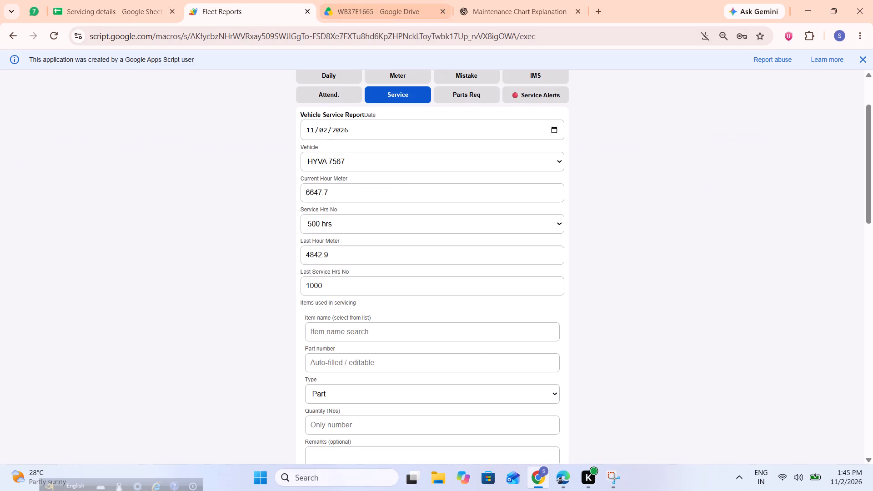
{"action": "left_click", "coordinate": [142, 0]}
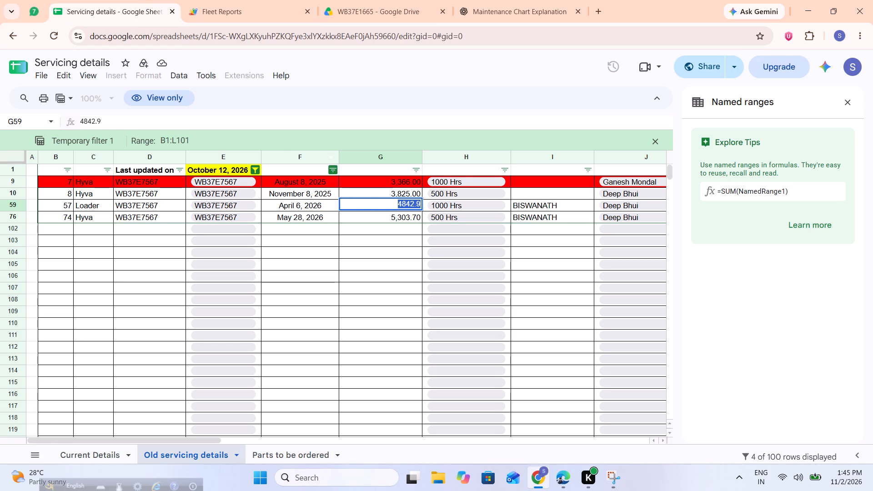
{"action": "left_click", "coordinate": [234, 10]}
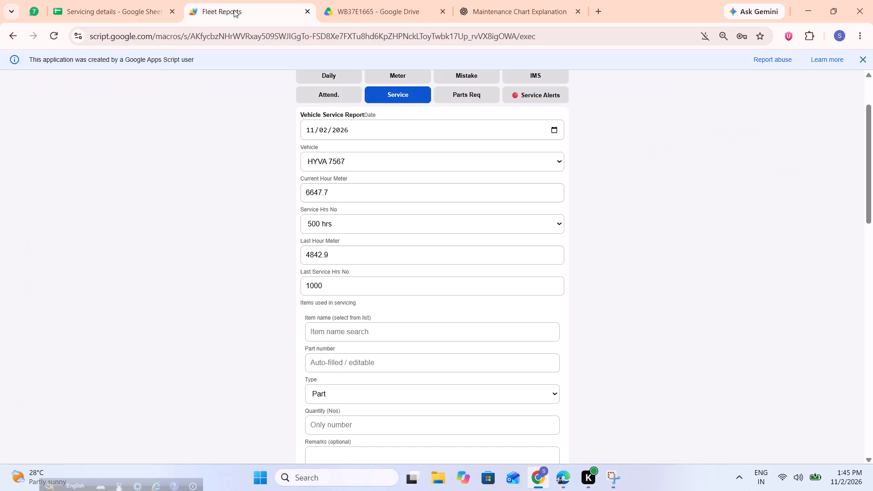
{"action": "left_click", "coordinate": [119, 0]}
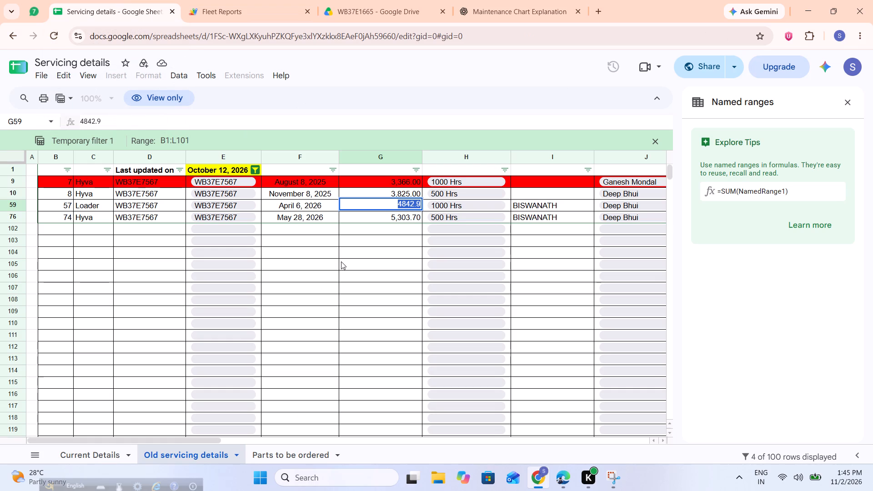
{"action": "triple_click", "coordinate": [397, 218]}
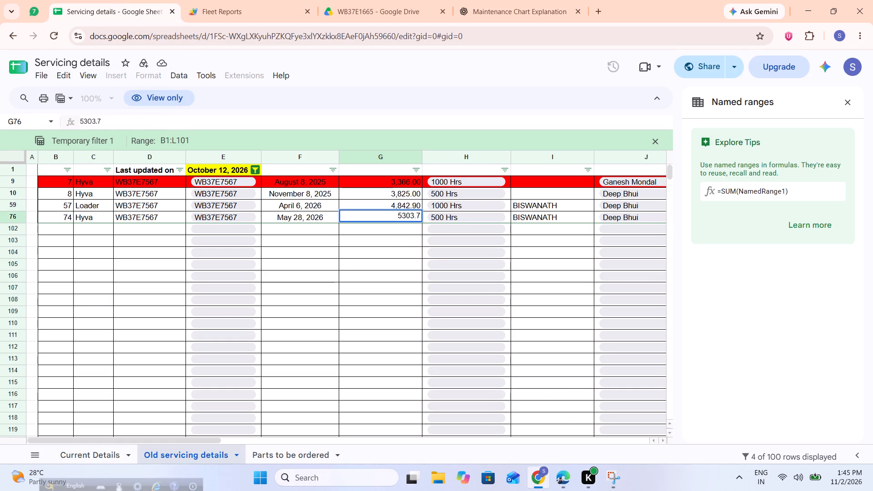
{"action": "key", "text": "ctrl+c"}
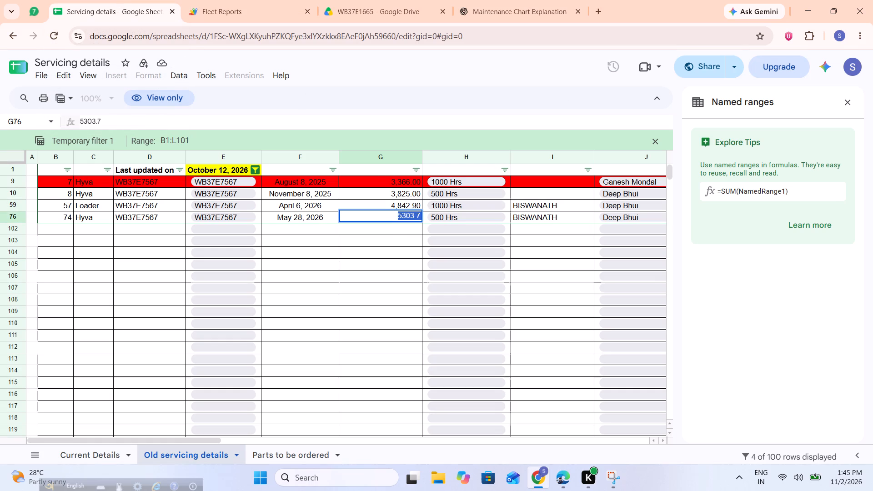
{"action": "left_click", "coordinate": [231, 0]}
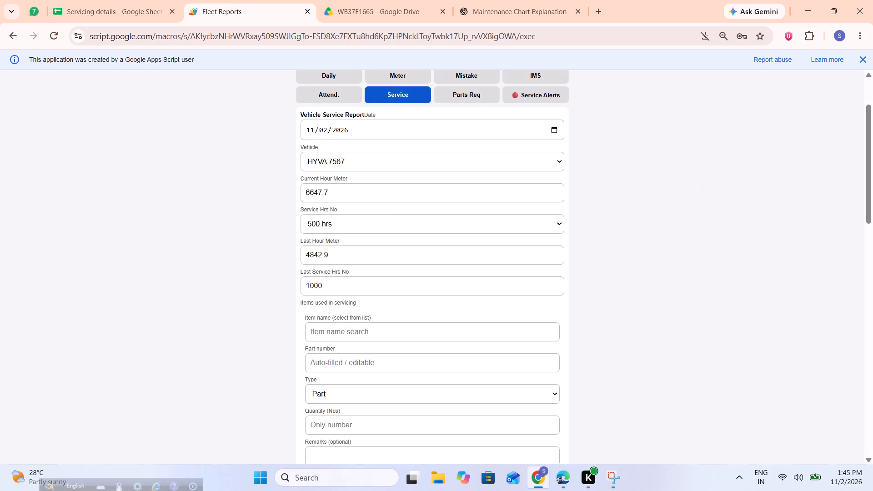
{"action": "left_click_drag", "start_coordinate": [343, 195], "coordinate": [250, 168]}
{"action": "key", "text": "ctrl+v"}
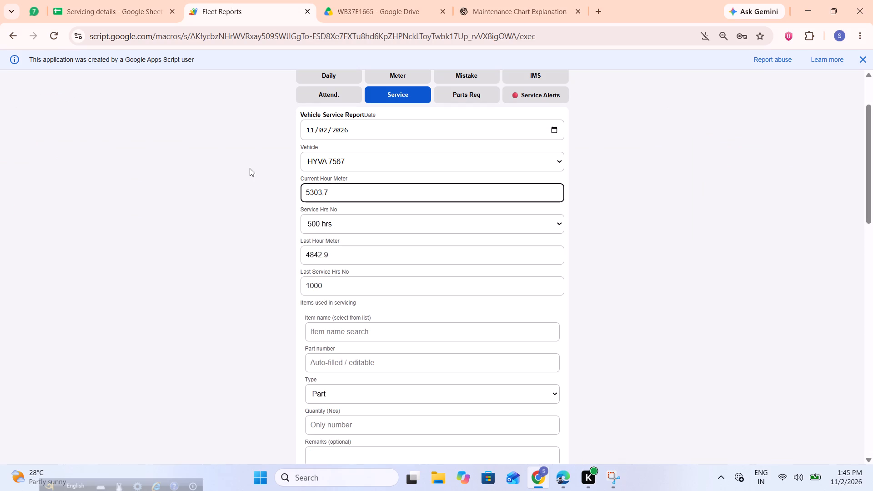
{"action": "left_click", "coordinate": [95, 0]}
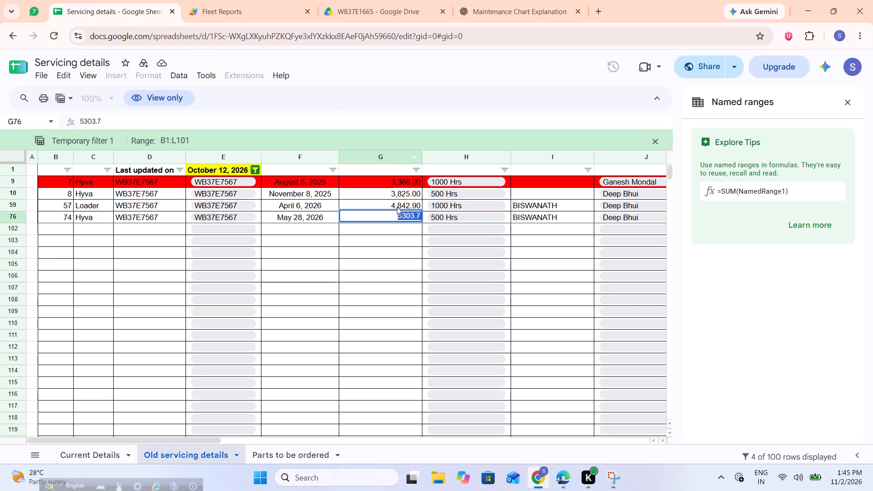
{"action": "double_click", "coordinate": [397, 207]}
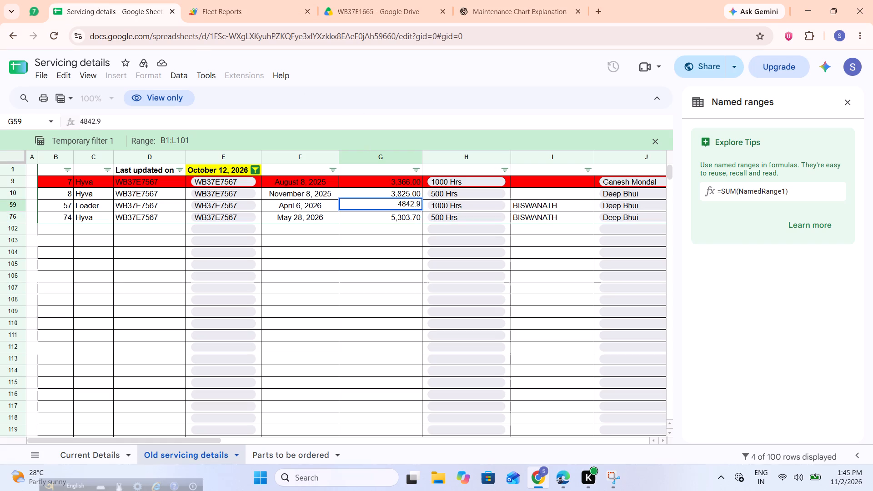
{"action": "double_click", "coordinate": [397, 207]}
{"action": "key", "text": "ctrl+c"}
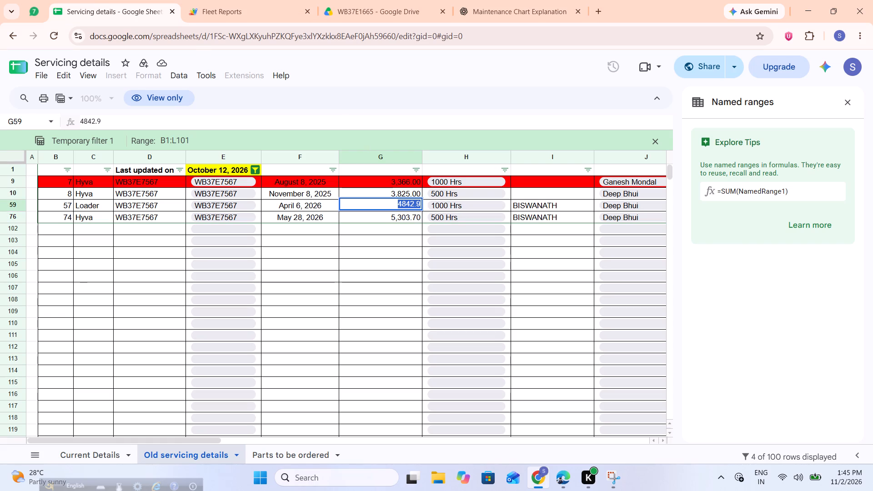
{"action": "left_click", "coordinate": [208, 0]}
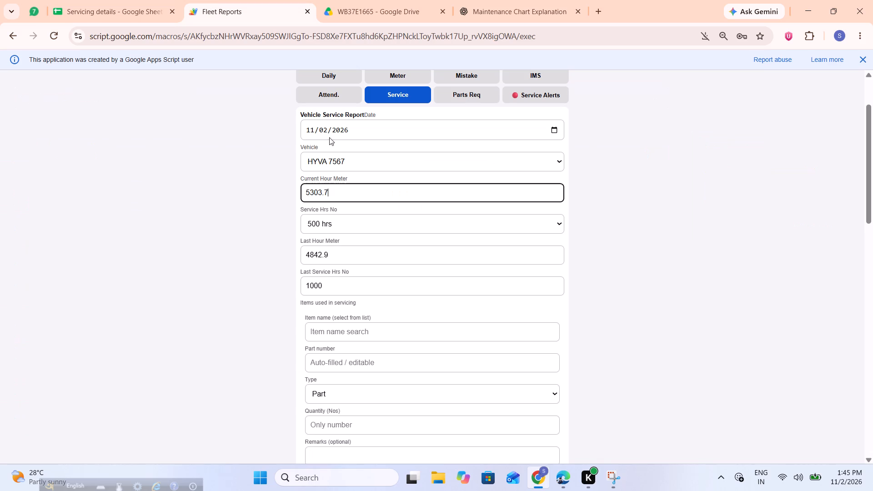
{"action": "left_click_drag", "start_coordinate": [341, 249], "coordinate": [249, 227]}
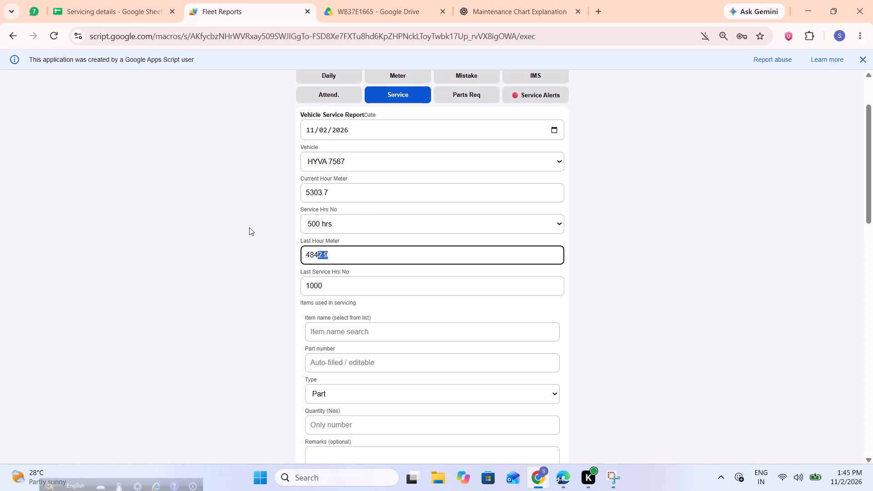
{"action": "left_click_drag", "start_coordinate": [249, 227], "coordinate": [241, 223]}
{"action": "key", "text": "ctrl+v"}
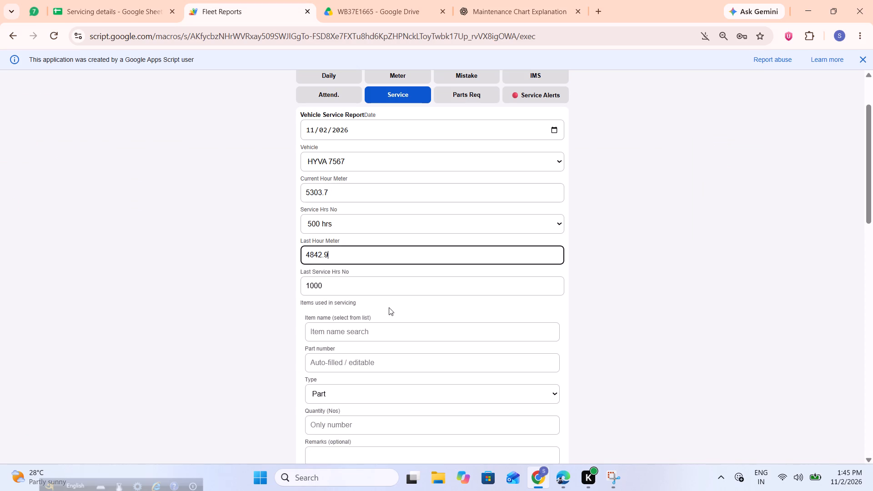
{"action": "left_click", "coordinate": [391, 308]}
{"action": "left_click", "coordinate": [134, 0]}
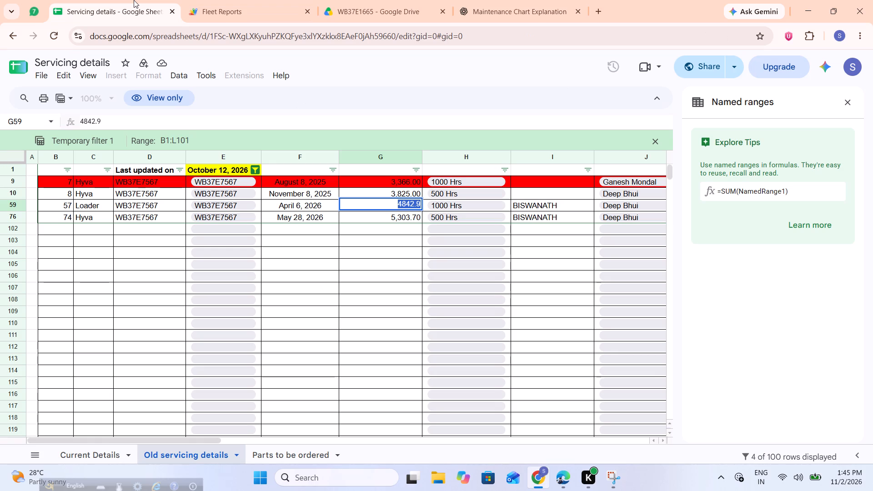
{"action": "left_click", "coordinate": [225, 0]}
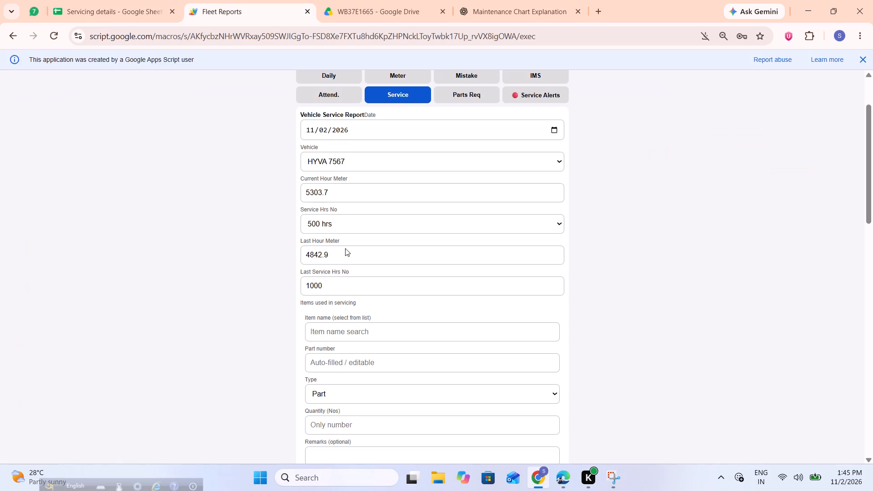
{"action": "left_click", "coordinate": [340, 337]}
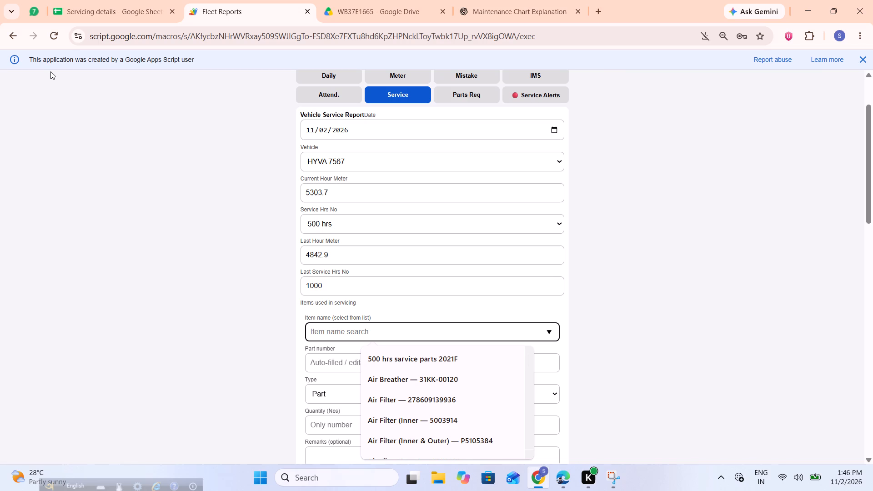
{"action": "left_click", "coordinate": [88, 0]}
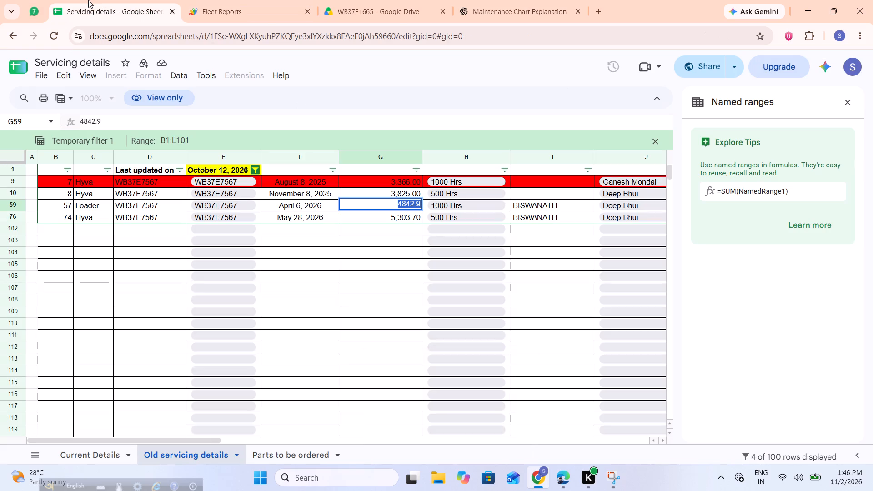
{"action": "left_click", "coordinate": [292, 0]}
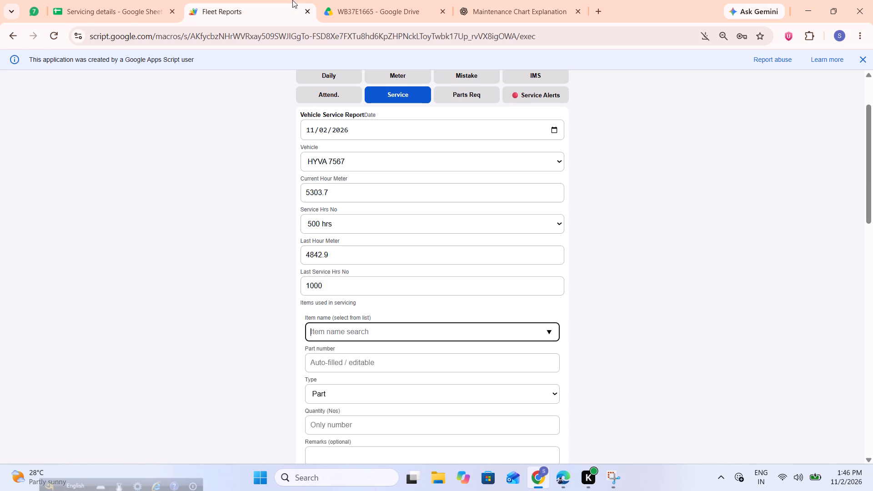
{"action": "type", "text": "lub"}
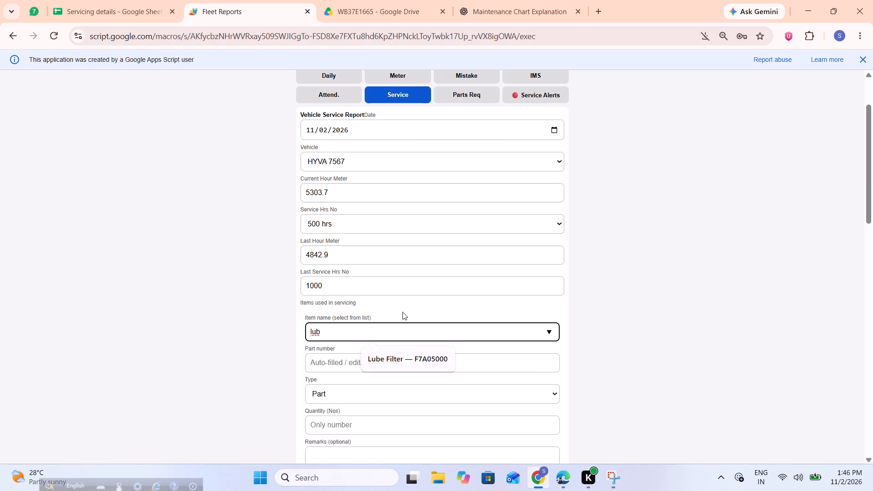
{"action": "left_click", "coordinate": [396, 357]}
{"action": "left_click_drag", "start_coordinate": [396, 357], "coordinate": [282, 302]}
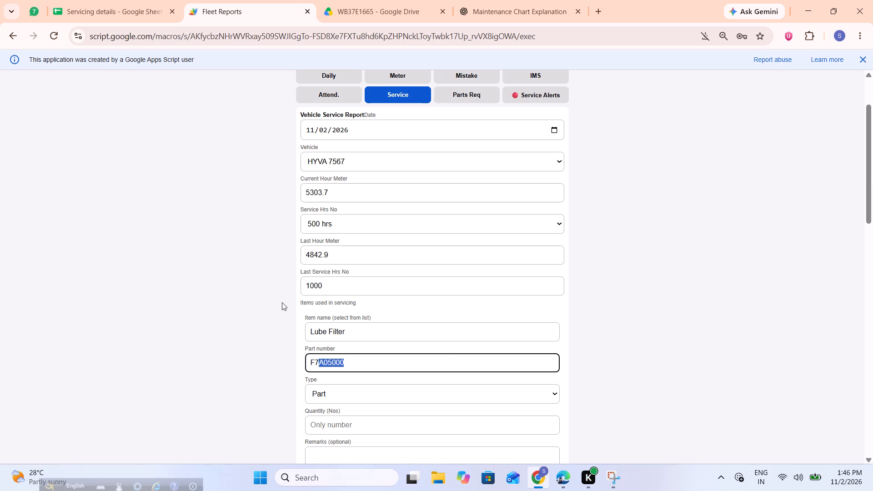
{"action": "key", "text": "BackSpace"}
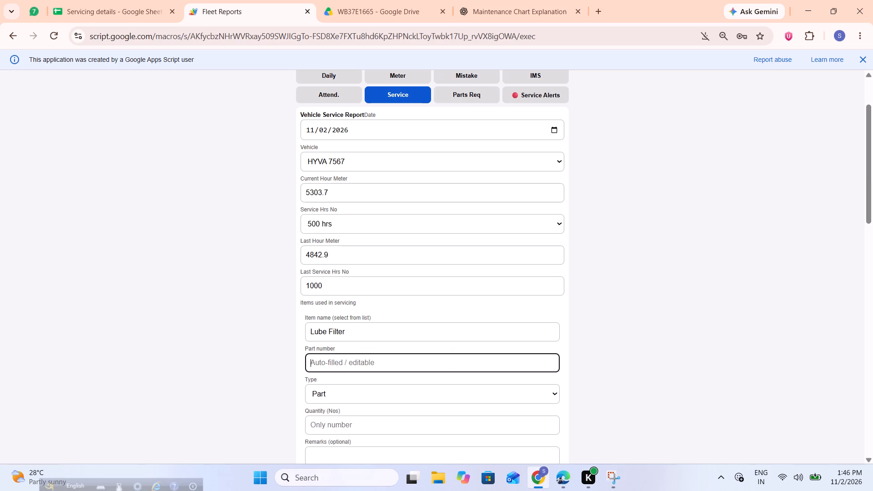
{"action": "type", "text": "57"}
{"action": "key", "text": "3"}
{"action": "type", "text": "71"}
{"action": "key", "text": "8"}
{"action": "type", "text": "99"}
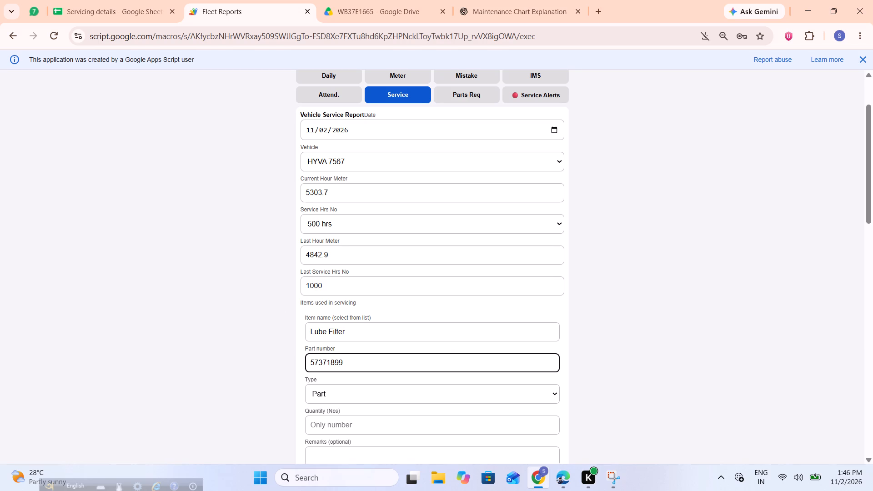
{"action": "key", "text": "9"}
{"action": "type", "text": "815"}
{"action": "left_click", "coordinate": [323, 420]}
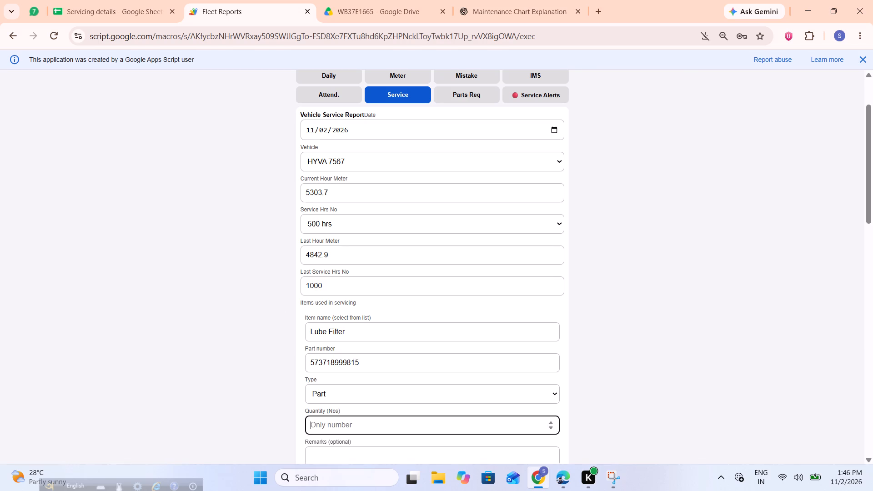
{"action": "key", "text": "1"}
{"action": "left_click", "coordinate": [337, 405]}
{"action": "scroll", "coordinate": [337, 405], "scroll_direction": "down", "scroll_amount": 2}
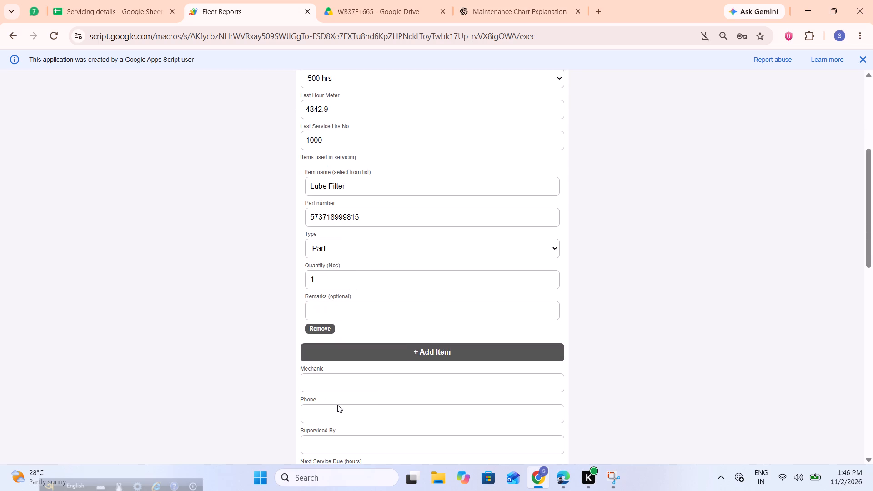
{"action": "left_click", "coordinate": [358, 350]}
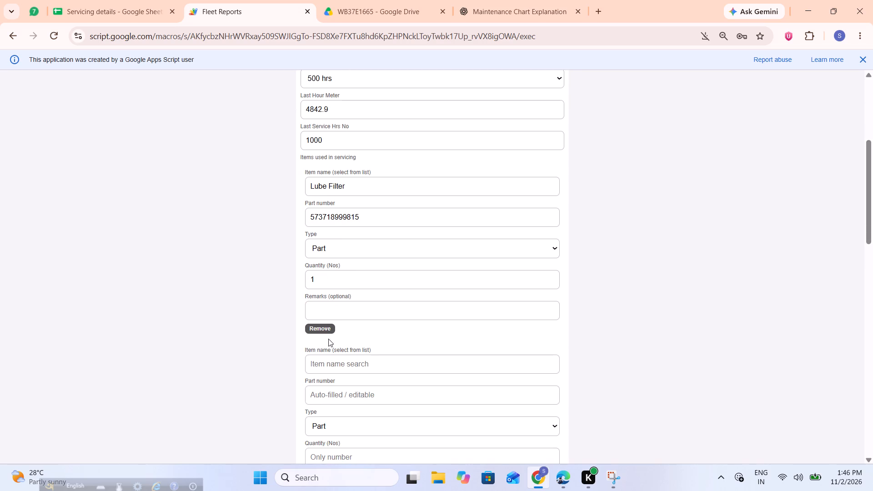
{"action": "left_click", "coordinate": [344, 367]}
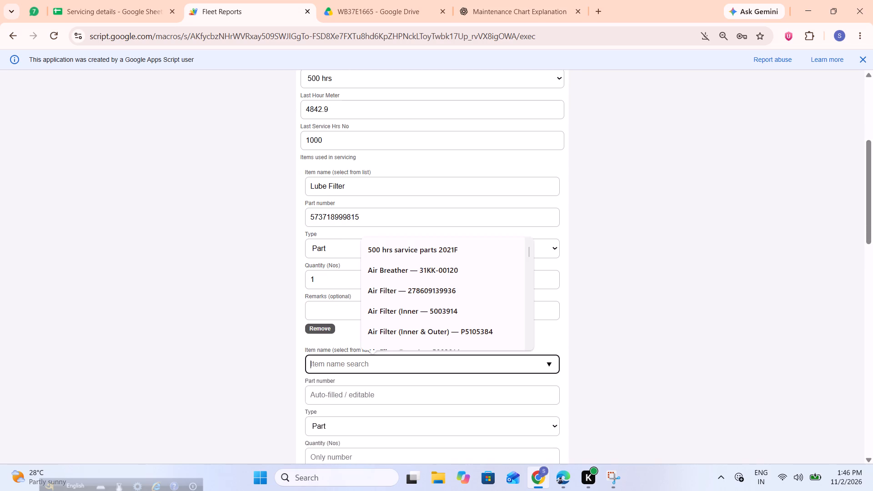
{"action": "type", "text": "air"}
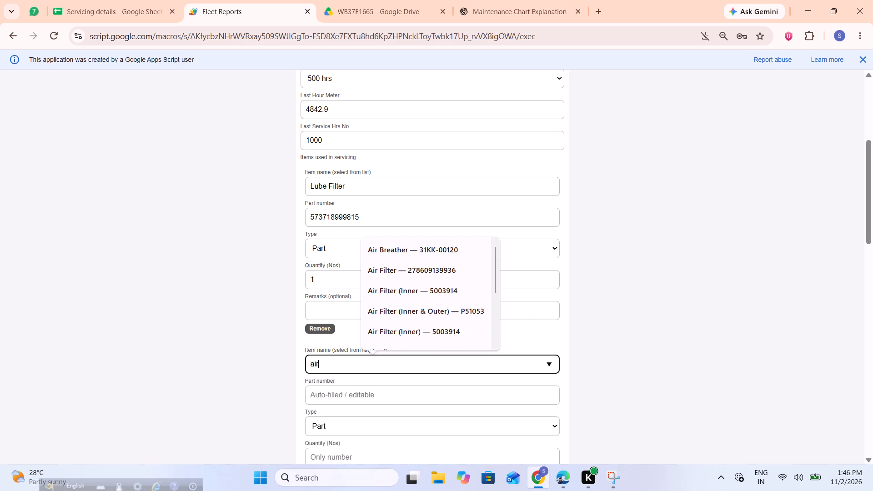
{"action": "left_click", "coordinate": [424, 263]}
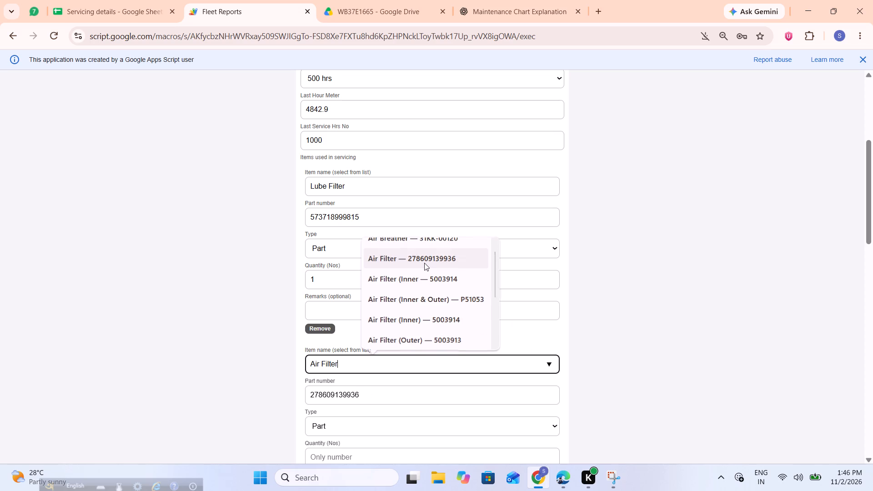
{"action": "left_click_drag", "start_coordinate": [375, 396], "coordinate": [230, 375]}
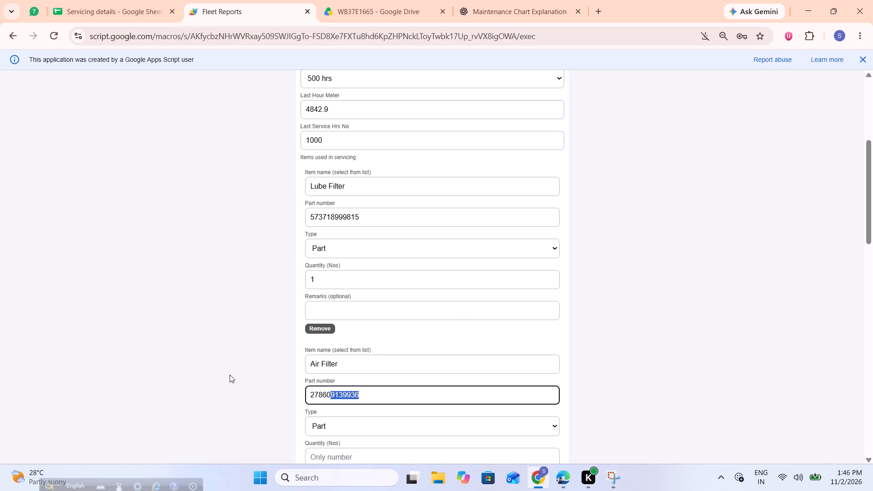
{"action": "key", "text": "BackSpace"}
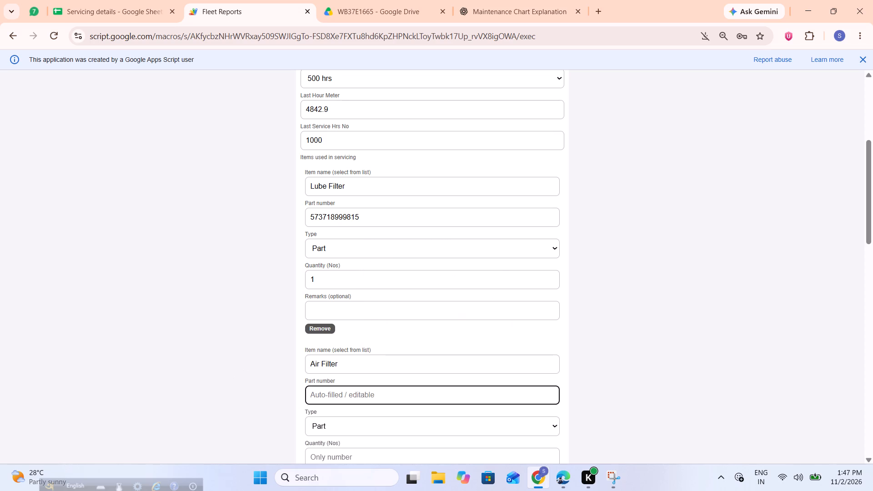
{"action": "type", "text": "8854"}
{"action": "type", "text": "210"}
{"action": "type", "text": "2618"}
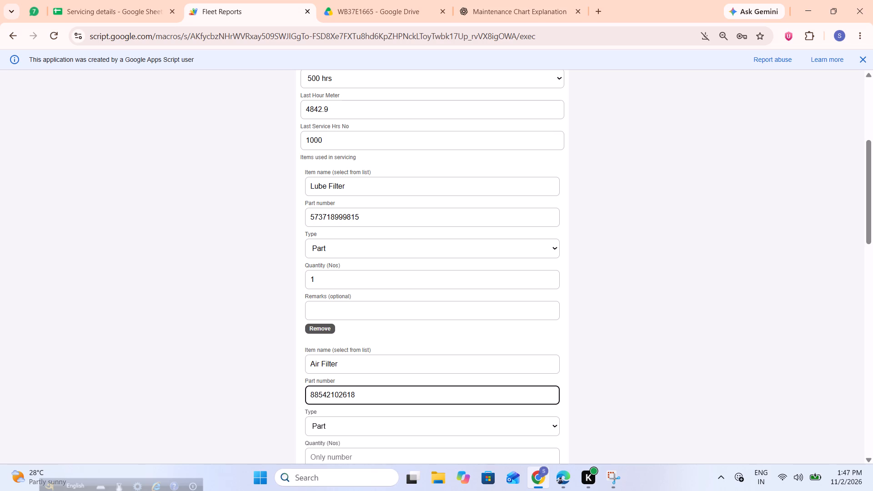
{"action": "left_click", "coordinate": [327, 464]}
{"action": "left_click", "coordinate": [327, 452]}
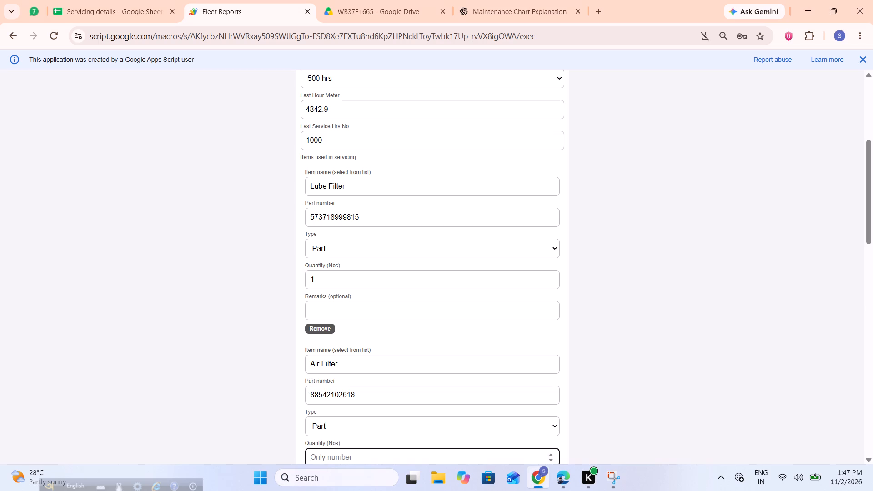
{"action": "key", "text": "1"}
{"action": "left_click", "coordinate": [338, 441]}
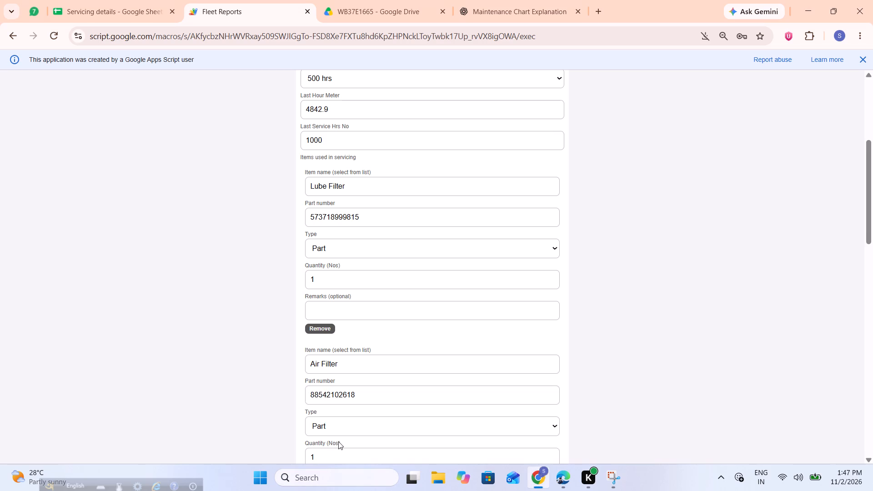
{"action": "scroll", "coordinate": [338, 441], "scroll_direction": "down", "scroll_amount": 2}
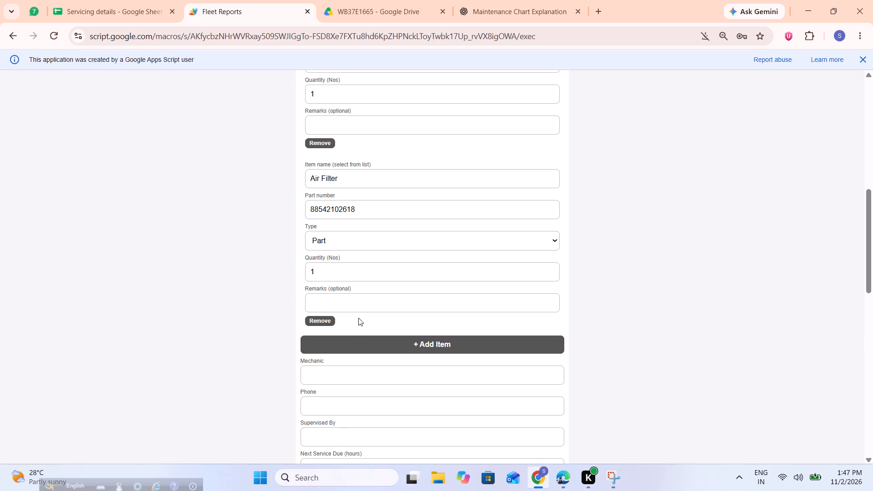
{"action": "double_click", "coordinate": [350, 210]}
{"action": "left_click", "coordinate": [350, 210]}
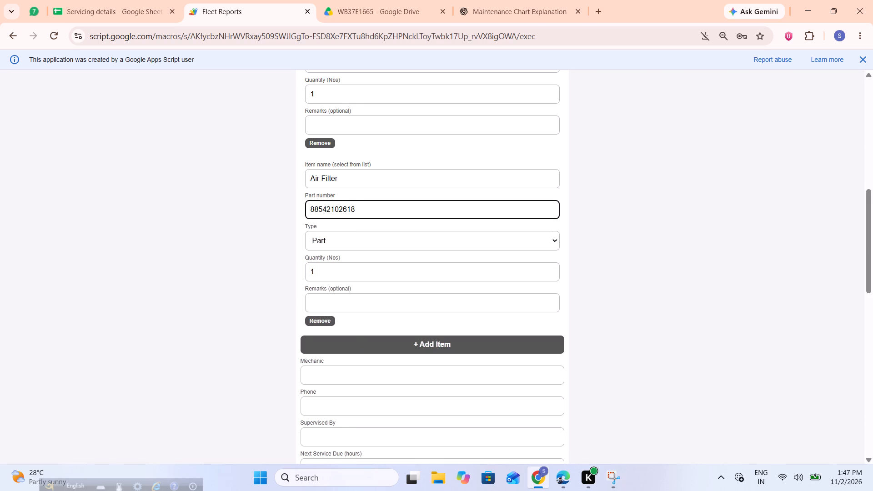
{"action": "left_click", "coordinate": [346, 209]}
{"action": "key", "text": "BackSpace"}
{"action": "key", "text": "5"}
{"action": "left_click", "coordinate": [361, 252]}
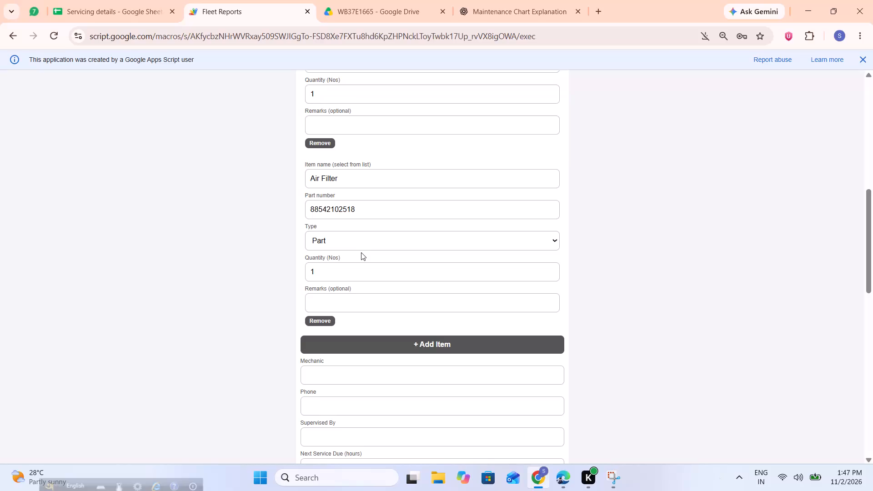
Add a third servicing item, DEF Filter (In Tank), part number PET00001, with quantity 1.
{"action": "left_click", "coordinate": [329, 350]}
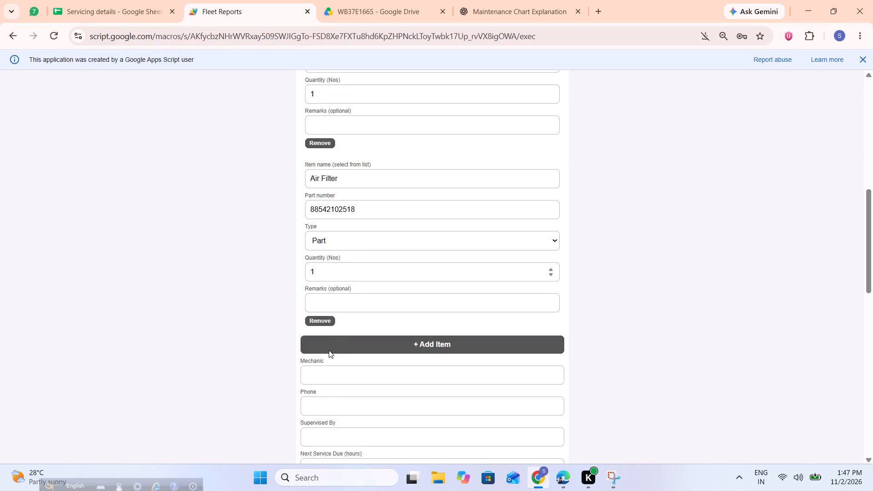
{"action": "left_click", "coordinate": [329, 350]}
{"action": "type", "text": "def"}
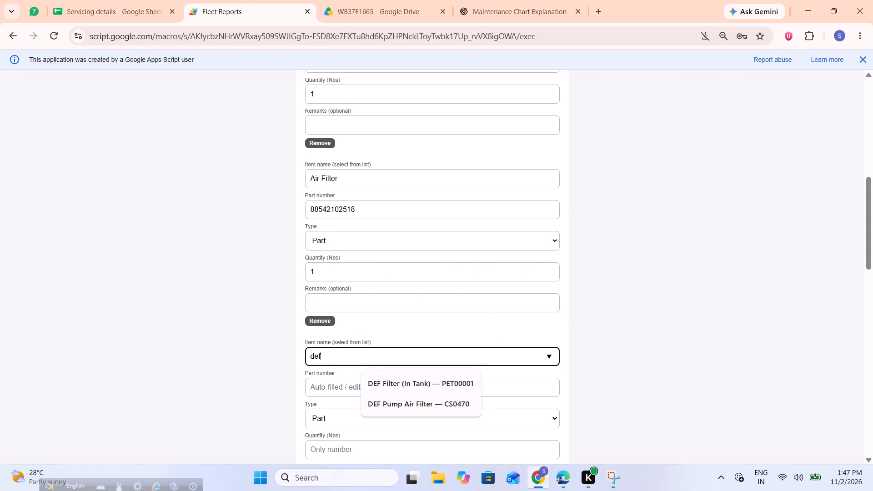
{"action": "left_click", "coordinate": [375, 382]}
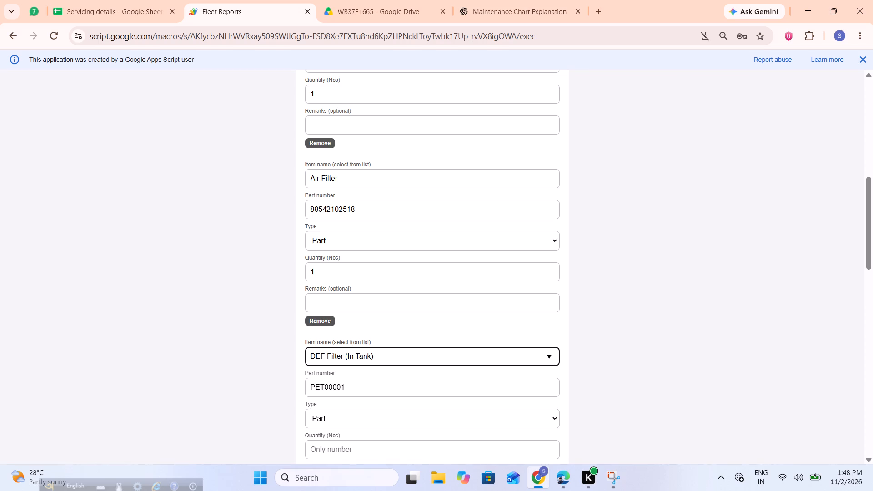
{"action": "scroll", "coordinate": [375, 382], "scroll_direction": "down", "scroll_amount": 1}
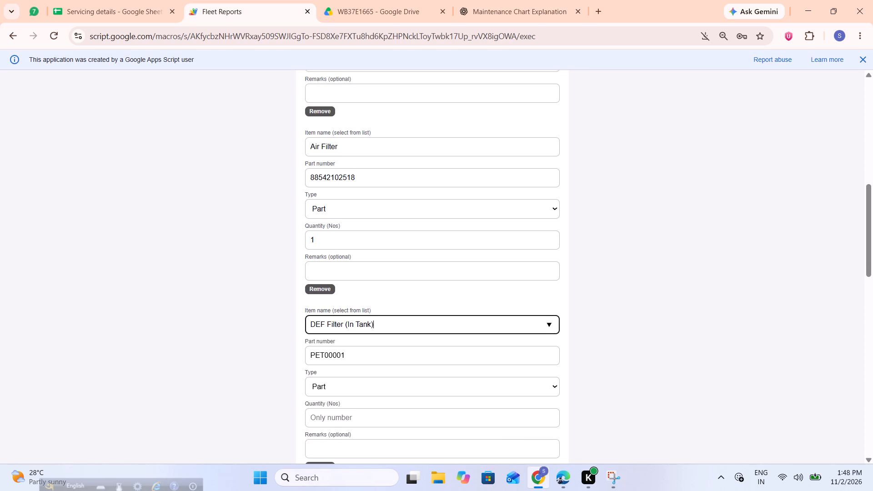
{"action": "scroll", "coordinate": [375, 382], "scroll_direction": "up", "scroll_amount": 6}
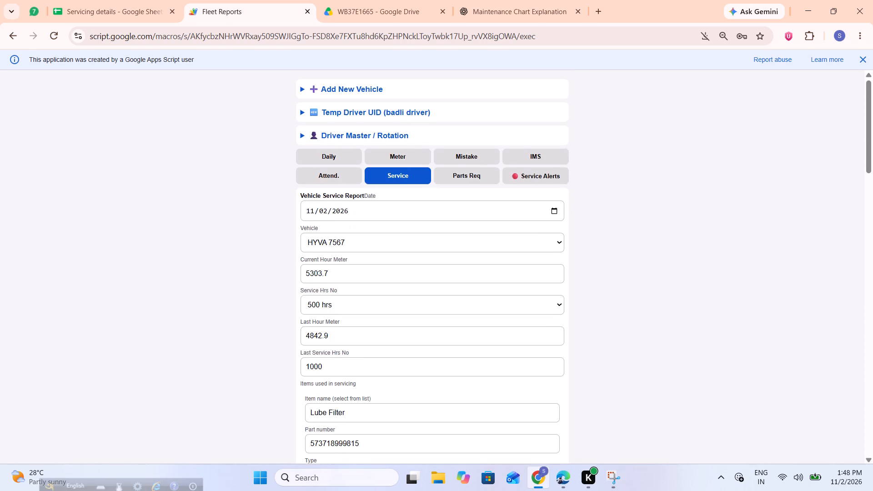
{"action": "scroll", "coordinate": [379, 307], "scroll_direction": "down", "scroll_amount": 7}
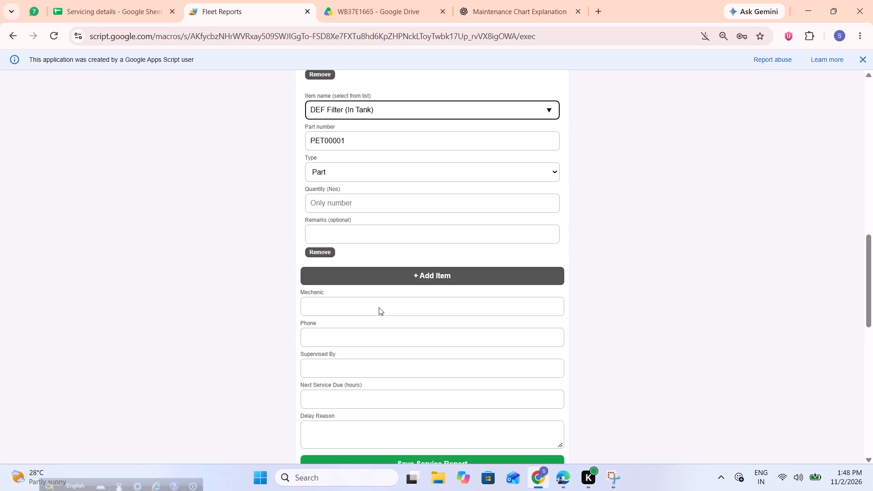
{"action": "left_click", "coordinate": [351, 201]}
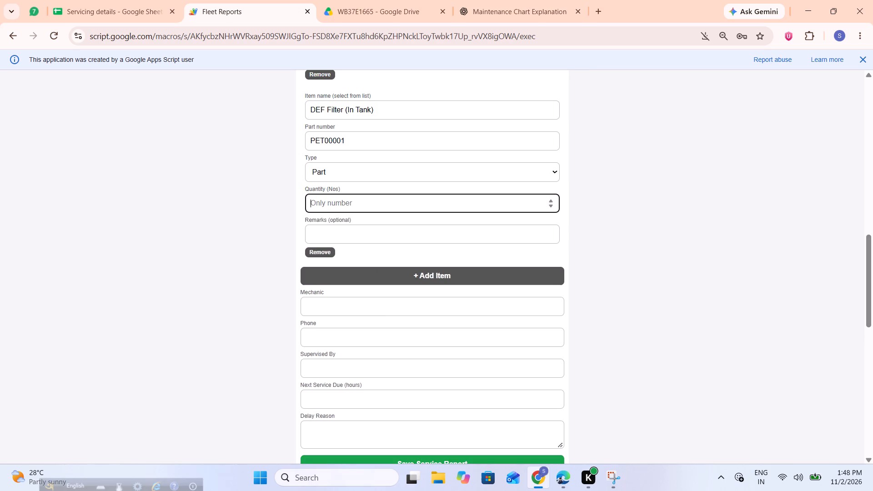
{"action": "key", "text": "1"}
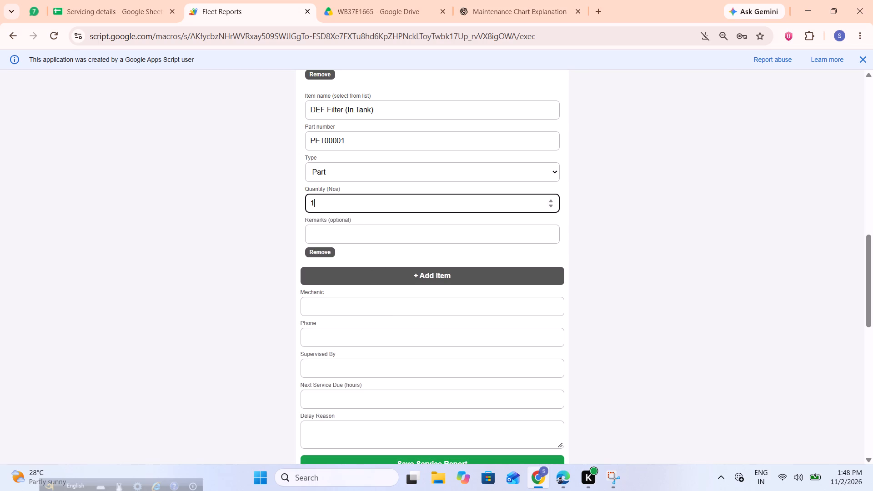
Add a fourth servicing item, Engine Oil 15W40, with type Lube and 27 litres.
{"action": "left_click", "coordinate": [377, 317]}
{"action": "left_click", "coordinate": [373, 281]}
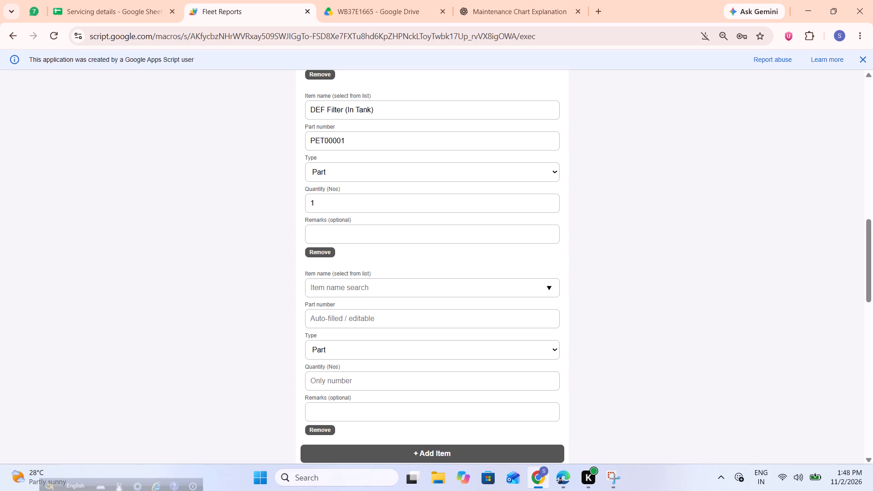
{"action": "left_click", "coordinate": [373, 281]}
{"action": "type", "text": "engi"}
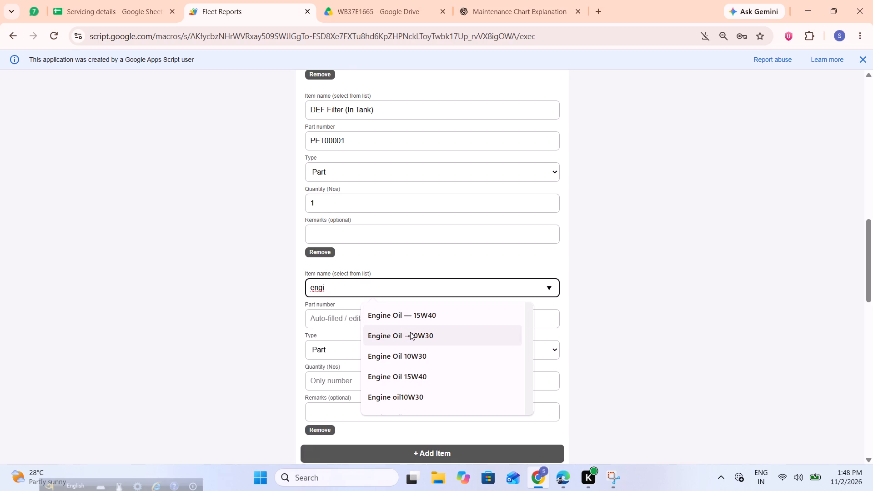
{"action": "left_click", "coordinate": [411, 377]}
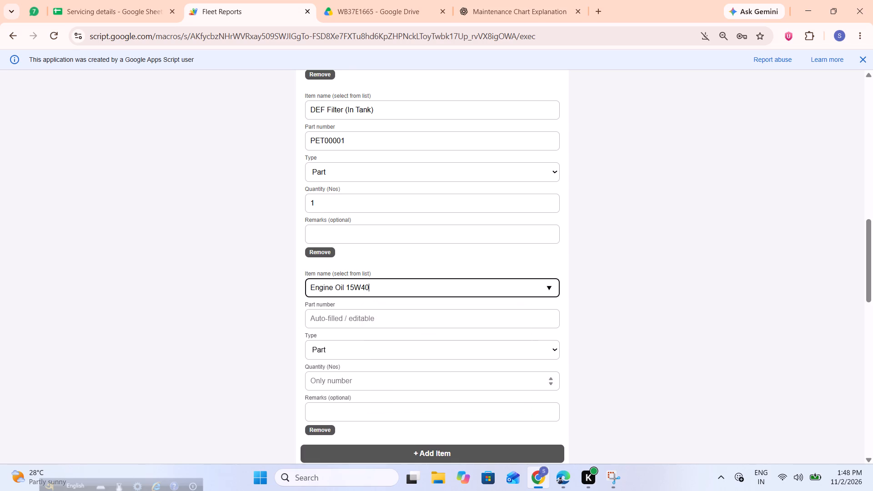
{"action": "left_click", "coordinate": [368, 322]}
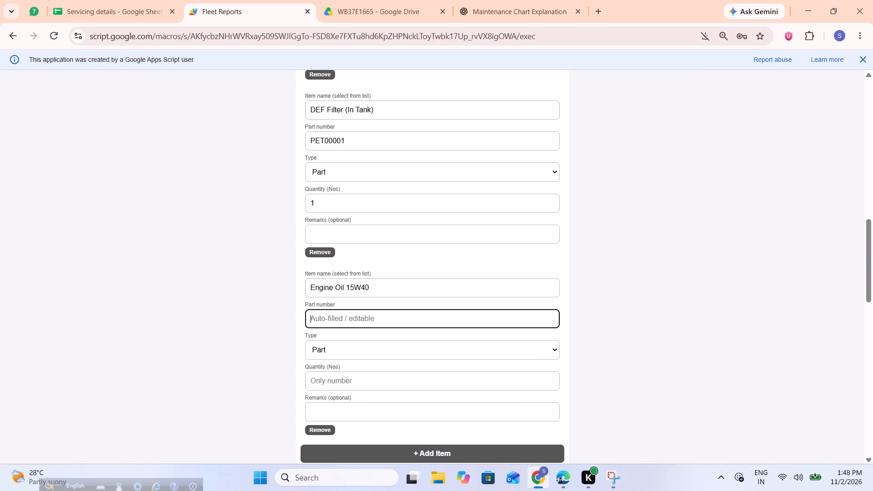
{"action": "left_click", "coordinate": [349, 346]}
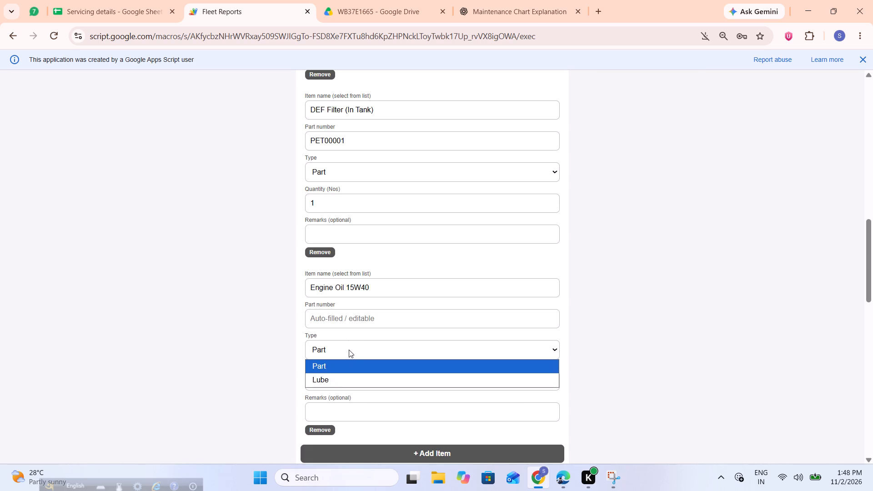
{"action": "left_click", "coordinate": [340, 376]}
{"action": "left_click", "coordinate": [340, 376]}
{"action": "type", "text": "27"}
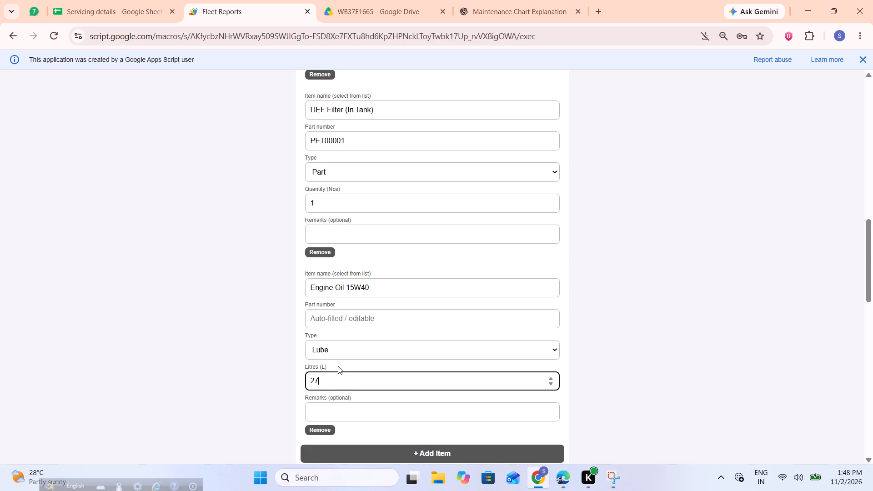
{"action": "left_click", "coordinate": [338, 366]}
{"action": "scroll", "coordinate": [338, 366], "scroll_direction": "up", "scroll_amount": 7}
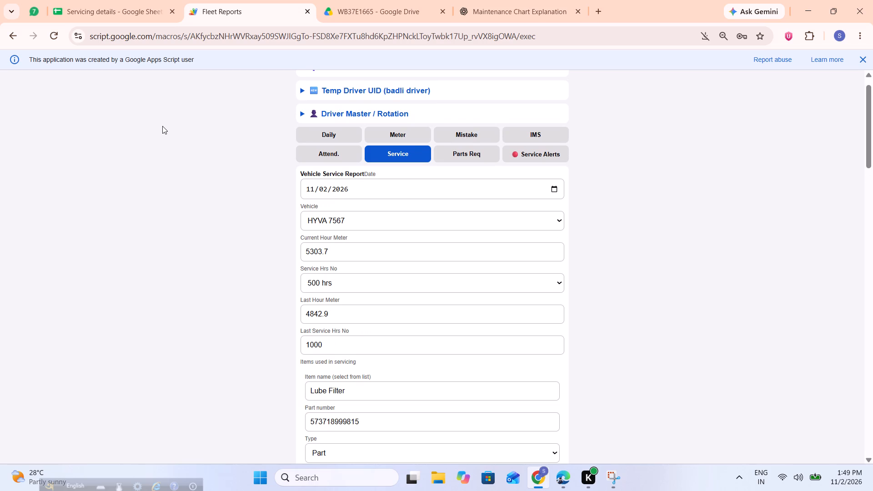
{"action": "left_click", "coordinate": [141, 0]}
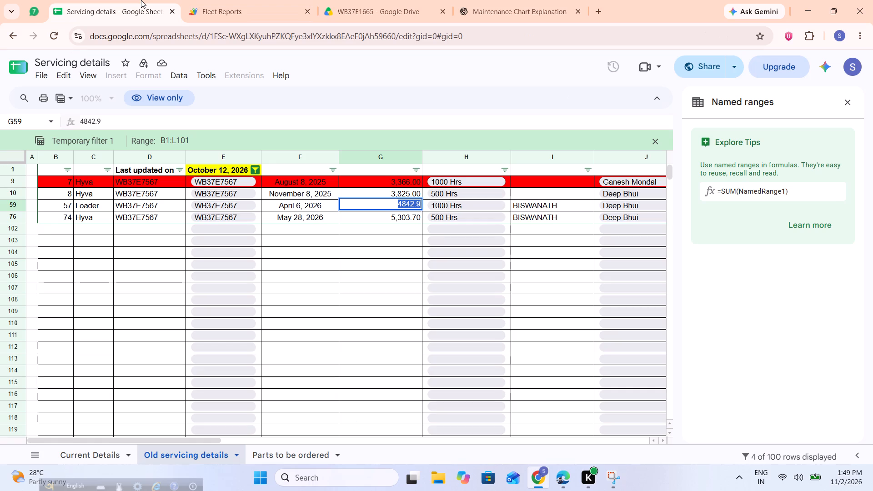
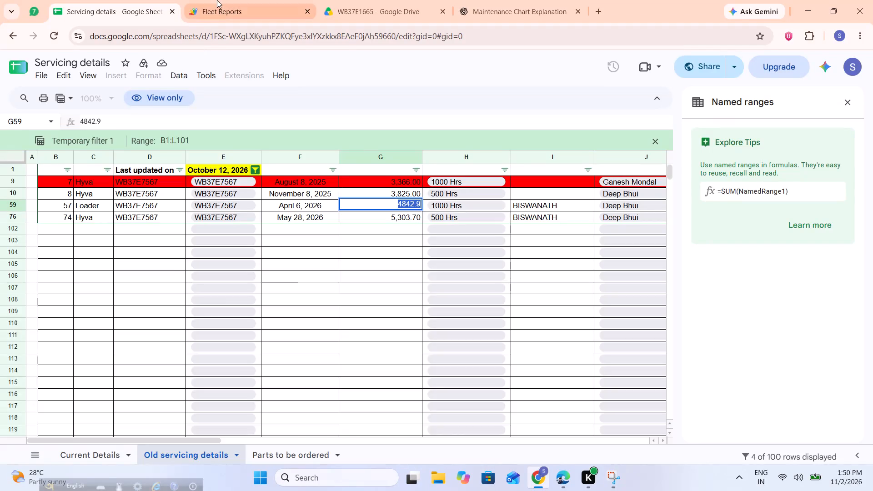
Return to Fleet Reports and fill in the mechanic's full name on the HYVA 7567 service report.
{"action": "left_click", "coordinate": [217, 0]}
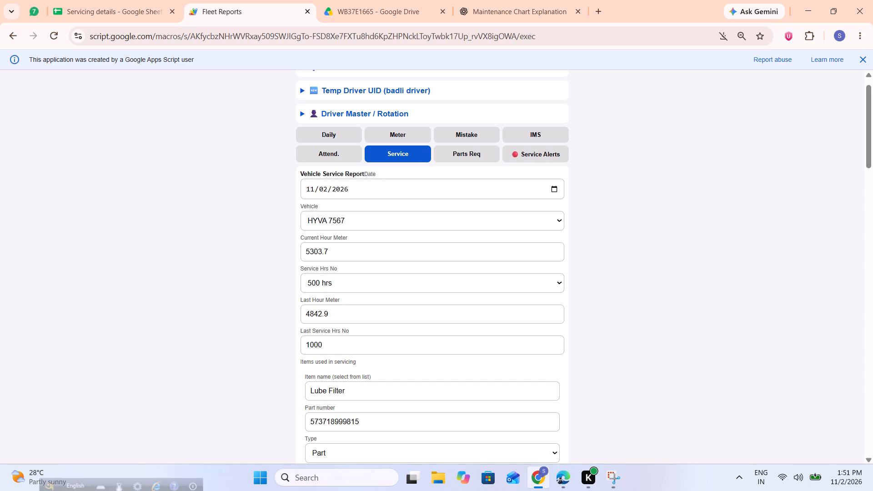
{"action": "scroll", "coordinate": [382, 84], "scroll_direction": "down", "scroll_amount": 6}
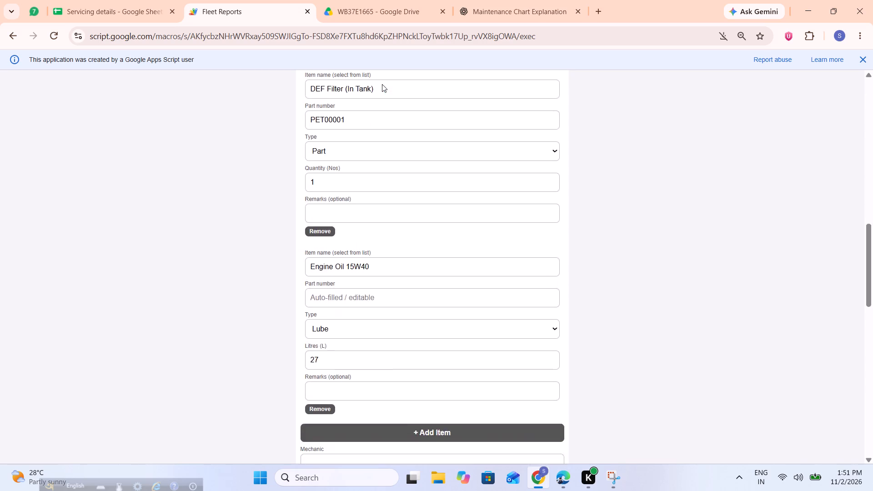
{"action": "scroll", "coordinate": [382, 84], "scroll_direction": "down", "scroll_amount": 2}
{"action": "scroll", "coordinate": [381, 95], "scroll_direction": "up", "scroll_amount": 3}
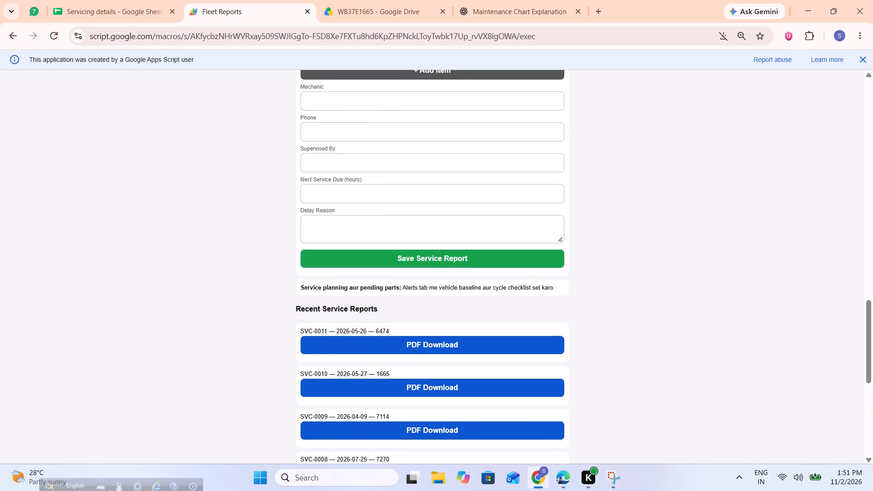
{"action": "left_click", "coordinate": [371, 99]}
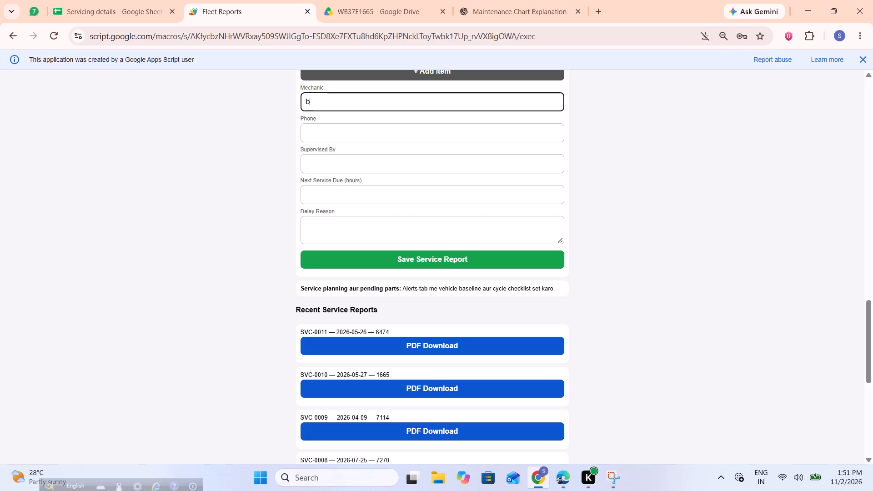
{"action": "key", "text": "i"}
{"action": "key", "text": "BackSpace"}
{"action": "key", "text": "BackSpace"}
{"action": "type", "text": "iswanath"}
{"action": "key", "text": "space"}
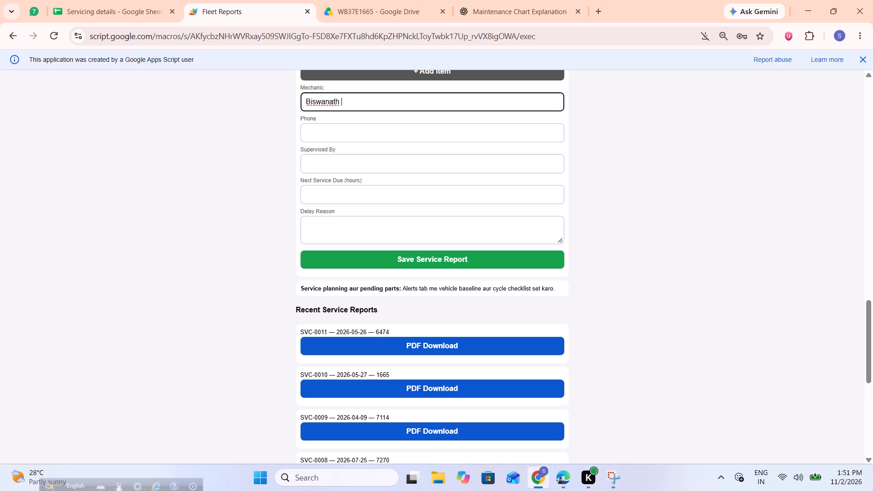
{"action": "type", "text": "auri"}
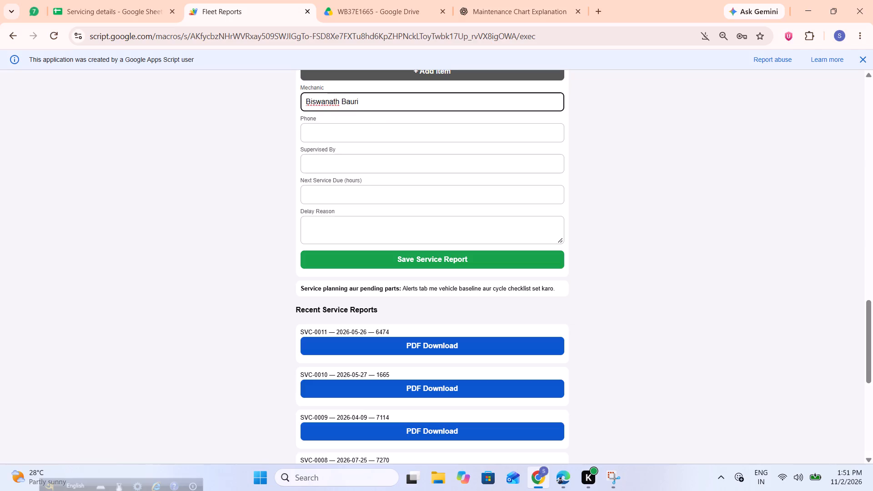
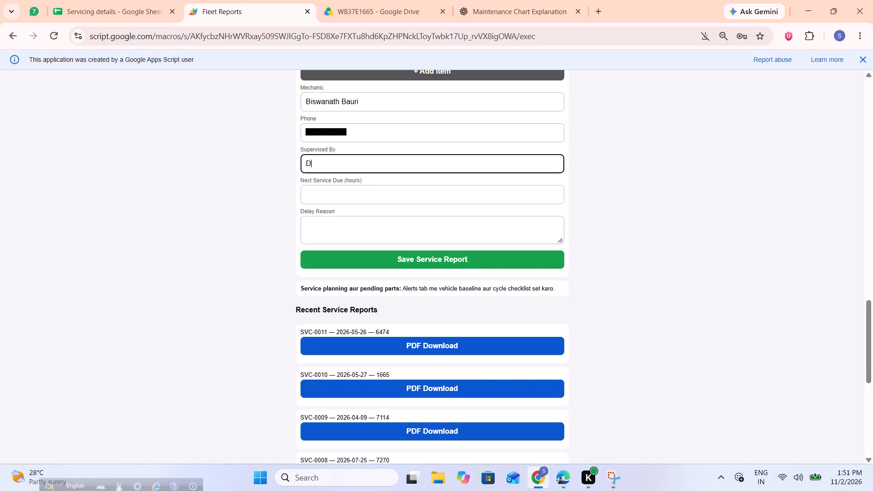
Complete the supervisor's full name in the Supervised By entry of the HYVA 7567 service report.
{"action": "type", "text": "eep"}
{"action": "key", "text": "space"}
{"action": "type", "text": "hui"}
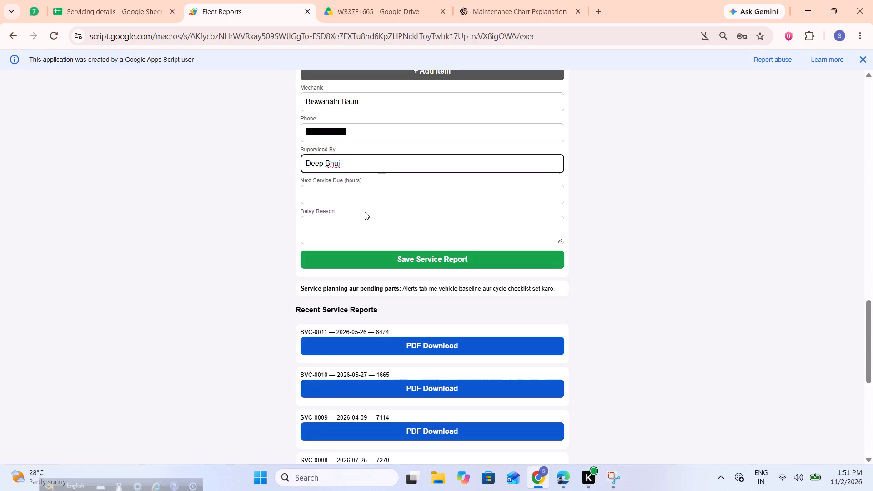
Set the HYVA 7567 report's next service due hours to 5803.7(1000 hrs).
{"action": "left_click", "coordinate": [354, 201]}
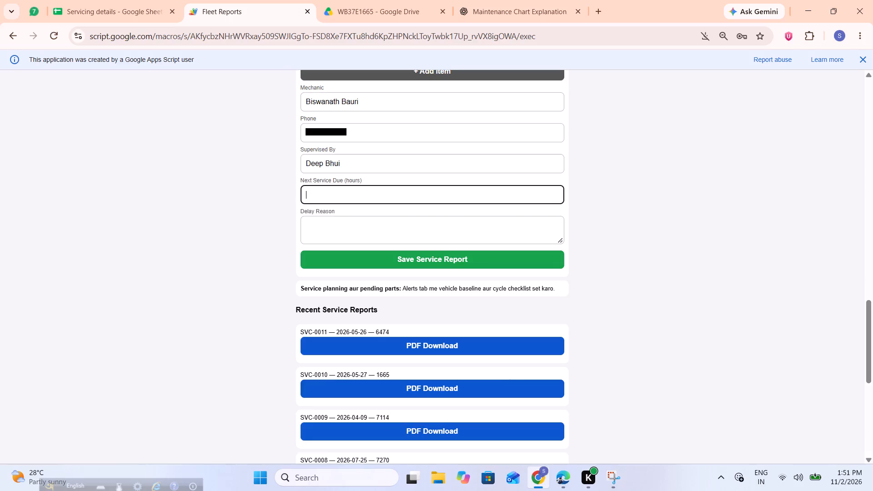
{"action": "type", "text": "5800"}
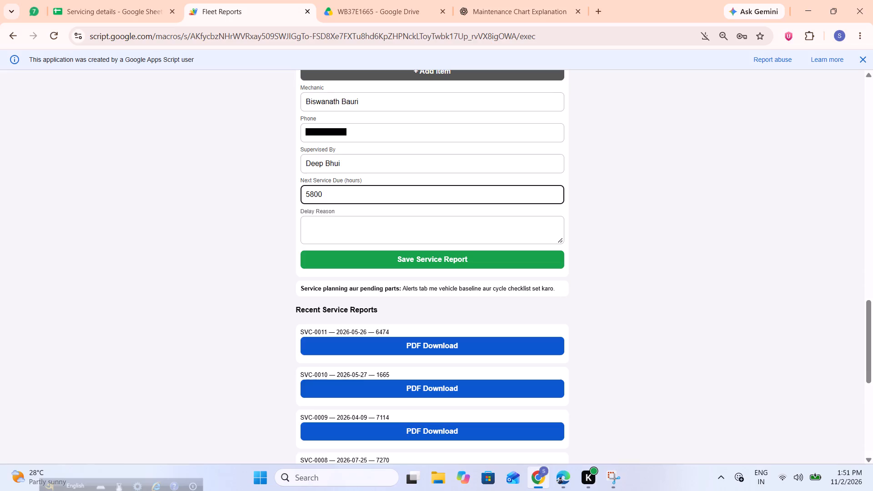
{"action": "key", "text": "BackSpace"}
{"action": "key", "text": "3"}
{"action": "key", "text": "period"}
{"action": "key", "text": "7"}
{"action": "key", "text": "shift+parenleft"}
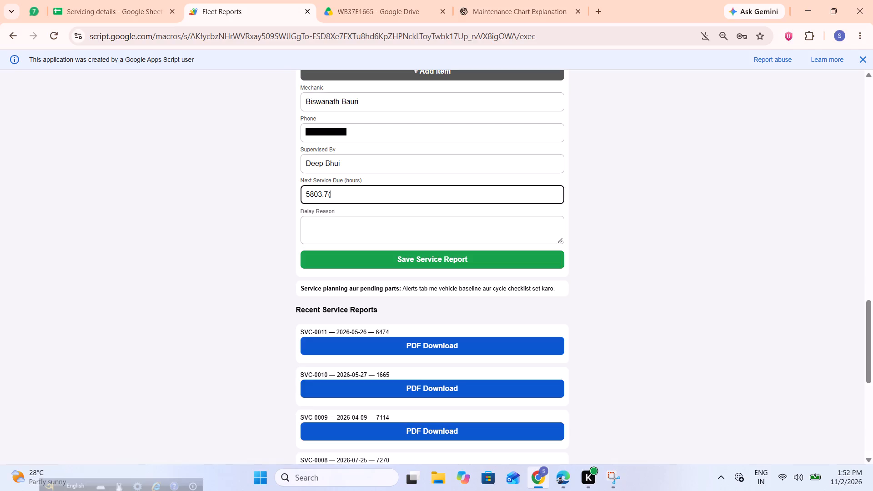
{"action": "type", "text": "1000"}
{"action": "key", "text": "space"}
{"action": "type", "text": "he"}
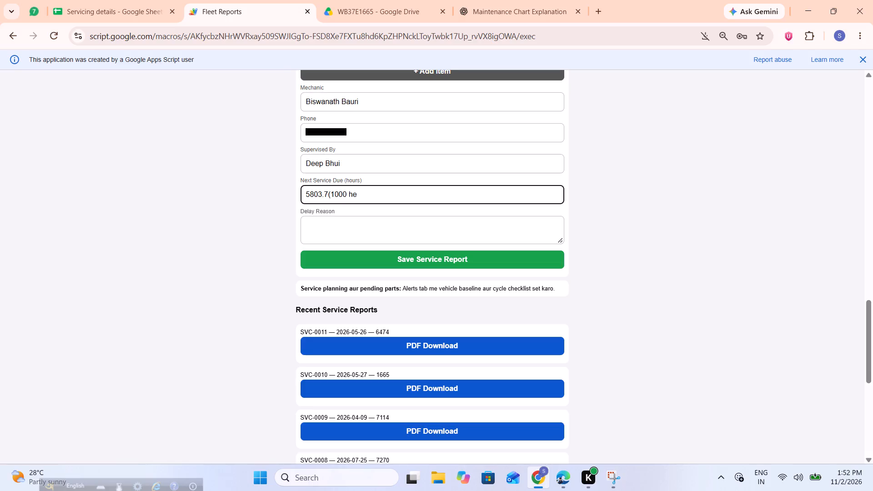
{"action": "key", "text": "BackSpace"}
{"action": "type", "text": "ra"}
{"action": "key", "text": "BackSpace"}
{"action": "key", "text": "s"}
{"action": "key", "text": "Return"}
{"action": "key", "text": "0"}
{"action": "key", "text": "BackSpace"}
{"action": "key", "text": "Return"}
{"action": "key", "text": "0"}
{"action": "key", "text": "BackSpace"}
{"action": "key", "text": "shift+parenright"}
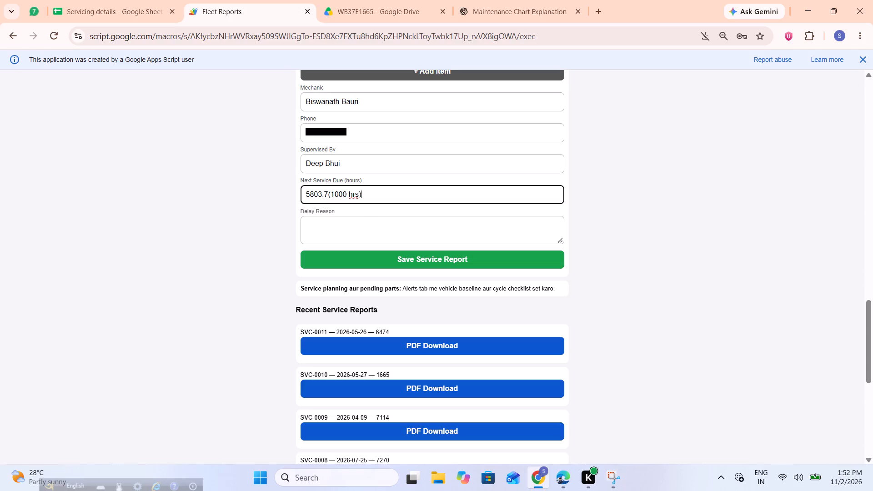
{"action": "left_click", "coordinate": [368, 209]}
Review the HYVA 7567 service report's vehicle, hour meter, service hours and servicing item entries.
{"action": "scroll", "coordinate": [368, 209], "scroll_direction": "up", "scroll_amount": 3}
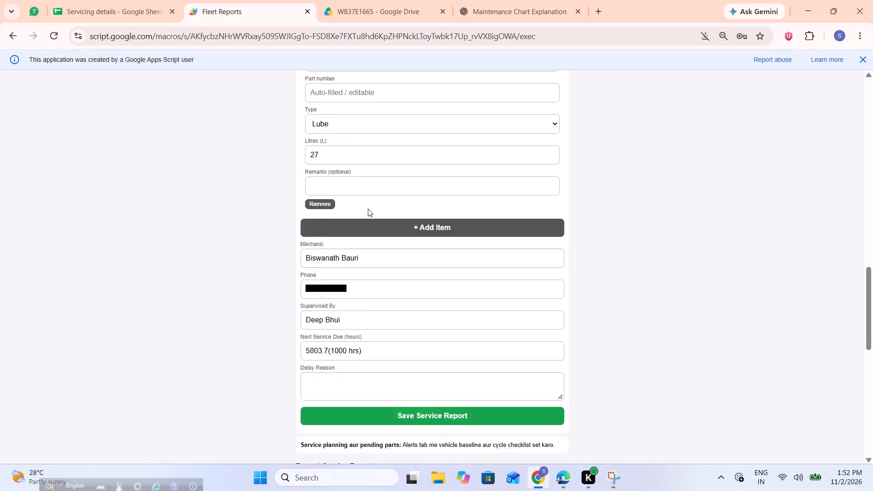
{"action": "scroll", "coordinate": [368, 209], "scroll_direction": "up", "scroll_amount": 3}
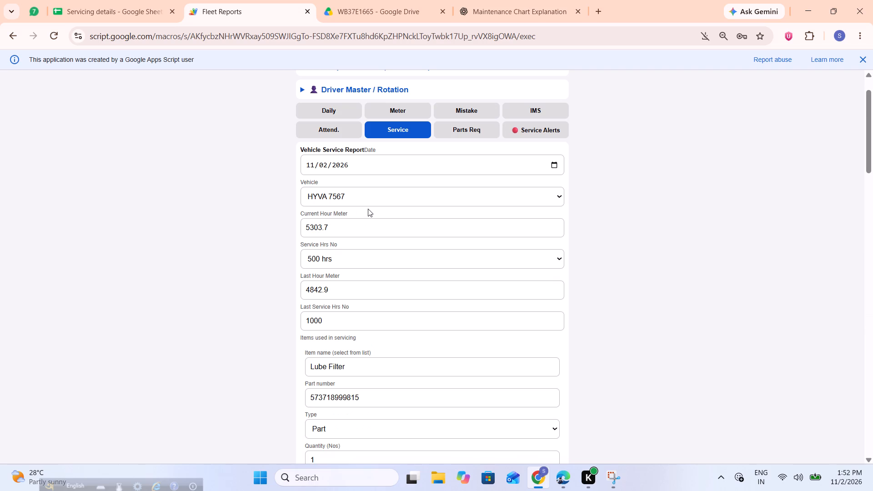
{"action": "scroll", "coordinate": [368, 209], "scroll_direction": "down", "scroll_amount": 2}
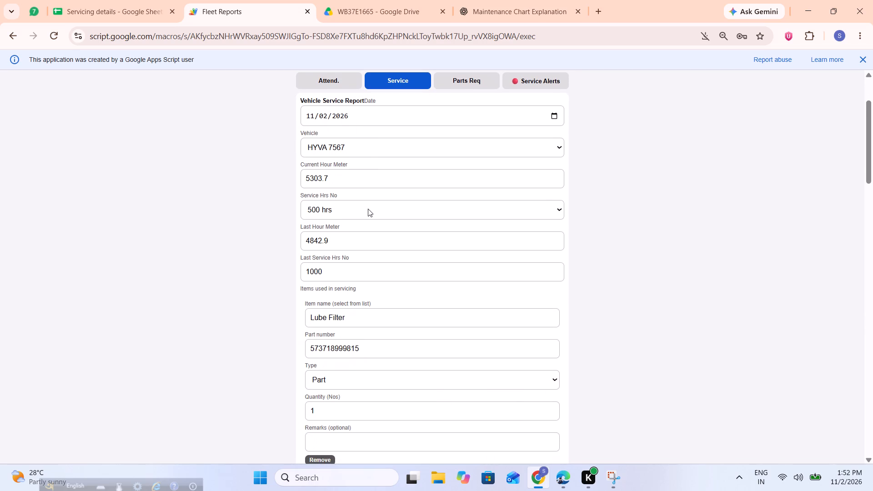
{"action": "scroll", "coordinate": [368, 209], "scroll_direction": "down", "scroll_amount": 1}
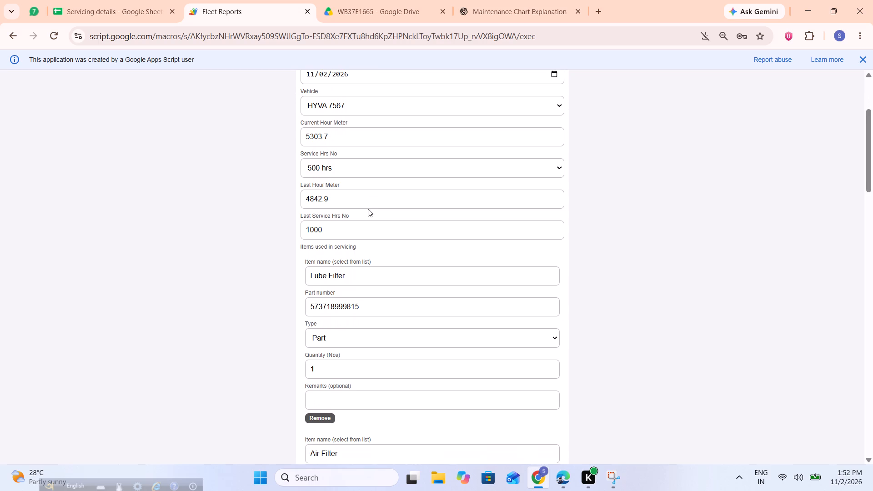
{"action": "scroll", "coordinate": [368, 209], "scroll_direction": "down", "scroll_amount": 3}
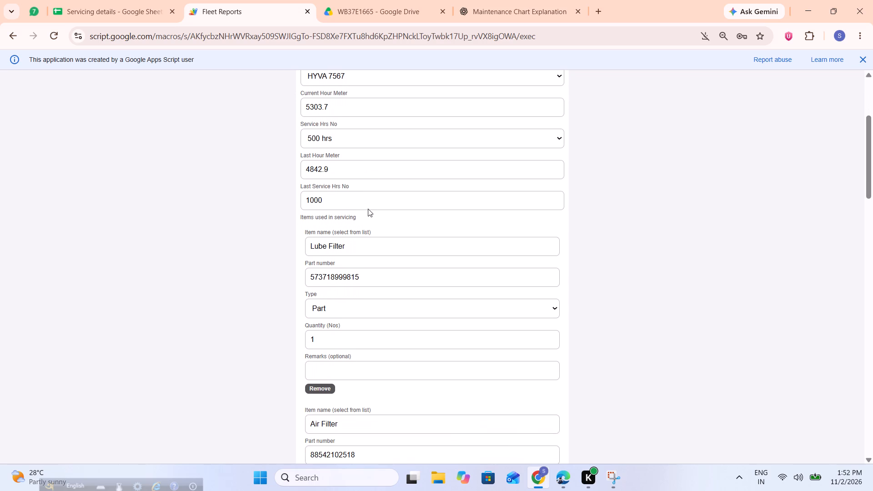
{"action": "scroll", "coordinate": [368, 209], "scroll_direction": "down", "scroll_amount": 3}
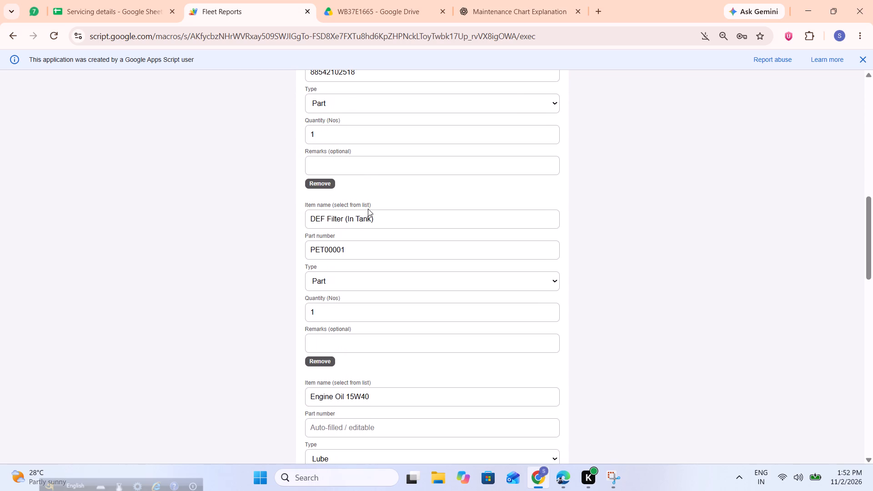
{"action": "scroll", "coordinate": [368, 209], "scroll_direction": "down", "scroll_amount": 2}
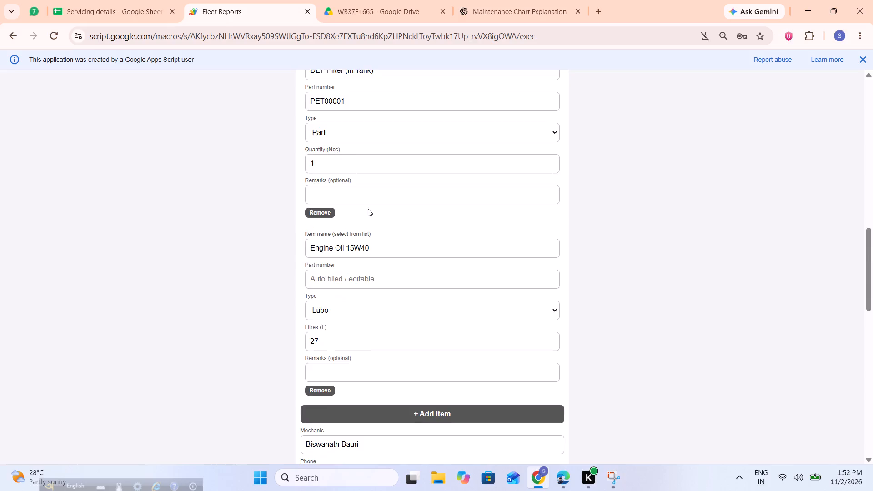
{"action": "scroll", "coordinate": [368, 209], "scroll_direction": "down", "scroll_amount": 2}
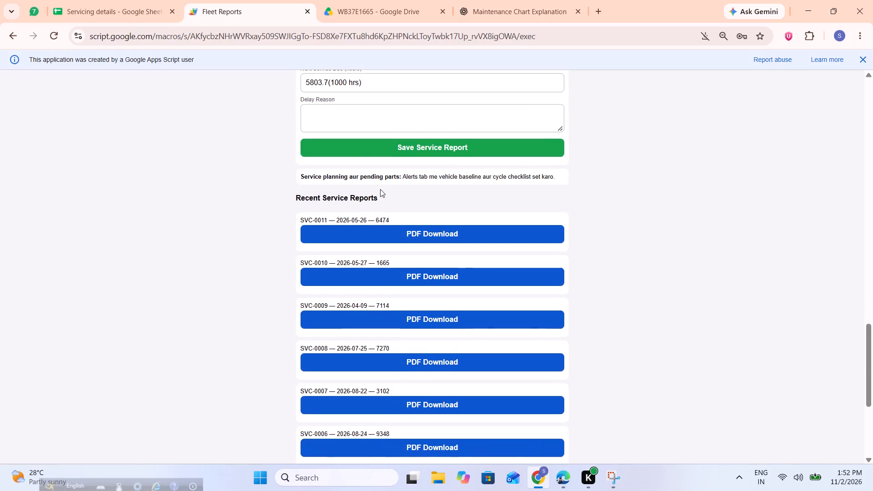
Save the HYVA 7567 service report and dismiss the save notice.
{"action": "left_click", "coordinate": [400, 145]}
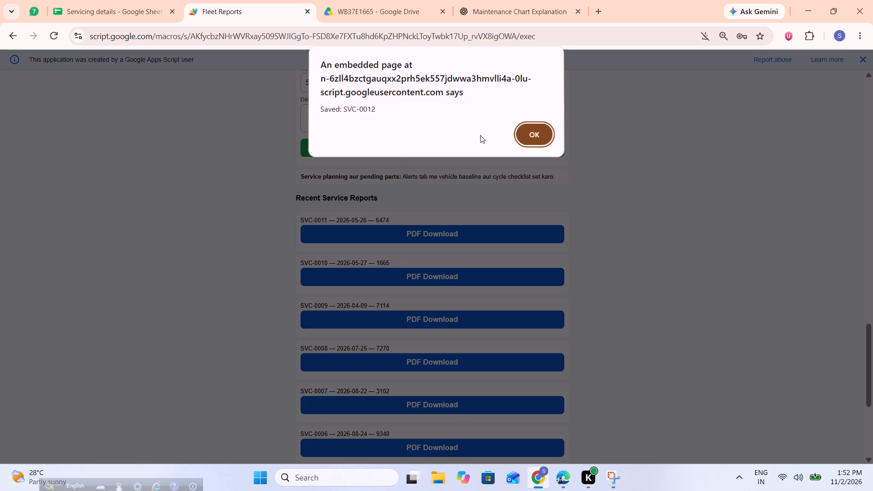
{"action": "left_click", "coordinate": [527, 134]}
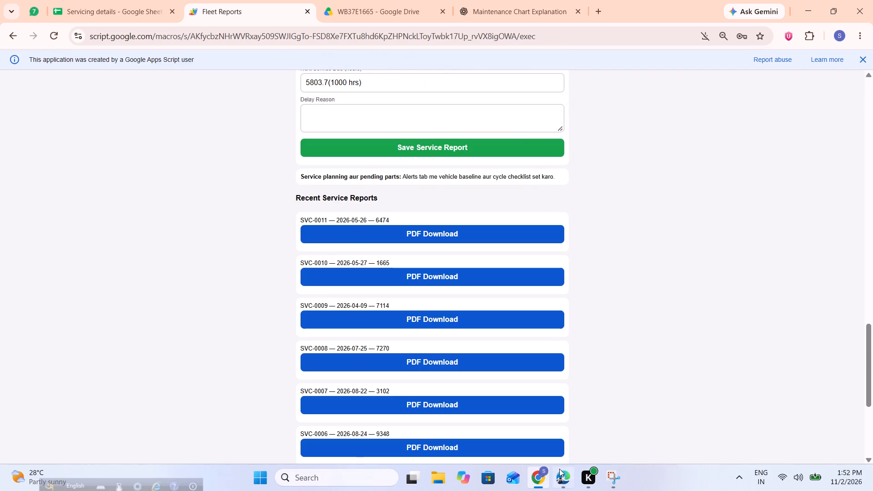
Switch to the Logistics spreadsheet in Microsoft Edge and open its ServiceCycles sheet.
{"action": "left_click", "coordinate": [562, 481]}
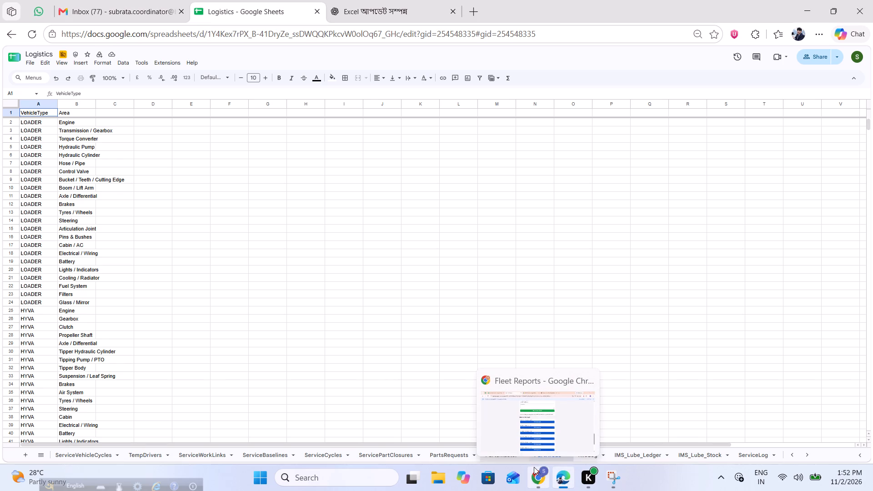
{"action": "left_click", "coordinate": [566, 475]}
{"action": "left_click", "coordinate": [566, 475]}
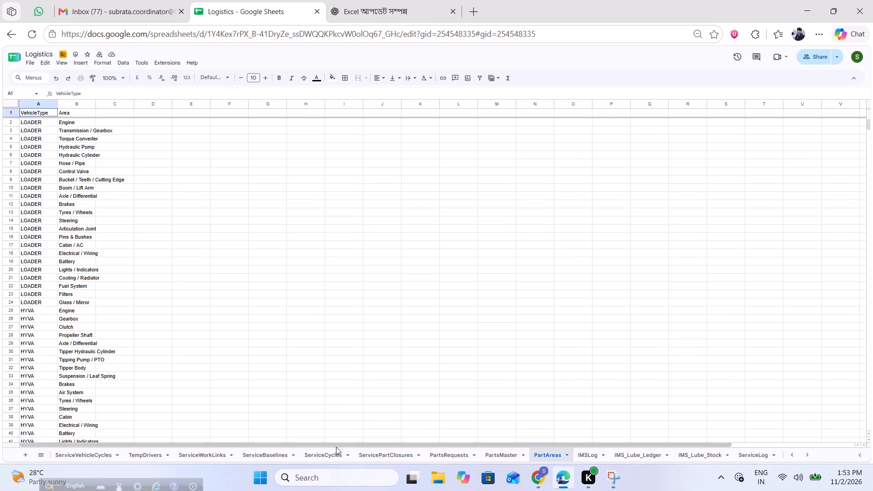
{"action": "left_click", "coordinate": [311, 451]}
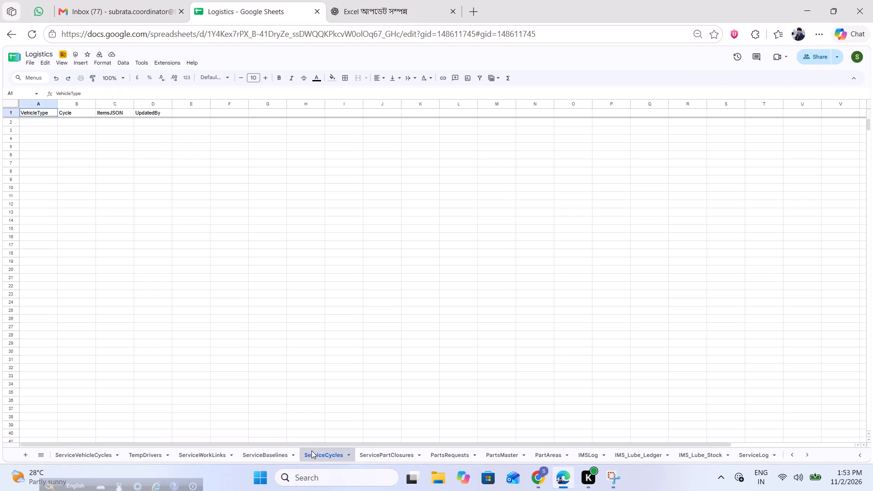
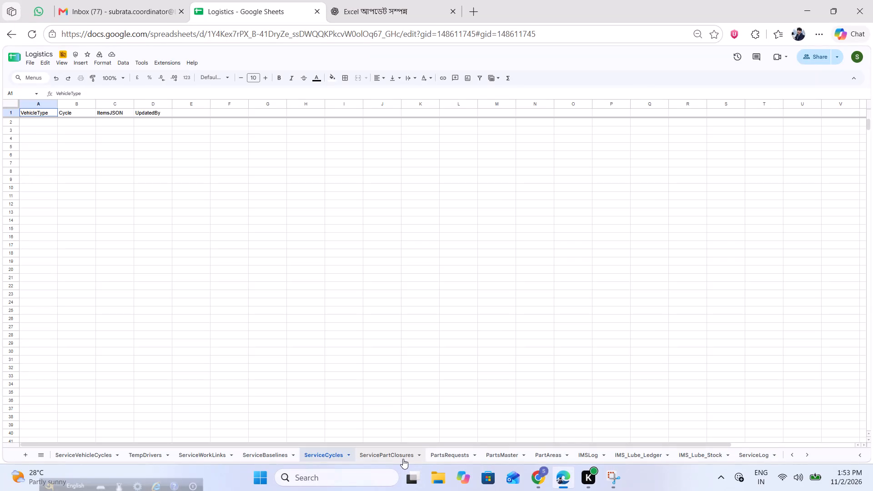
Look through the Logistics spreadsheet's service sheets to find the service records, and open the ServiceLog sheet.
{"action": "left_click", "coordinate": [403, 459]}
{"action": "left_click", "coordinate": [336, 454]}
{"action": "left_click", "coordinate": [294, 456]}
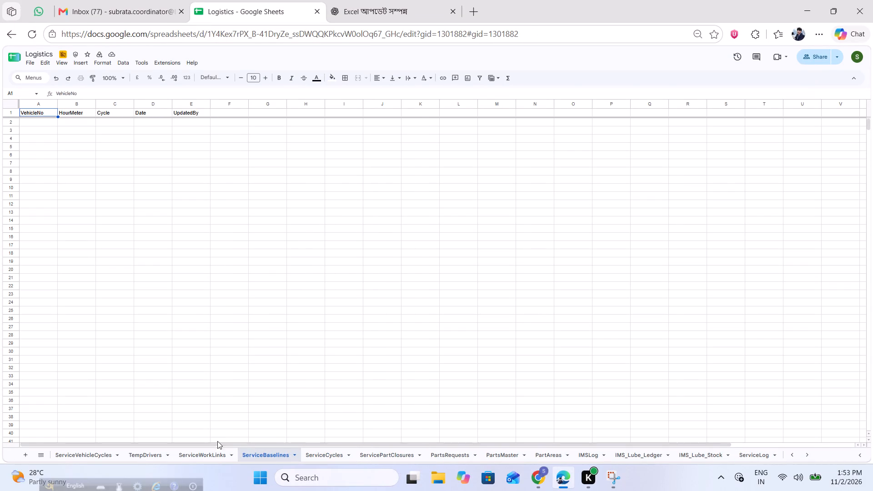
{"action": "left_click", "coordinate": [222, 457]}
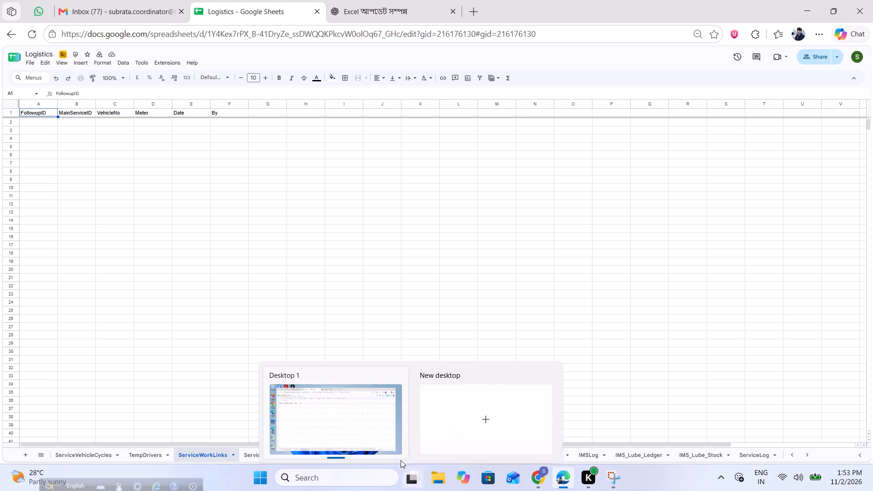
{"action": "left_click", "coordinate": [405, 452]}
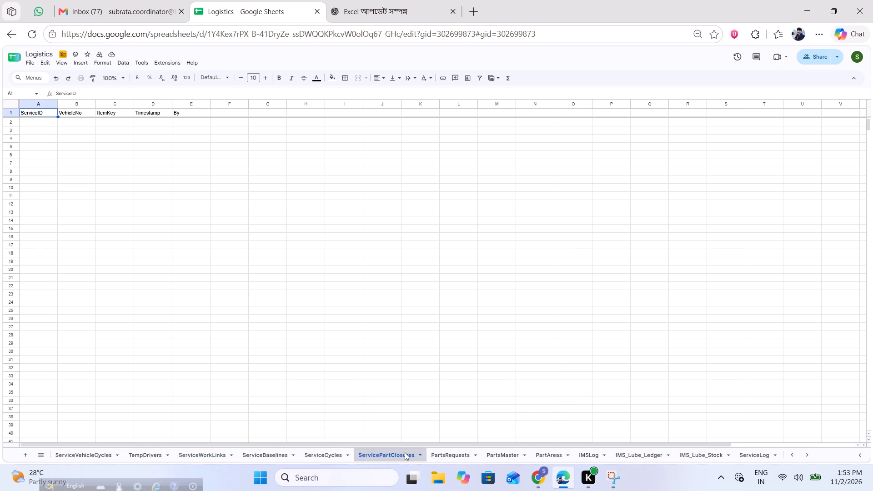
{"action": "left_click", "coordinate": [460, 449]}
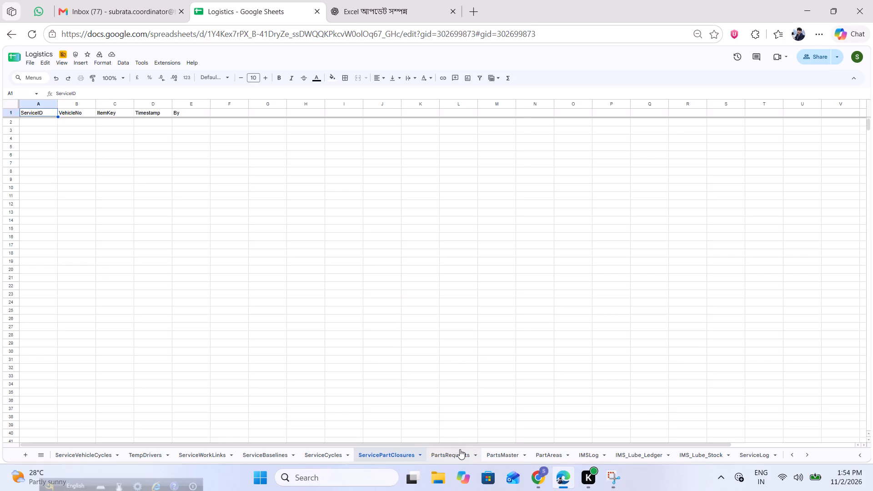
{"action": "left_click", "coordinate": [745, 450]}
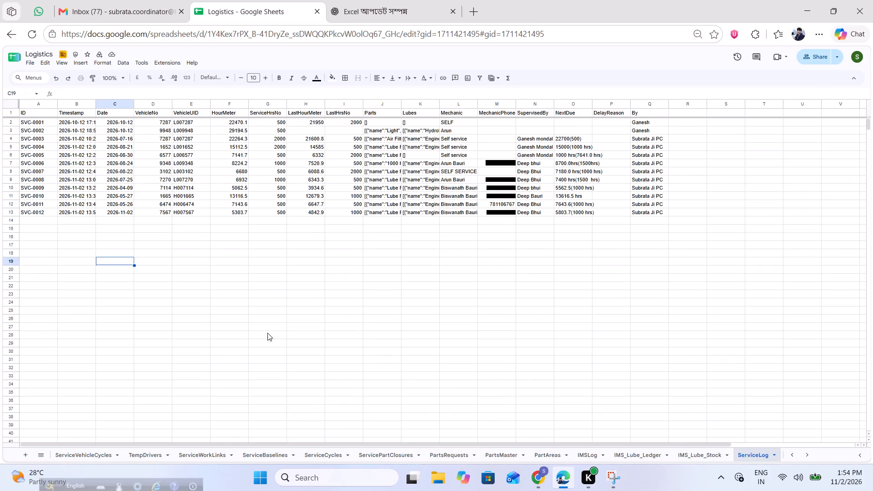
Set the ServiceLog date of record SVC-0012 for vehicle 7567 to 2026-05-28.
{"action": "triple_click", "coordinate": [129, 214]}
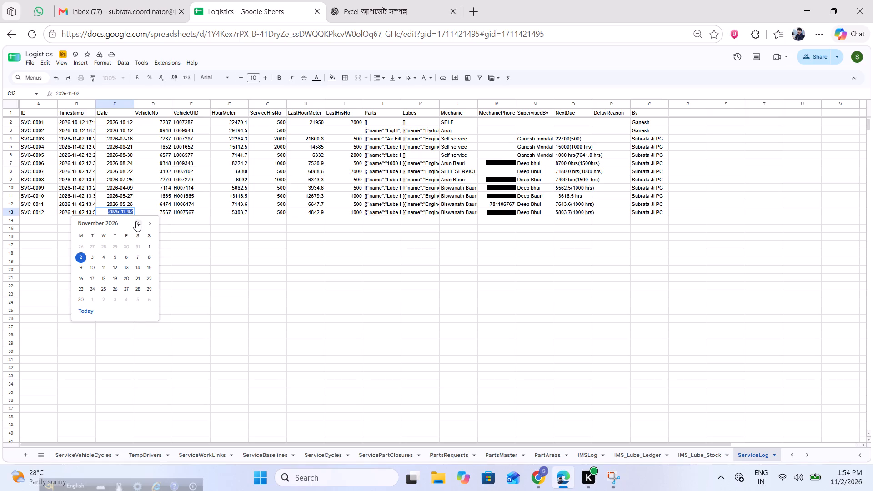
{"action": "triple_click", "coordinate": [136, 221]}
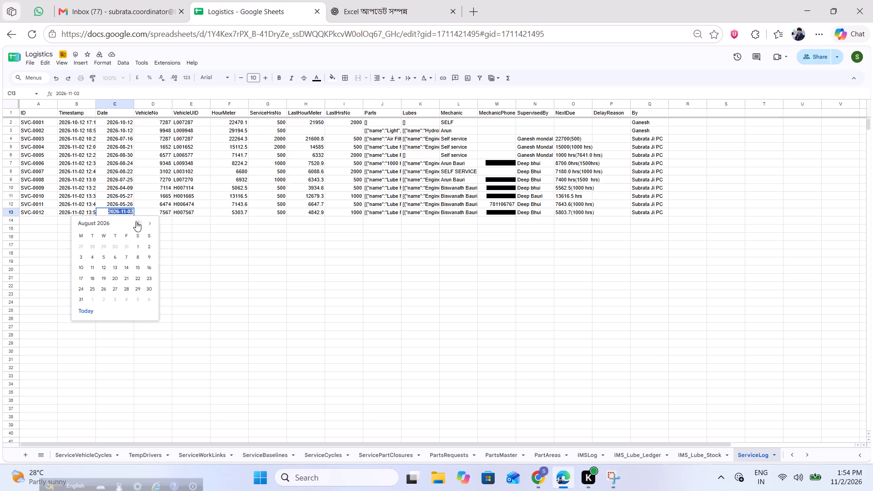
{"action": "left_click", "coordinate": [136, 221]}
{"action": "left_click", "coordinate": [136, 221]}
{"action": "left_click", "coordinate": [136, 221]}
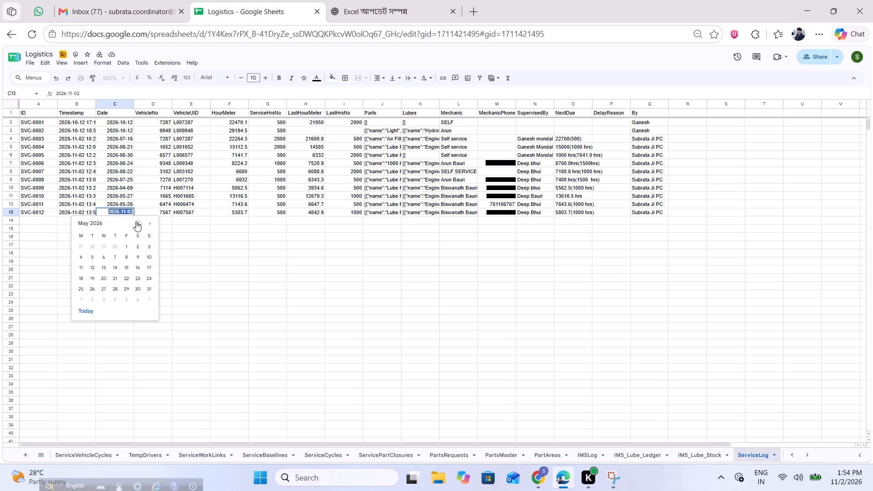
{"action": "left_click", "coordinate": [111, 290]}
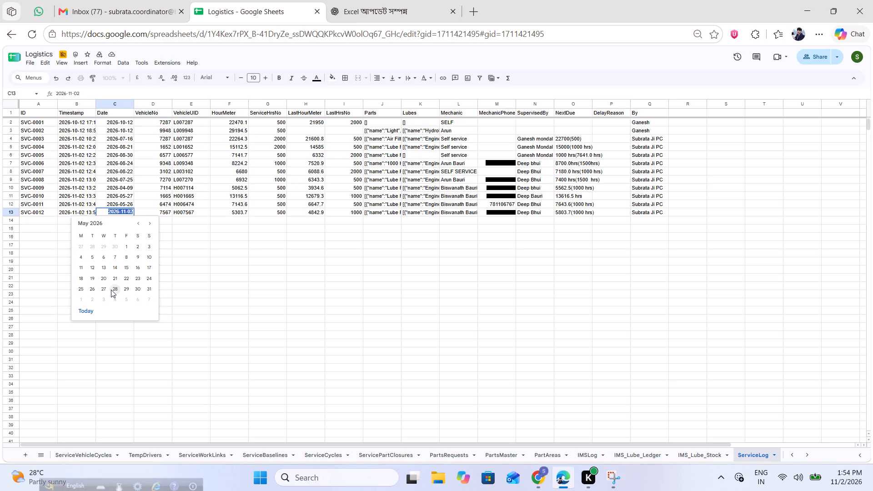
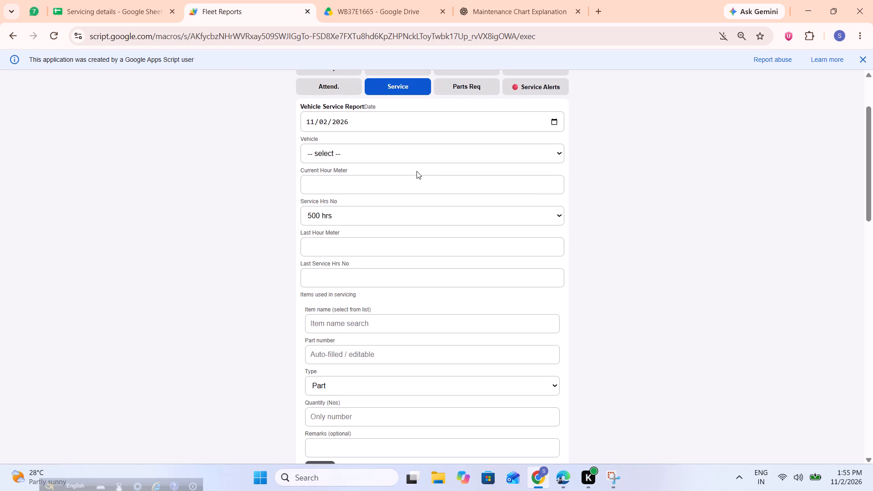
{"action": "left_click", "coordinate": [396, 150]}
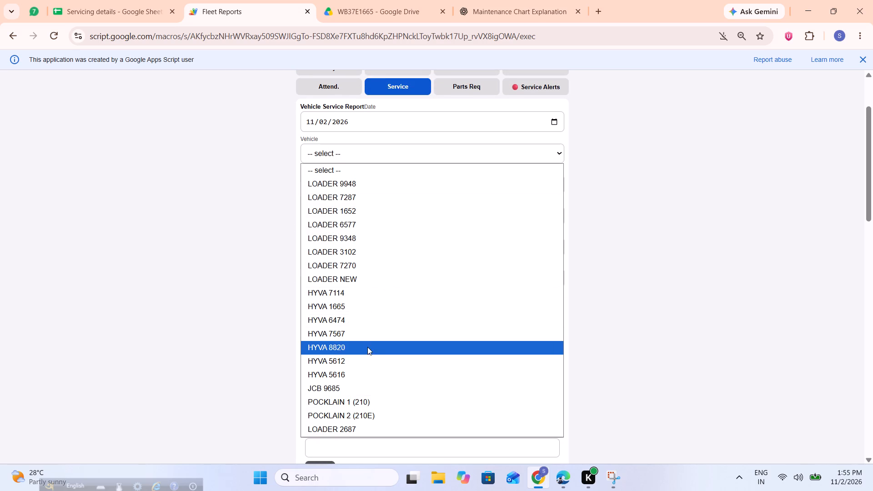
{"action": "left_click", "coordinate": [372, 346]}
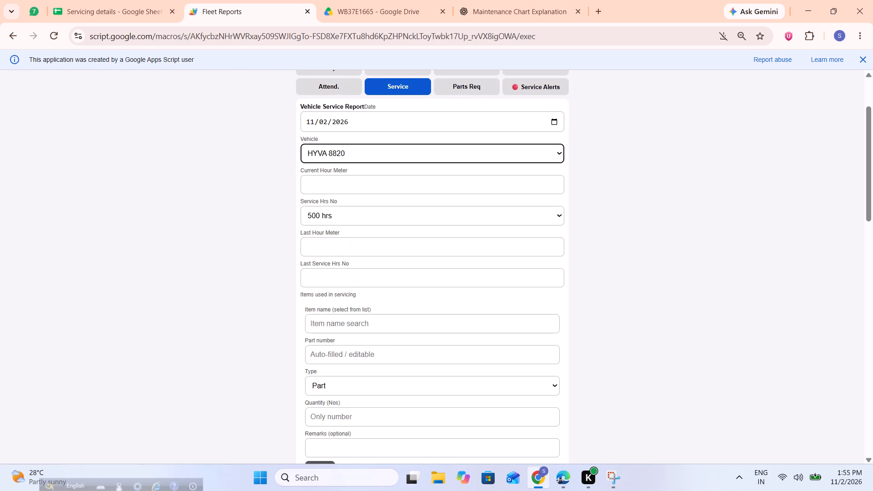
{"action": "left_click", "coordinate": [353, 220]}
{"action": "left_click", "coordinate": [352, 215]}
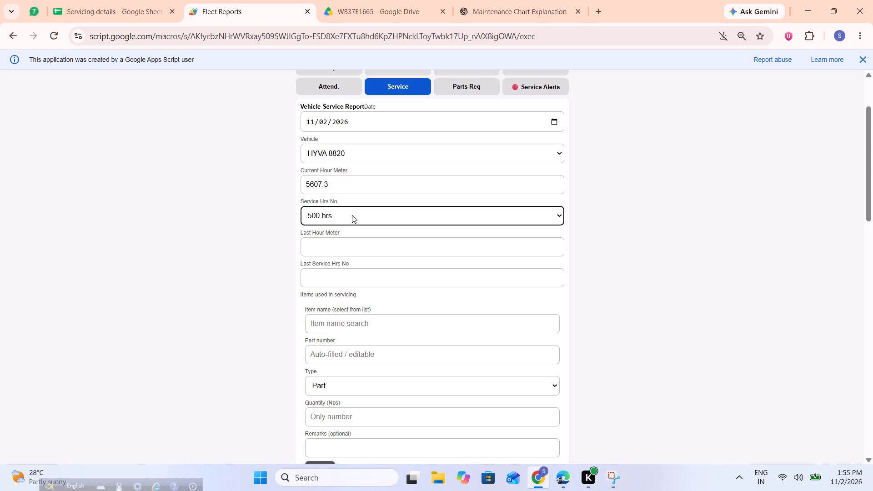
{"action": "left_click", "coordinate": [96, 0]}
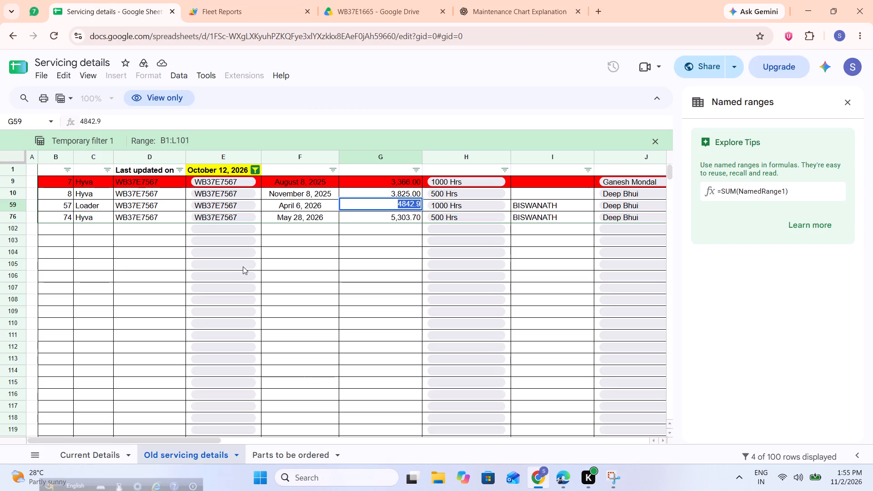
{"action": "left_click", "coordinate": [255, 166]}
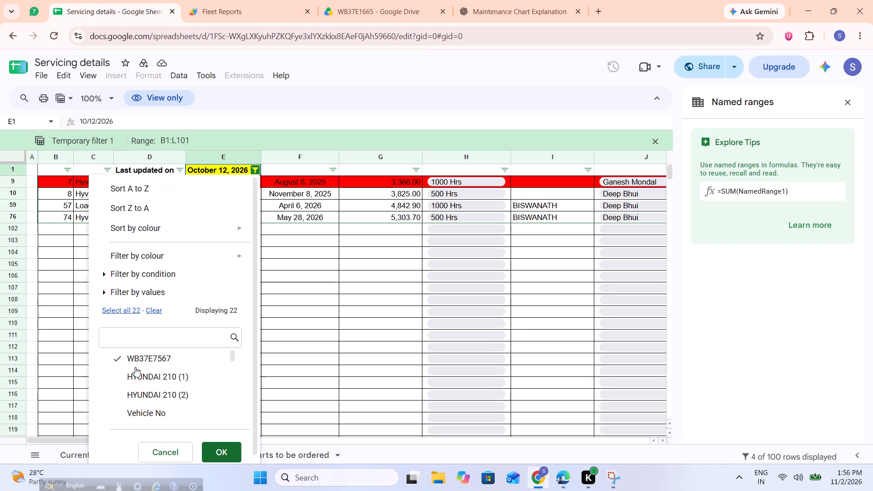
{"action": "left_click", "coordinate": [124, 367]}
Look through the vehicle numbers in the filter's value list to find the entry for HYVA 8820.
{"action": "scroll", "coordinate": [124, 367], "scroll_direction": "down", "scroll_amount": 1}
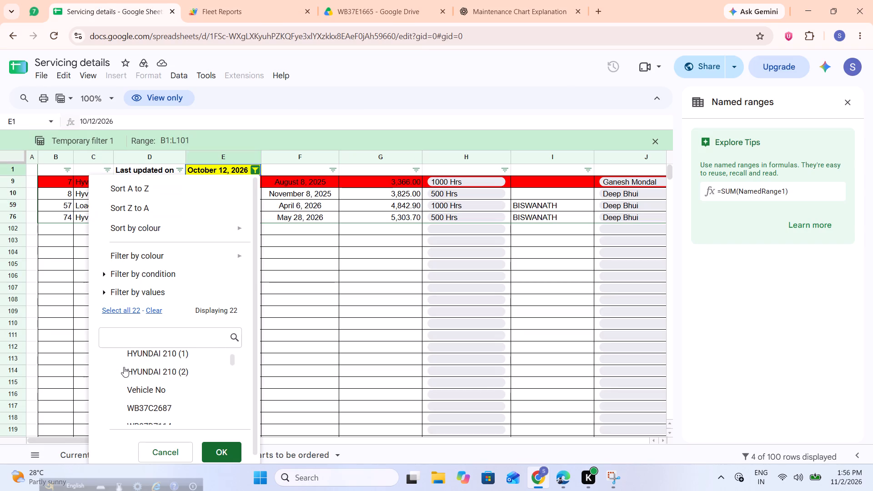
{"action": "scroll", "coordinate": [124, 367], "scroll_direction": "down", "scroll_amount": 4}
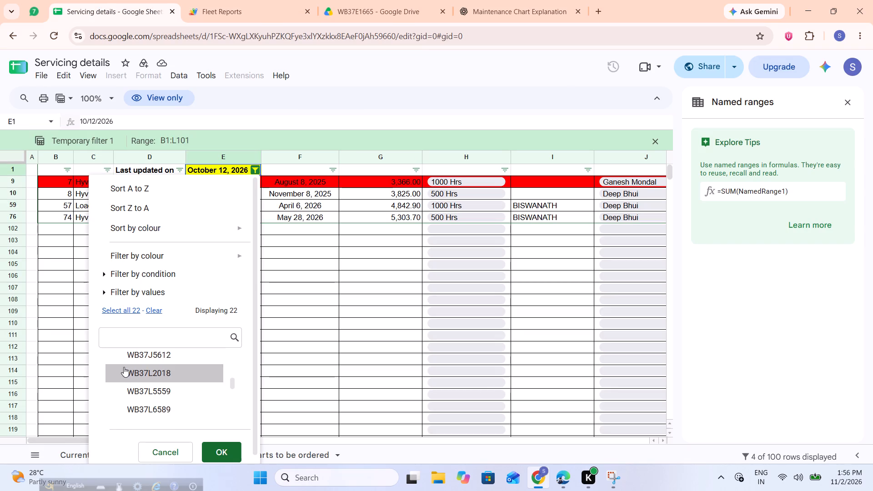
{"action": "scroll", "coordinate": [124, 367], "scroll_direction": "down", "scroll_amount": 3}
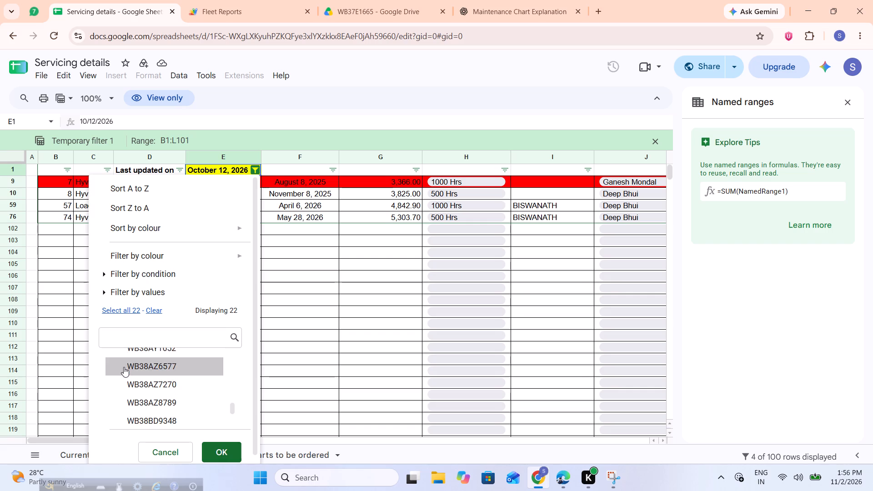
{"action": "scroll", "coordinate": [124, 367], "scroll_direction": "down", "scroll_amount": 2}
{"action": "scroll", "coordinate": [124, 367], "scroll_direction": "up", "scroll_amount": 1}
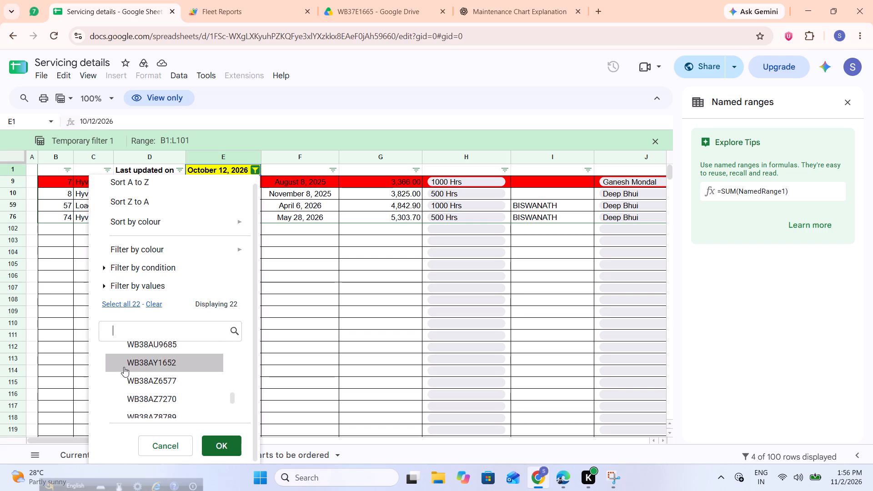
{"action": "scroll", "coordinate": [124, 367], "scroll_direction": "up", "scroll_amount": 3}
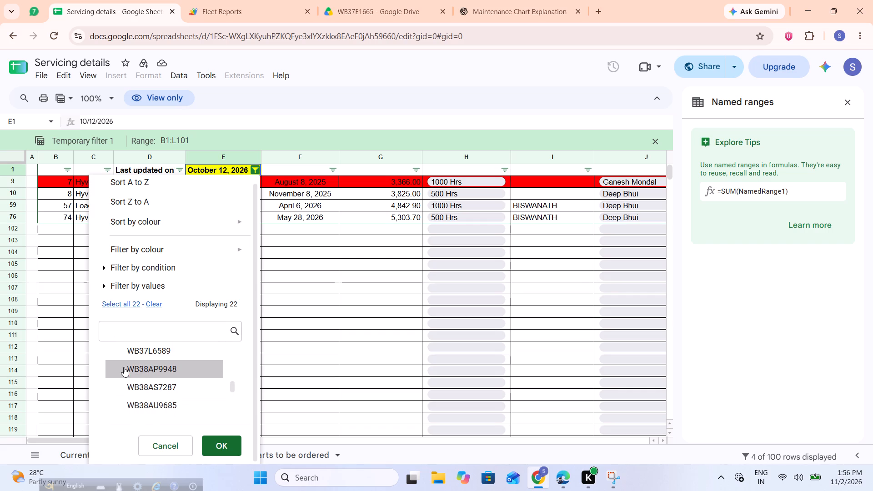
{"action": "scroll", "coordinate": [124, 367], "scroll_direction": "up", "scroll_amount": 4}
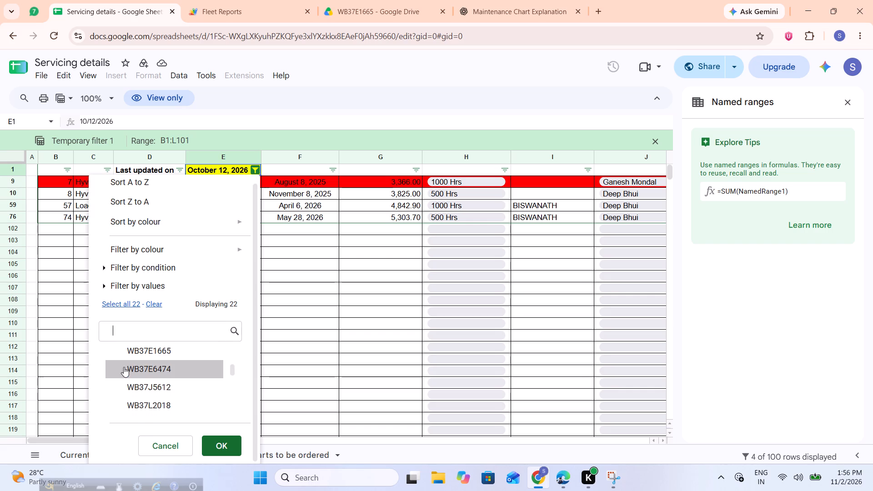
{"action": "scroll", "coordinate": [124, 367], "scroll_direction": "up", "scroll_amount": 4}
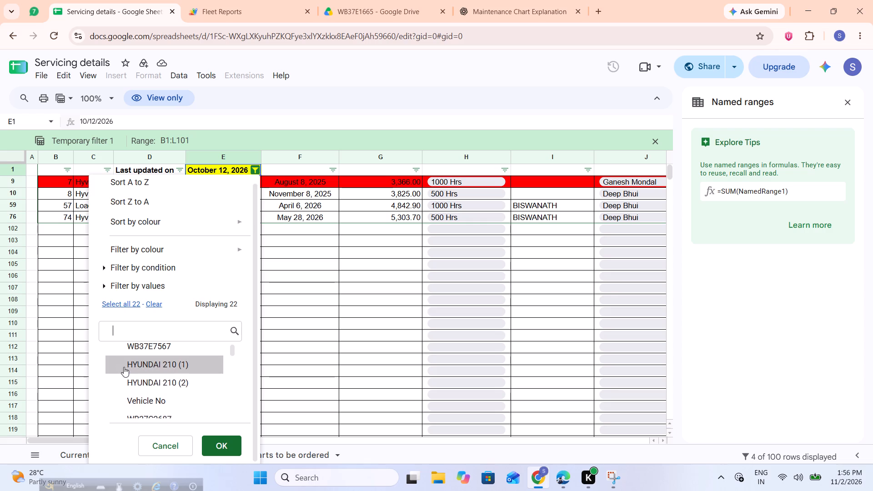
{"action": "scroll", "coordinate": [124, 367], "scroll_direction": "up", "scroll_amount": 1}
{"action": "scroll", "coordinate": [124, 367], "scroll_direction": "down", "scroll_amount": 2}
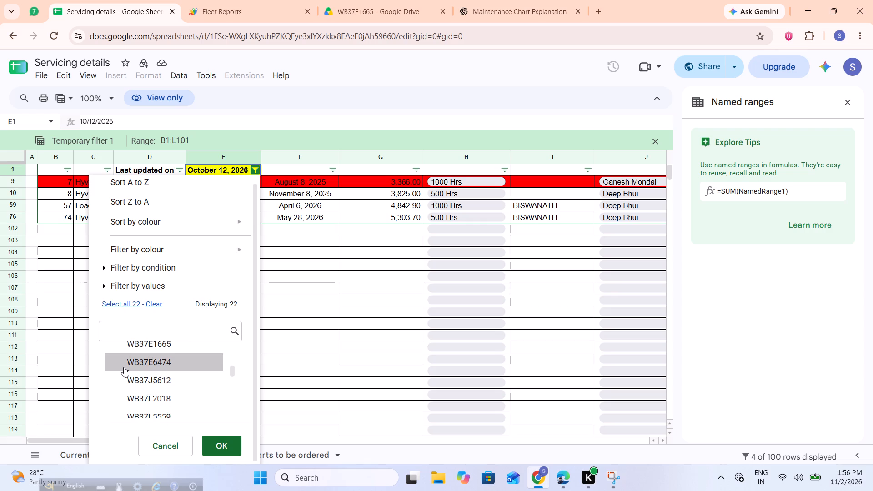
{"action": "scroll", "coordinate": [124, 367], "scroll_direction": "down", "scroll_amount": 3}
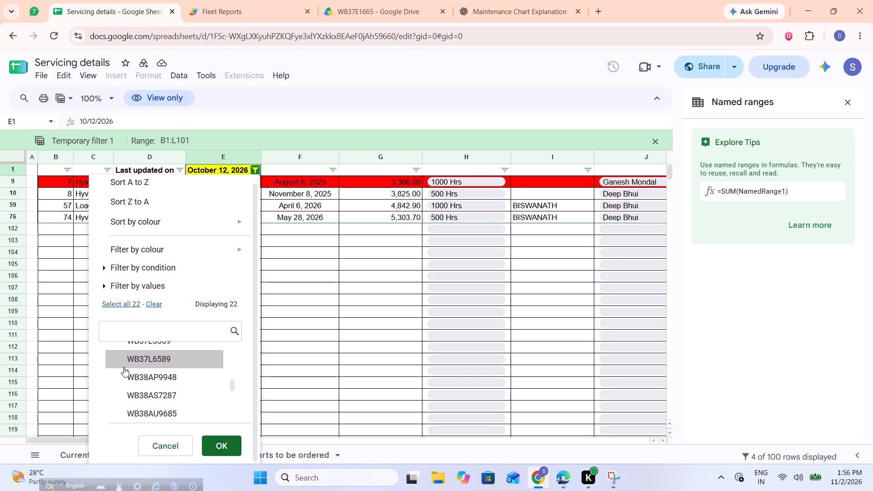
{"action": "scroll", "coordinate": [124, 367], "scroll_direction": "down", "scroll_amount": 2}
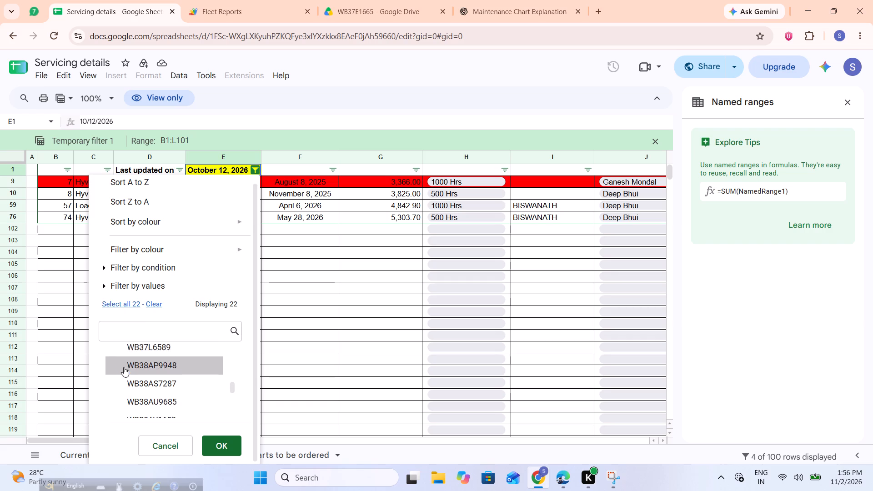
{"action": "scroll", "coordinate": [124, 367], "scroll_direction": "down", "scroll_amount": 3}
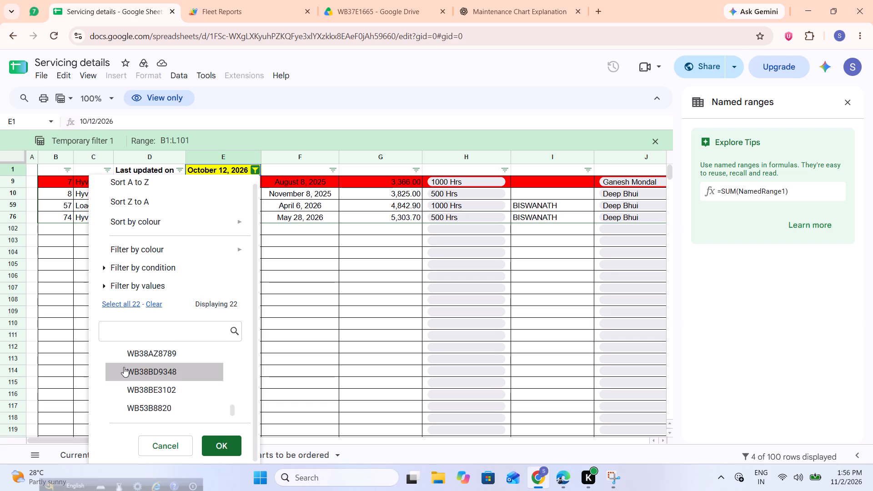
{"action": "scroll", "coordinate": [124, 367], "scroll_direction": "up", "scroll_amount": 1}
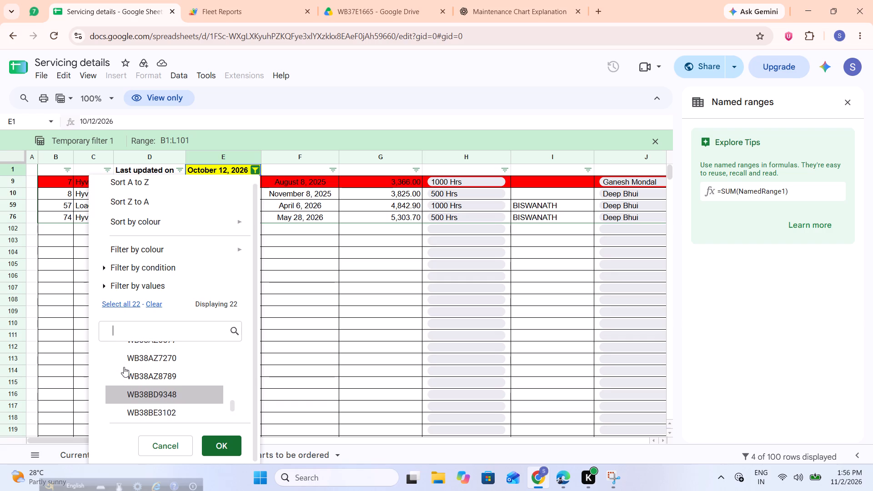
{"action": "scroll", "coordinate": [124, 367], "scroll_direction": "up", "scroll_amount": 1}
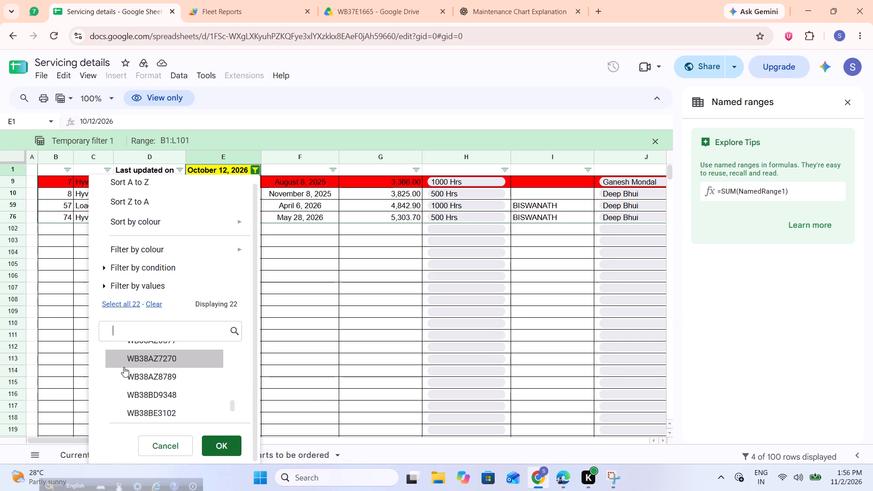
{"action": "scroll", "coordinate": [124, 367], "scroll_direction": "up", "scroll_amount": 2}
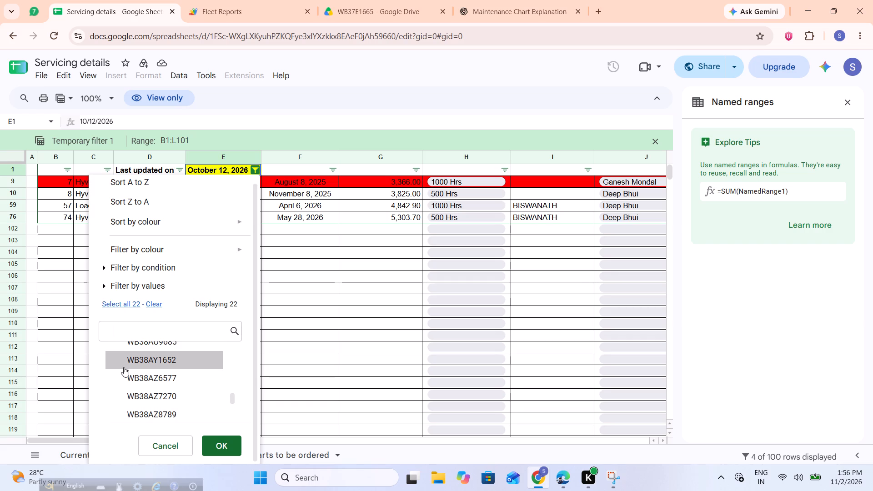
{"action": "scroll", "coordinate": [124, 367], "scroll_direction": "up", "scroll_amount": 4}
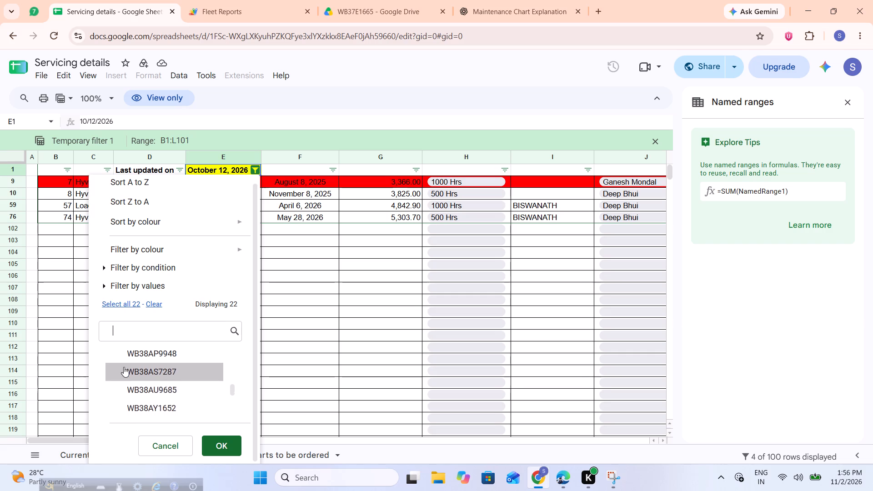
{"action": "scroll", "coordinate": [124, 367], "scroll_direction": "up", "scroll_amount": 3}
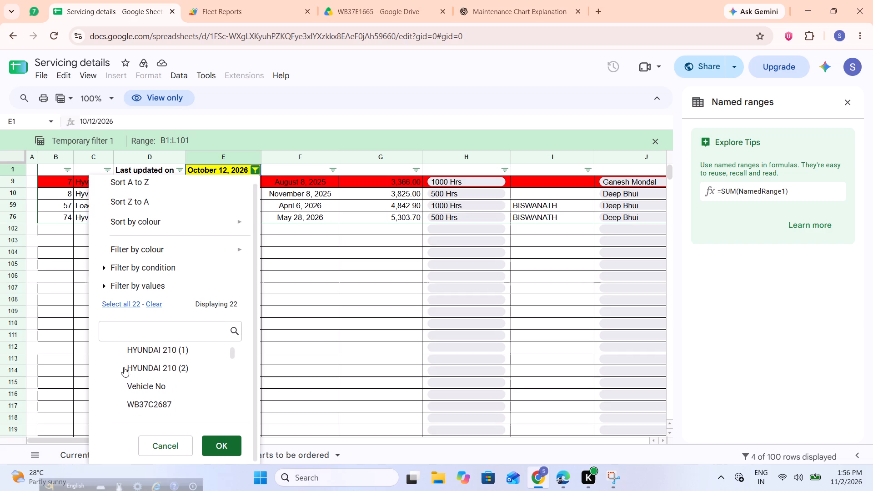
{"action": "scroll", "coordinate": [124, 367], "scroll_direction": "up", "scroll_amount": 1}
{"action": "scroll", "coordinate": [124, 367], "scroll_direction": "down", "scroll_amount": 2}
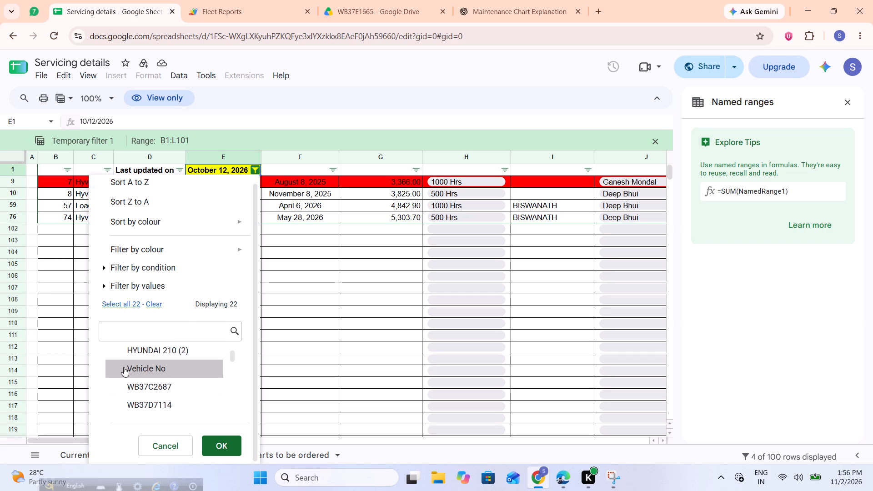
{"action": "scroll", "coordinate": [124, 367], "scroll_direction": "down", "scroll_amount": 3}
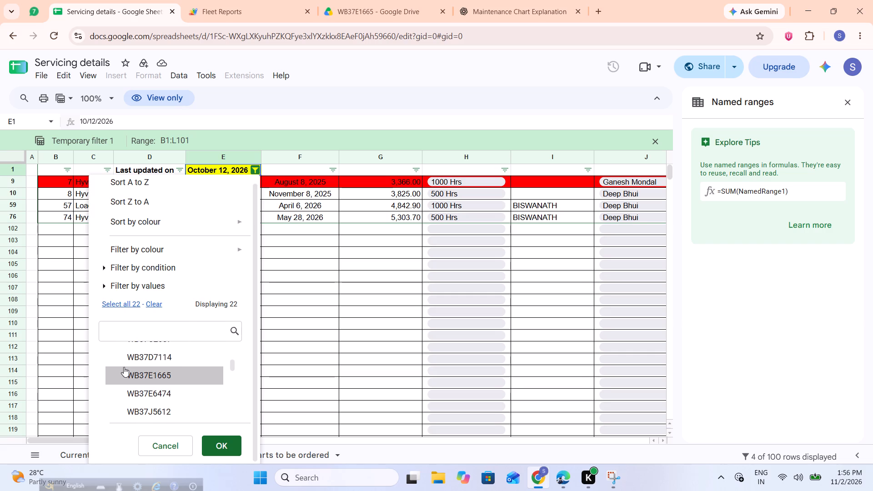
{"action": "scroll", "coordinate": [124, 367], "scroll_direction": "down", "scroll_amount": 2}
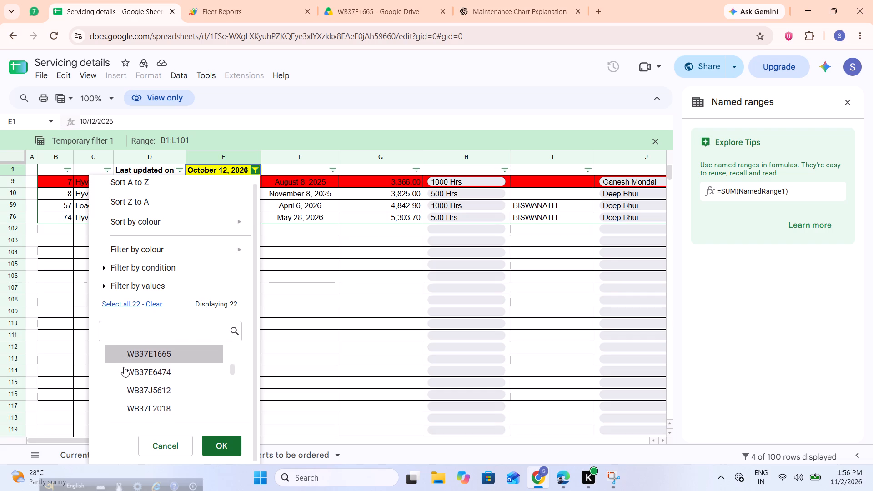
{"action": "scroll", "coordinate": [124, 367], "scroll_direction": "down", "scroll_amount": 3}
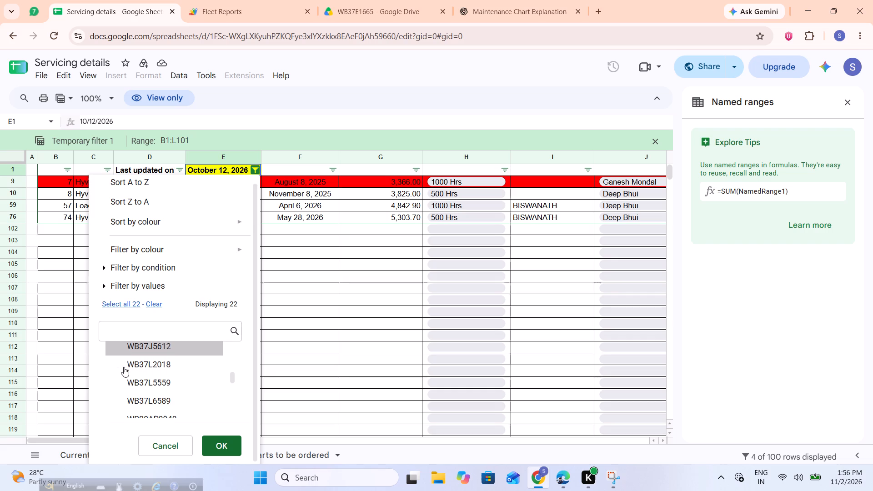
{"action": "scroll", "coordinate": [124, 367], "scroll_direction": "down", "scroll_amount": 3}
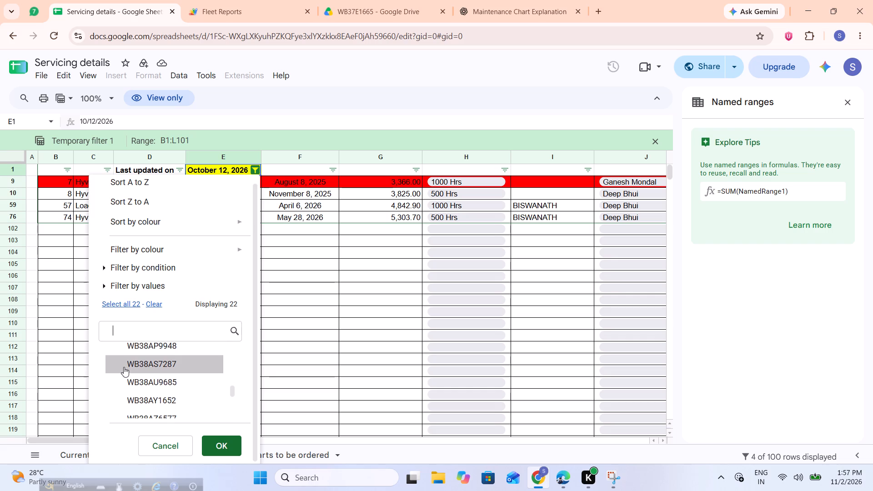
Look through the rest of the filter's vehicle numbers for the one ending in 8820, and return to the Fleet Reports service form.
{"action": "scroll", "coordinate": [124, 367], "scroll_direction": "down", "scroll_amount": 3}
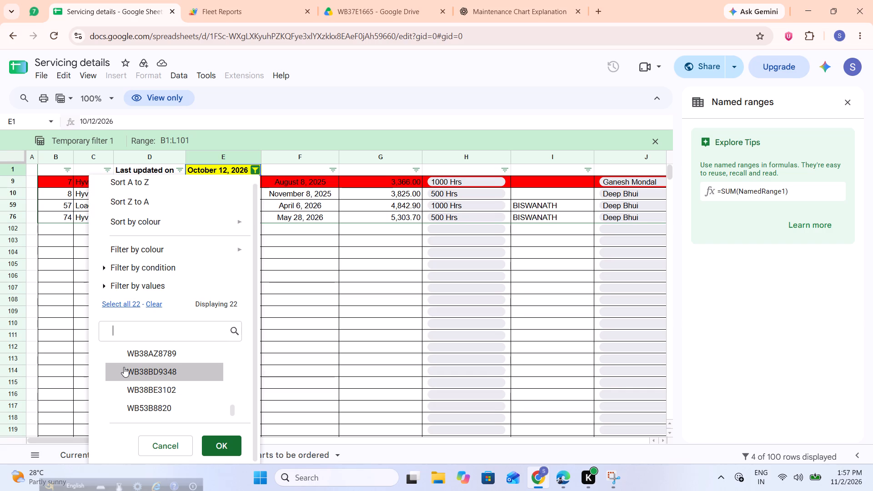
{"action": "scroll", "coordinate": [124, 367], "scroll_direction": "down", "scroll_amount": 2}
{"action": "left_click", "coordinate": [278, 0]}
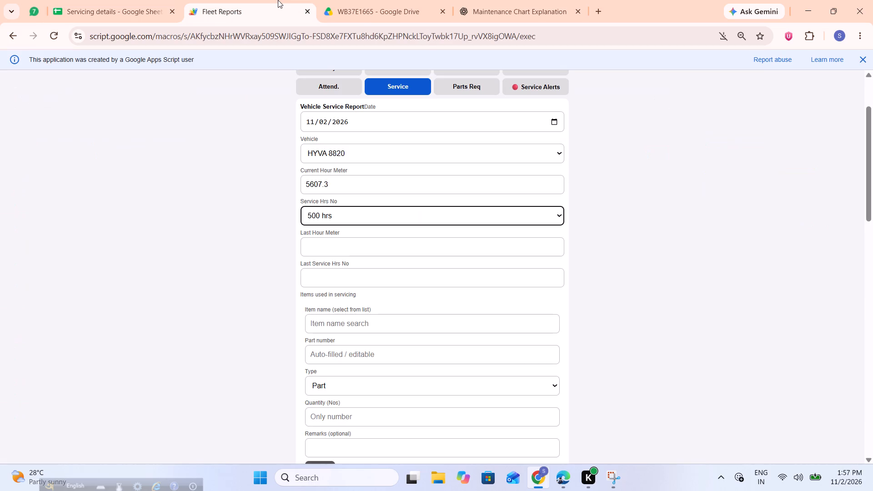
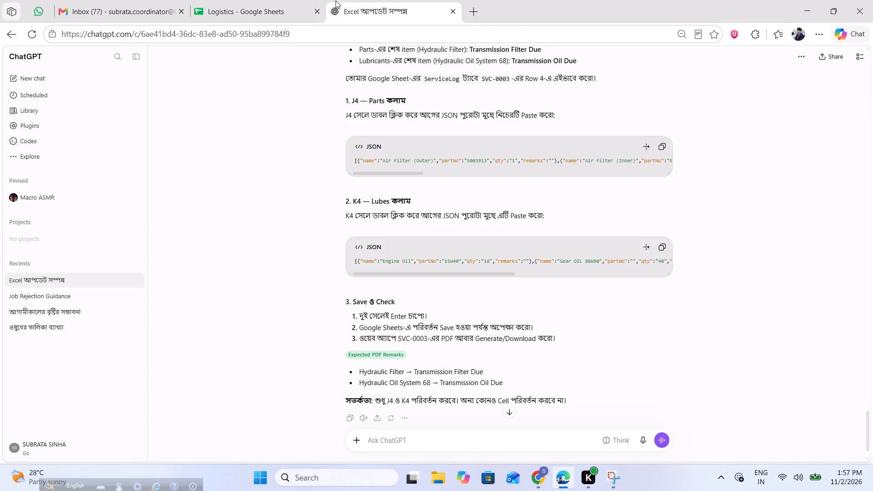
Switch from the ChatGPT conversation to the ServiceLog sheet of the Logistics spreadsheet.
{"action": "left_click", "coordinate": [290, 0]}
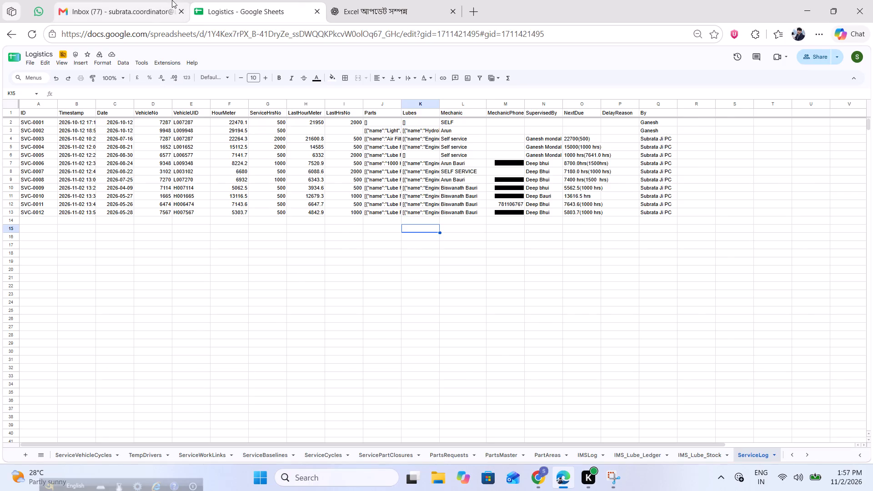
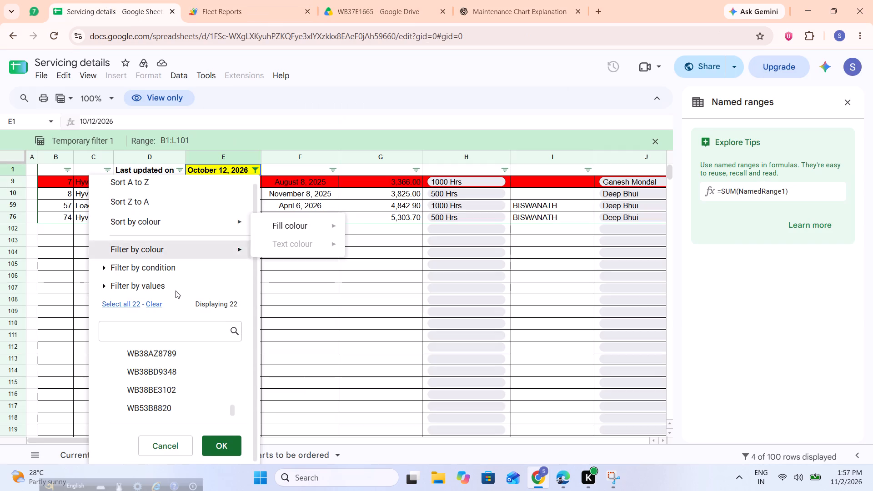
Look through the vehicle numbers in the spreadsheet filter's value list for the HYVA 8820 entry.
{"action": "scroll", "coordinate": [164, 387], "scroll_direction": "down", "scroll_amount": 1}
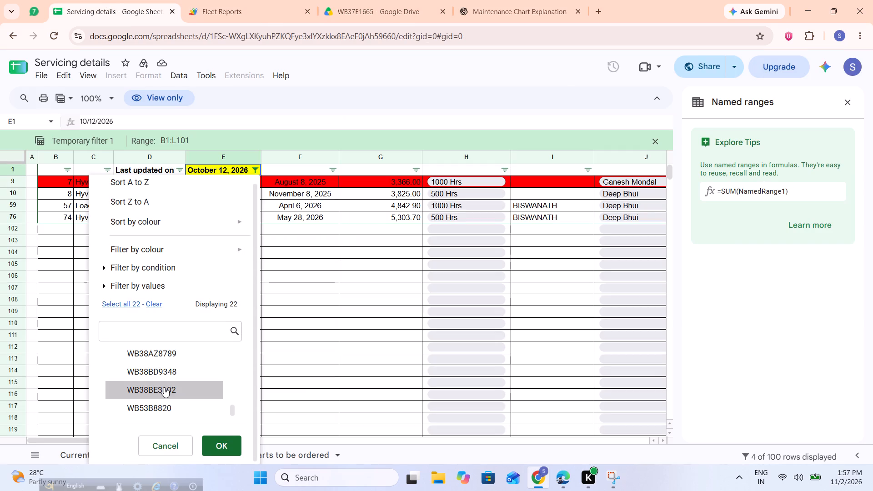
{"action": "scroll", "coordinate": [164, 387], "scroll_direction": "down", "scroll_amount": 1}
{"action": "scroll", "coordinate": [164, 387], "scroll_direction": "up", "scroll_amount": 4}
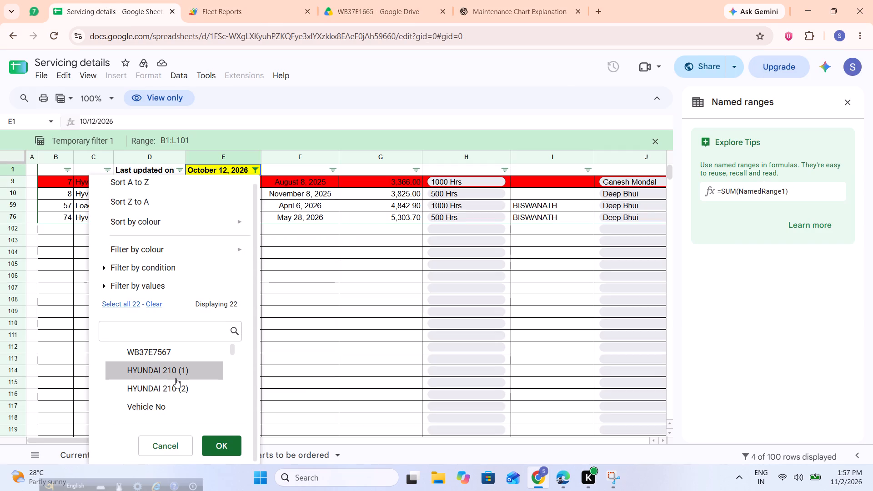
{"action": "scroll", "coordinate": [176, 378], "scroll_direction": "down", "scroll_amount": 2}
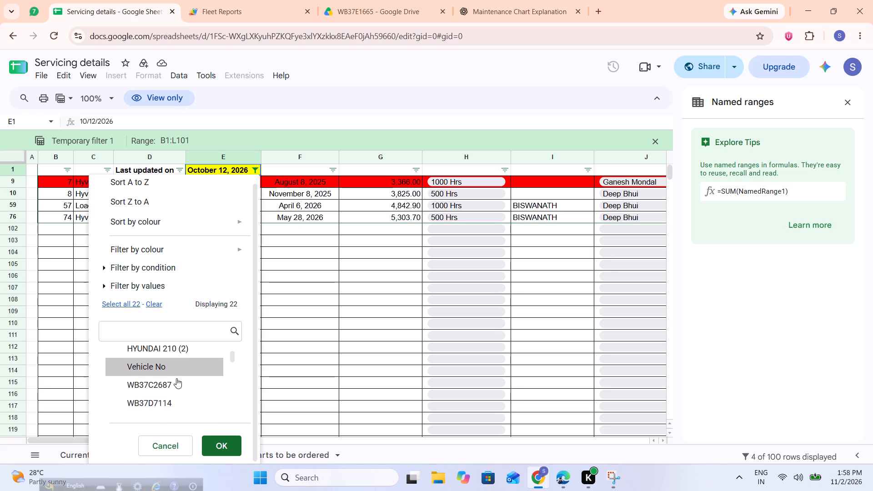
{"action": "scroll", "coordinate": [176, 378], "scroll_direction": "down", "scroll_amount": 5}
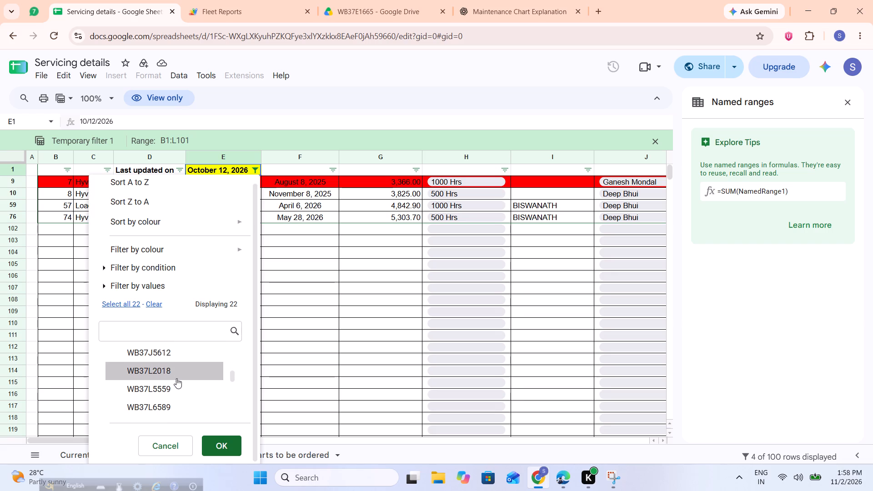
{"action": "scroll", "coordinate": [176, 378], "scroll_direction": "down", "scroll_amount": 2}
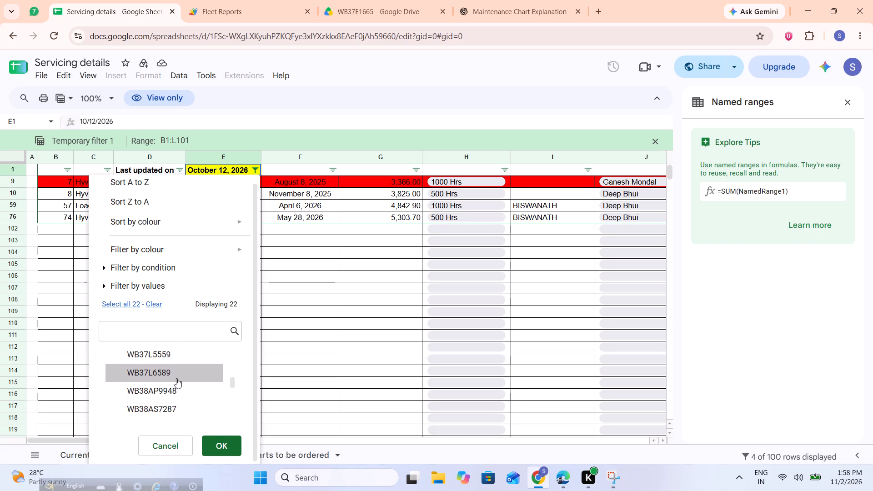
{"action": "scroll", "coordinate": [176, 378], "scroll_direction": "down", "scroll_amount": 4}
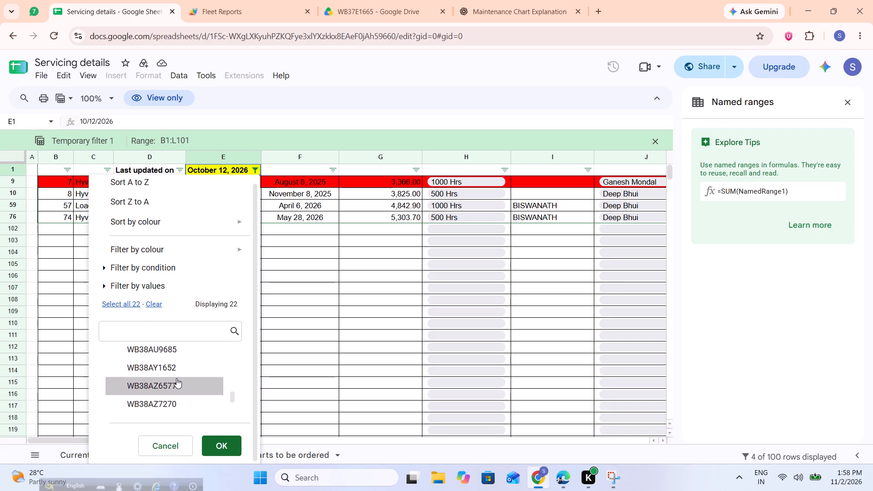
{"action": "scroll", "coordinate": [176, 378], "scroll_direction": "down", "scroll_amount": 3}
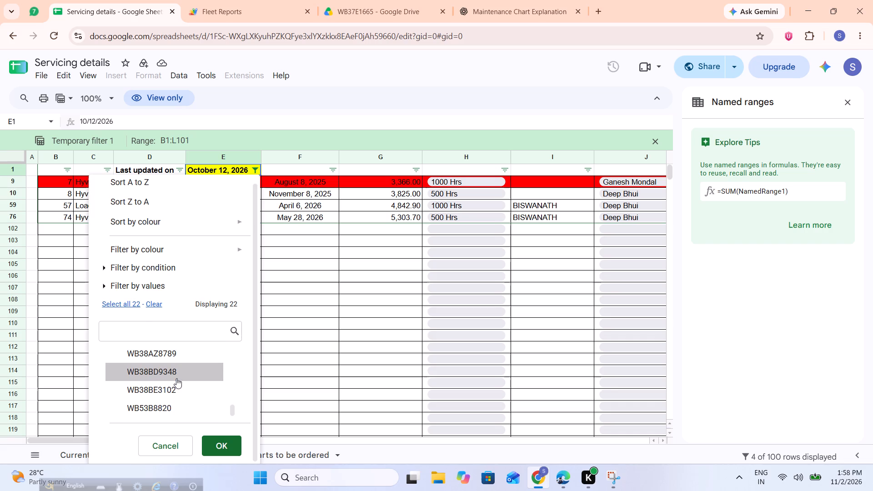
{"action": "scroll", "coordinate": [176, 378], "scroll_direction": "down", "scroll_amount": 1}
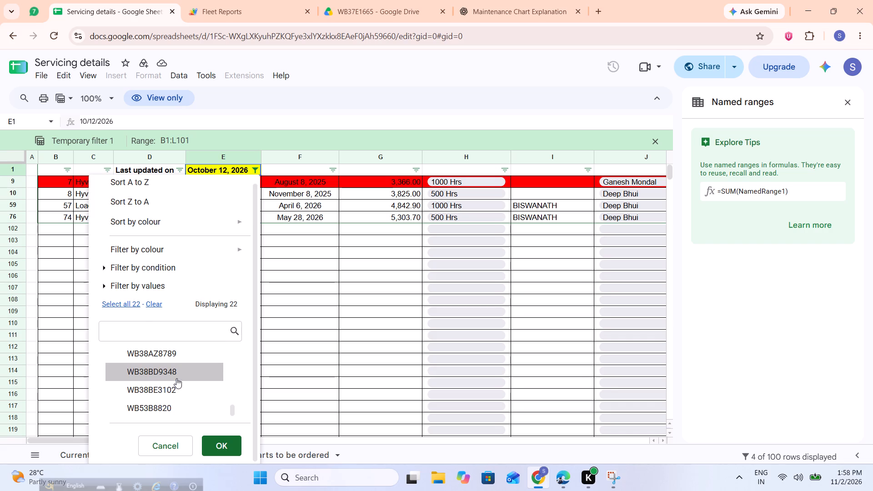
Return to Fleet Reports and set the current hour meter in the HYVA 8820 service report to 5133.0.
{"action": "left_click", "coordinate": [207, 10]}
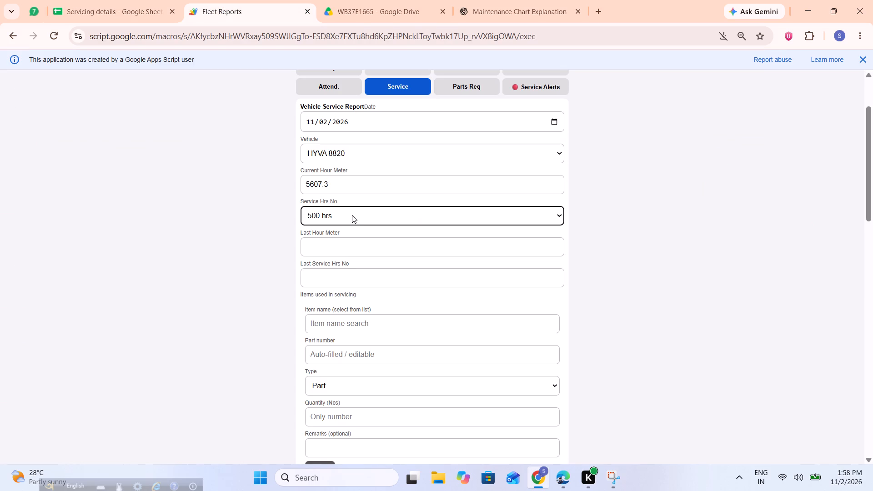
{"action": "left_click", "coordinate": [369, 232]}
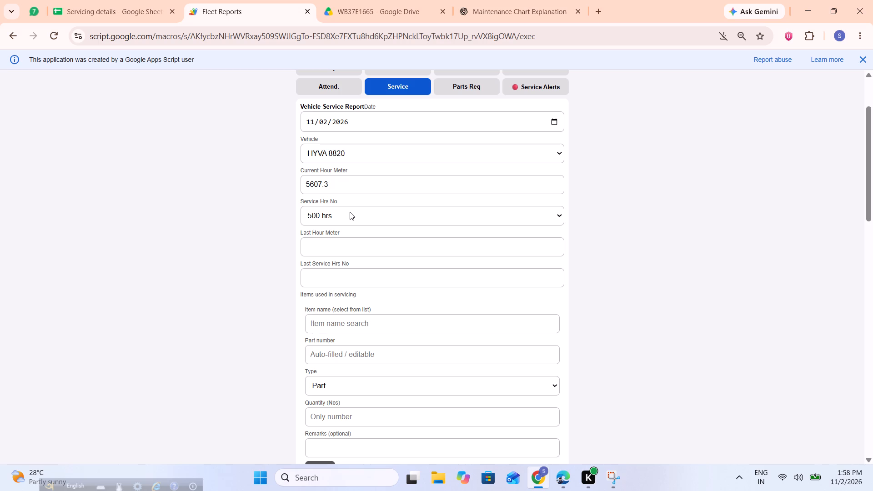
{"action": "left_click", "coordinate": [338, 119]}
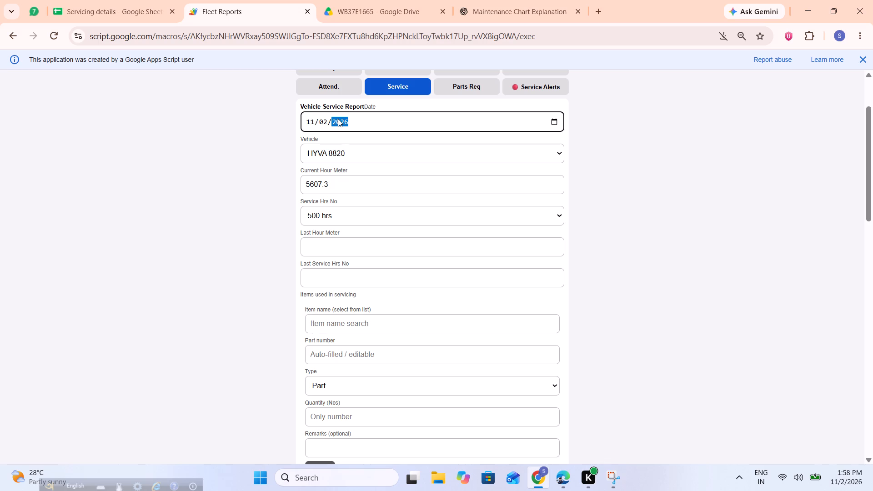
{"action": "left_click_drag", "start_coordinate": [341, 184], "coordinate": [133, 240]}
{"action": "key", "text": "BackSpace"}
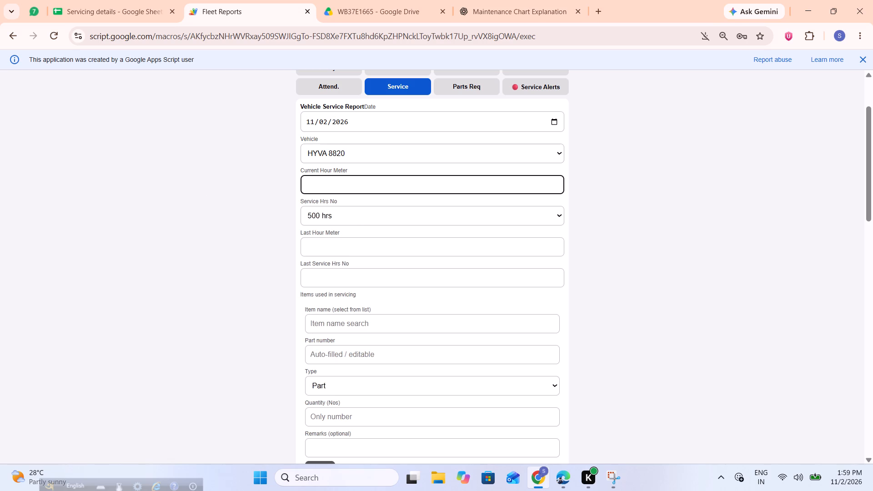
{"action": "type", "text": "51"}
{"action": "type", "text": "33"}
{"action": "type", "text": ".0"}
Choose Air Filter (Inner & Outer) as the item used in servicing and clear its auto-filled part number.
{"action": "scroll", "coordinate": [341, 248], "scroll_direction": "down", "scroll_amount": 2}
{"action": "left_click", "coordinate": [358, 212]}
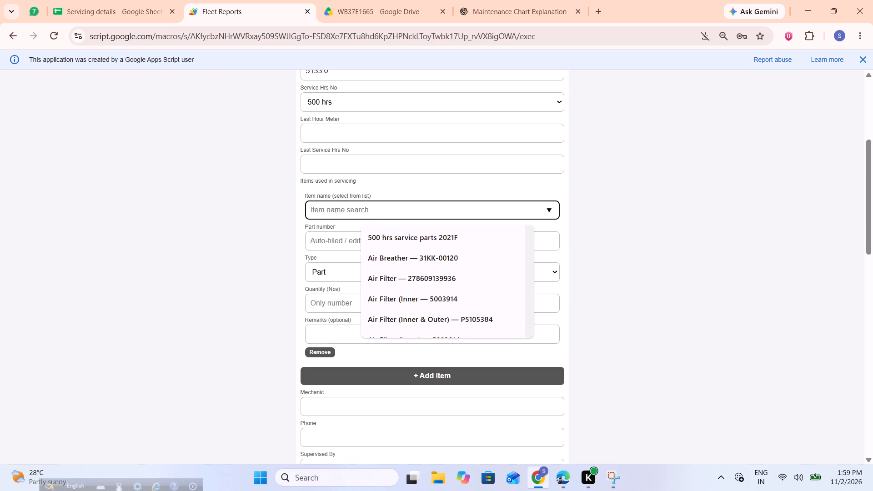
{"action": "type", "text": "air"}
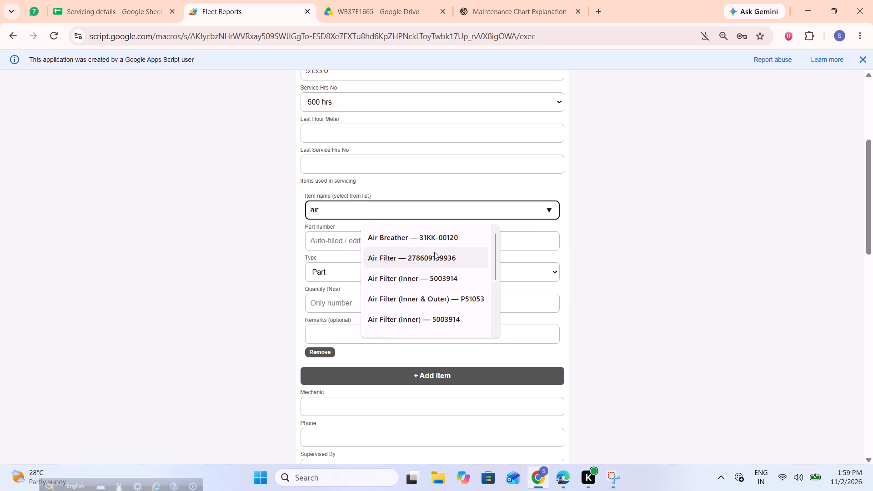
{"action": "left_click", "coordinate": [434, 252]}
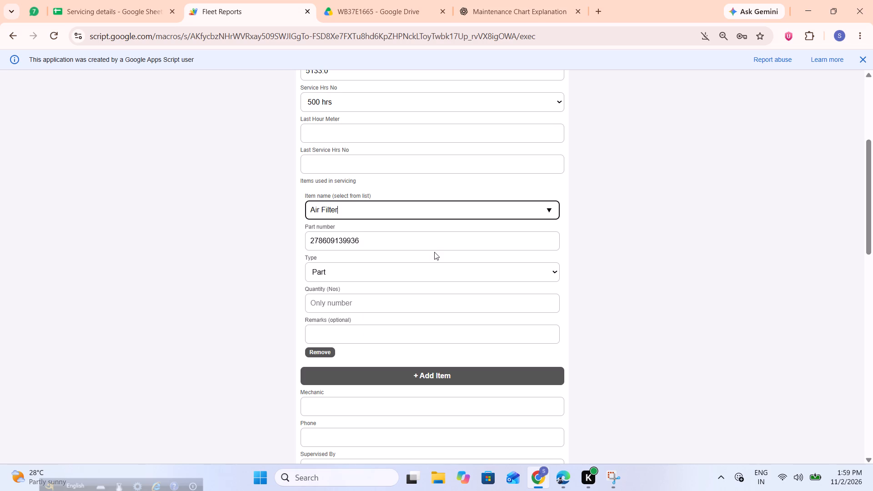
{"action": "left_click", "coordinate": [396, 214]}
{"action": "left_click", "coordinate": [409, 272]}
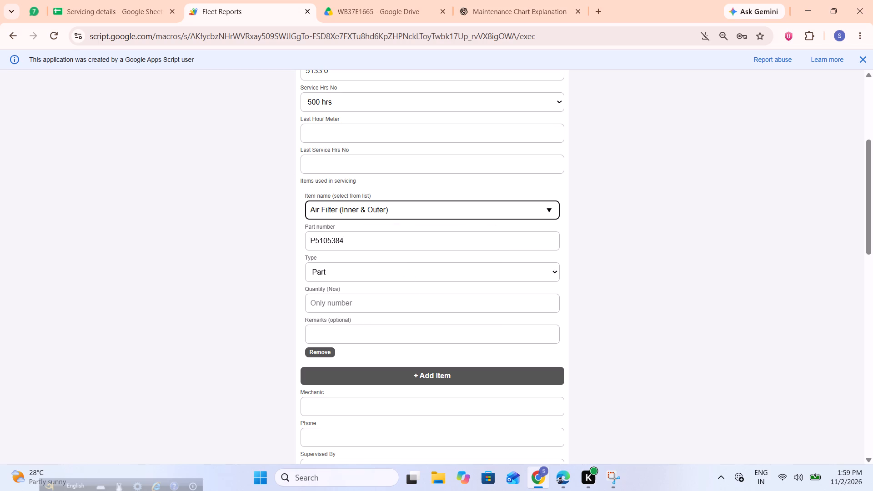
{"action": "left_click_drag", "start_coordinate": [389, 244], "coordinate": [179, 231]}
{"action": "key", "text": "BackSpace"}
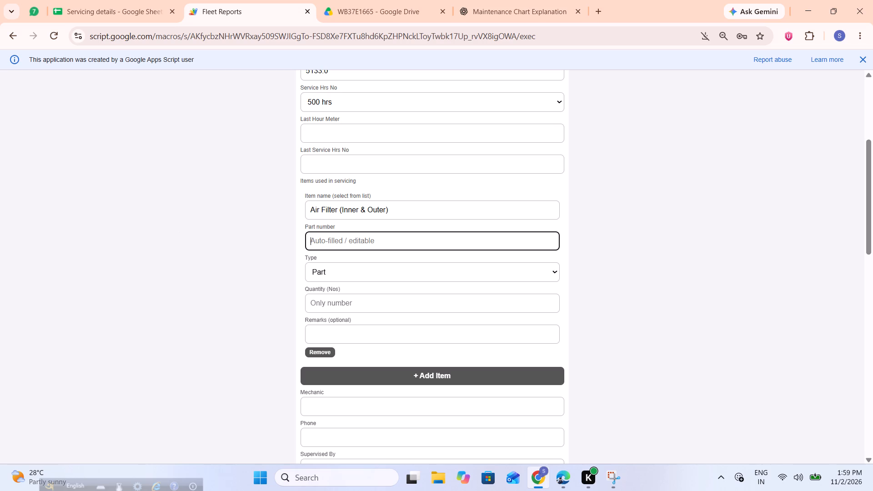
Enter "self service" as the mechanic and set the air filter's quantity to 1.
{"action": "left_click", "coordinate": [357, 410]}
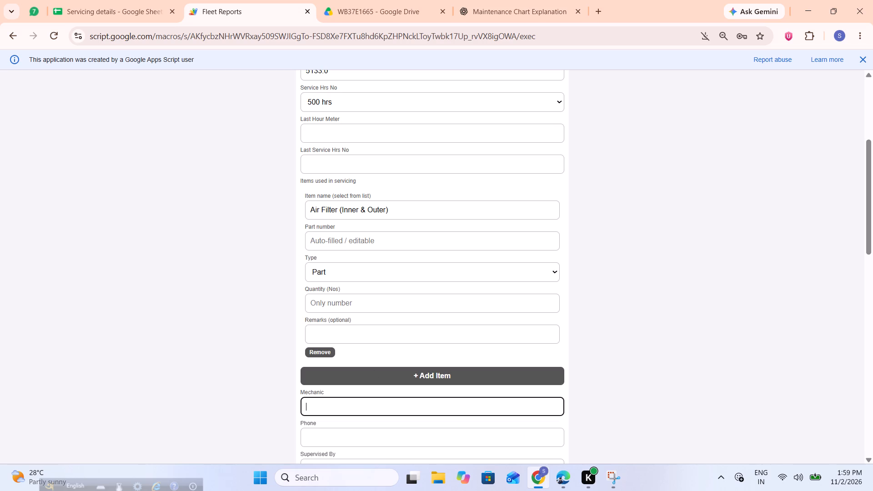
{"action": "type", "text": "self service"}
{"action": "left_click", "coordinate": [327, 311]}
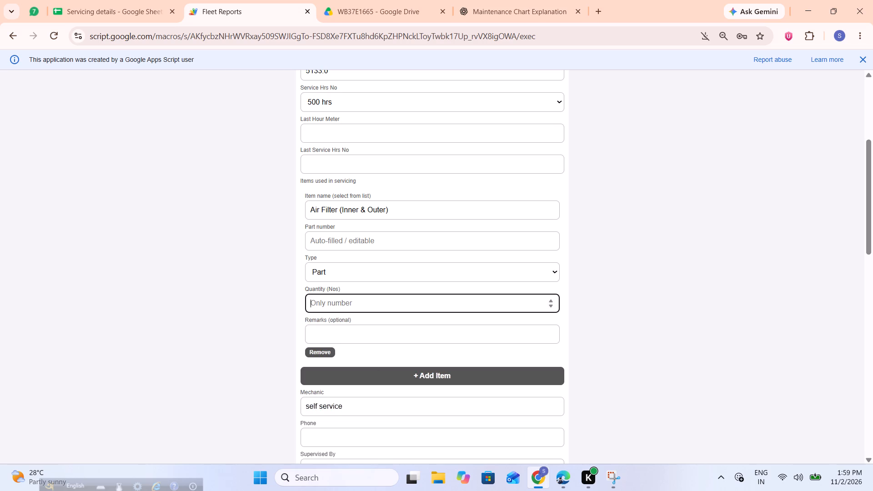
{"action": "key", "text": "1"}
{"action": "left_click", "coordinate": [370, 352]}
Save the HYVA 8820 service report and dismiss the save notice.
{"action": "scroll", "coordinate": [370, 352], "scroll_direction": "down", "scroll_amount": 3}
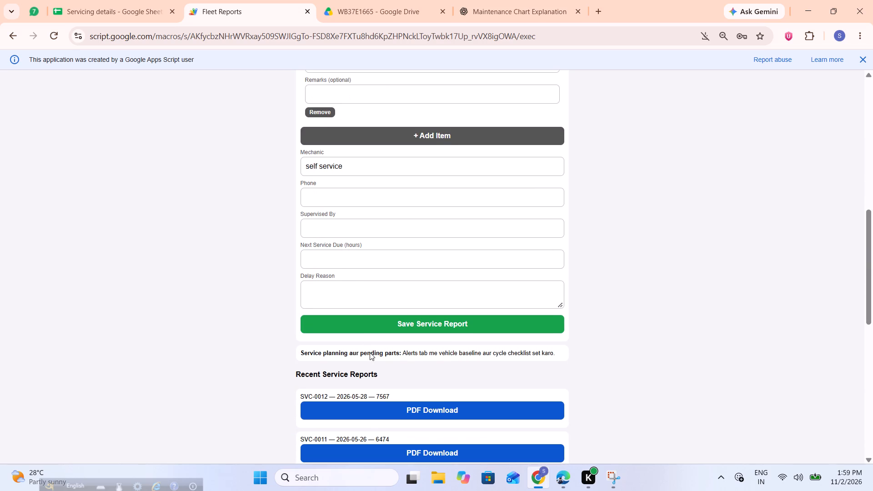
{"action": "left_click", "coordinate": [377, 324]}
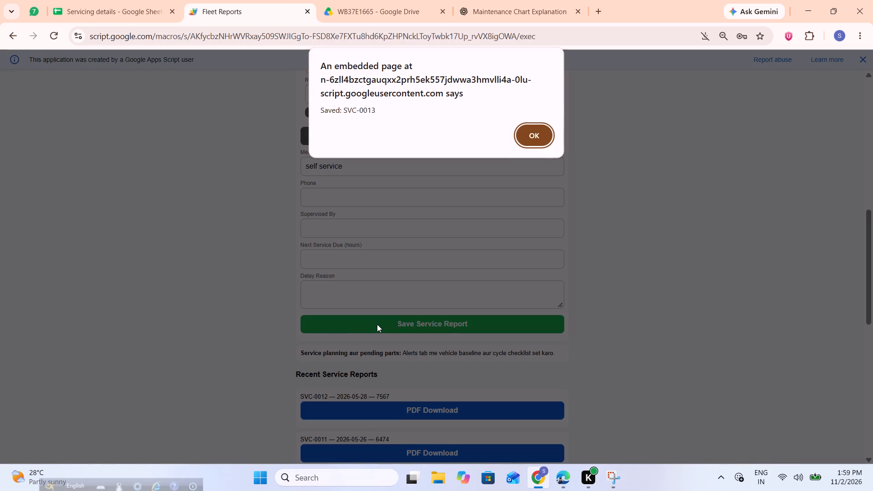
{"action": "left_click_drag", "start_coordinate": [544, 147], "coordinate": [537, 139]}
{"action": "left_click", "coordinate": [537, 139]}
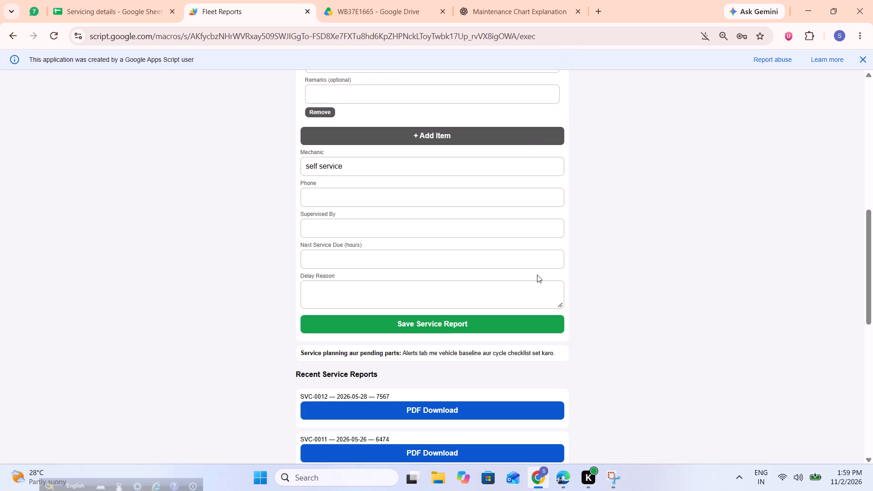
Switch to the Logistics spreadsheet in Edge and change the ServiceLog date of vehicle 8820's new entry to 2026-07-26.
{"action": "left_click", "coordinate": [558, 482]}
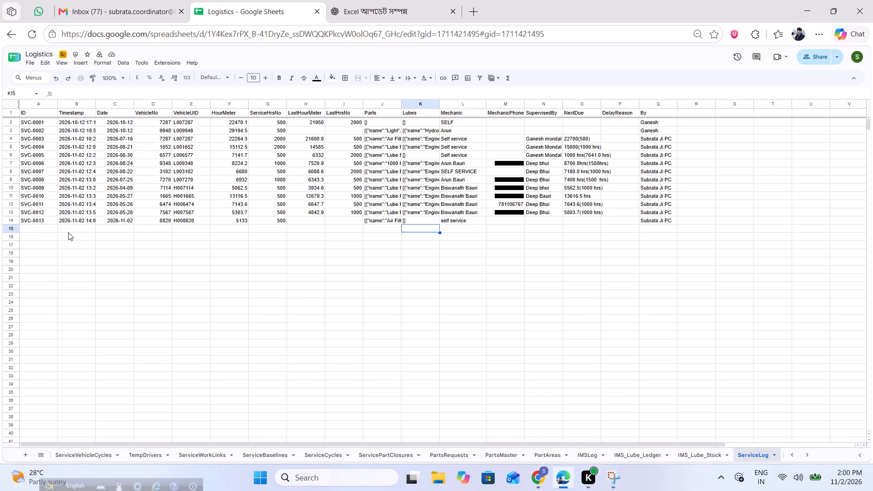
{"action": "double_click", "coordinate": [116, 220]}
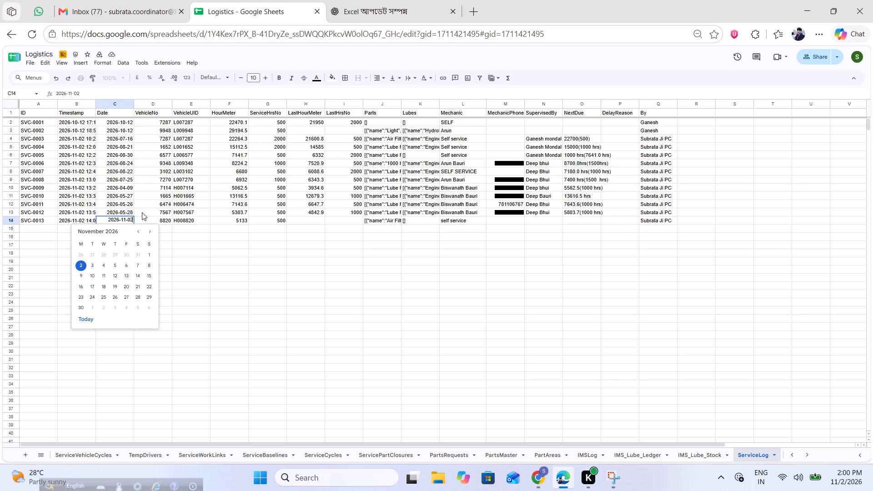
{"action": "left_click", "coordinate": [135, 232]}
{"action": "left_click", "coordinate": [135, 232]}
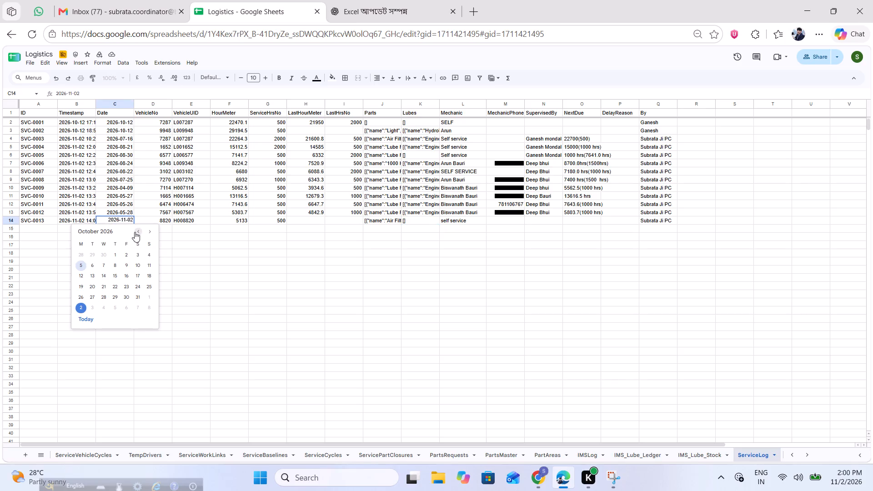
{"action": "left_click", "coordinate": [135, 232]}
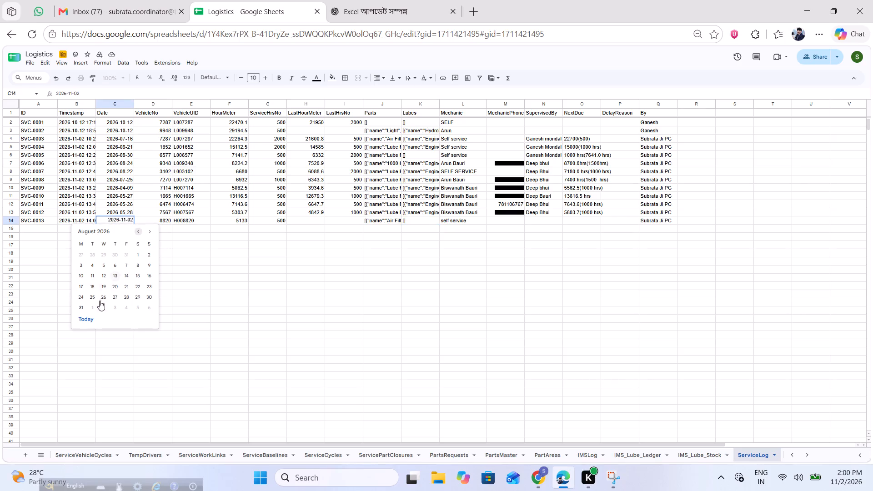
{"action": "left_click", "coordinate": [140, 230]}
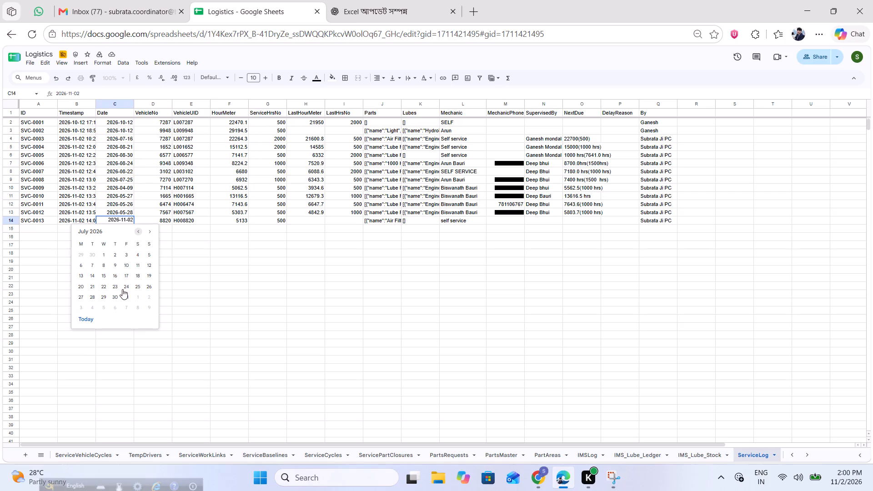
{"action": "left_click", "coordinate": [148, 288]}
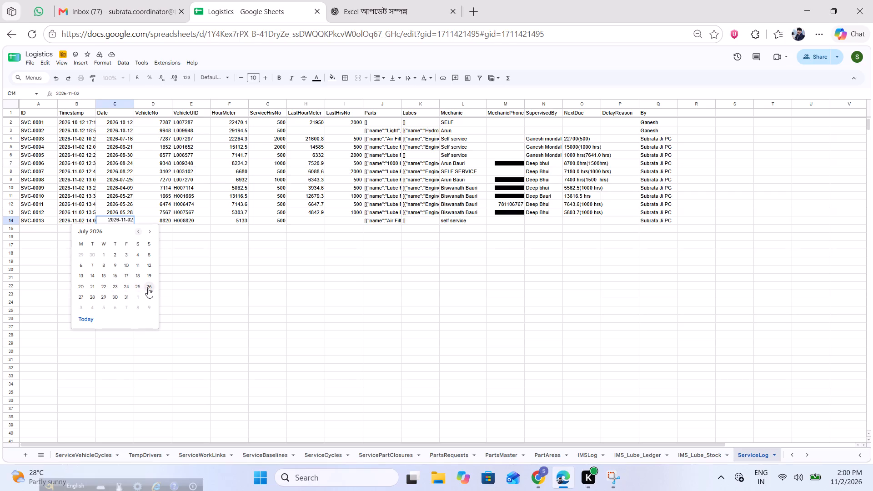
{"action": "left_click", "coordinate": [148, 288]}
{"action": "key", "text": "ctrl+s"}
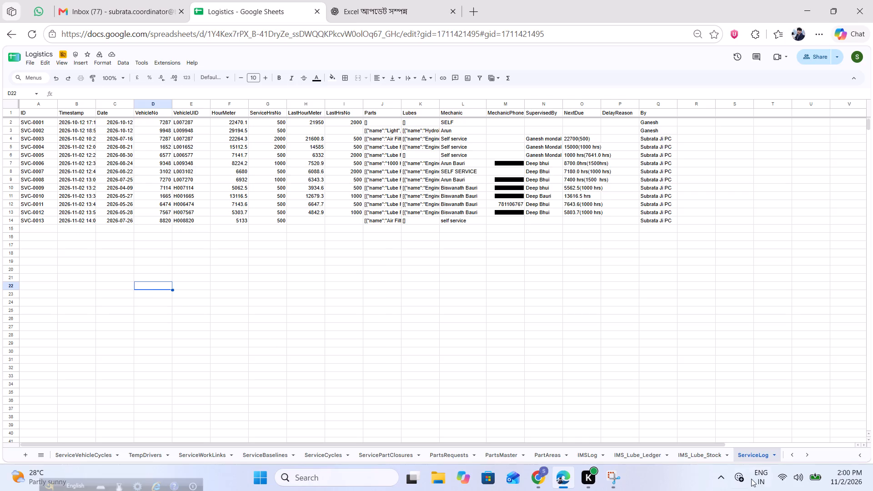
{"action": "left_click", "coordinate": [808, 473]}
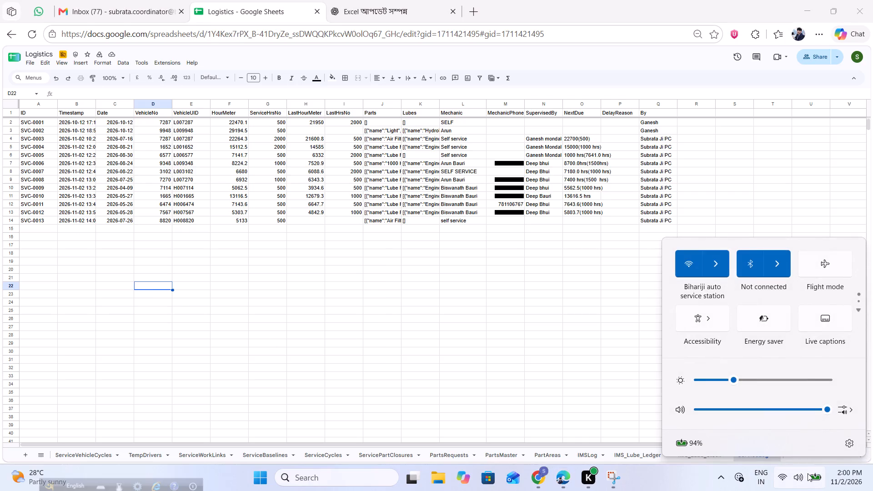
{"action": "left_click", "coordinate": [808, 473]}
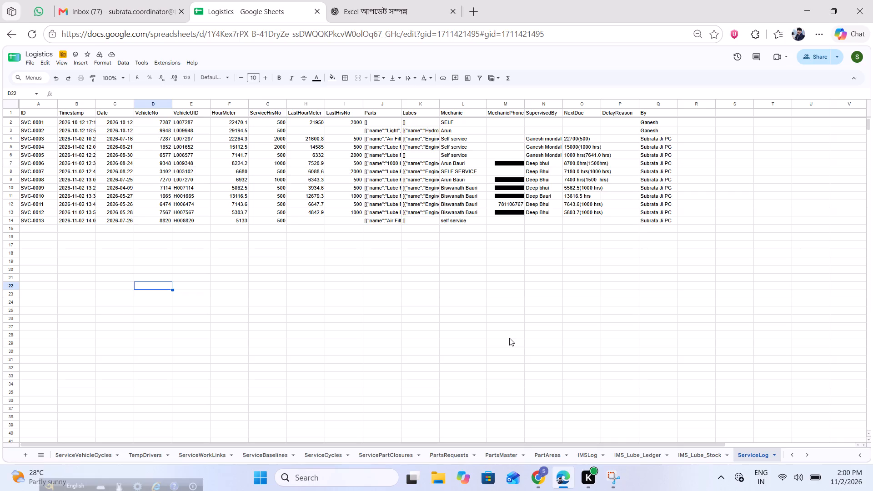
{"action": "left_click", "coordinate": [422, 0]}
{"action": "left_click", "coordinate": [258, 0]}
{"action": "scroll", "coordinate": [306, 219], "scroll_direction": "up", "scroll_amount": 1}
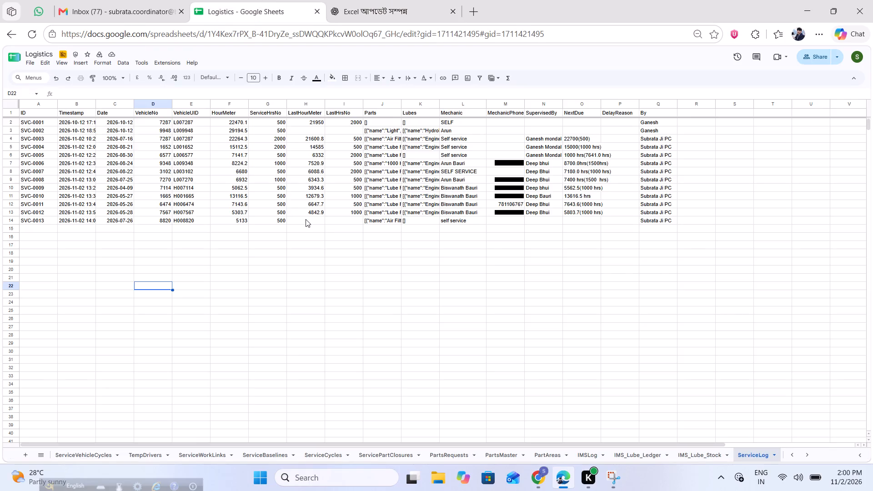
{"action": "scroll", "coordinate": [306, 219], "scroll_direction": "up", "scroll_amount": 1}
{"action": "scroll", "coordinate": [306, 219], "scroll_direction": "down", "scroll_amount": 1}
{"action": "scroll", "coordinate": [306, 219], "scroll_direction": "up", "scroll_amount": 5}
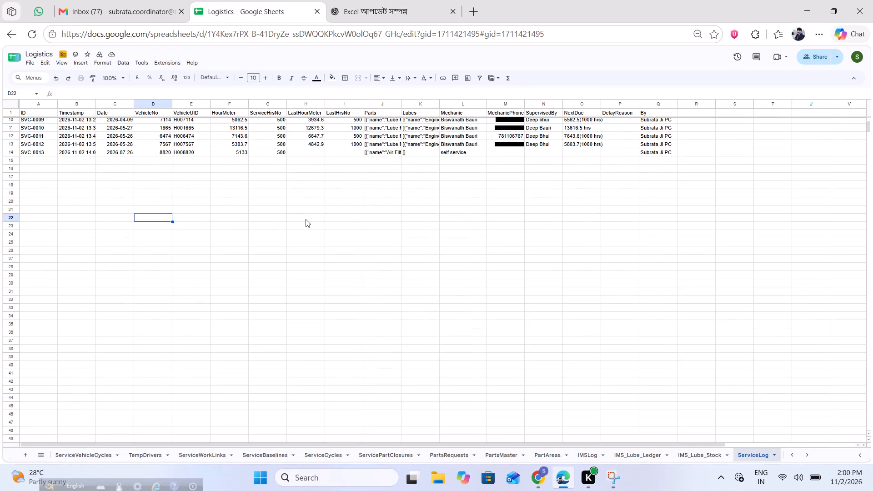
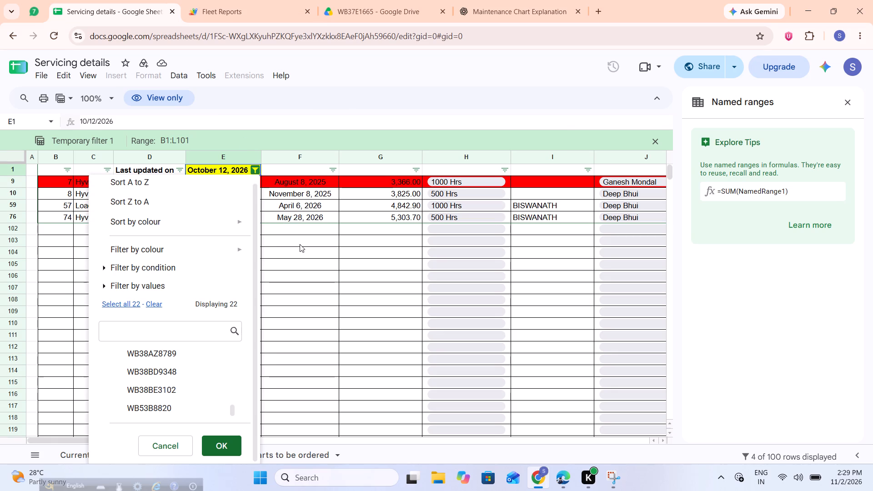
Open the vehicle number filter in the Old servicing details sheet and check it against the recent service reports in Fleet Reports.
{"action": "left_click", "coordinate": [255, 172]}
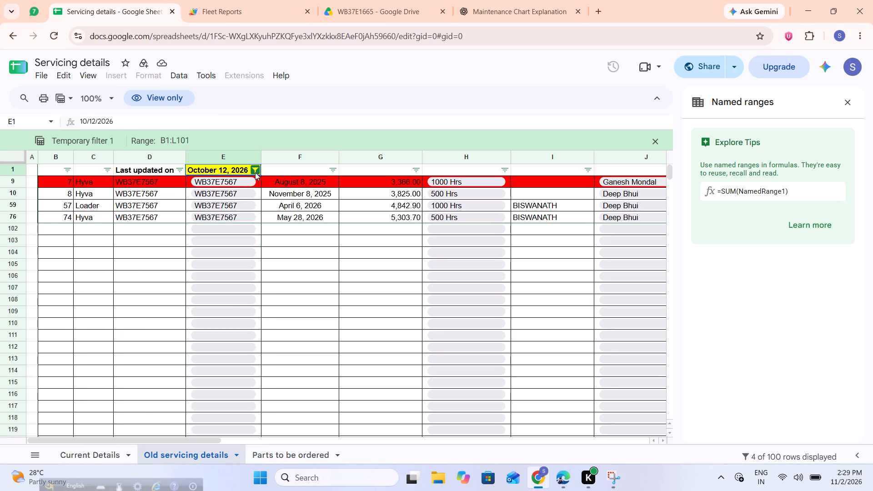
{"action": "scroll", "coordinate": [155, 349], "scroll_direction": "down", "scroll_amount": 1}
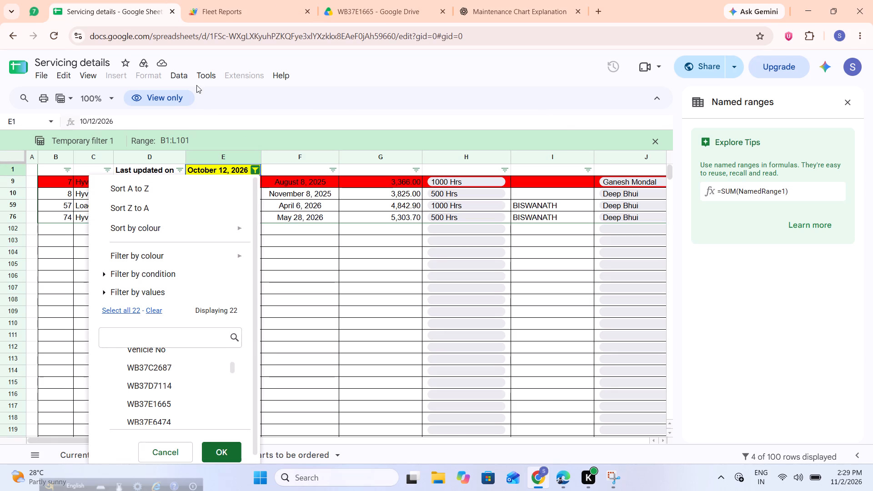
{"action": "left_click", "coordinate": [281, 0]}
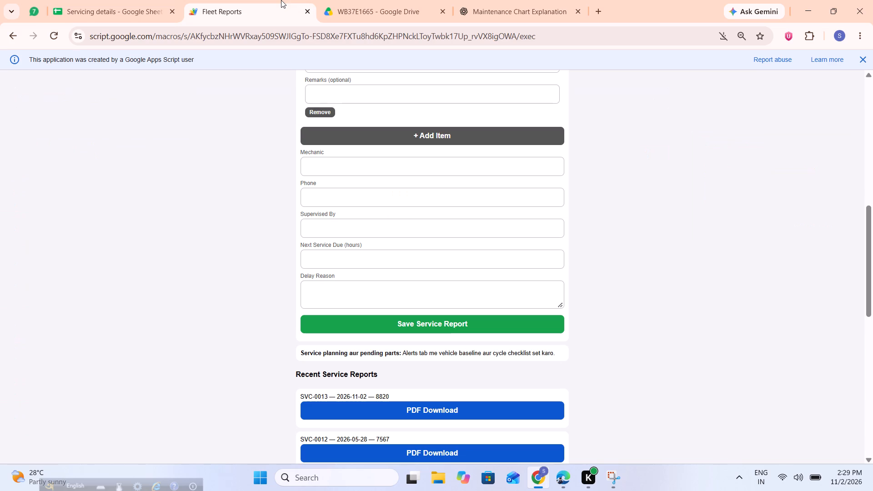
{"action": "left_click", "coordinate": [55, 0]}
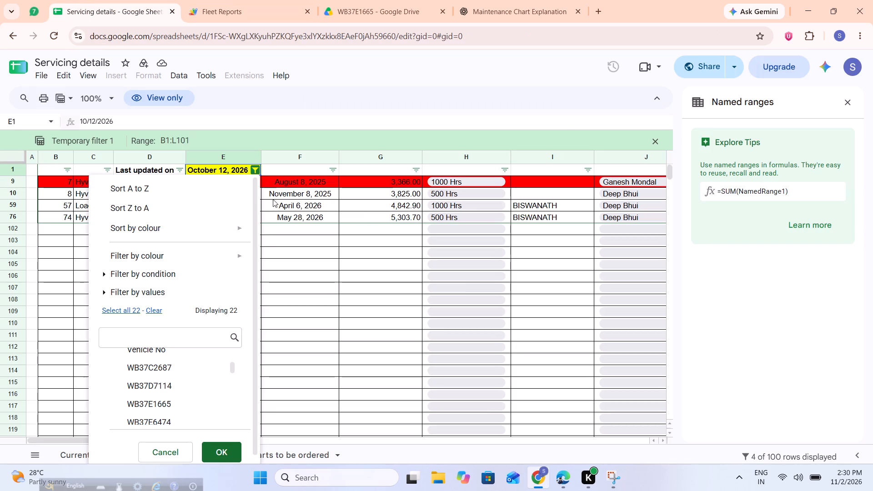
{"action": "scroll", "coordinate": [190, 418], "scroll_direction": "down", "scroll_amount": 1}
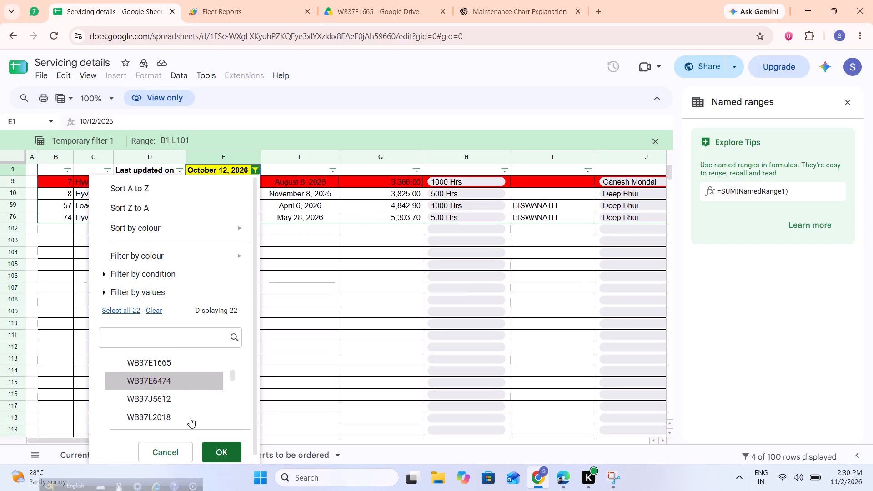
{"action": "left_click", "coordinate": [188, 401]}
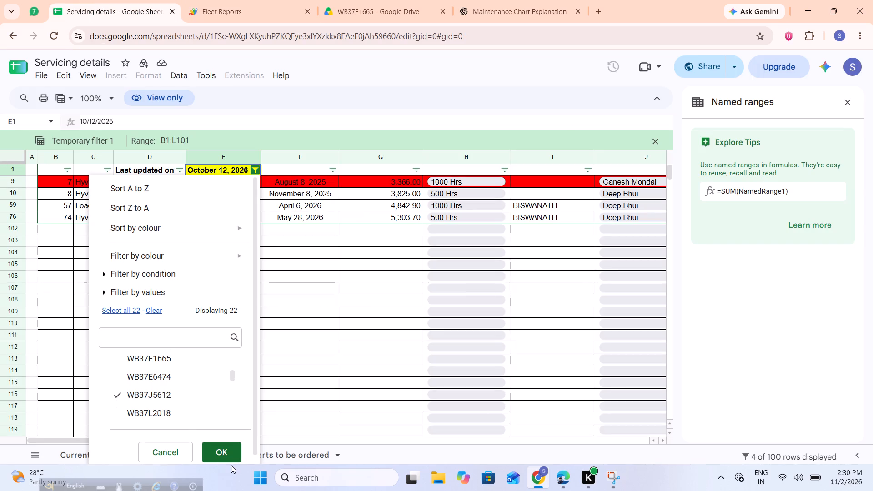
{"action": "left_click", "coordinate": [222, 457]}
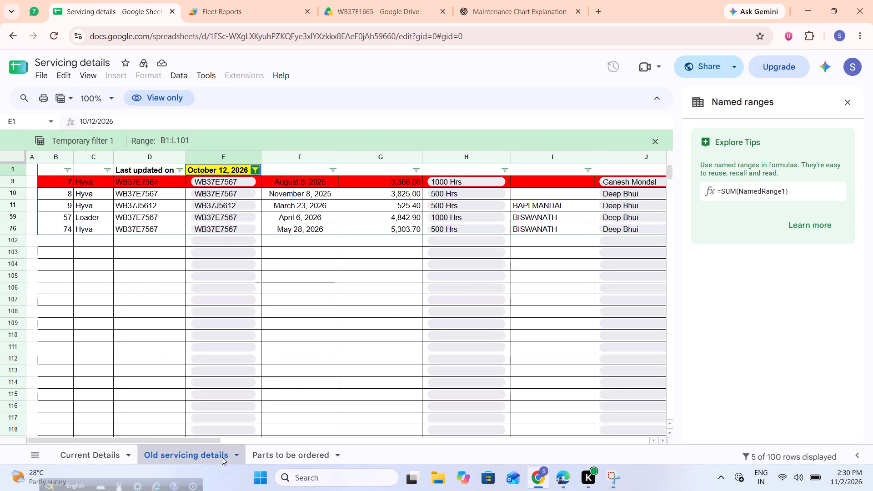
Switch to the Fleet Reports service form and choose HYVA 5612 as the vehicle.
{"action": "left_click", "coordinate": [265, 0]}
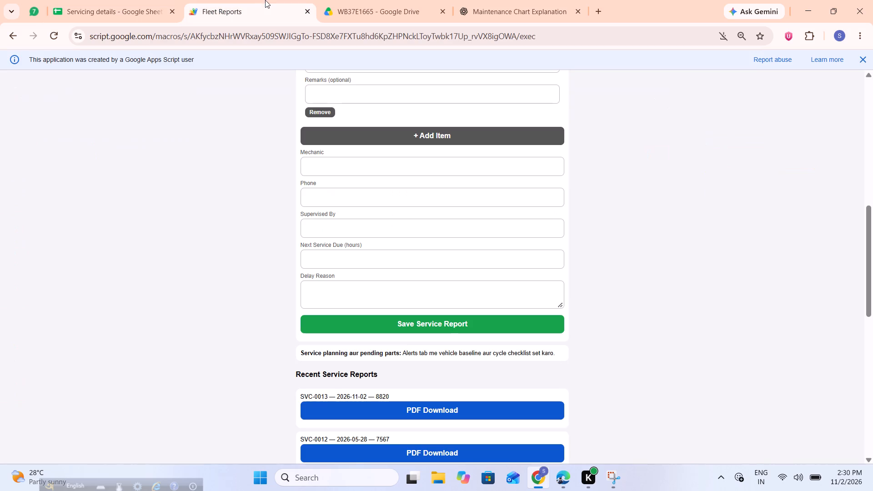
{"action": "scroll", "coordinate": [346, 269], "scroll_direction": "up", "scroll_amount": 5}
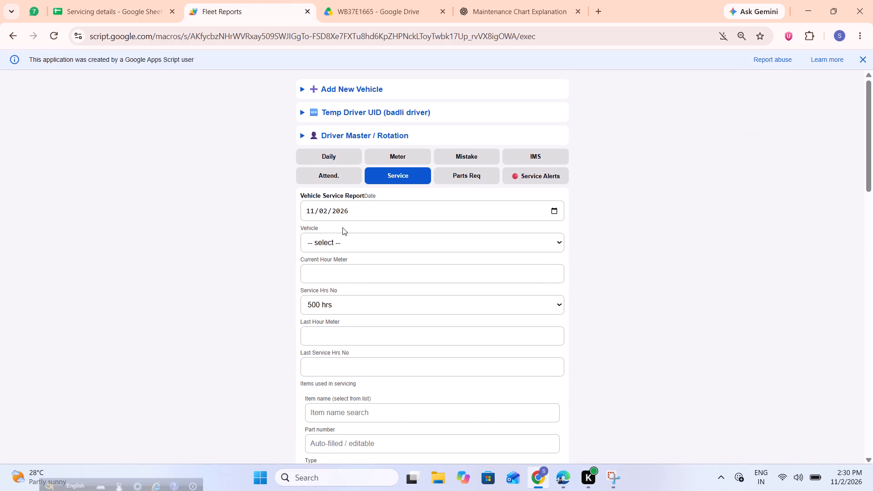
{"action": "left_click", "coordinate": [348, 238]}
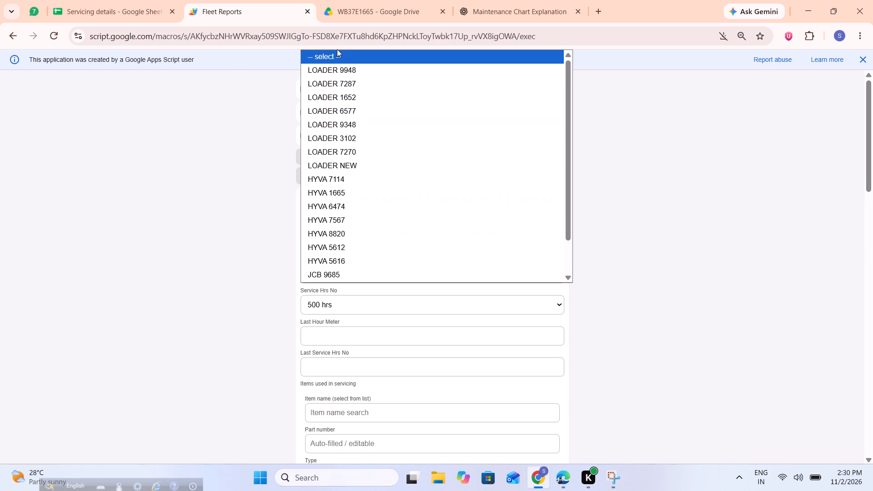
{"action": "scroll", "coordinate": [342, 132], "scroll_direction": "down", "scroll_amount": 2}
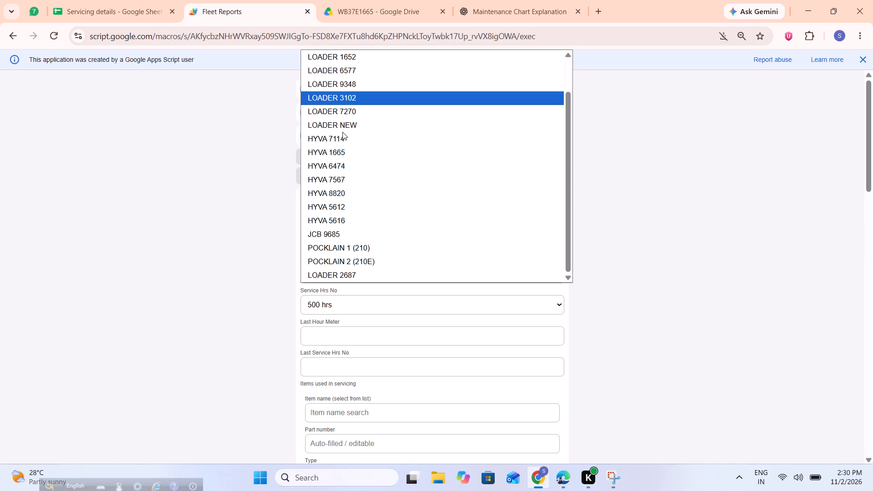
{"action": "left_click", "coordinate": [346, 220]}
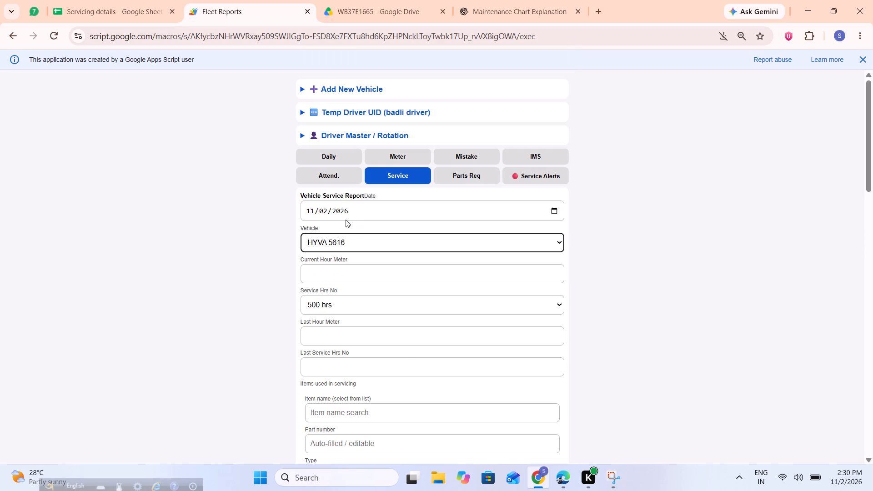
{"action": "left_click", "coordinate": [354, 234]}
{"action": "left_click", "coordinate": [357, 243]}
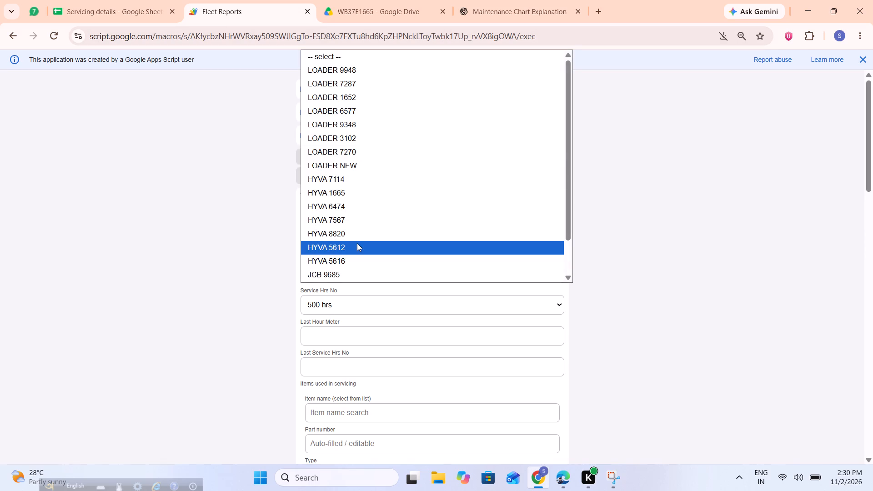
Replace the current hour meter with 5303.7, copied from the May 28, 2026 row of the Servicing details sheet.
{"action": "left_click", "coordinate": [354, 274]}
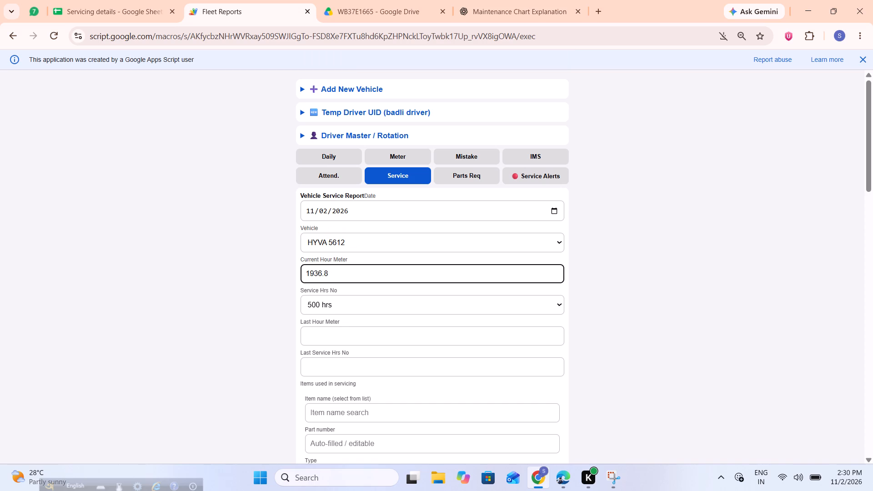
{"action": "left_click", "coordinate": [130, 0]}
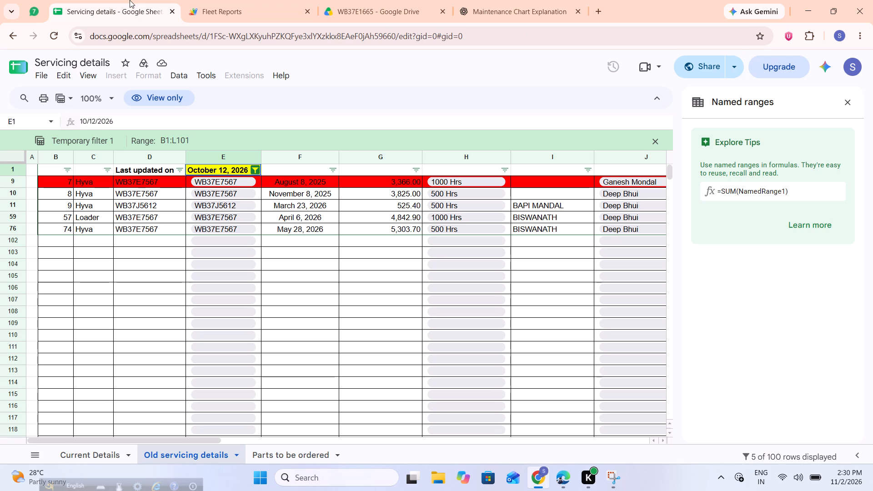
{"action": "double_click", "coordinate": [408, 228]}
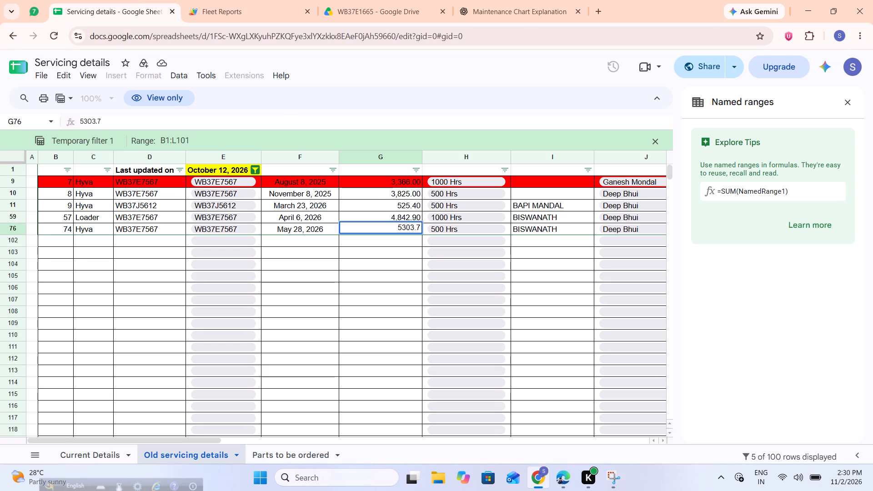
{"action": "double_click", "coordinate": [408, 228], "text": "ctrl"}
{"action": "key", "text": "ctrl+c"}
{"action": "left_click", "coordinate": [261, 0]}
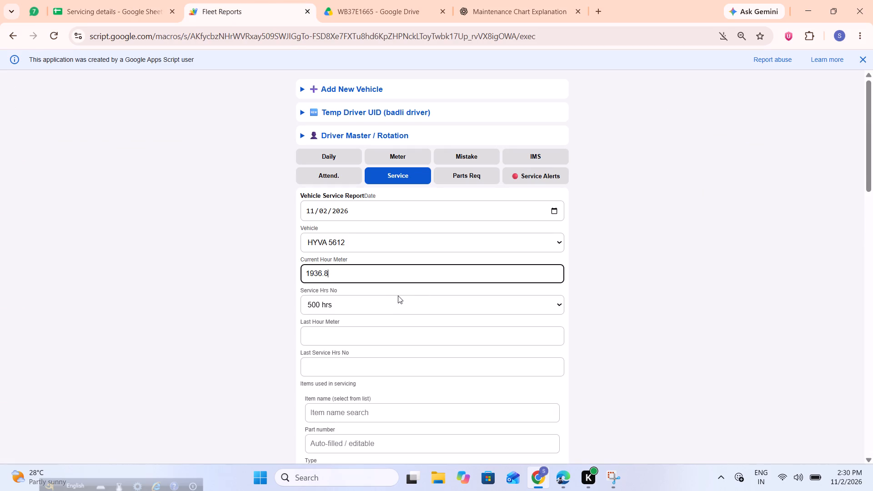
{"action": "key", "text": "ctrl+a"}
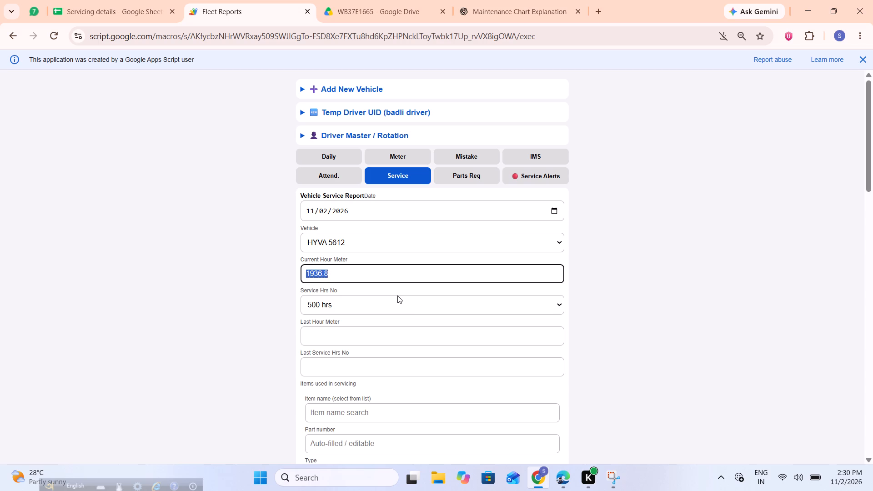
{"action": "key", "text": "ctrl+v"}
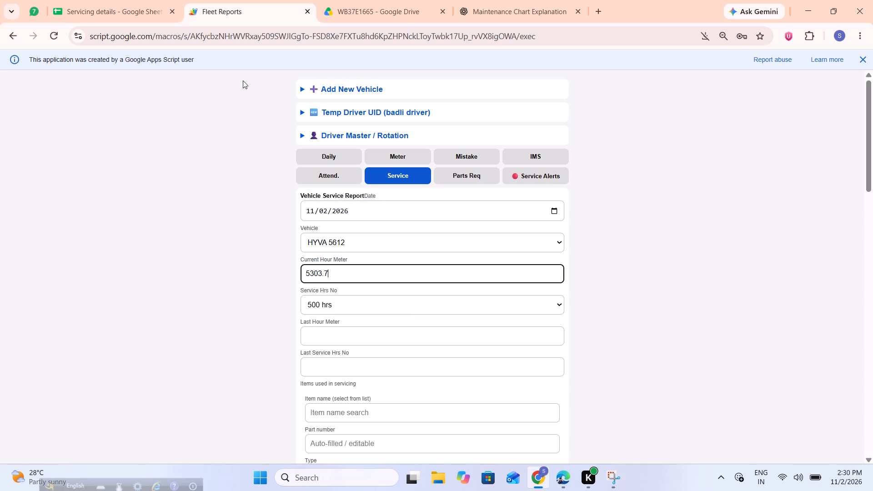
Enter 4842.9 as the last hour meter, copied from the April 6, 2026 row of the Servicing details sheet.
{"action": "left_click", "coordinate": [156, 0]}
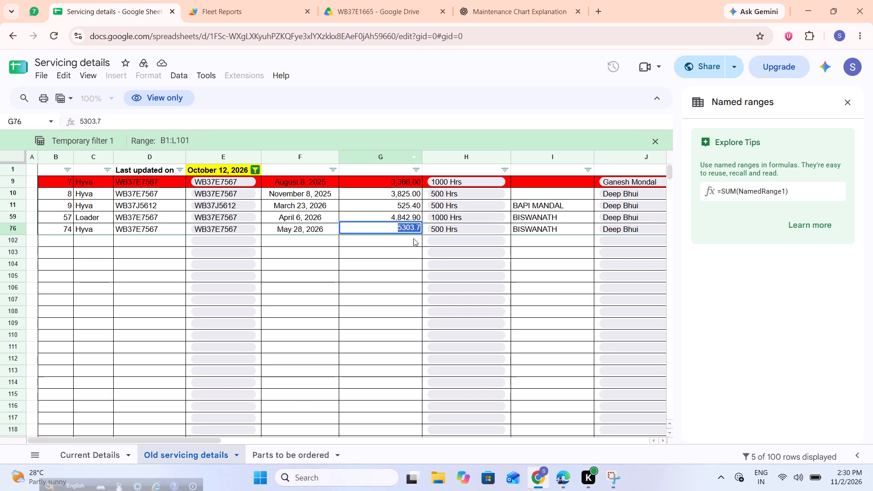
{"action": "left_click", "coordinate": [222, 0]}
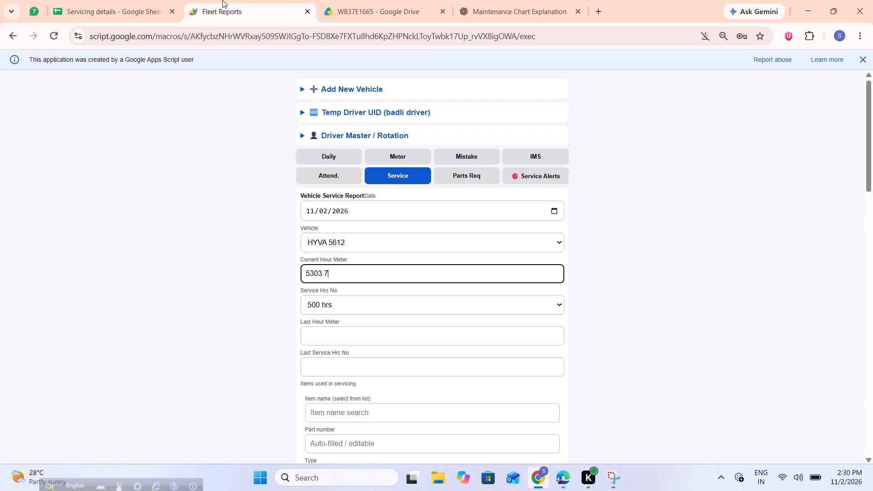
{"action": "left_click", "coordinate": [135, 0]}
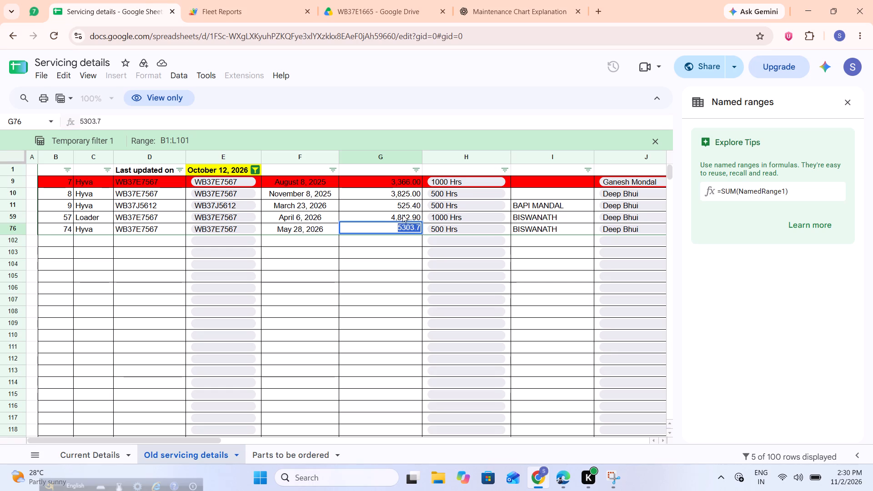
{"action": "double_click", "coordinate": [402, 216]}
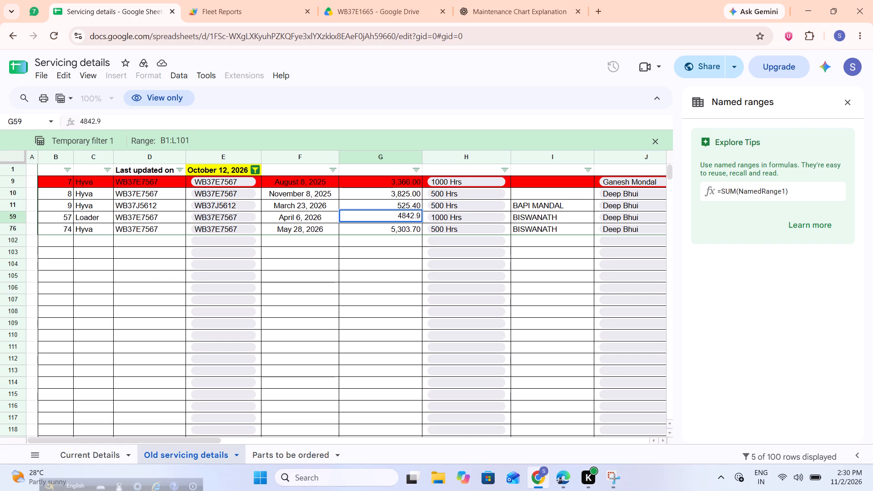
{"action": "double_click", "coordinate": [402, 216], "text": "ctrl"}
{"action": "key", "text": "ctrl+c"}
{"action": "left_click", "coordinate": [229, 0]}
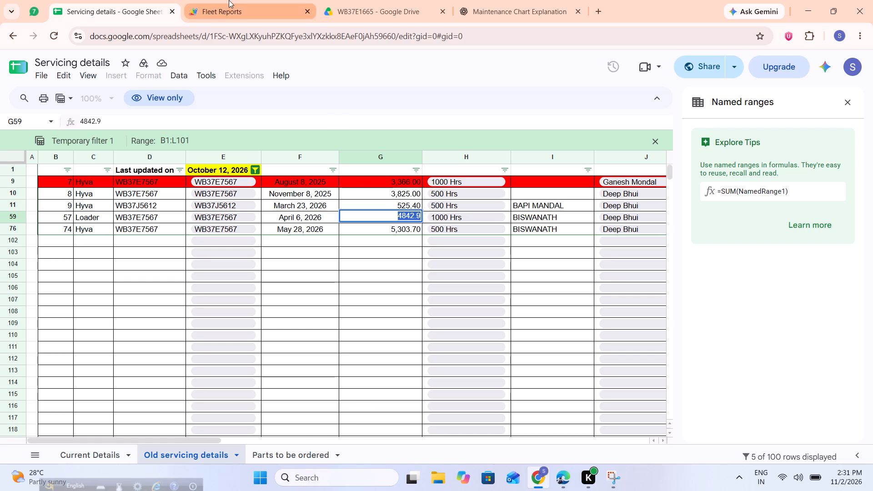
{"action": "left_click", "coordinate": [379, 334]}
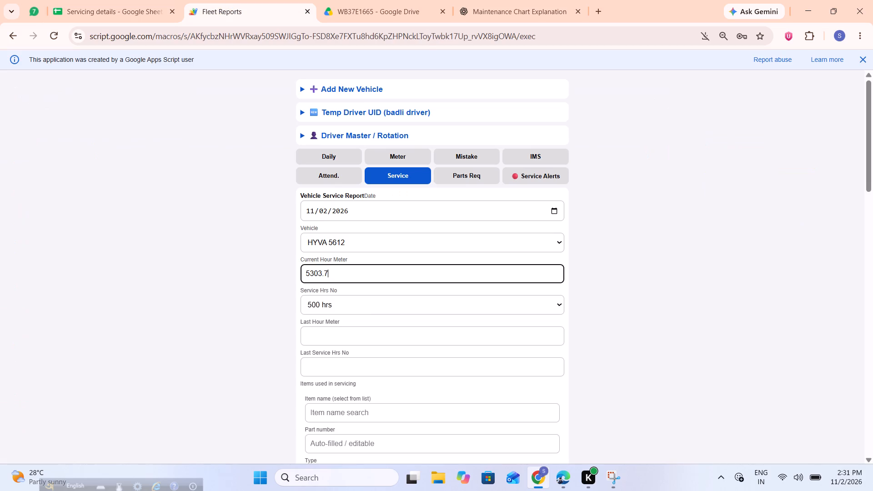
{"action": "key", "text": "ctrl+v"}
Check the previous service interval in the Servicing details sheet and enter 1000 as the Last Service Hrs No.
{"action": "left_click", "coordinate": [372, 365]}
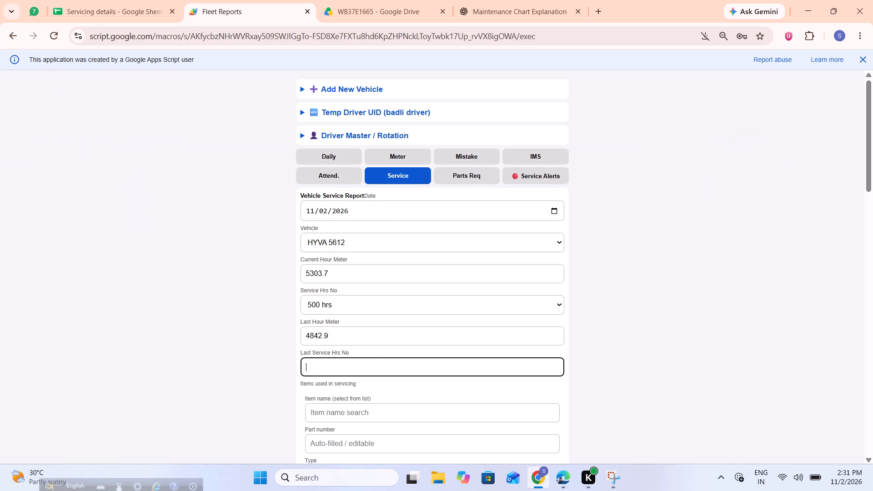
{"action": "left_click", "coordinate": [128, 0]}
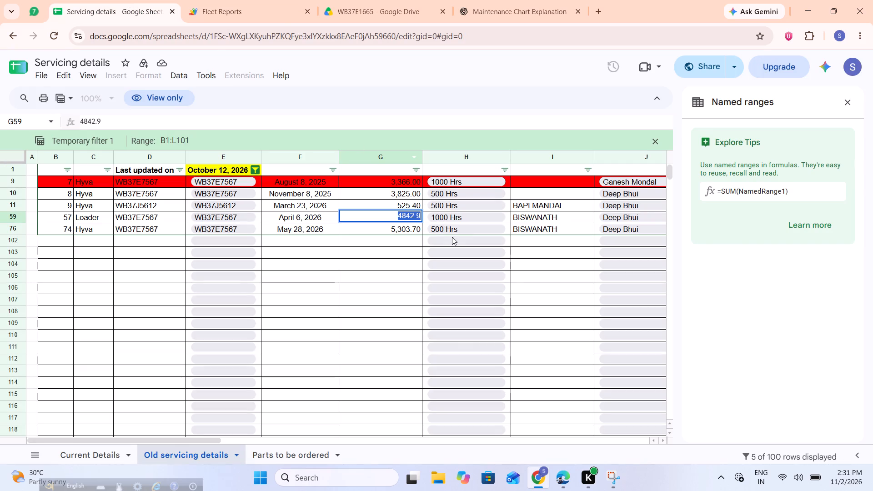
{"action": "left_click", "coordinate": [217, 4]}
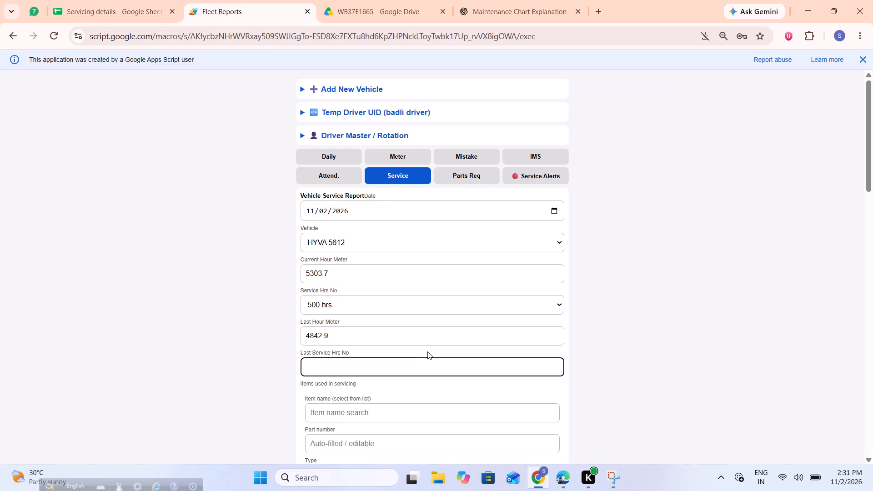
{"action": "type", "text": "1000"}
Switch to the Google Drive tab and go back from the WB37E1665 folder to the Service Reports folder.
{"action": "scroll", "coordinate": [404, 433], "scroll_direction": "down", "scroll_amount": 1}
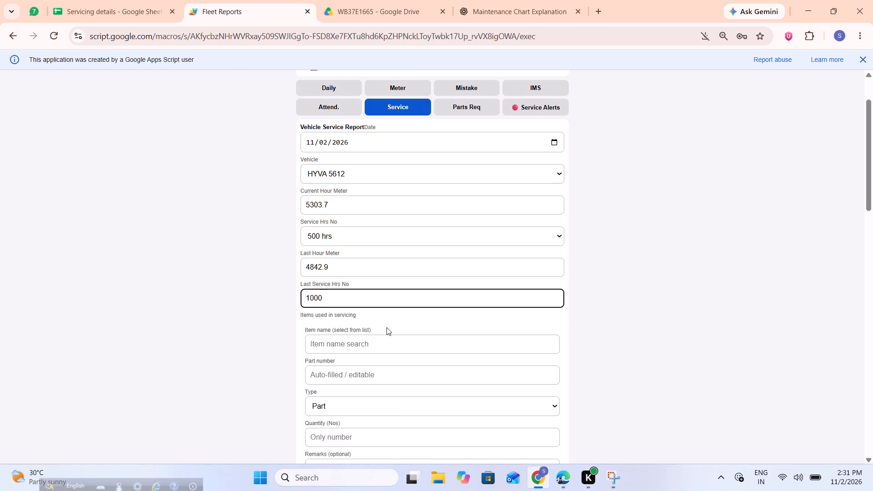
{"action": "left_click", "coordinate": [386, 327]}
{"action": "scroll", "coordinate": [386, 327], "scroll_direction": "down", "scroll_amount": 1}
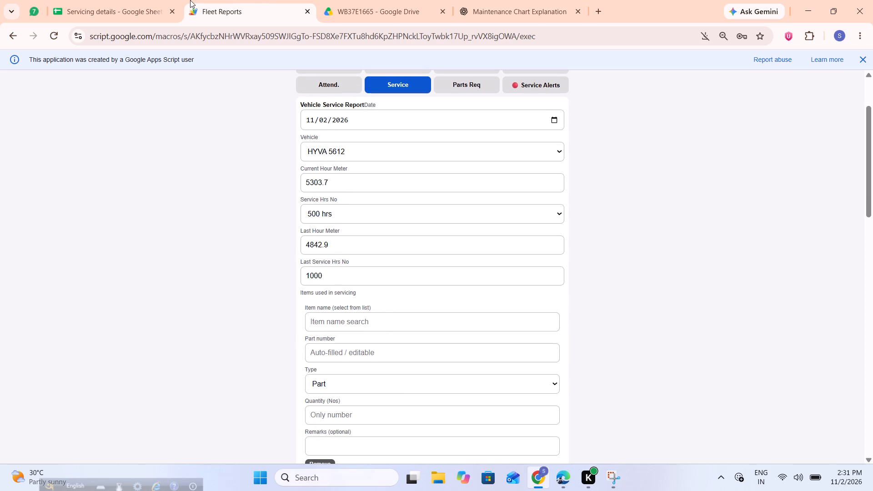
{"action": "left_click", "coordinate": [165, 0]}
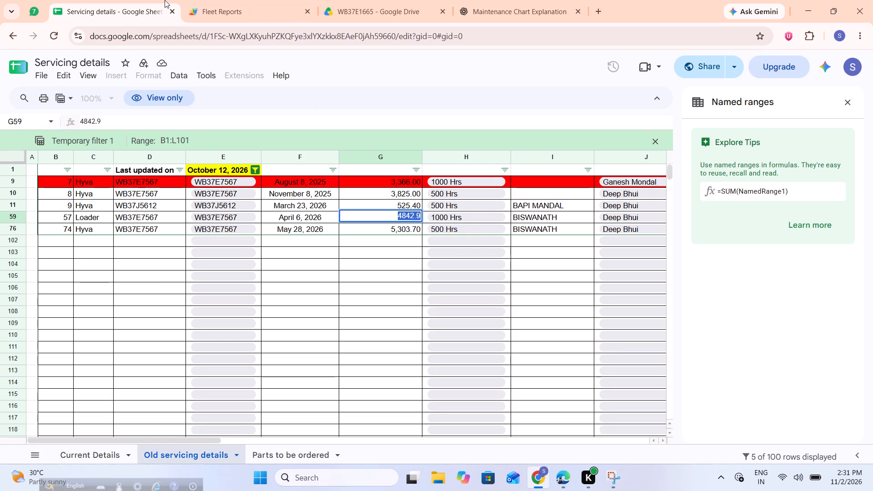
{"action": "left_click", "coordinate": [232, 0]}
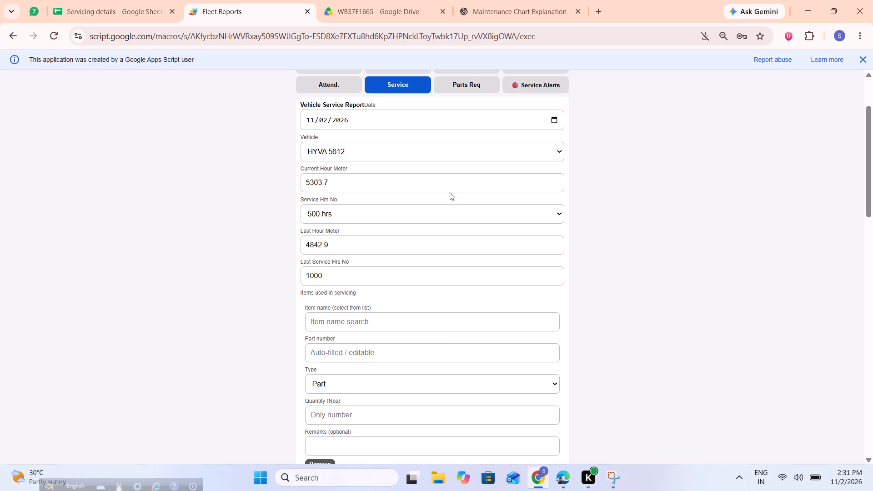
{"action": "left_click", "coordinate": [346, 0]}
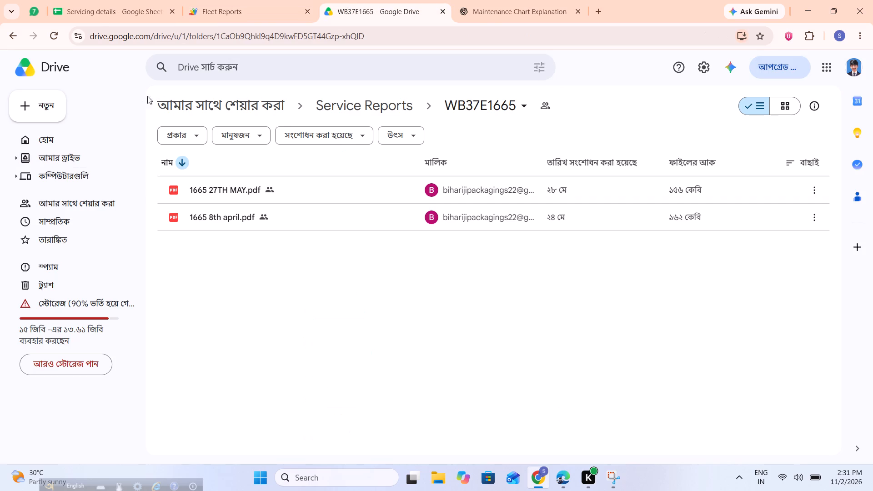
{"action": "left_click", "coordinate": [8, 37]}
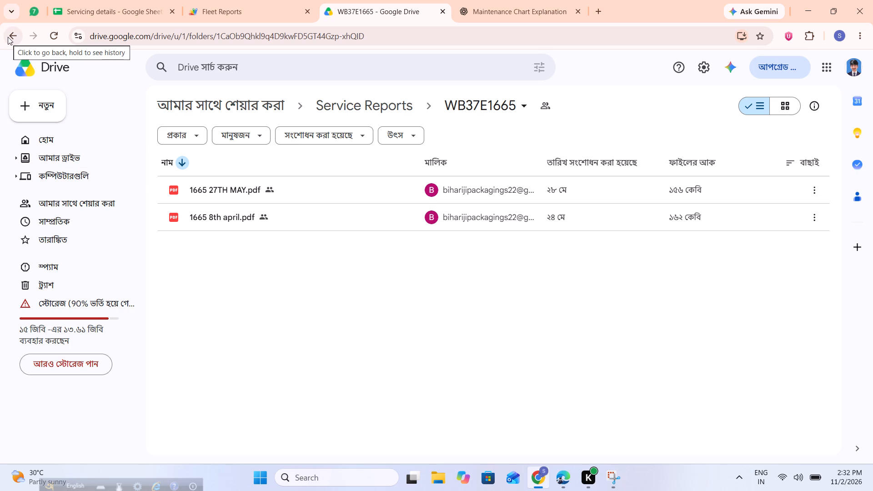
{"action": "left_click", "coordinate": [8, 37]}
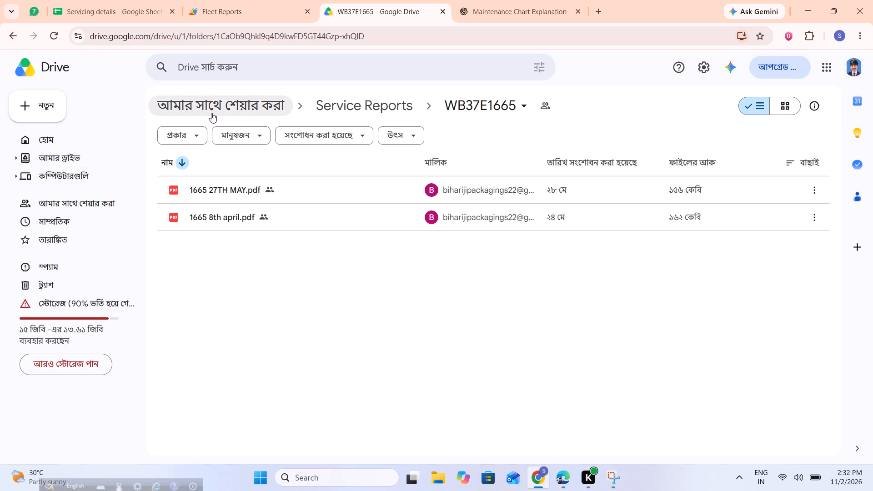
{"action": "left_click", "coordinate": [6, 41]}
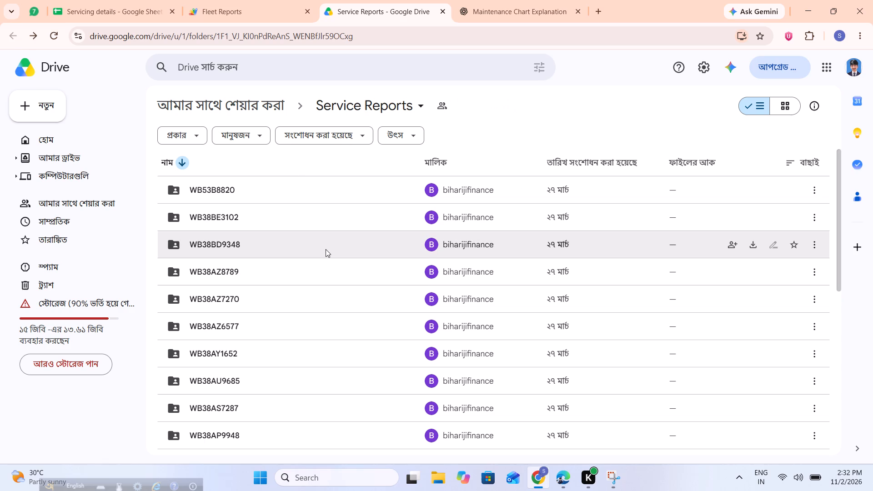
{"action": "scroll", "coordinate": [326, 249], "scroll_direction": "down", "scroll_amount": 3}
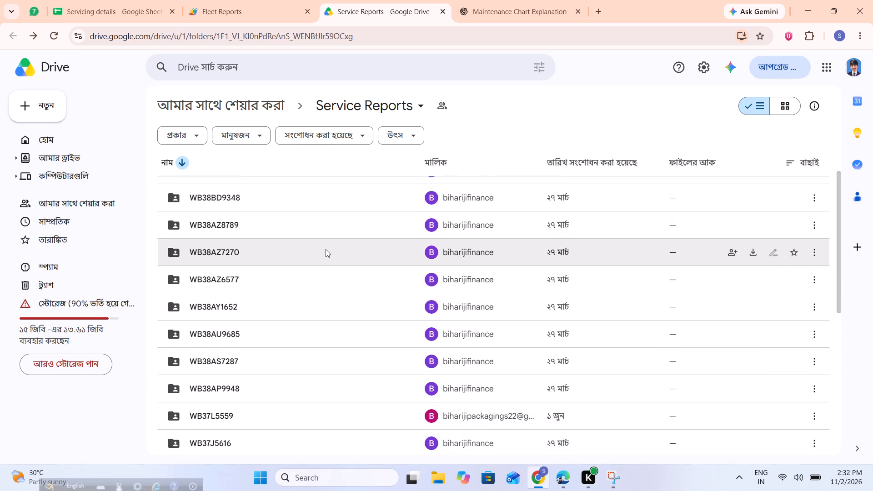
{"action": "scroll", "coordinate": [326, 249], "scroll_direction": "down", "scroll_amount": 5}
{"action": "left_click", "coordinate": [368, 341]}
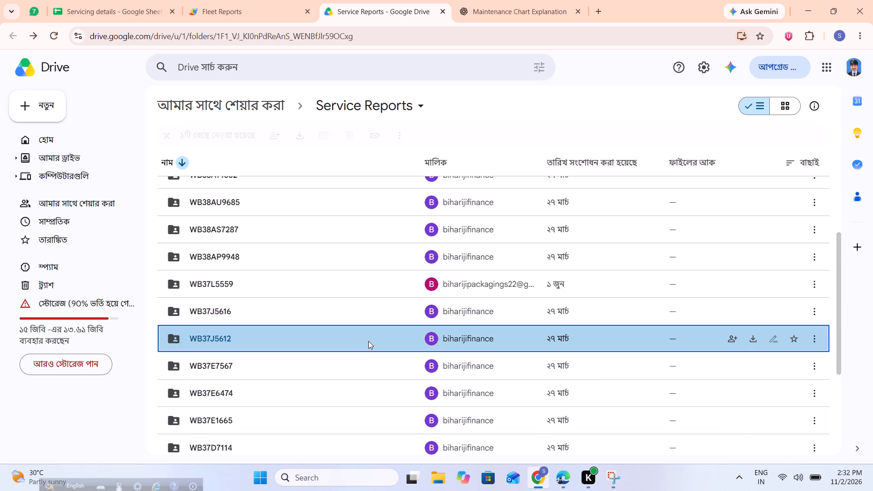
{"action": "double_click", "coordinate": [368, 341]}
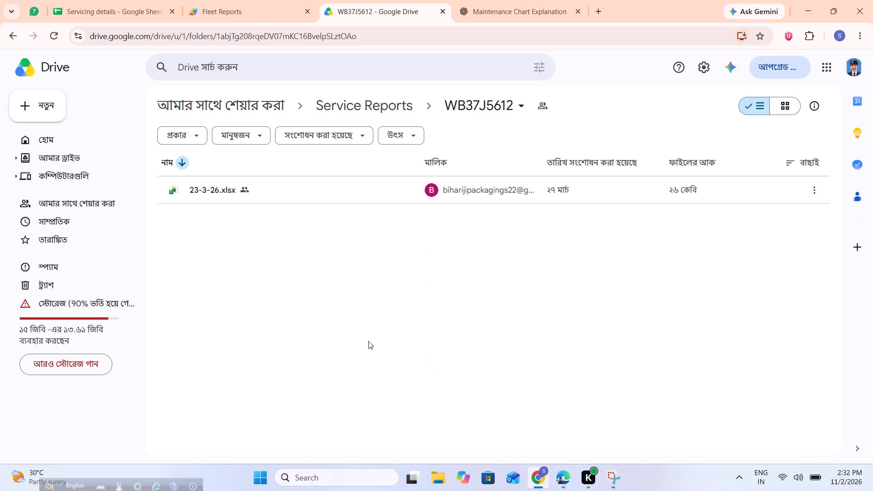
{"action": "double_click", "coordinate": [284, 196]}
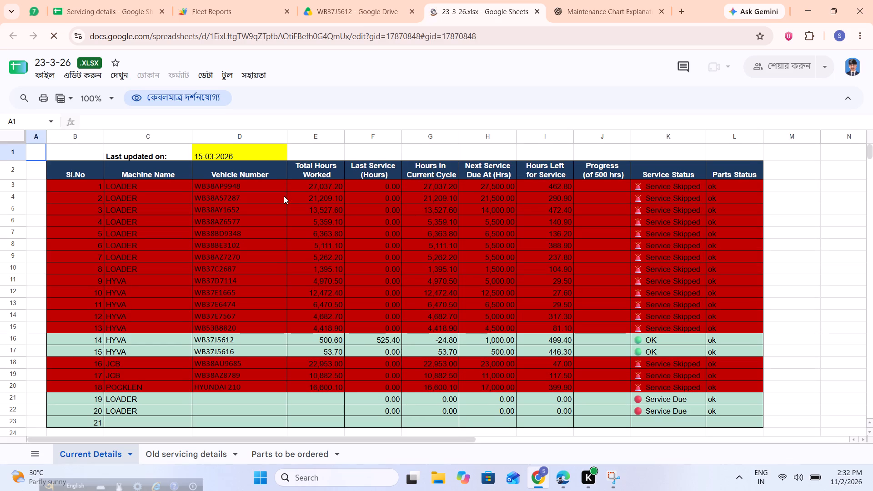
{"action": "scroll", "coordinate": [284, 196], "scroll_direction": "down", "scroll_amount": 1}
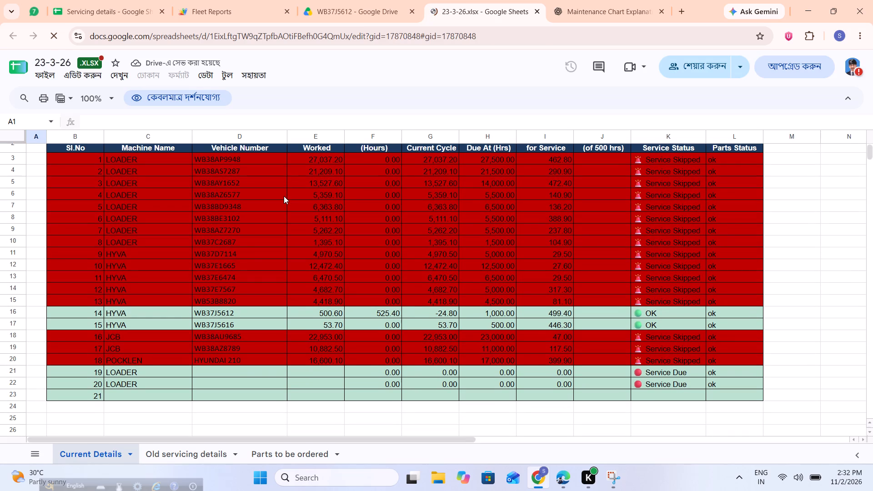
{"action": "scroll", "coordinate": [284, 196], "scroll_direction": "up", "scroll_amount": 1}
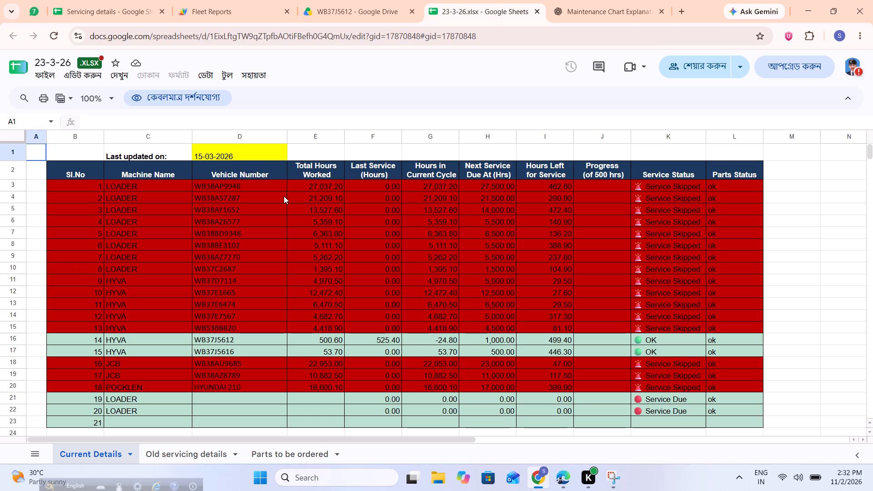
{"action": "scroll", "coordinate": [284, 196], "scroll_direction": "up", "scroll_amount": 1}
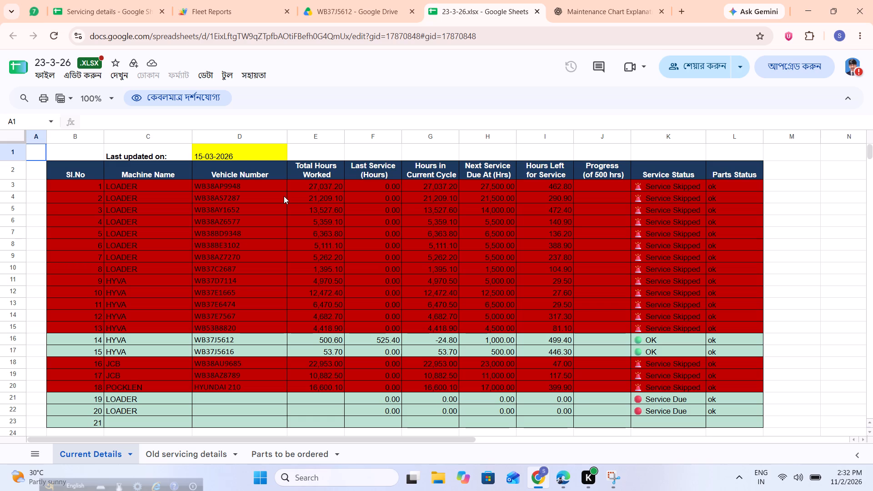
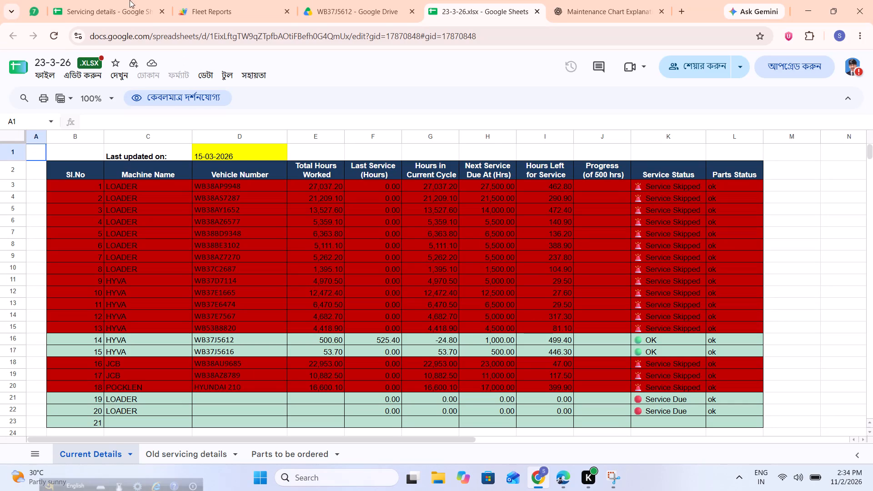
Switch to the Fleet Reports tab and review the HYVA 5612 service report entries against the checked service hours.
{"action": "left_click", "coordinate": [245, 0]}
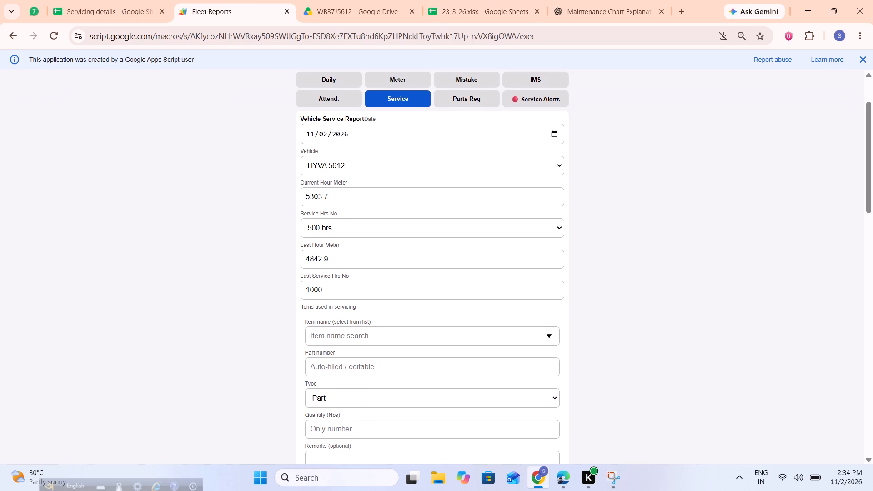
{"action": "scroll", "coordinate": [364, 316], "scroll_direction": "down", "scroll_amount": 1}
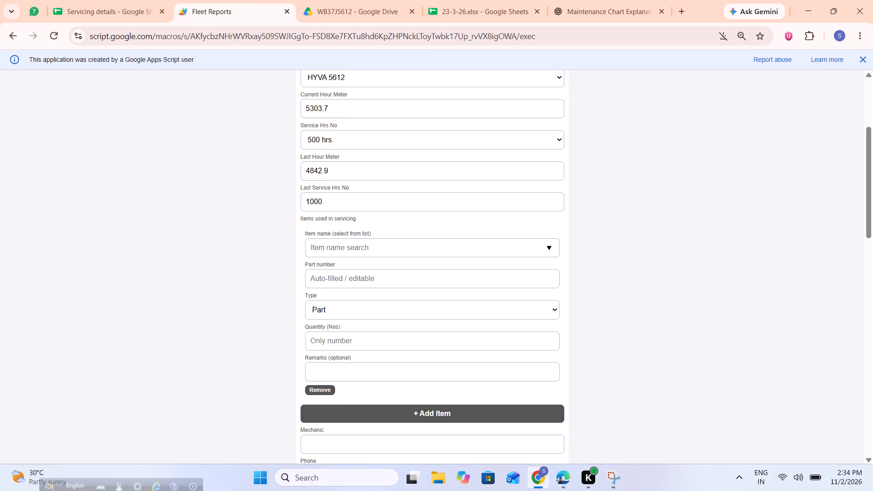
{"action": "scroll", "coordinate": [364, 316], "scroll_direction": "down", "scroll_amount": 1}
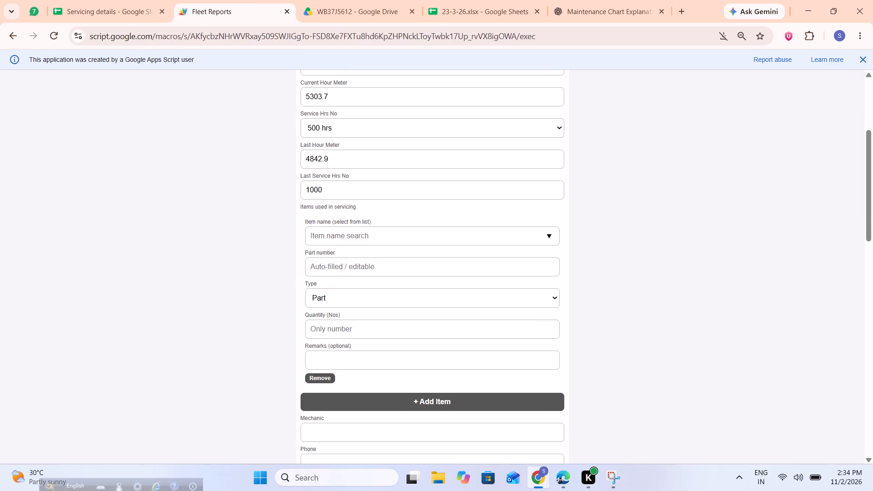
{"action": "scroll", "coordinate": [364, 316], "scroll_direction": "up", "scroll_amount": 5}
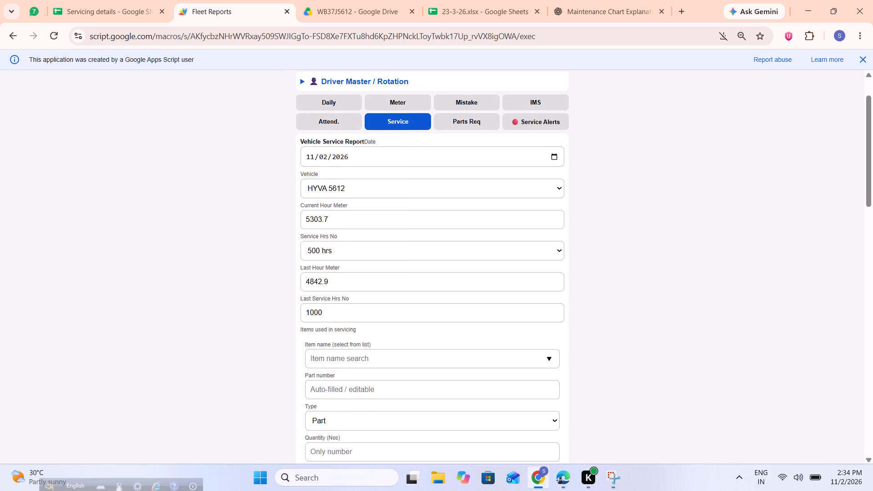
{"action": "scroll", "coordinate": [364, 316], "scroll_direction": "up", "scroll_amount": 1}
{"action": "scroll", "coordinate": [364, 316], "scroll_direction": "down", "scroll_amount": 1}
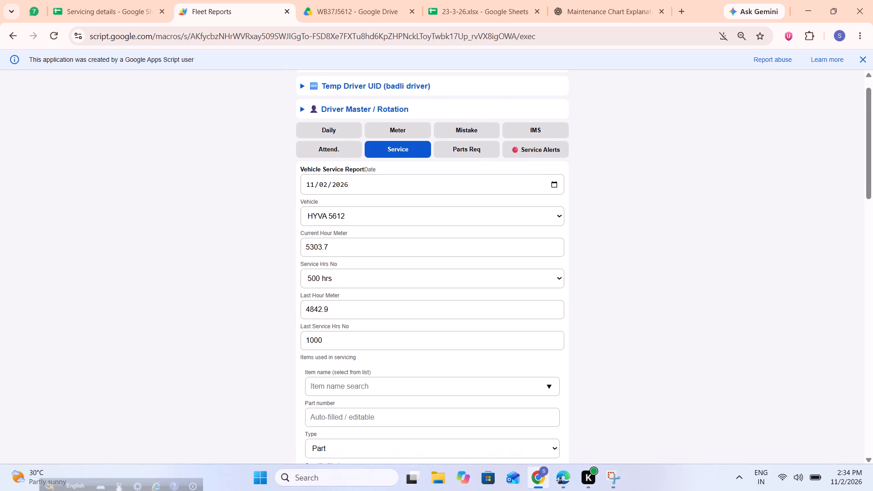
{"action": "left_click", "coordinate": [364, 316]}
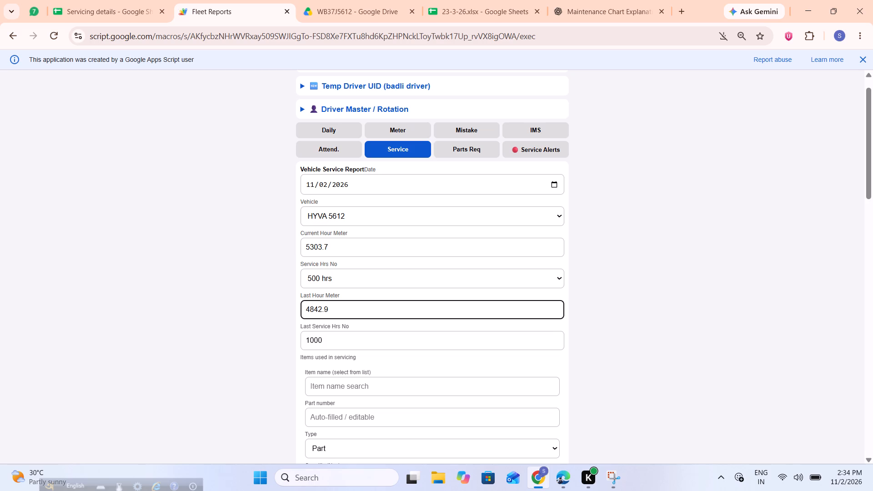
{"action": "scroll", "coordinate": [364, 316], "scroll_direction": "down", "scroll_amount": 1}
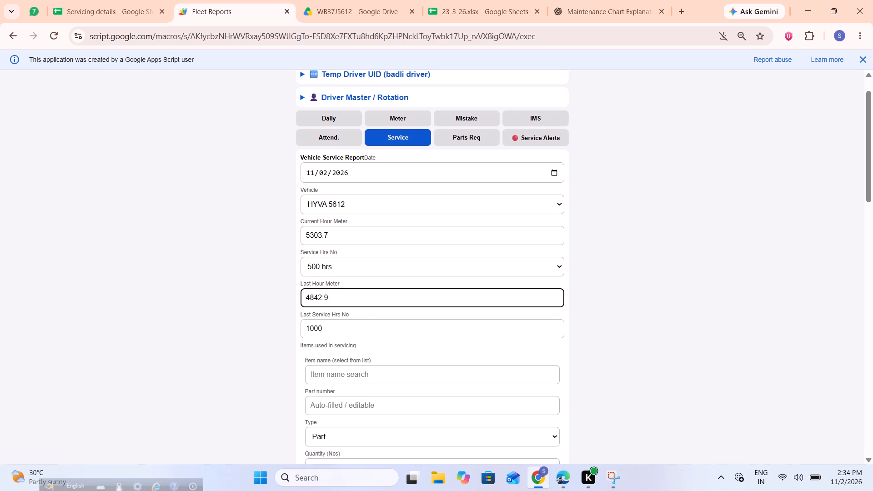
{"action": "left_click", "coordinate": [369, 341]}
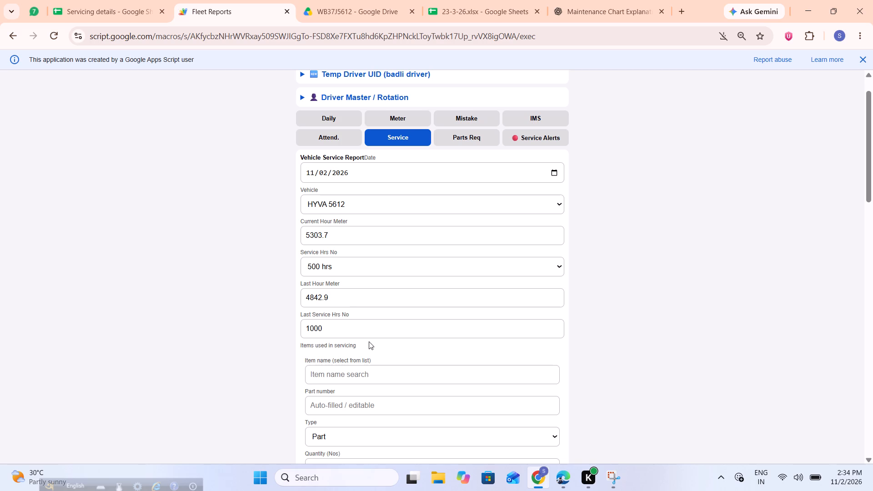
Change the service report's vehicle to POCKLAIN 2 (210E).
{"action": "left_click", "coordinate": [390, 210]}
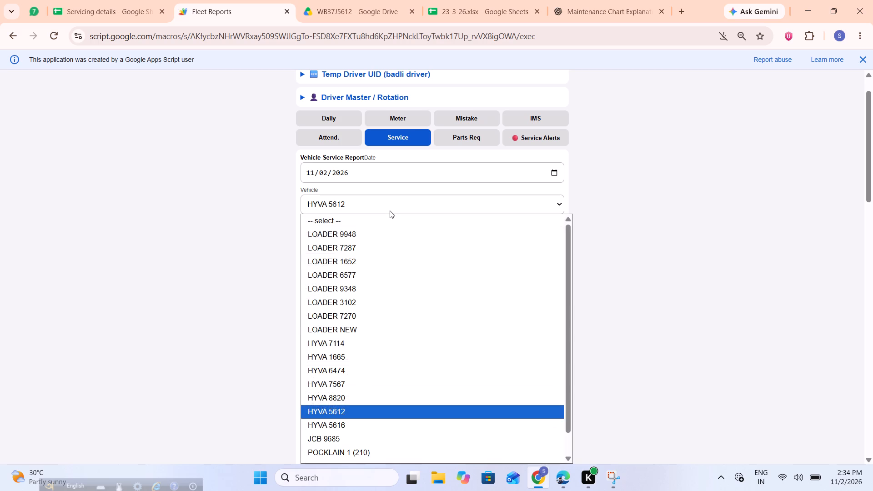
{"action": "scroll", "coordinate": [350, 384], "scroll_direction": "down", "scroll_amount": 1}
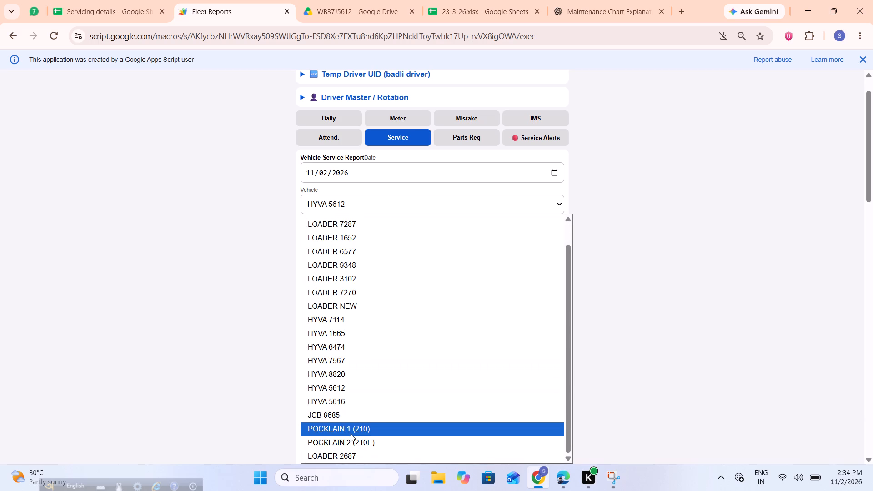
{"action": "left_click", "coordinate": [353, 438]}
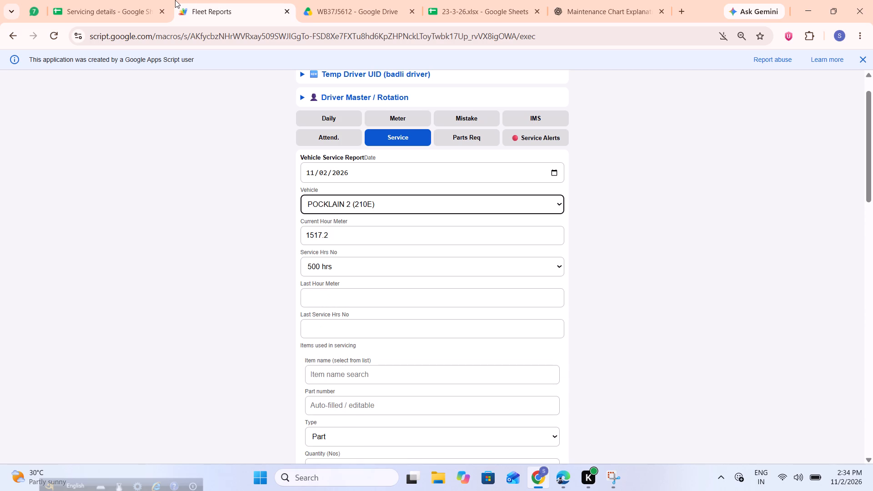
Switch to the Google Drive tab, go back to Service Reports and open the Pocklain HYUNDAI 210 (2) folder.
{"action": "left_click", "coordinate": [346, 0]}
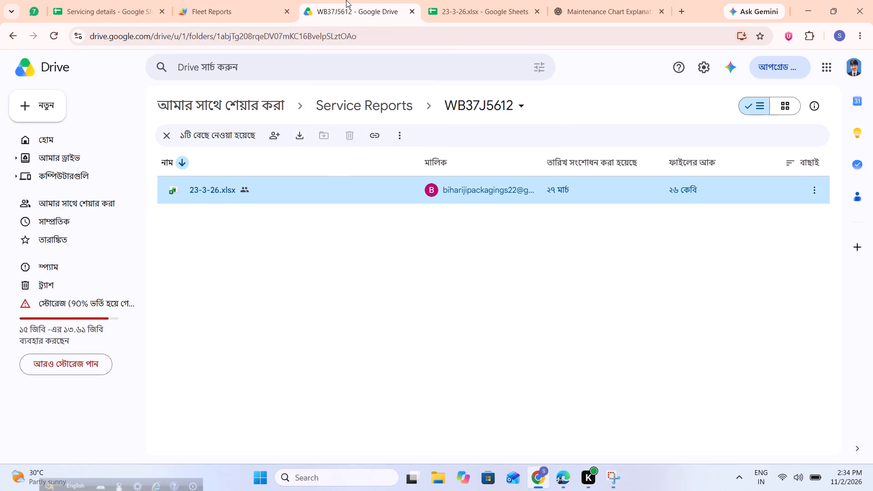
{"action": "left_click", "coordinate": [162, 125]}
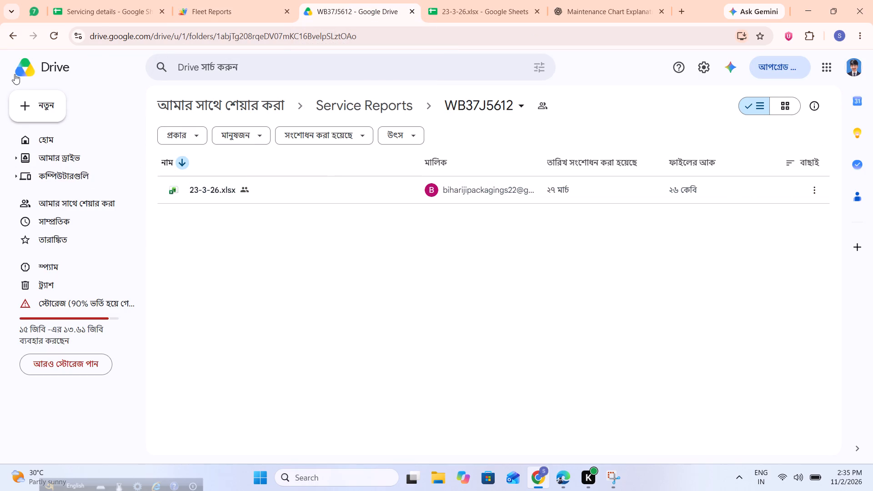
{"action": "left_click", "coordinate": [17, 41]}
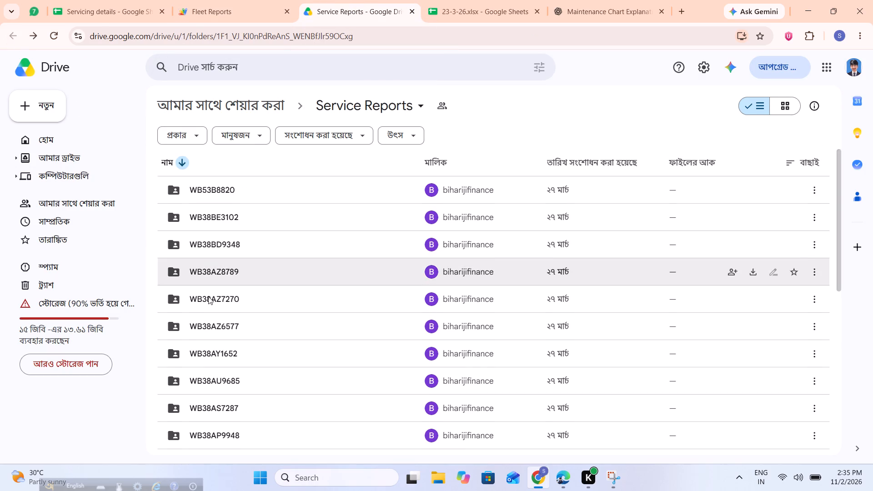
{"action": "scroll", "coordinate": [210, 264], "scroll_direction": "down", "scroll_amount": 4}
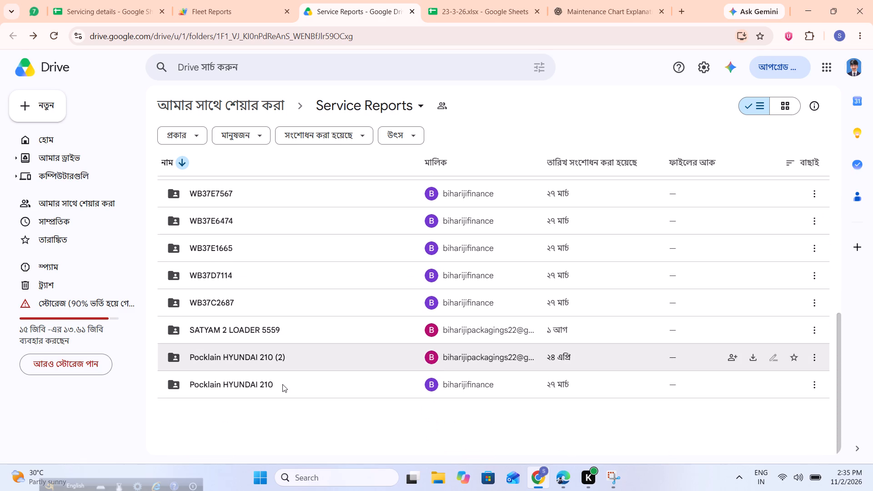
{"action": "left_click", "coordinate": [271, 358]}
{"action": "double_click", "coordinate": [271, 358]}
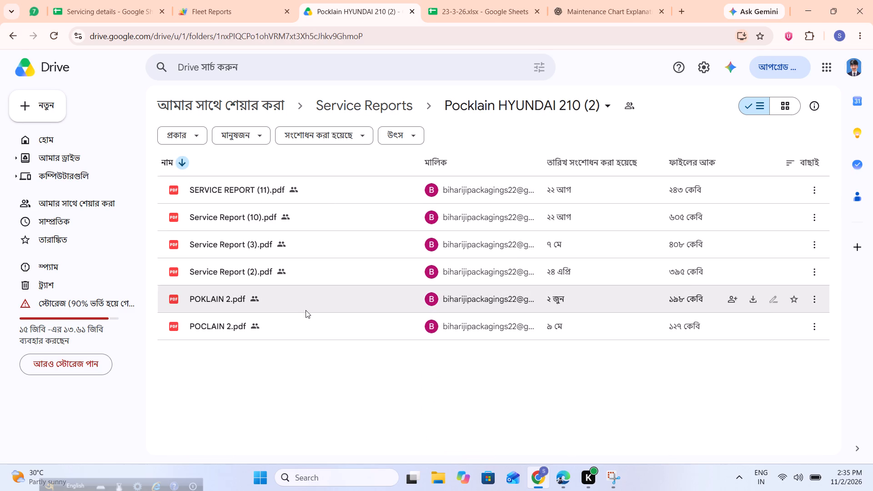
Open SERVICE REPORT (11).pdf to view its servicing record, and close it.
{"action": "double_click", "coordinate": [302, 200]}
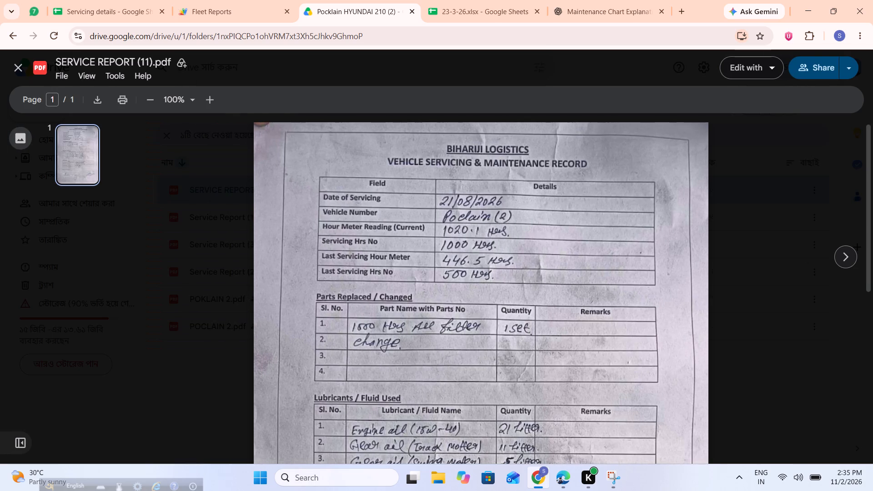
{"action": "left_click", "coordinate": [13, 58]}
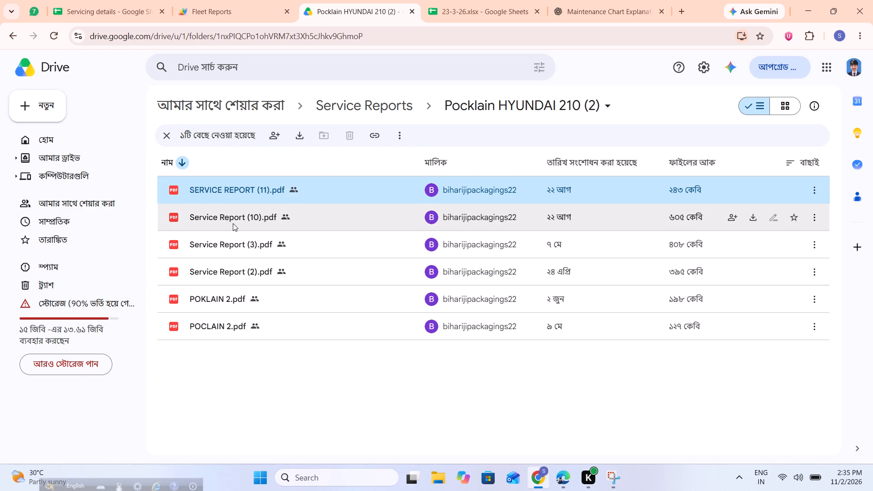
Open Service Report (10).pdf, examine its machine hours, service observations and sign-off sections, and close the preview.
{"action": "double_click", "coordinate": [233, 223]}
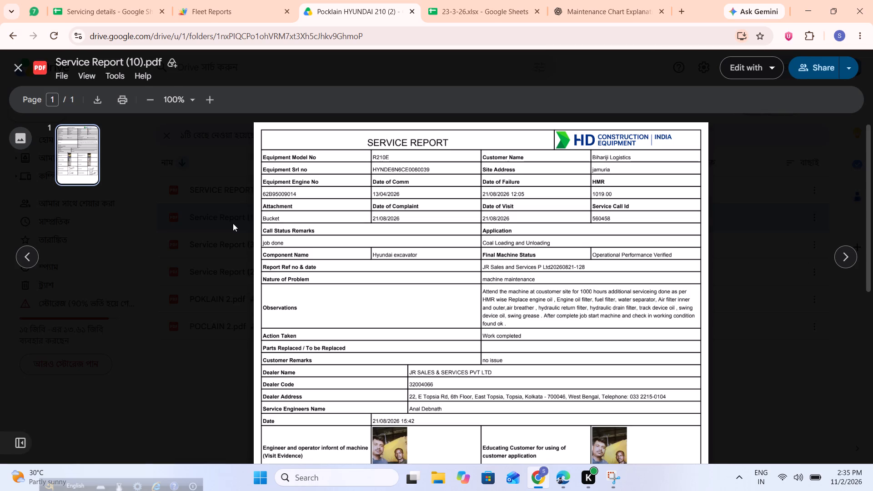
{"action": "scroll", "coordinate": [468, 436], "scroll_direction": "down", "scroll_amount": 1}
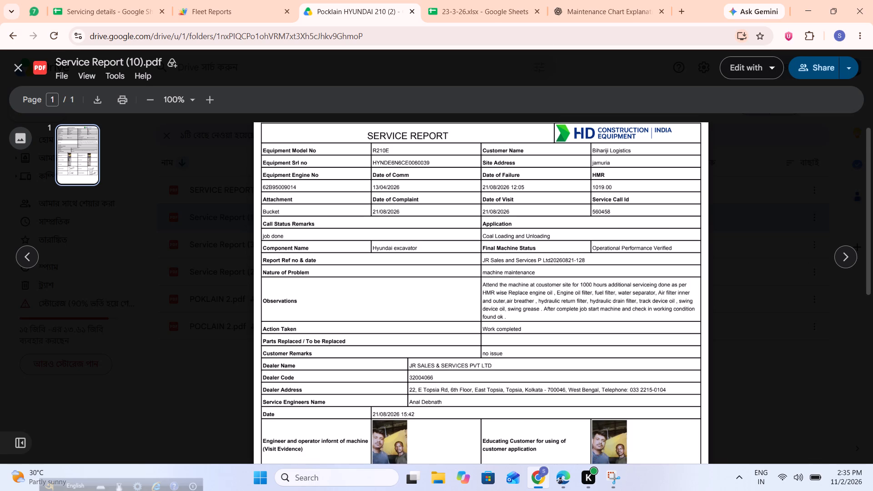
{"action": "scroll", "coordinate": [468, 436], "scroll_direction": "down", "scroll_amount": 2}
{"action": "left_click", "coordinate": [468, 440]}
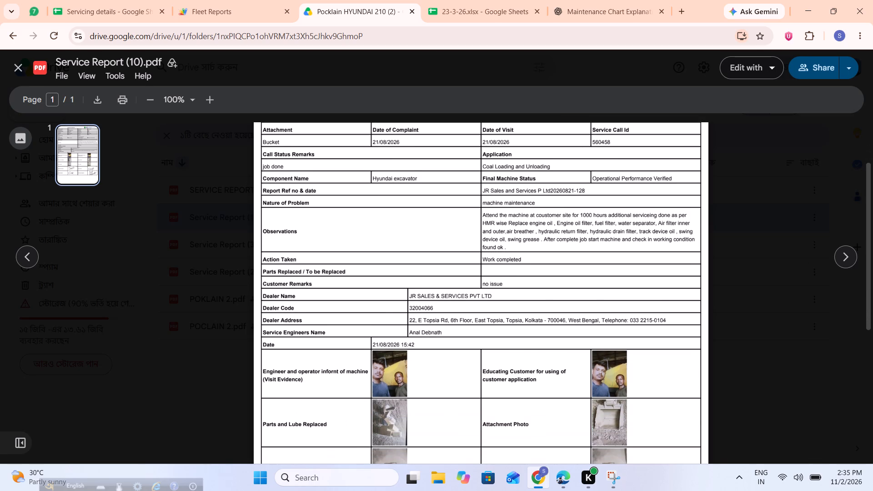
{"action": "scroll", "coordinate": [468, 440], "scroll_direction": "down", "scroll_amount": 1}
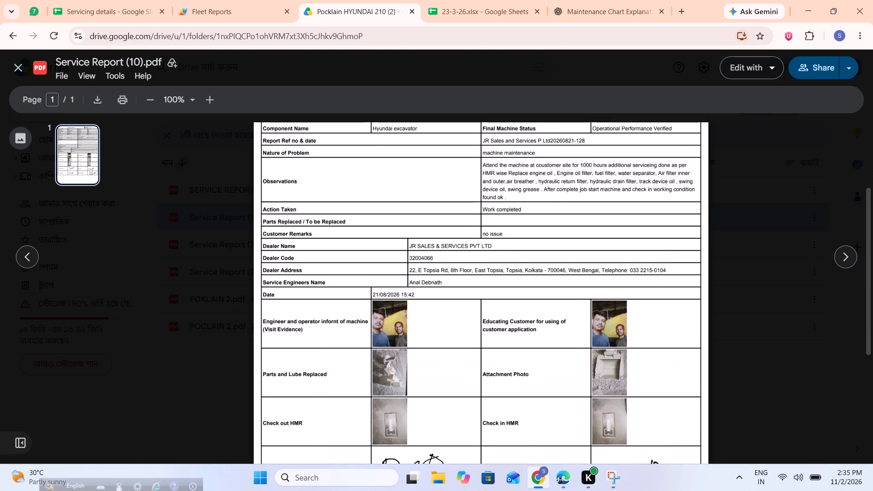
{"action": "scroll", "coordinate": [468, 440], "scroll_direction": "down", "scroll_amount": 1}
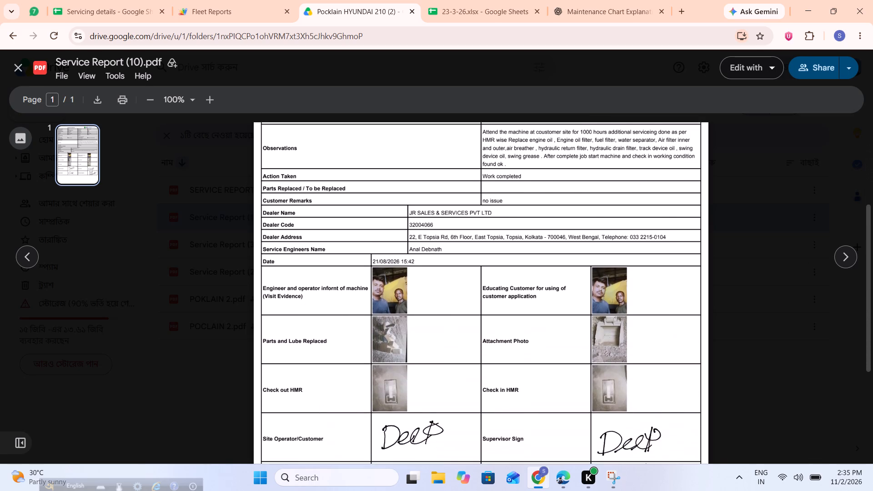
{"action": "scroll", "coordinate": [468, 431], "scroll_direction": "down", "scroll_amount": 1}
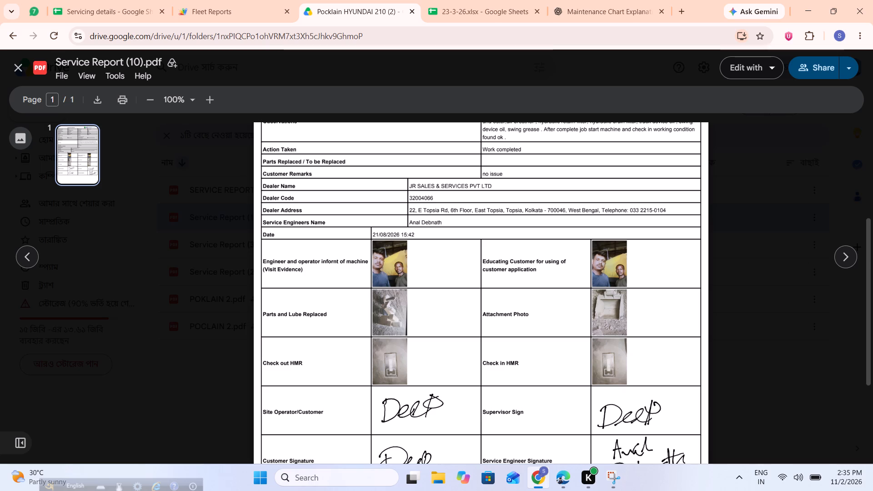
{"action": "scroll", "coordinate": [468, 431], "scroll_direction": "down", "scroll_amount": 1}
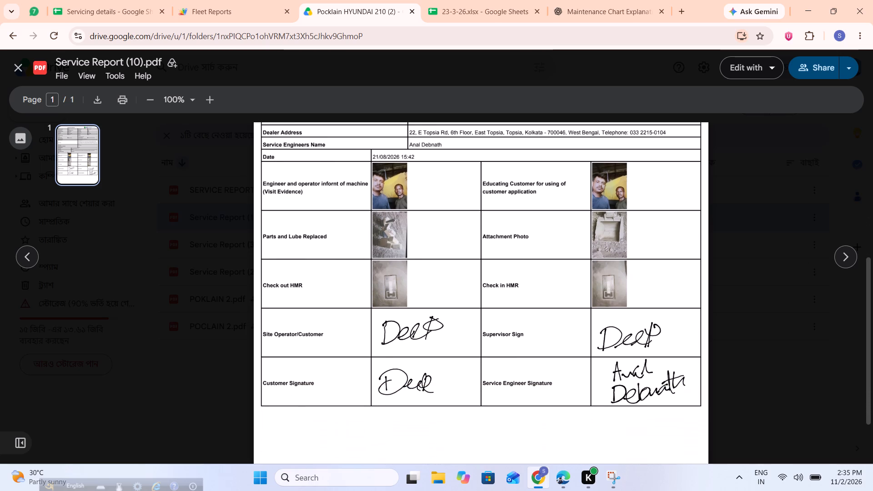
{"action": "scroll", "coordinate": [468, 431], "scroll_direction": "down", "scroll_amount": 1}
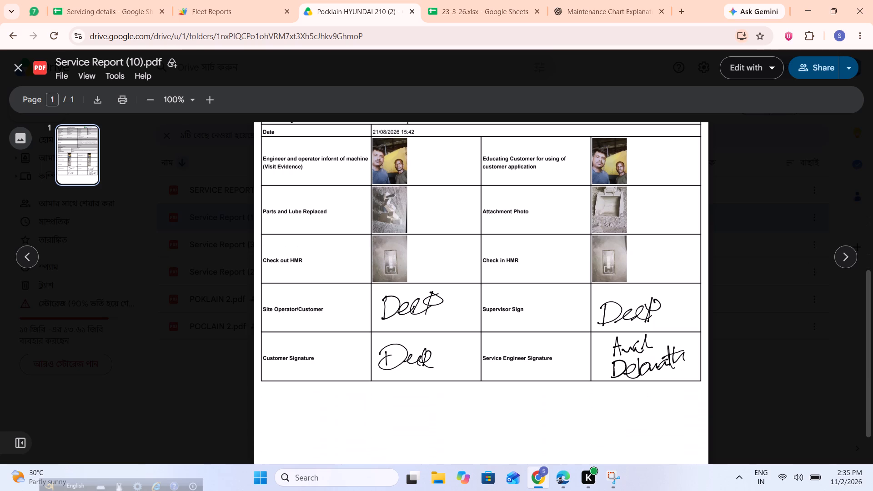
{"action": "scroll", "coordinate": [468, 431], "scroll_direction": "down", "scroll_amount": 2}
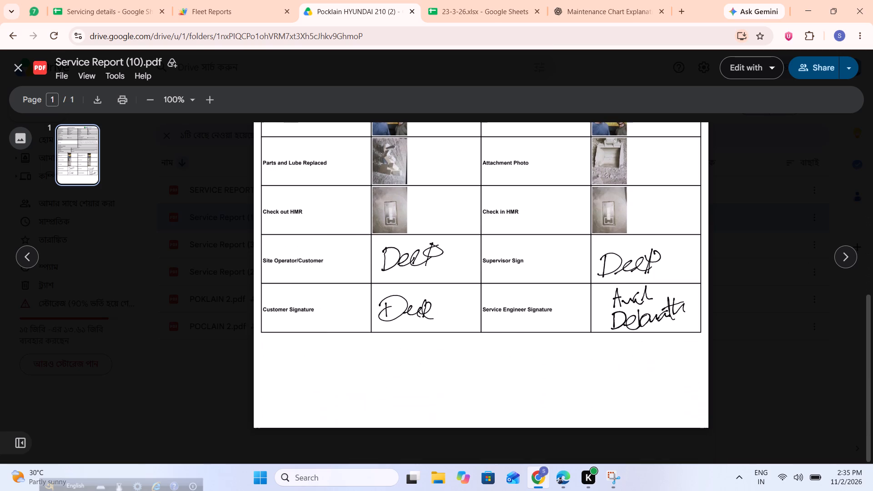
{"action": "scroll", "coordinate": [468, 431], "scroll_direction": "up", "scroll_amount": 2}
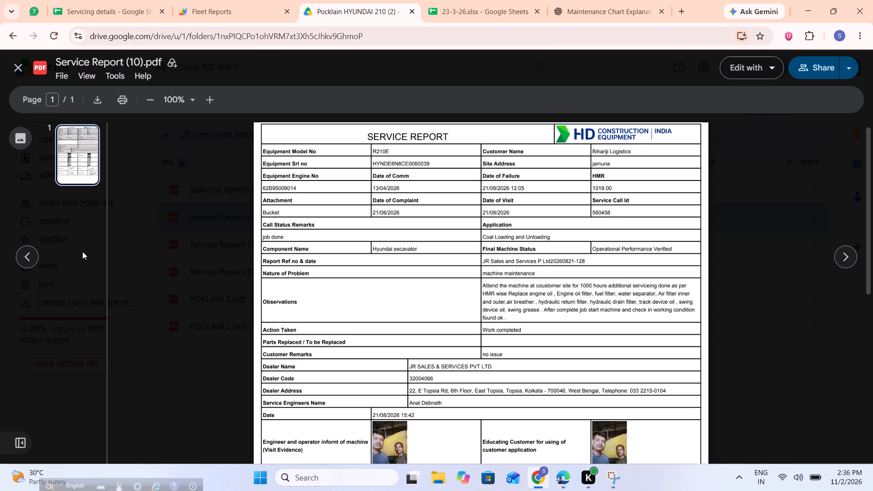
{"action": "left_click", "coordinate": [16, 69]}
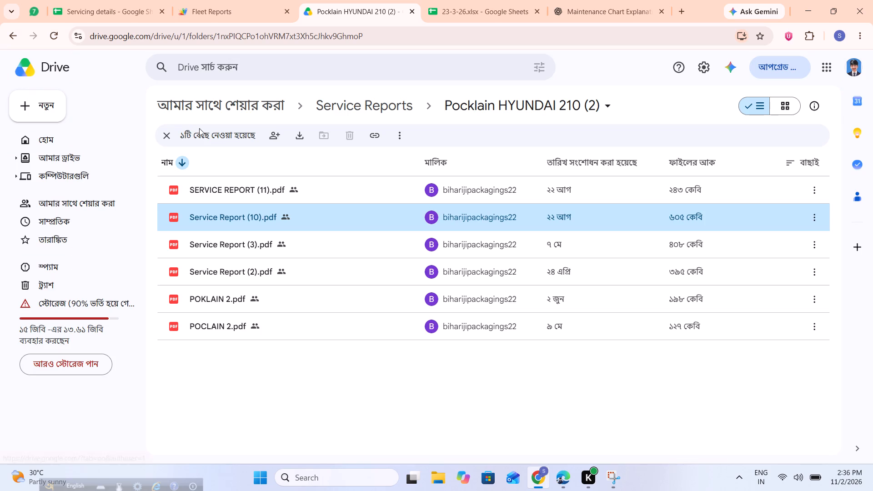
Reopen SERVICE REPORT (11).pdf to check its current and last servicing hours, and return to the Fleet Reports form.
{"action": "left_click", "coordinate": [307, 193]}
{"action": "double_click", "coordinate": [307, 193]}
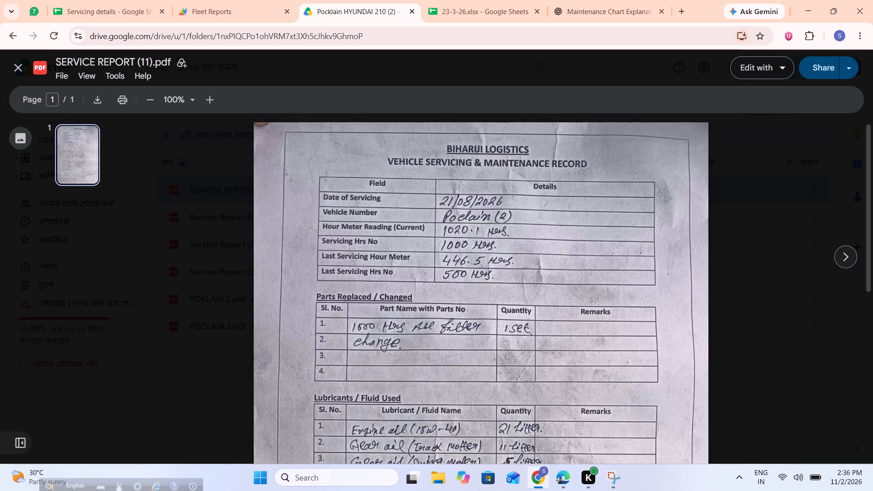
{"action": "left_click", "coordinate": [226, 0]}
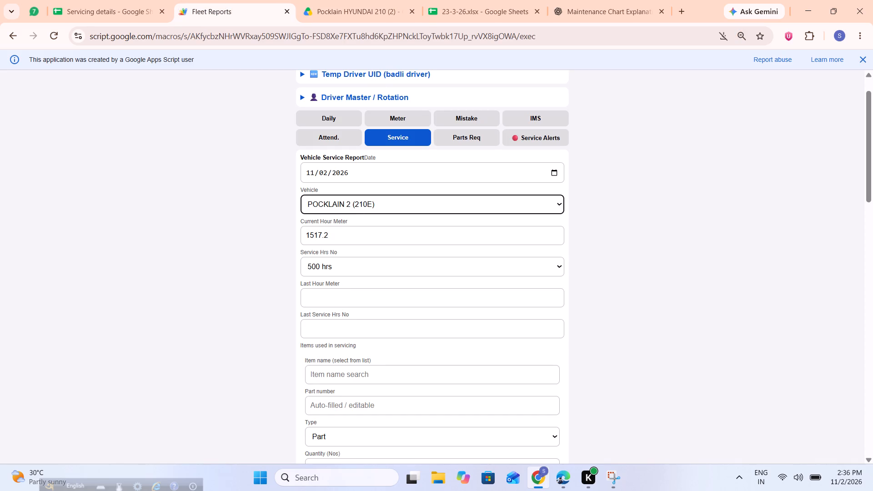
In the Servicing details spreadsheet, change the vehicle filter on Old servicing details to show only HYUNDAI 210 (2).
{"action": "left_click", "coordinate": [115, 0]}
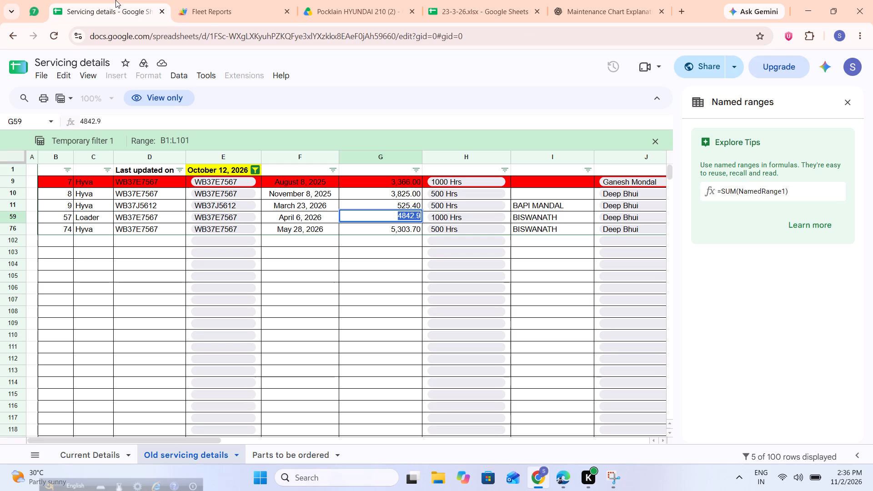
{"action": "left_click", "coordinate": [253, 171]}
{"action": "left_click", "coordinate": [135, 382]}
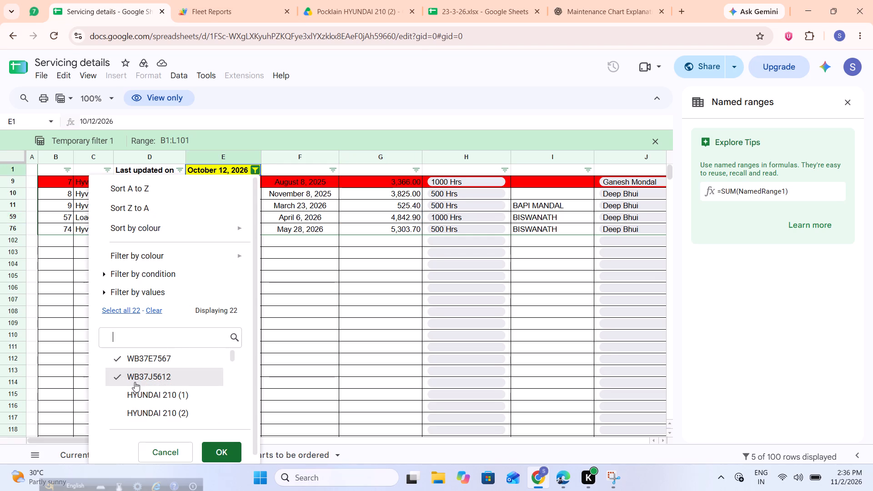
{"action": "left_click", "coordinate": [133, 359]}
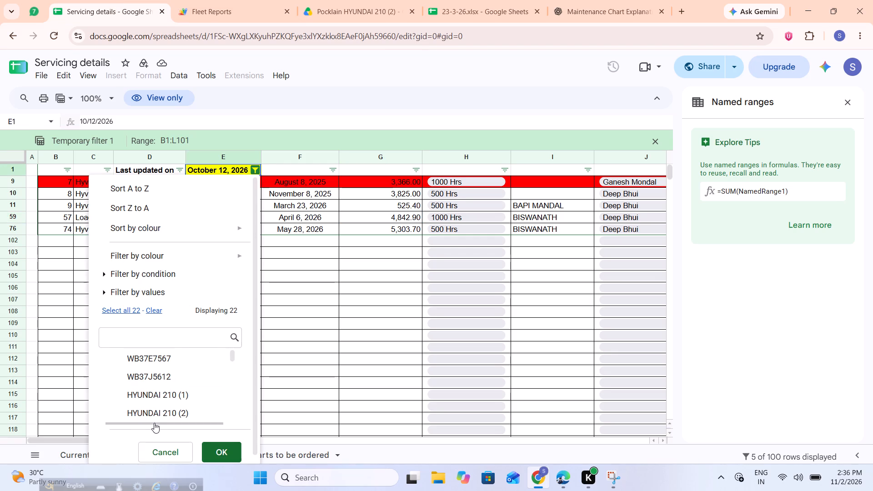
{"action": "scroll", "coordinate": [154, 423], "scroll_direction": "down", "scroll_amount": 1}
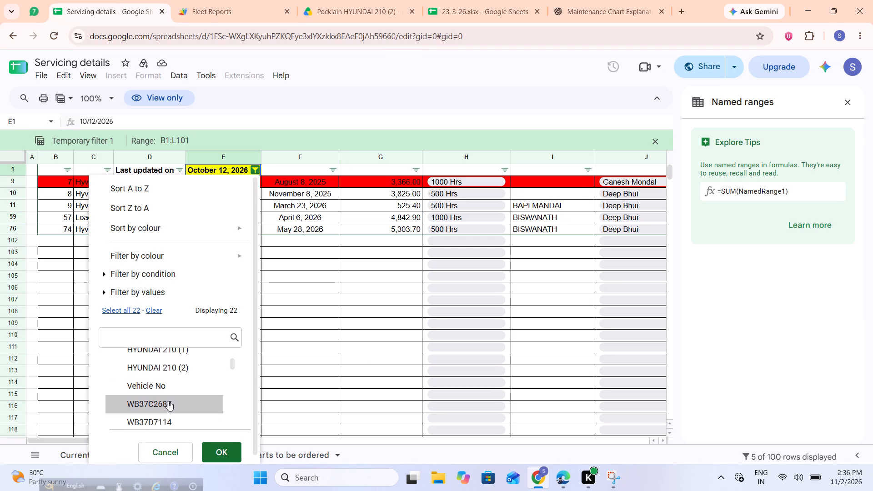
{"action": "left_click", "coordinate": [174, 372]}
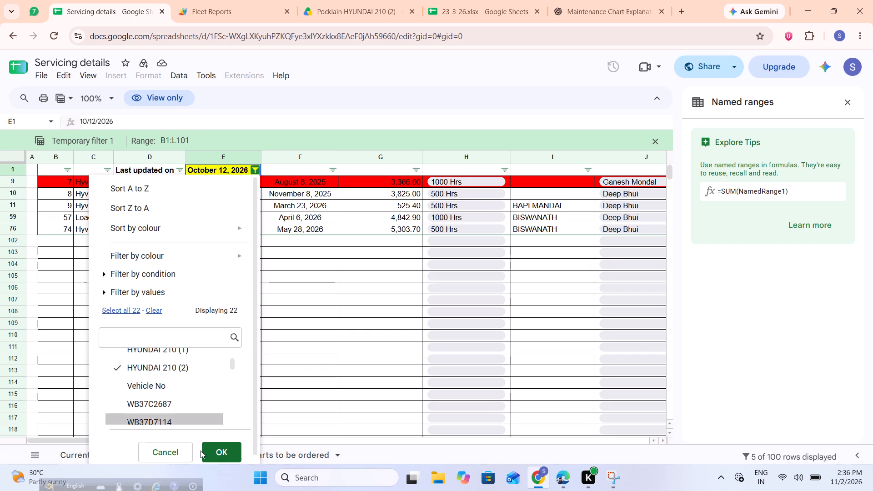
{"action": "left_click", "coordinate": [212, 456]}
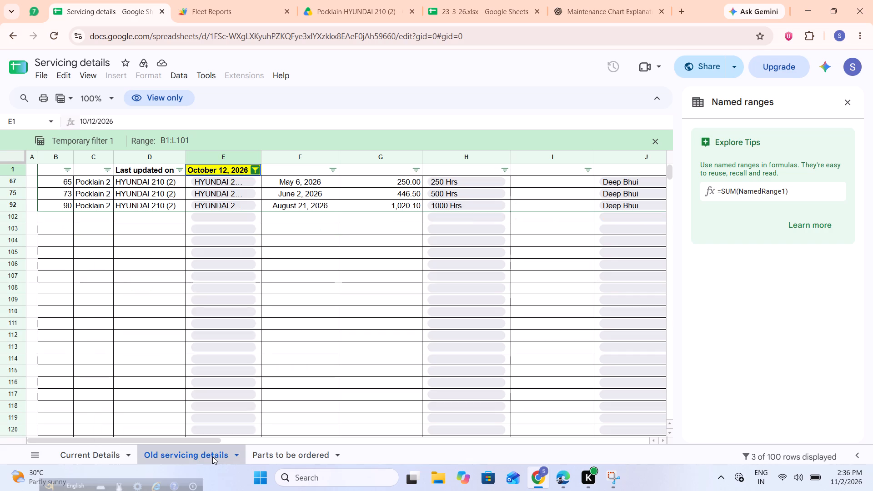
Copy the August 21, 2026 hour reading into the Fleet Reports form as Current Hour Meter 1020.1, and set Service Hrs No to 1000 hrs.
{"action": "double_click", "coordinate": [406, 202]}
{"action": "double_click", "coordinate": [406, 202]}
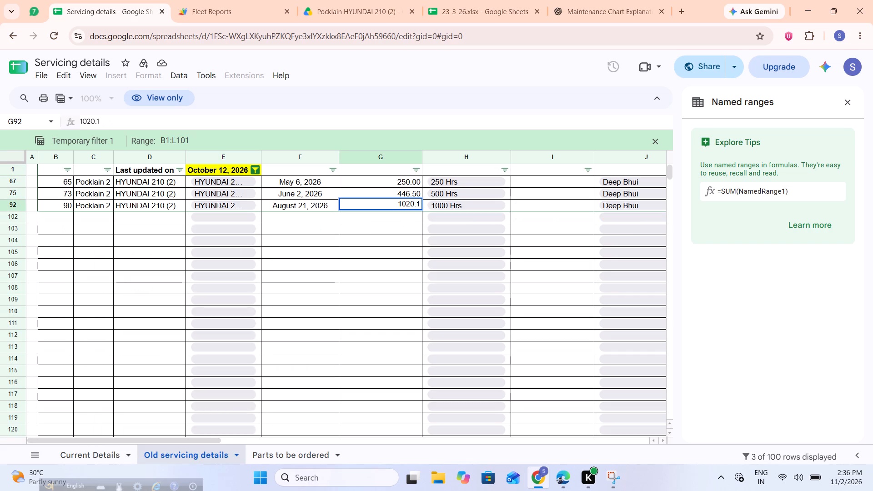
{"action": "key", "text": "ctrl+c"}
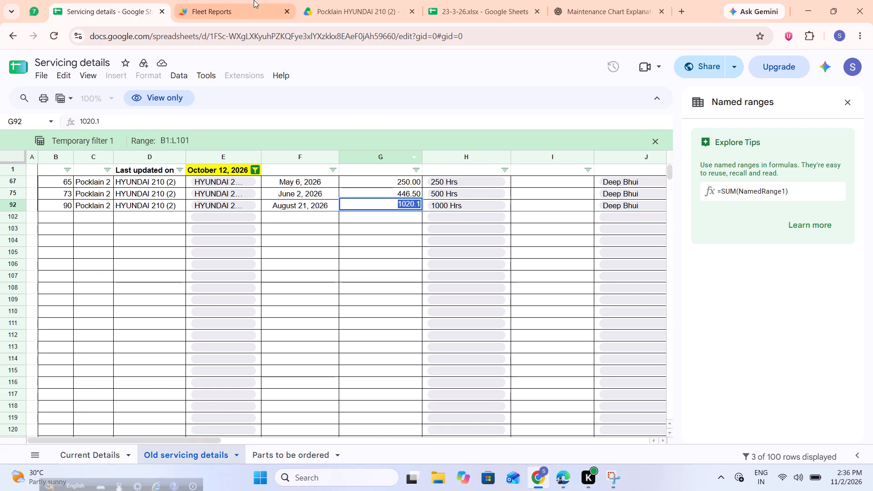
{"action": "left_click", "coordinate": [253, 0]}
{"action": "left_click_drag", "start_coordinate": [349, 231], "coordinate": [245, 229]}
{"action": "key", "text": "ctrl+v"}
{"action": "left_click", "coordinate": [68, 0]}
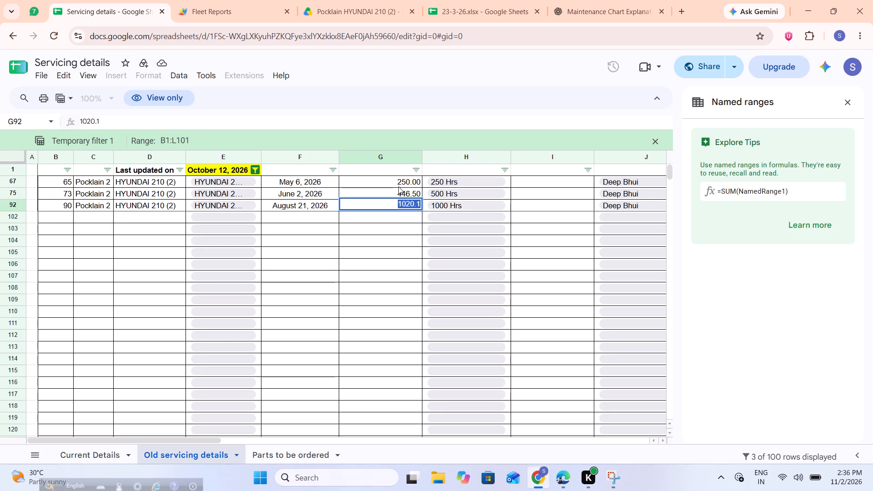
{"action": "left_click", "coordinate": [230, 0]}
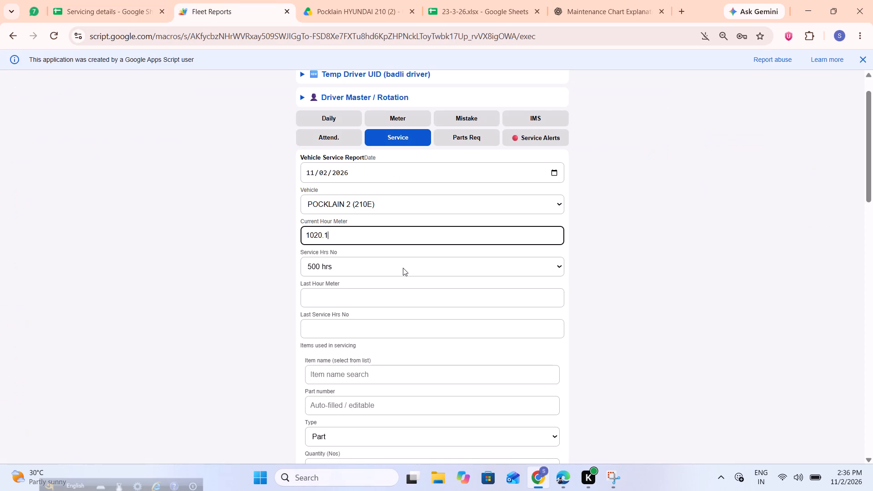
{"action": "left_click", "coordinate": [403, 268]}
{"action": "left_click", "coordinate": [390, 301]}
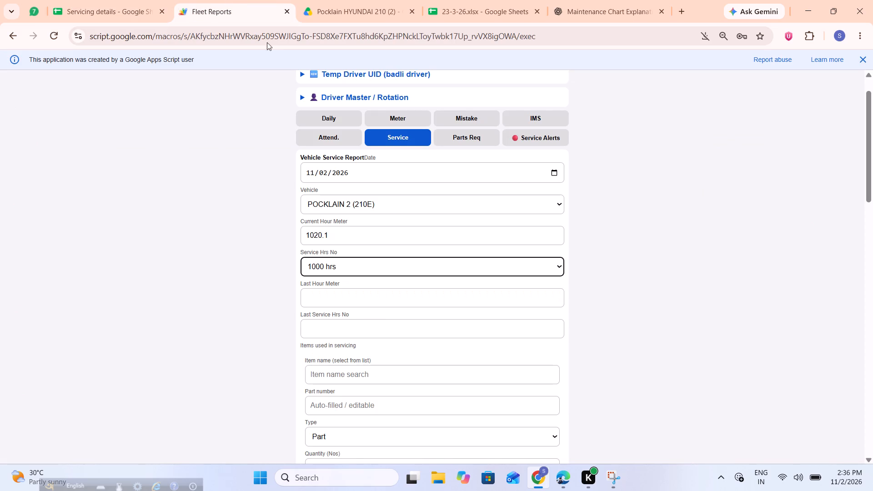
Copy the June 2, 2026 reading into the form as Last Hour Meter 446.5, and enter 500 as Last Service Hrs No.
{"action": "left_click", "coordinate": [146, 0]}
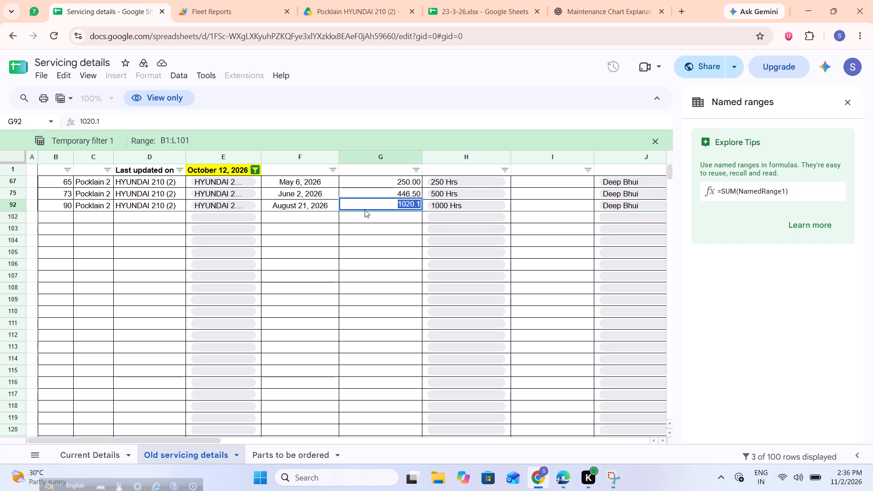
{"action": "double_click", "coordinate": [380, 194]}
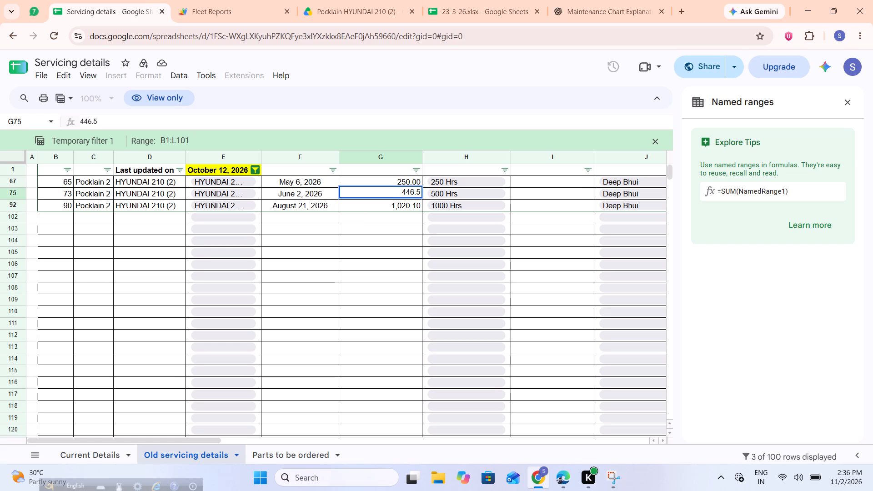
{"action": "left_click", "coordinate": [382, 195]}
{"action": "double_click", "coordinate": [382, 195]}
{"action": "key", "text": "ctrl+c"}
{"action": "left_click", "coordinate": [228, 0]}
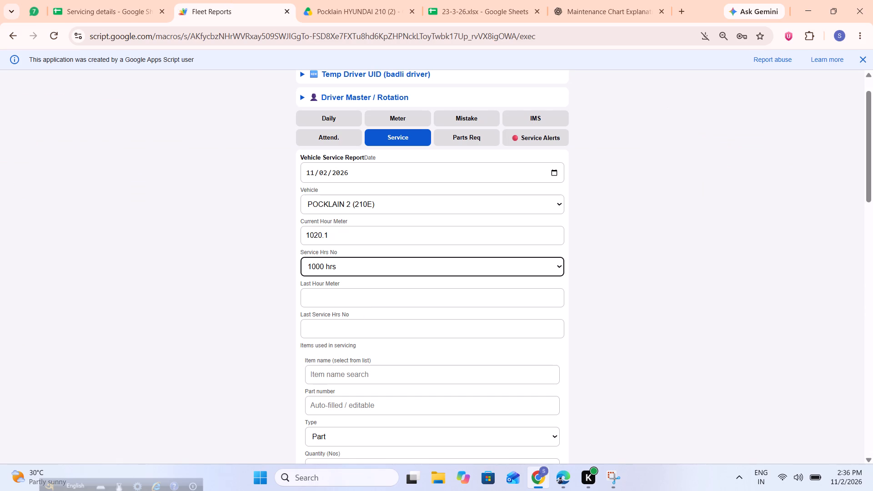
{"action": "left_click", "coordinate": [337, 288]}
{"action": "key", "text": "ctrl+v"}
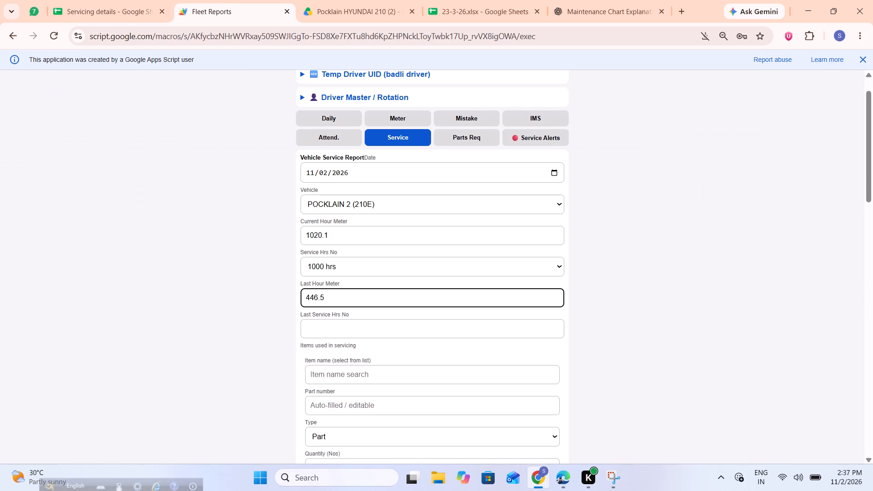
{"action": "left_click", "coordinate": [339, 322]}
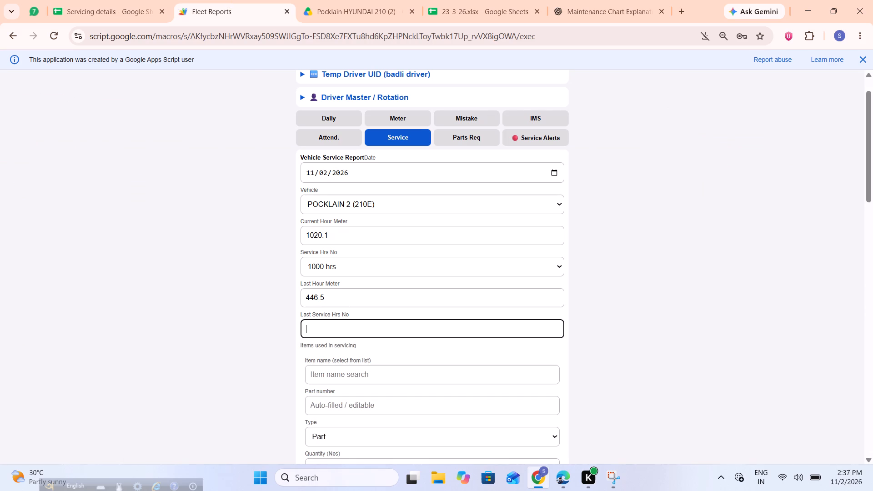
{"action": "type", "text": "500"}
Check the parts replaced in SERVICE REPORT (11).pdf against the form's servicing item fields, and return to the Fleet Reports form.
{"action": "left_click", "coordinate": [336, 0]}
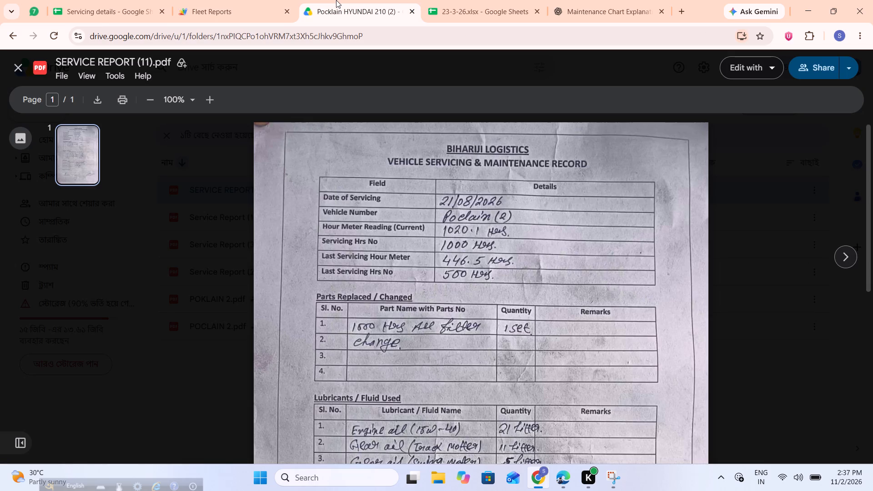
{"action": "left_click", "coordinate": [91, 0]}
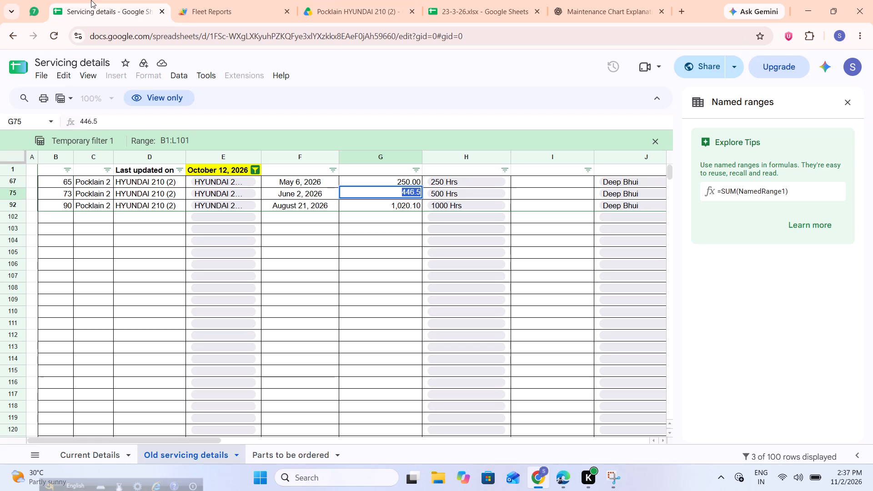
{"action": "left_click", "coordinate": [209, 0]}
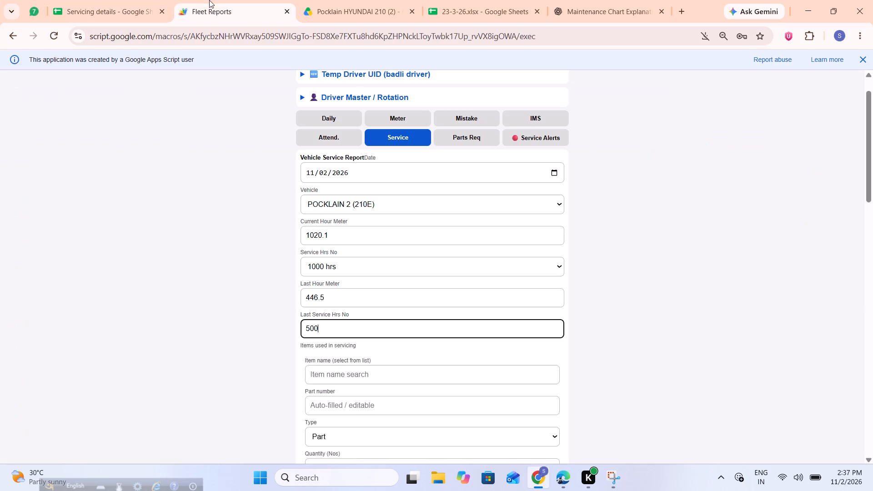
{"action": "left_click", "coordinate": [345, 380]}
{"action": "scroll", "coordinate": [345, 380], "scroll_direction": "down", "scroll_amount": 2}
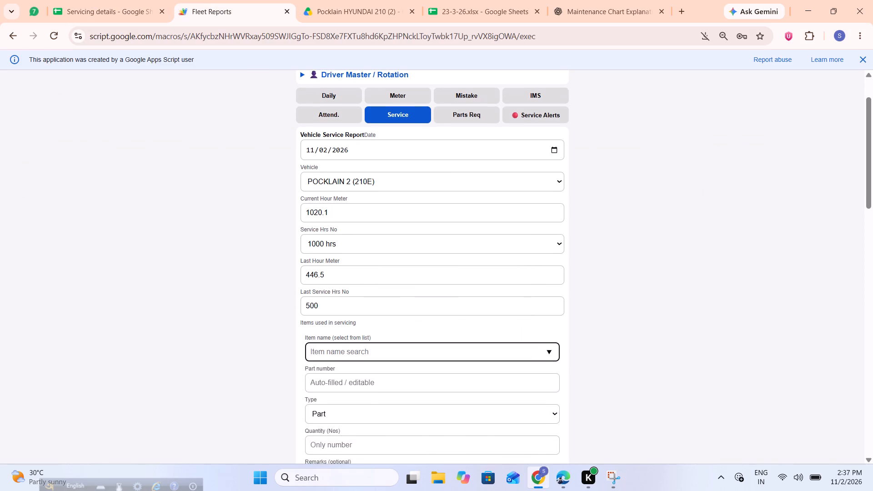
{"action": "scroll", "coordinate": [345, 380], "scroll_direction": "down", "scroll_amount": 1}
{"action": "left_click", "coordinate": [332, 0]}
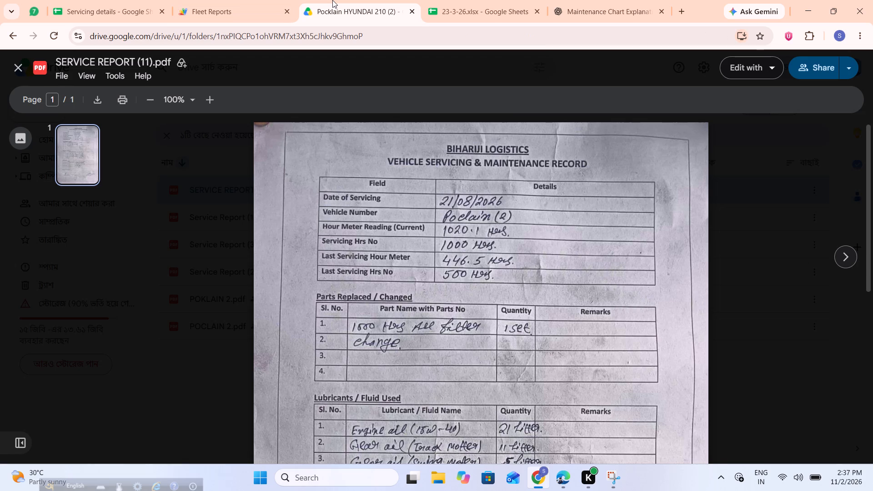
{"action": "left_click", "coordinate": [81, 0]}
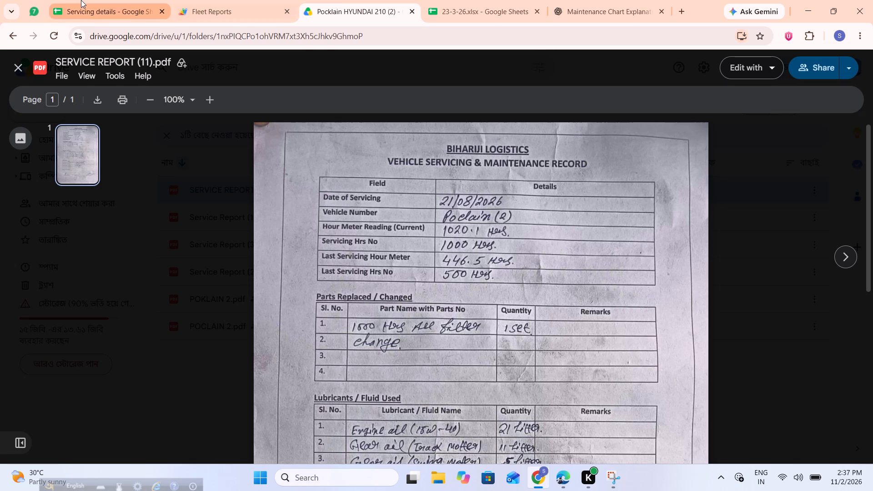
{"action": "left_click", "coordinate": [201, 0]}
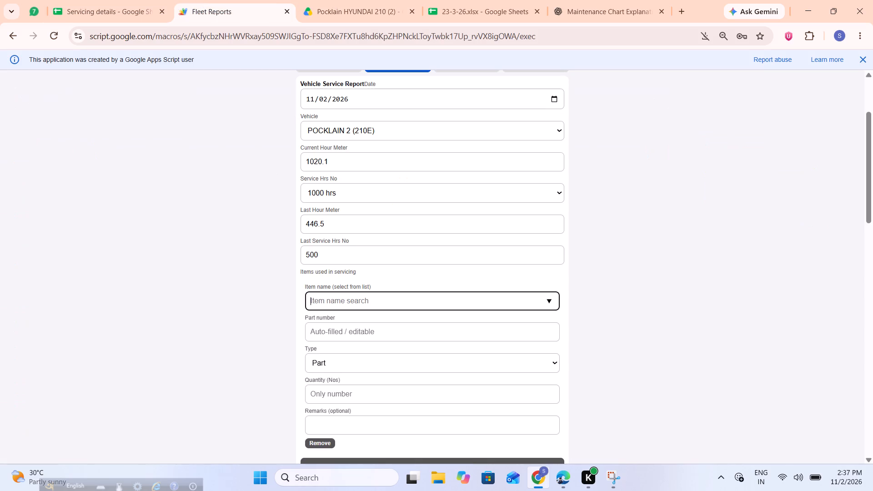
Enter "1000 HRS ALL FILTERS CHANGED" as the first servicing item's name, rechecking the wording in SERVICE REPORT (11).pdf and keeping its type as Part.
{"action": "left_click", "coordinate": [379, 355]}
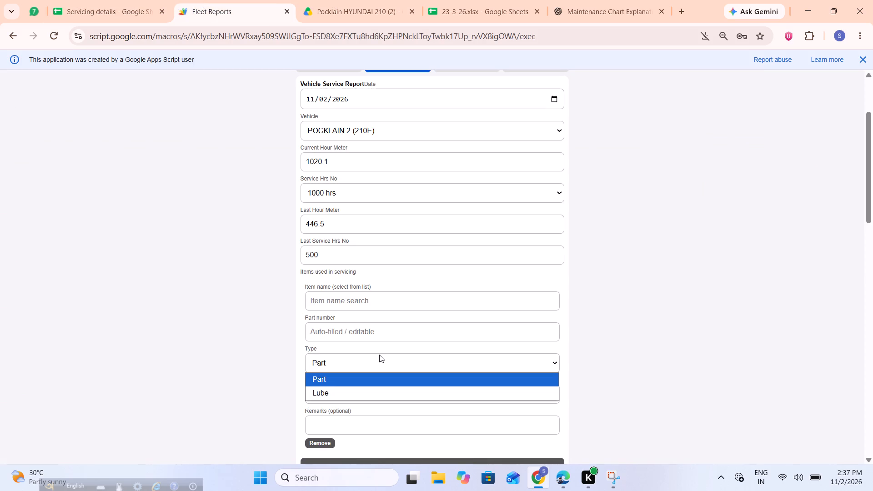
{"action": "left_click", "coordinate": [379, 355]}
{"action": "left_click", "coordinate": [335, 299]}
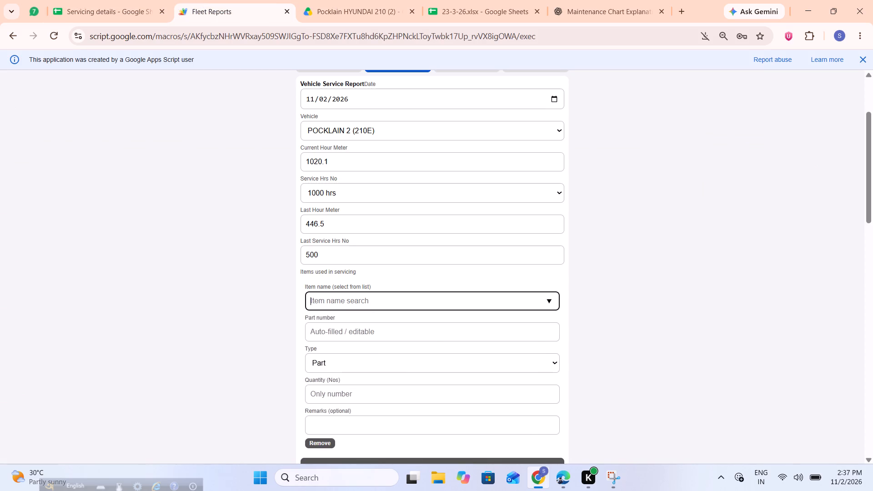
{"action": "type", "text": "100"}
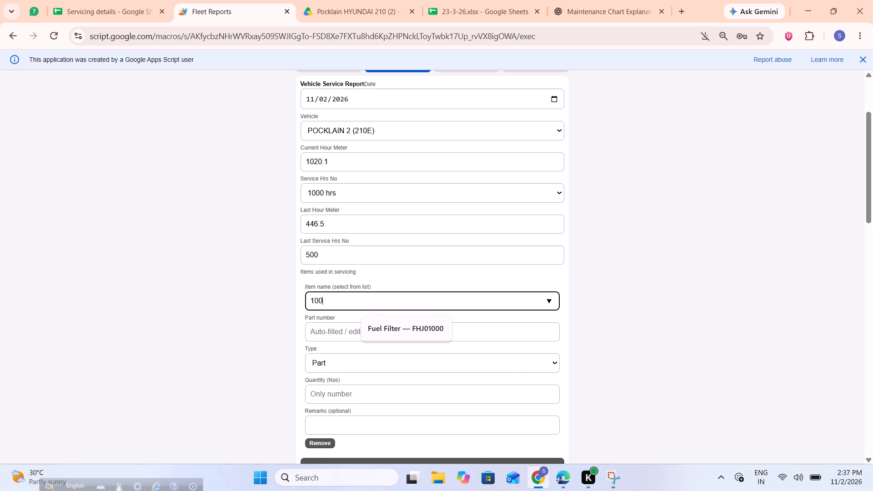
{"action": "type", "text": "00"}
{"action": "key", "text": "BackSpace"}
{"action": "left_click", "coordinate": [335, 0]}
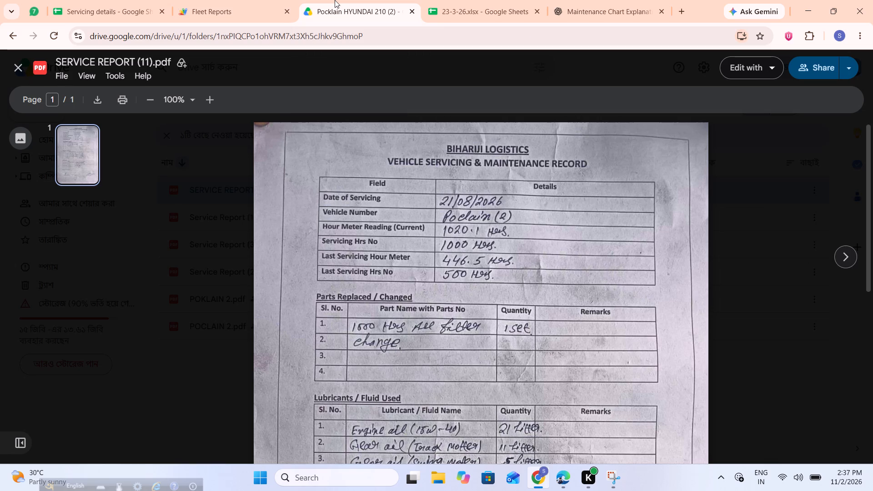
{"action": "left_click", "coordinate": [96, 0]}
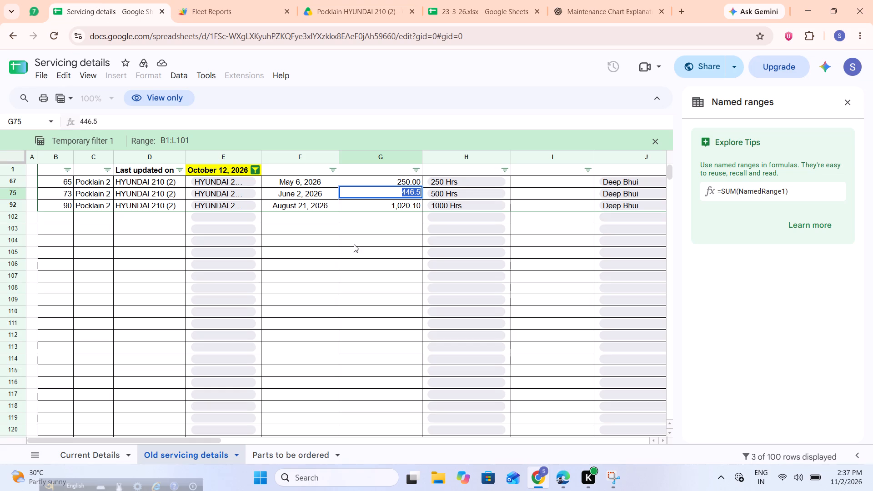
{"action": "left_click", "coordinate": [241, 0]}
{"action": "key", "text": "space"}
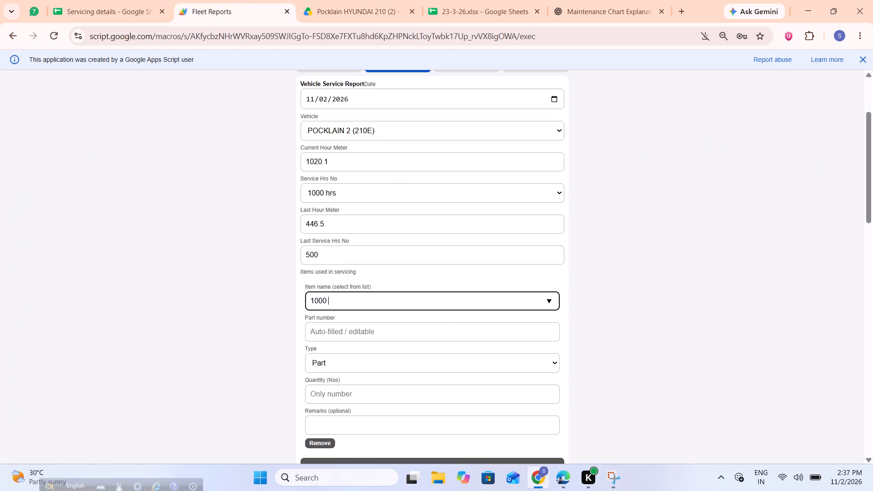
{"action": "type", "text": "HRS ALL FILTERS"}
{"action": "key", "text": "space"}
{"action": "type", "text": "CHANGED"}
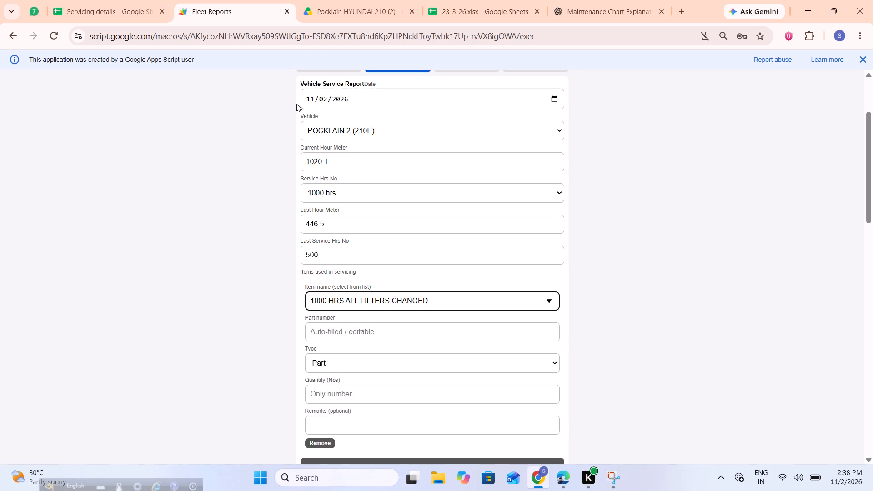
Set the first servicing item's quantity to 1 and its remarks to "1 SET", checking the quantity in SERVICE REPORT (11).pdf.
{"action": "left_click", "coordinate": [328, 0]}
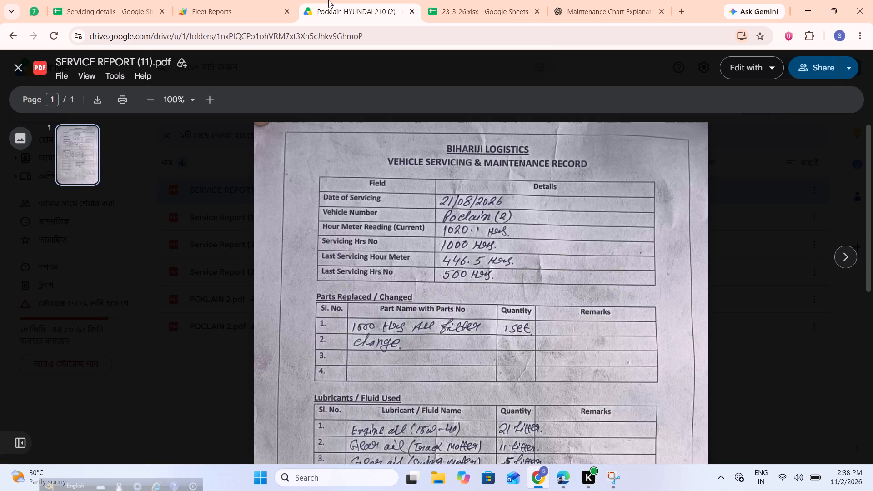
{"action": "left_click", "coordinate": [242, 0]}
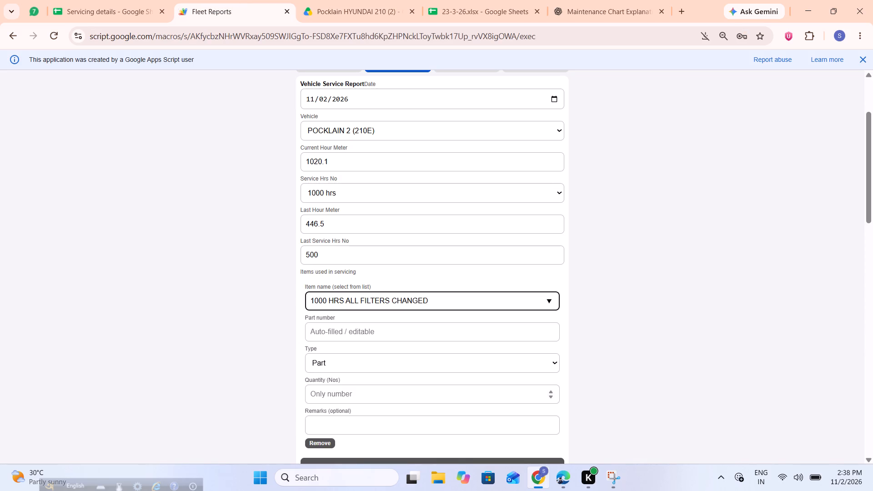
{"action": "left_click", "coordinate": [353, 391]}
{"action": "key", "text": "1"}
{"action": "left_click_drag", "start_coordinate": [353, 391], "coordinate": [345, 428]}
{"action": "left_click", "coordinate": [345, 428]}
{"action": "type", "text": "1 SE"}
{"action": "key", "text": "t"}
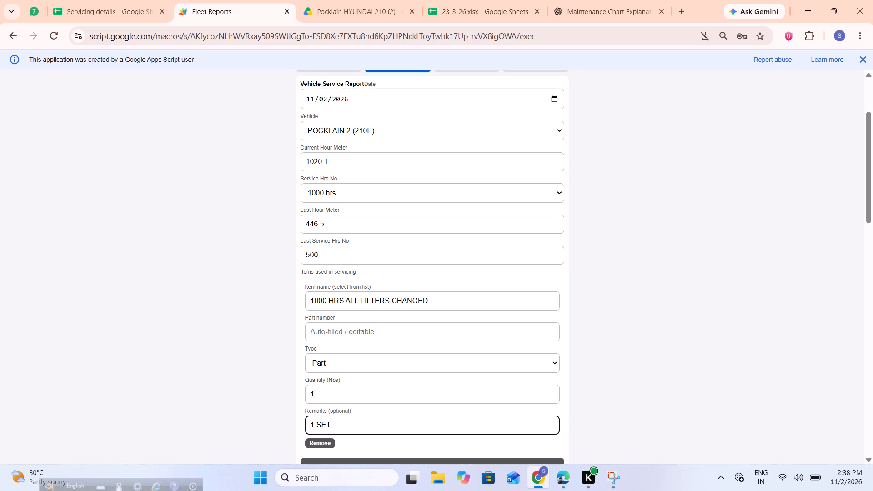
{"action": "left_click", "coordinate": [364, 408]}
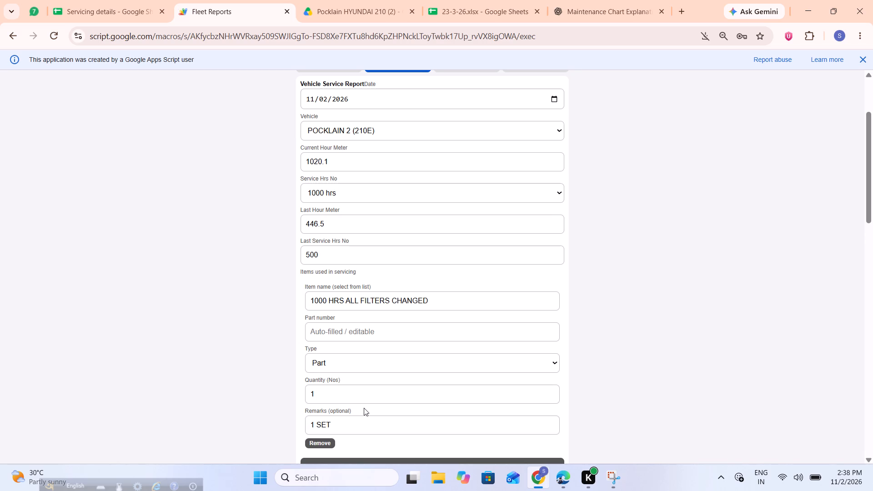
Check the lubricants and fluids section of SERVICE REPORT (11).pdf against the remaining Fleet Reports form fields, and return to the form.
{"action": "scroll", "coordinate": [364, 408], "scroll_direction": "down", "scroll_amount": 3}
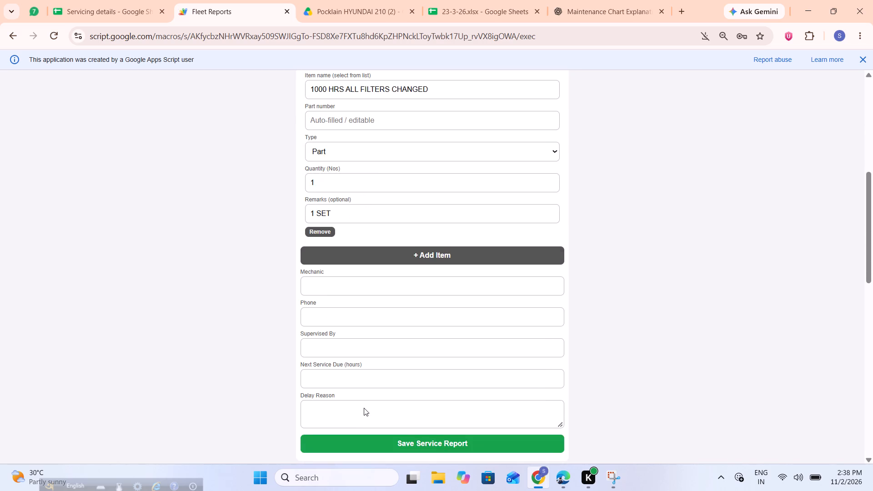
{"action": "left_click", "coordinate": [316, 0]}
{"action": "scroll", "coordinate": [316, 0], "scroll_direction": "down", "scroll_amount": 1}
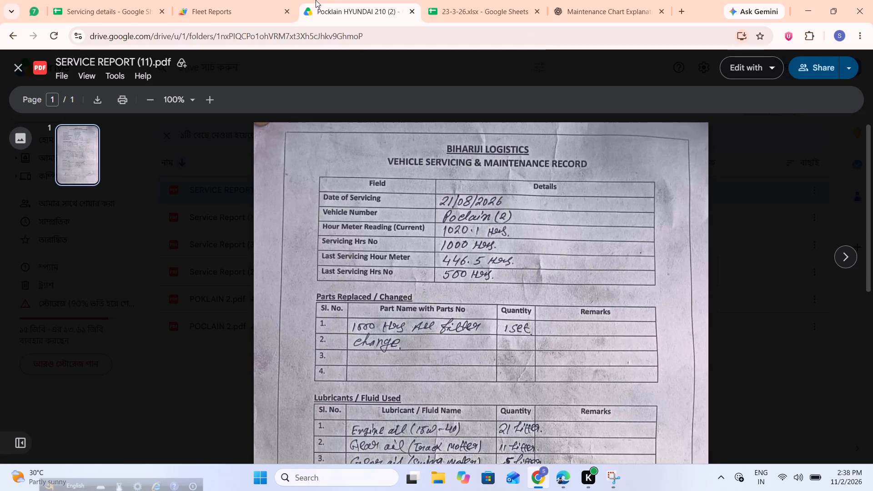
{"action": "scroll", "coordinate": [316, 0], "scroll_direction": "down", "scroll_amount": 1}
{"action": "scroll", "coordinate": [396, 156], "scroll_direction": "down", "scroll_amount": 1}
{"action": "left_click", "coordinate": [396, 156]}
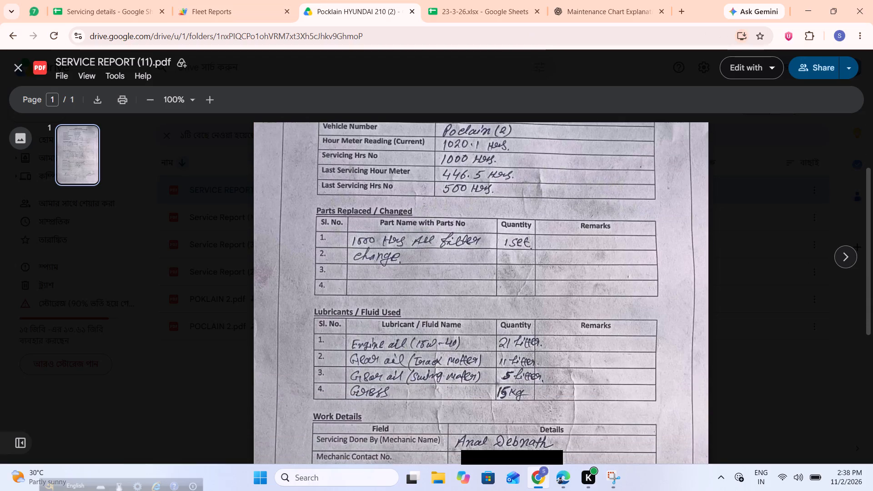
{"action": "left_click", "coordinate": [201, 0]}
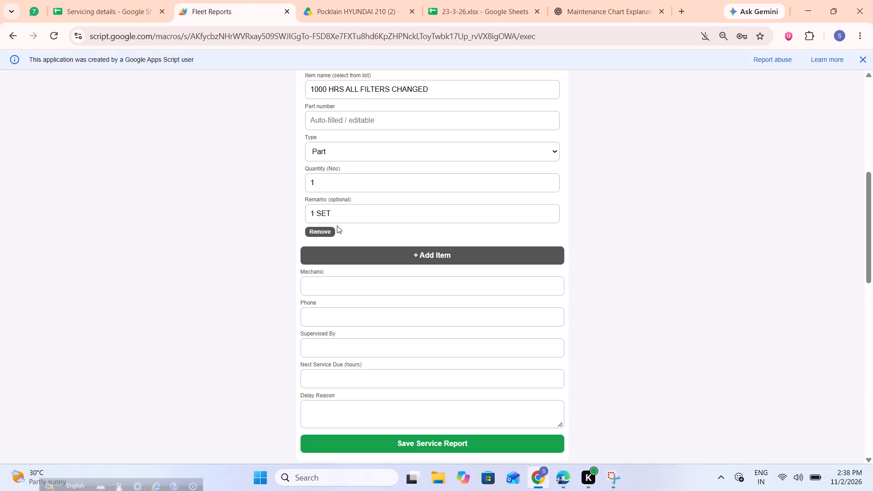
{"action": "left_click", "coordinate": [321, 286]}
{"action": "left_click", "coordinate": [331, 0]}
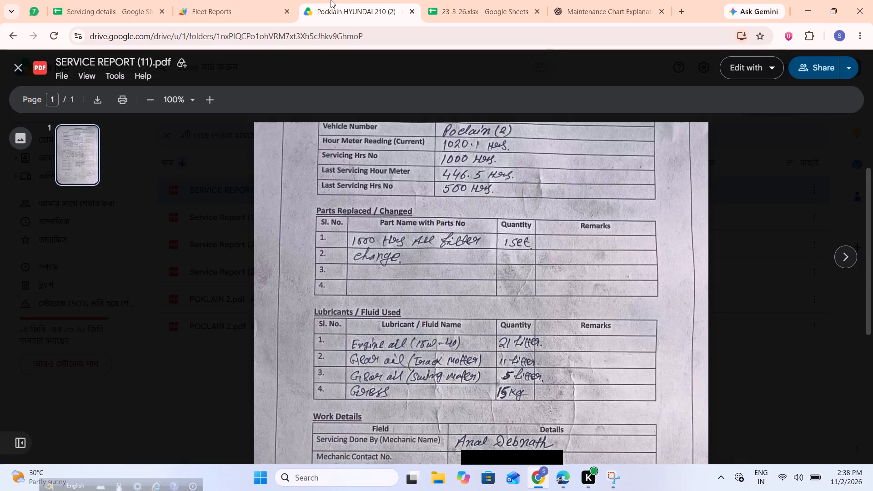
{"action": "left_click", "coordinate": [282, 0]}
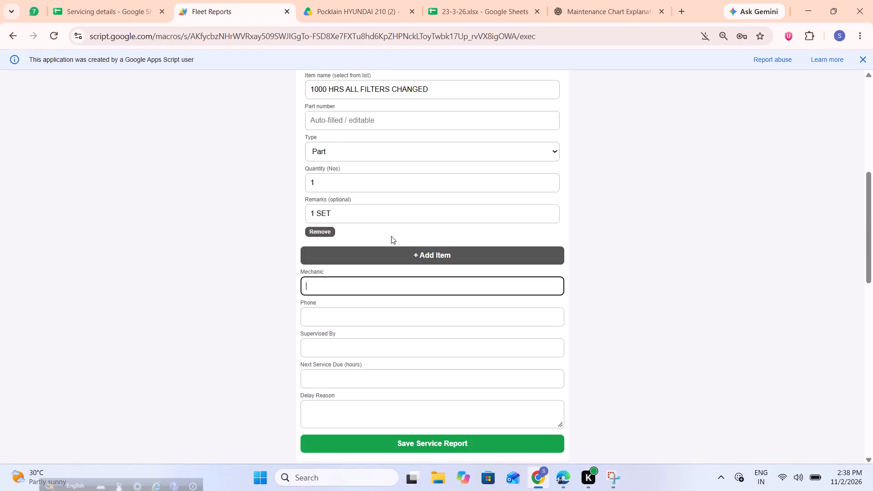
Add a second servicing item and choose Engine Oil — 15W40 for it, checking the oil grade in SERVICE REPORT (11).pdf.
{"action": "left_click", "coordinate": [400, 251]}
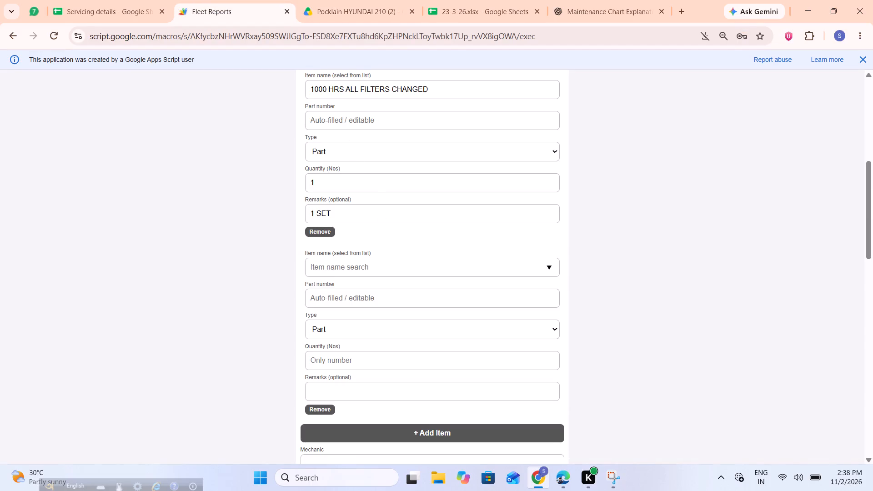
{"action": "left_click", "coordinate": [381, 266]}
{"action": "type", "text": "ENG"}
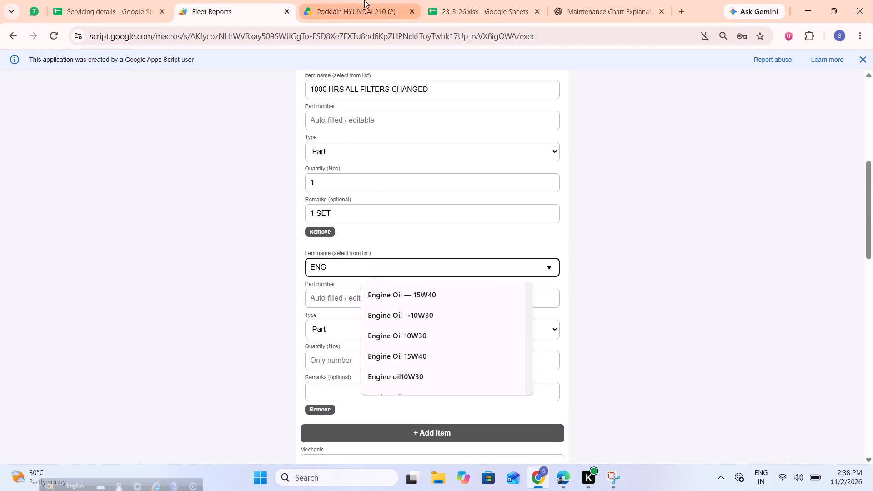
{"action": "left_click", "coordinate": [364, 0]}
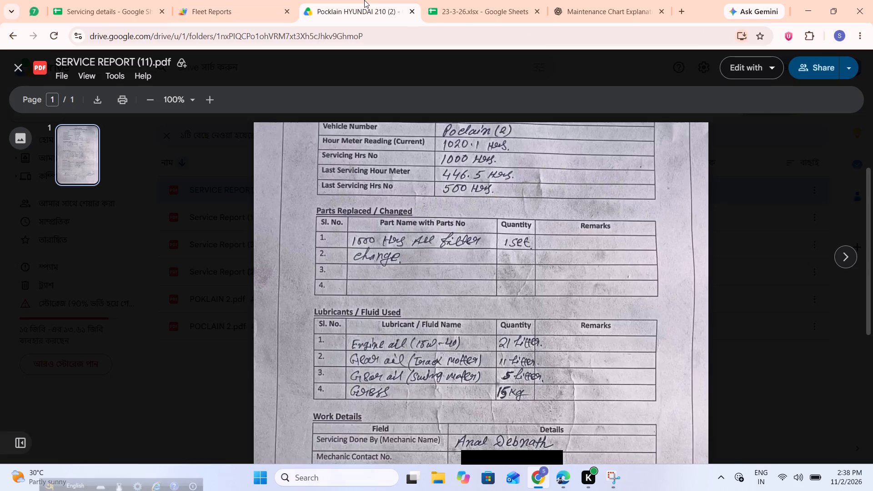
{"action": "left_click", "coordinate": [199, 0]}
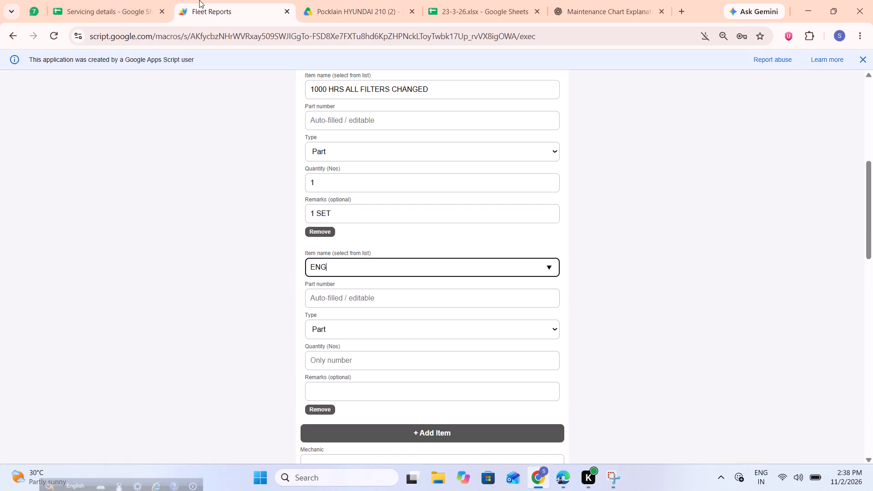
{"action": "left_click", "coordinate": [371, 268]}
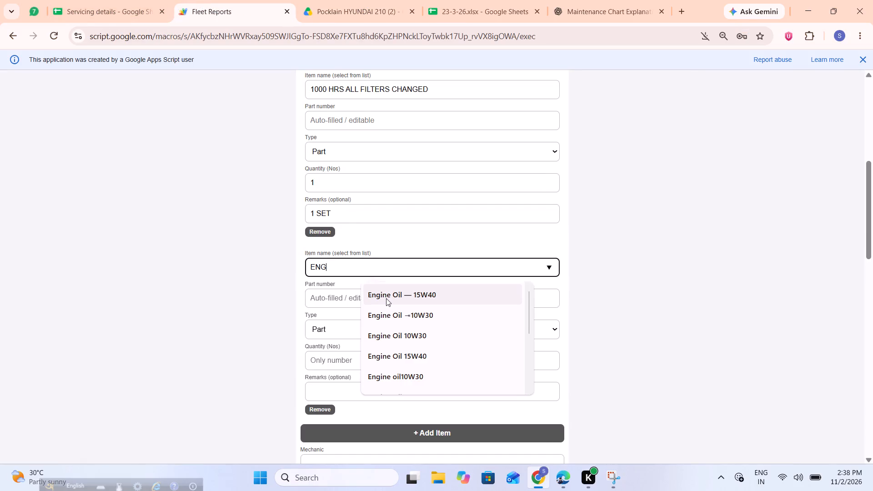
{"action": "left_click", "coordinate": [386, 298]}
Set the Engine Oil item's type to Lube and enter 27 as its litres.
{"action": "left_click", "coordinate": [367, 363]}
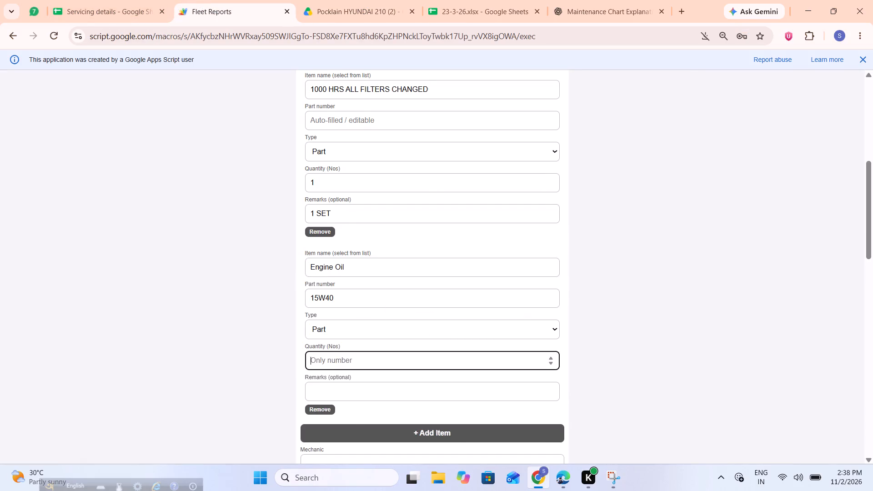
{"action": "left_click_drag", "start_coordinate": [361, 325], "coordinate": [351, 359]}
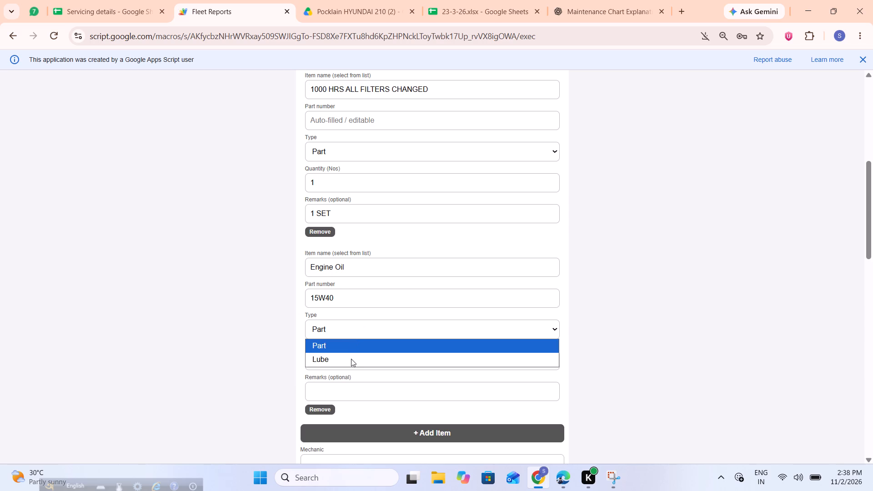
{"action": "left_click_drag", "start_coordinate": [351, 359], "coordinate": [351, 359]}
{"action": "left_click", "coordinate": [351, 359]}
{"action": "left_click", "coordinate": [351, 359]}
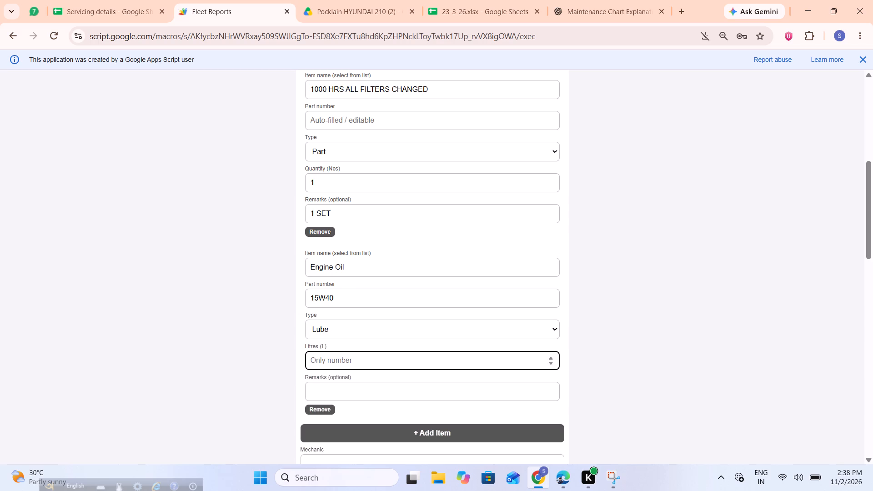
{"action": "type", "text": "27"}
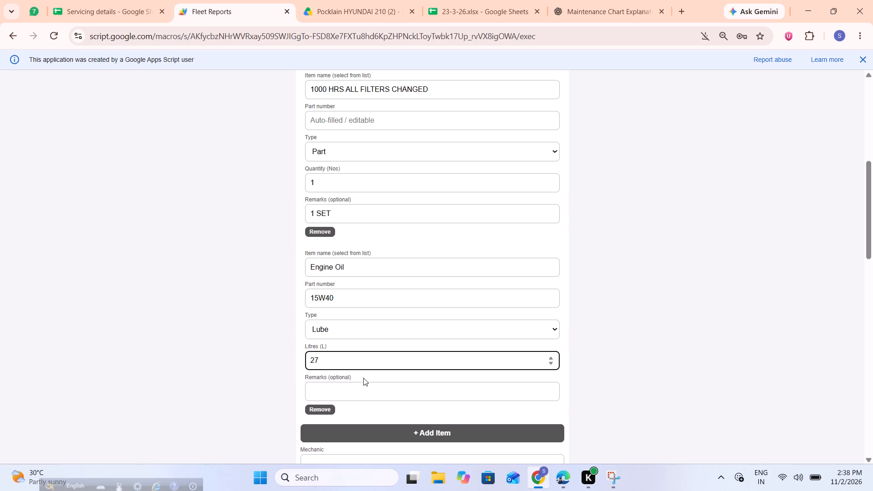
{"action": "left_click", "coordinate": [365, 379]}
{"action": "scroll", "coordinate": [365, 379], "scroll_direction": "down", "scroll_amount": 1}
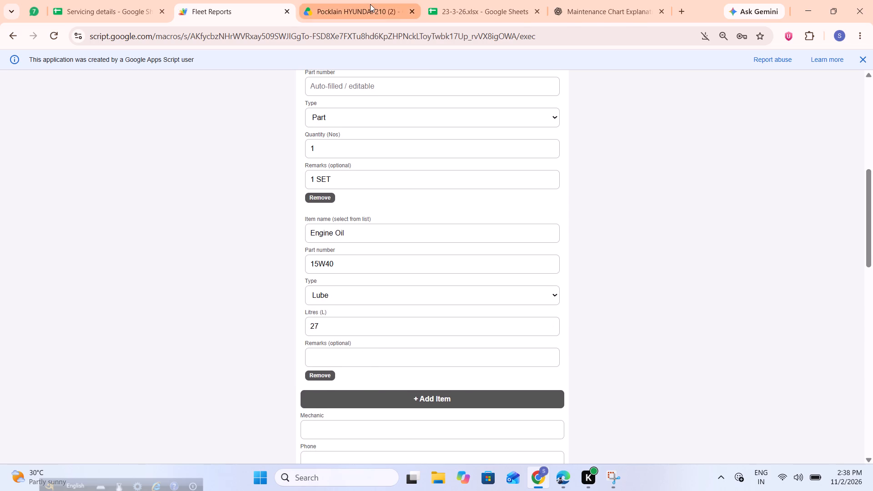
Recheck the engine oil quantity in SERVICE REPORT (11).pdf and set the Engine Oil item's litres to 21.
{"action": "double_click", "coordinate": [370, 4]}
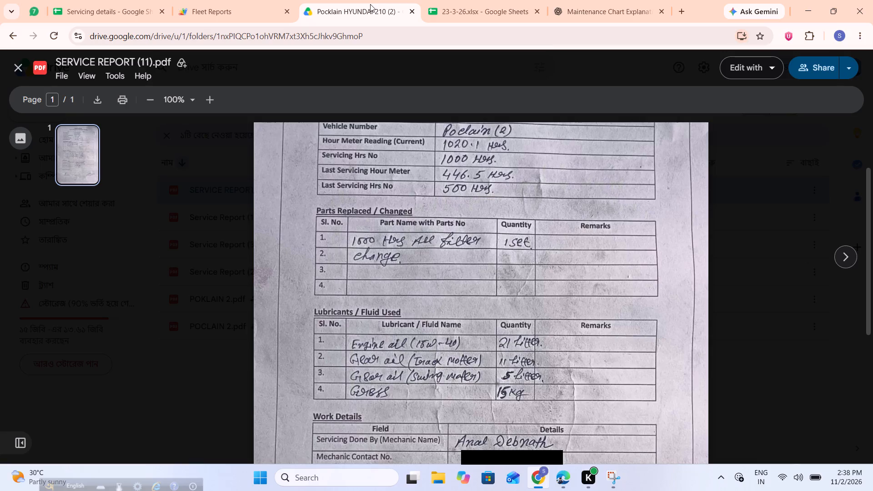
{"action": "left_click", "coordinate": [244, 0]}
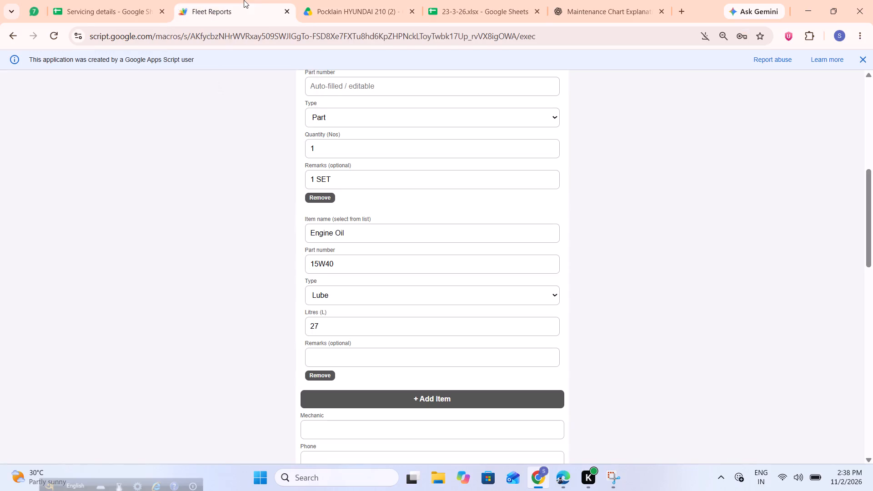
{"action": "left_click", "coordinate": [321, 331]}
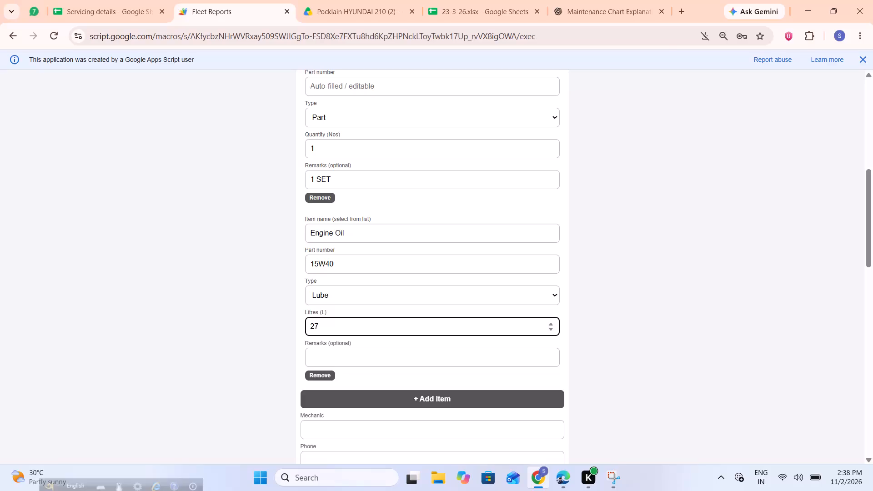
{"action": "key", "text": "BackSpace"}
{"action": "key", "text": "1"}
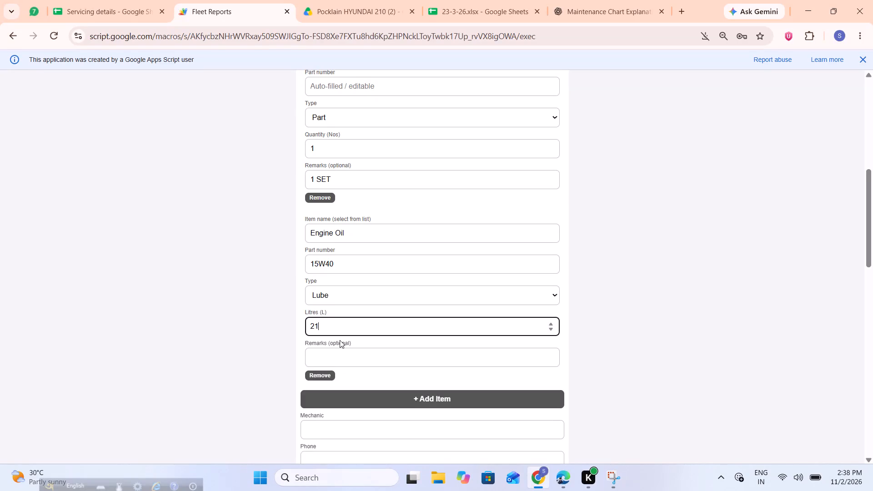
{"action": "left_click", "coordinate": [340, 340]}
Add a third servicing item and choose Gear OIL 80W90 as its name, checking the gear oil entries in SERVICE REPORT (11).pdf.
{"action": "left_click", "coordinate": [381, 0]}
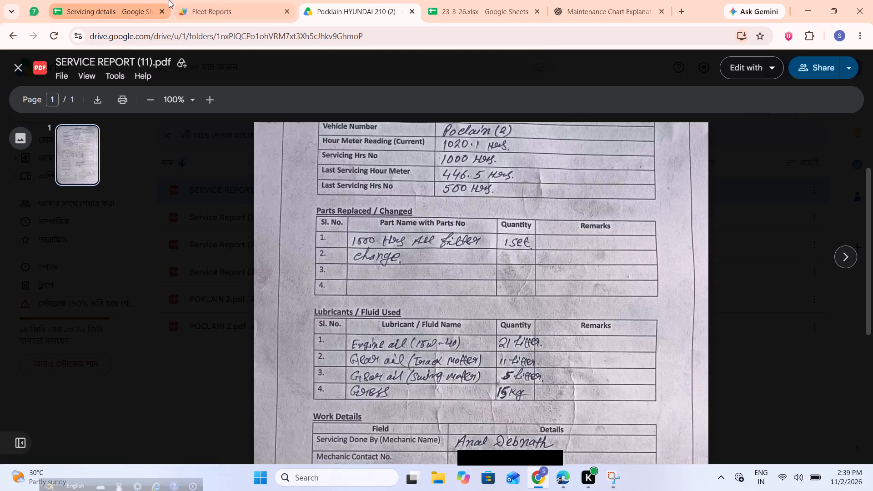
{"action": "left_click", "coordinate": [200, 0]}
{"action": "scroll", "coordinate": [355, 296], "scroll_direction": "down", "scroll_amount": 1}
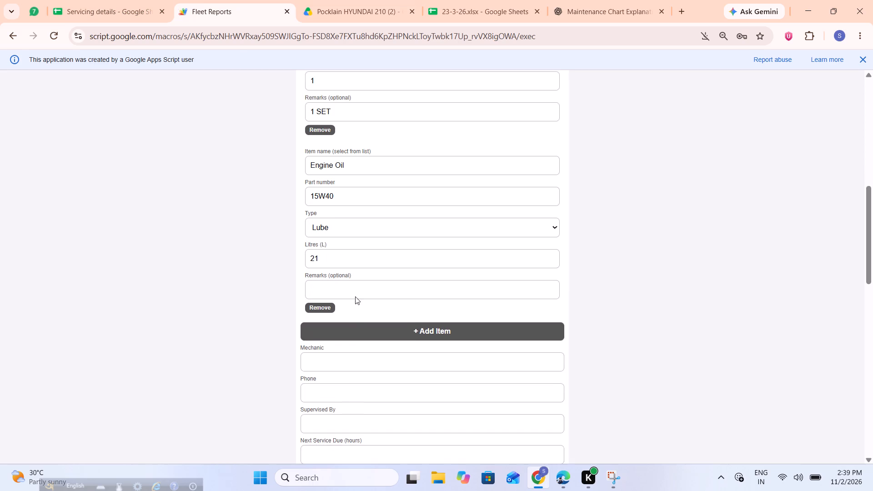
{"action": "scroll", "coordinate": [355, 296], "scroll_direction": "down", "scroll_amount": 1}
{"action": "left_click", "coordinate": [368, 291]}
{"action": "scroll", "coordinate": [368, 291], "scroll_direction": "down", "scroll_amount": 1}
{"action": "left_click", "coordinate": [368, 291]}
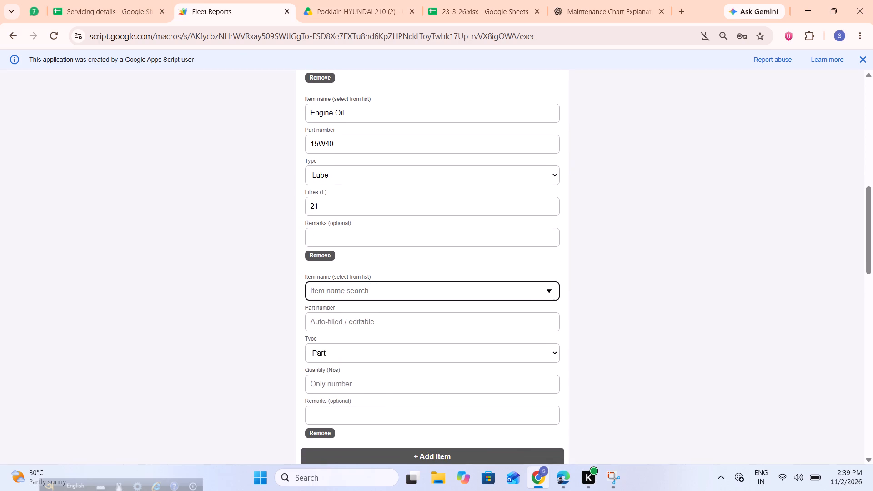
{"action": "key", "text": "g"}
{"action": "key", "text": "e"}
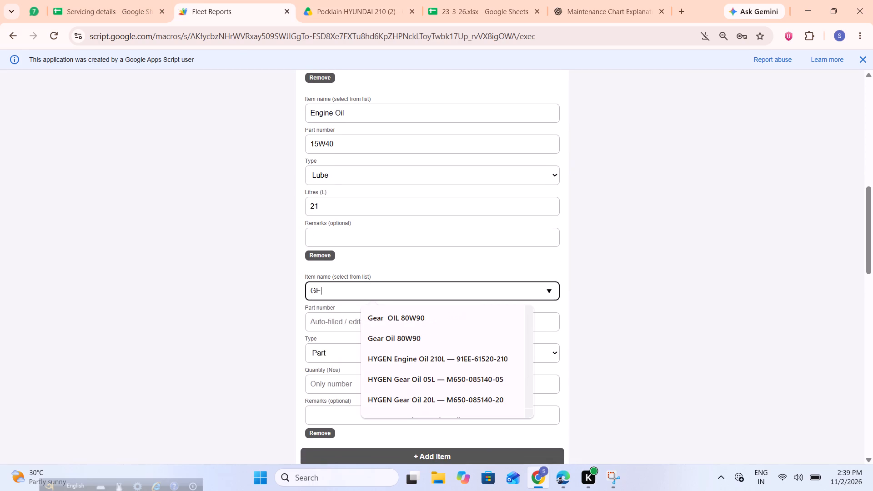
{"action": "type", "text": "AR"}
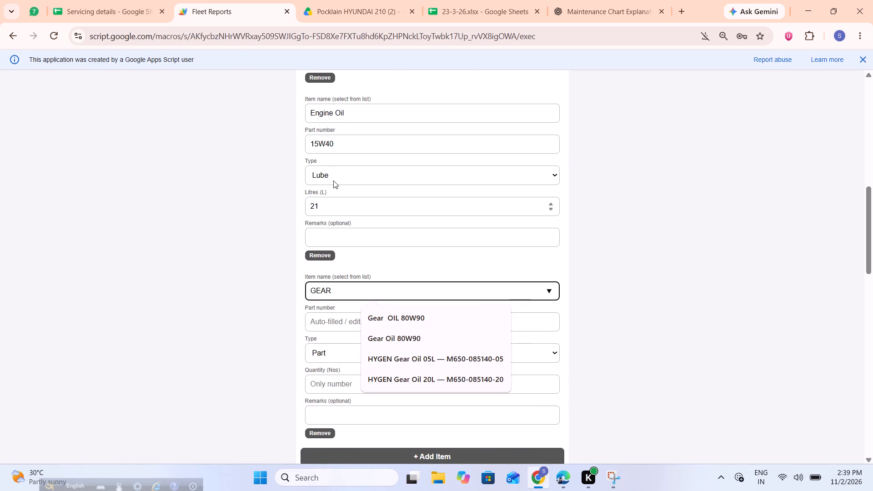
{"action": "left_click", "coordinate": [361, 0]}
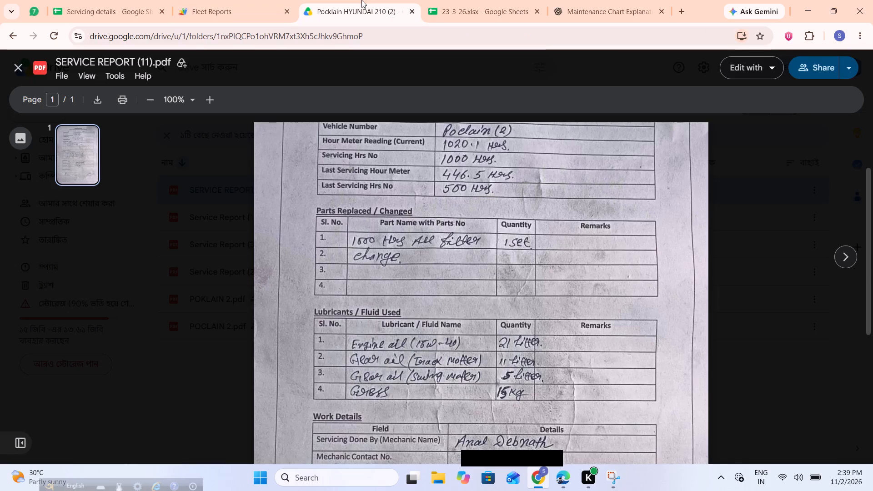
{"action": "left_click", "coordinate": [238, 0]}
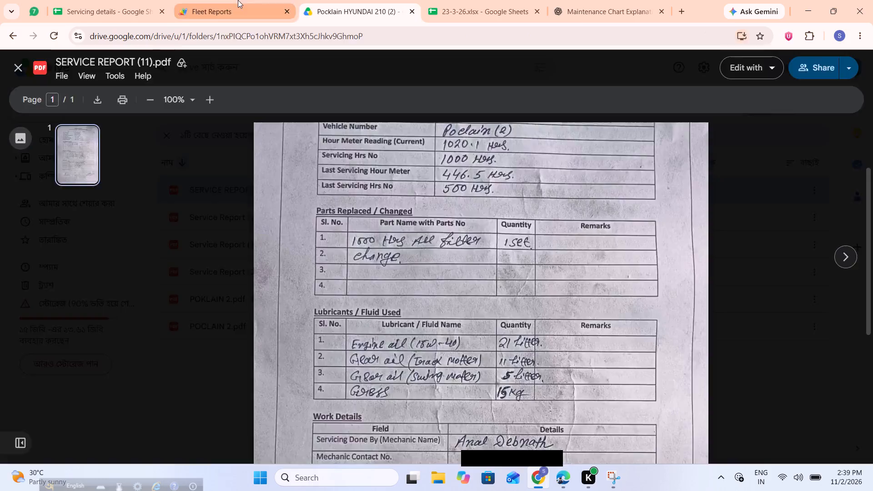
{"action": "left_click", "coordinate": [346, 277]}
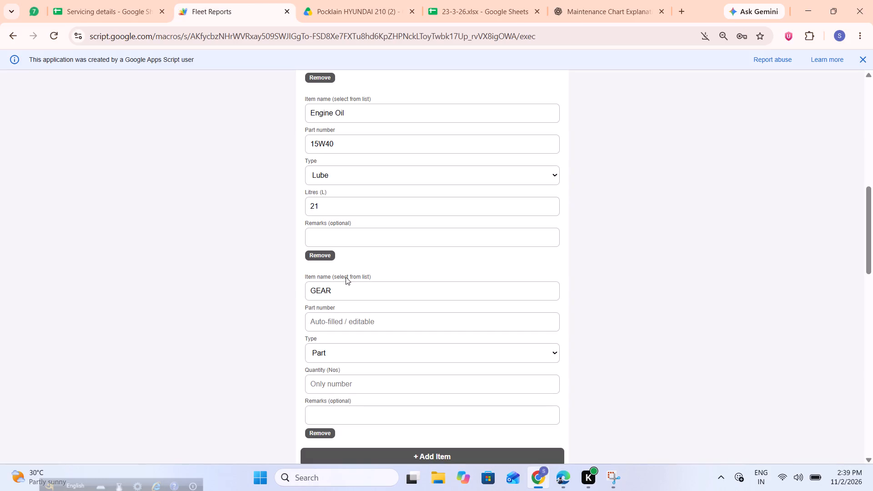
{"action": "left_click", "coordinate": [344, 284]}
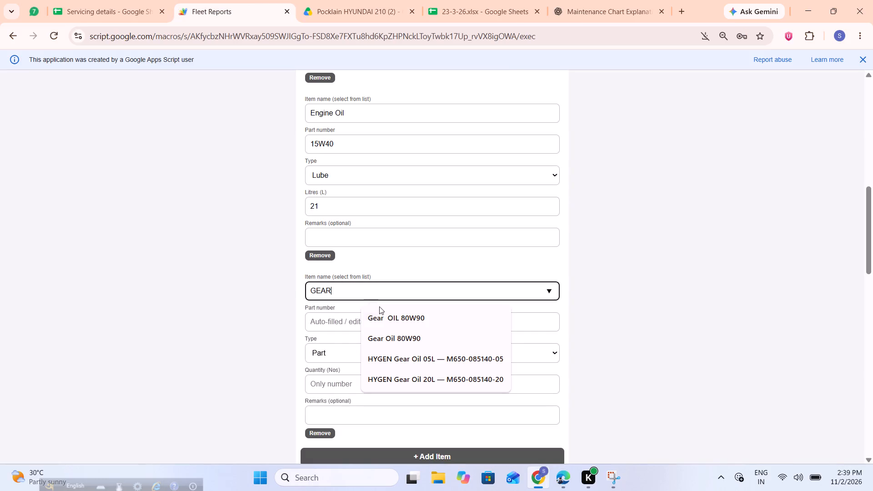
{"action": "left_click", "coordinate": [386, 316]}
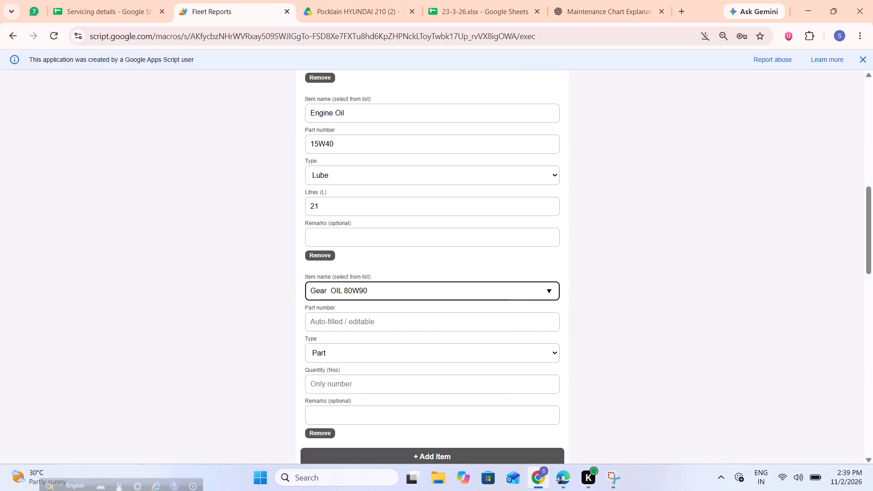
Change the third servicing item's name to Gear OIL TRUCK MOTTER, checking the wording and quantity in SERVICE REPORT (11).pdf.
{"action": "left_click_drag", "start_coordinate": [387, 296], "coordinate": [338, 289]}
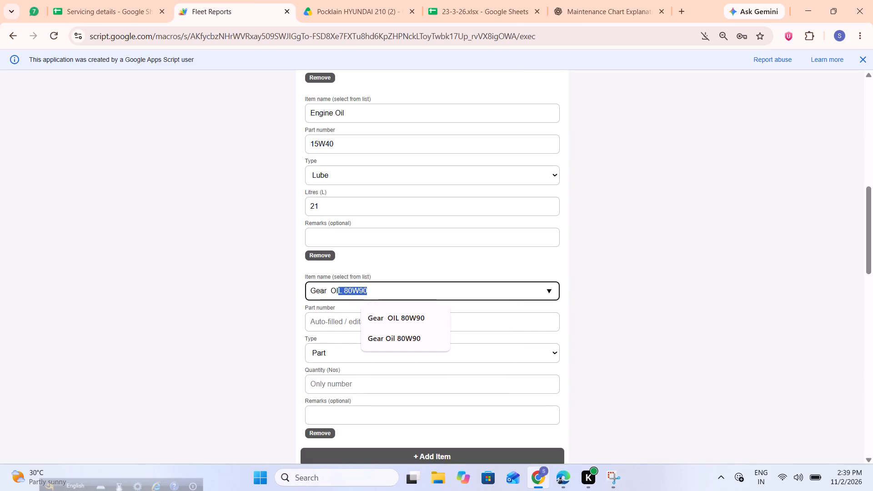
{"action": "left_click_drag", "start_coordinate": [338, 289], "coordinate": [343, 289]}
{"action": "key", "text": "BackSpace"}
{"action": "key", "text": "space"}
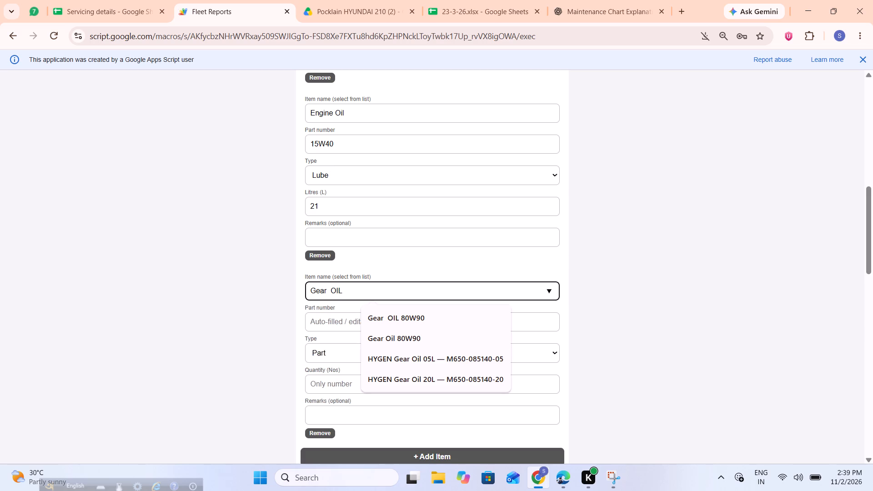
{"action": "type", "text": "TR"}
{"action": "type", "text": "UCK MP"}
{"action": "key", "text": "BackSpace"}
{"action": "type", "text": "OTTOR"}
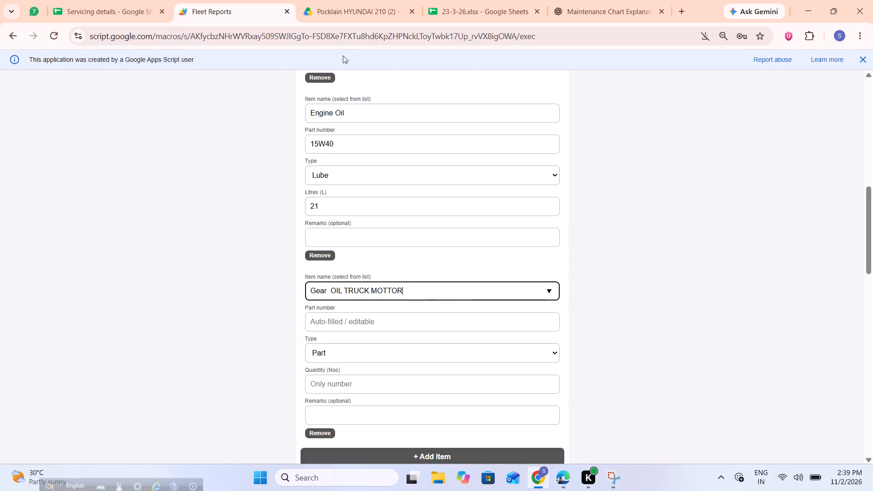
{"action": "left_click", "coordinate": [350, 0]}
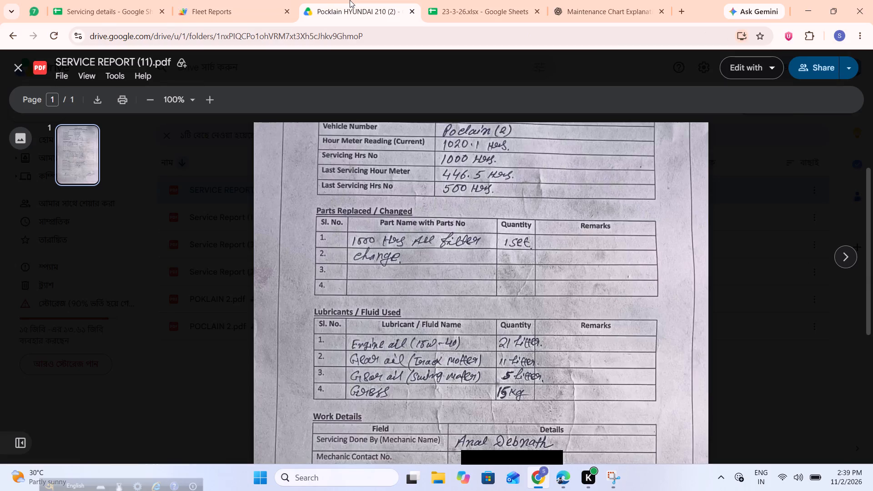
{"action": "left_click", "coordinate": [237, 0]}
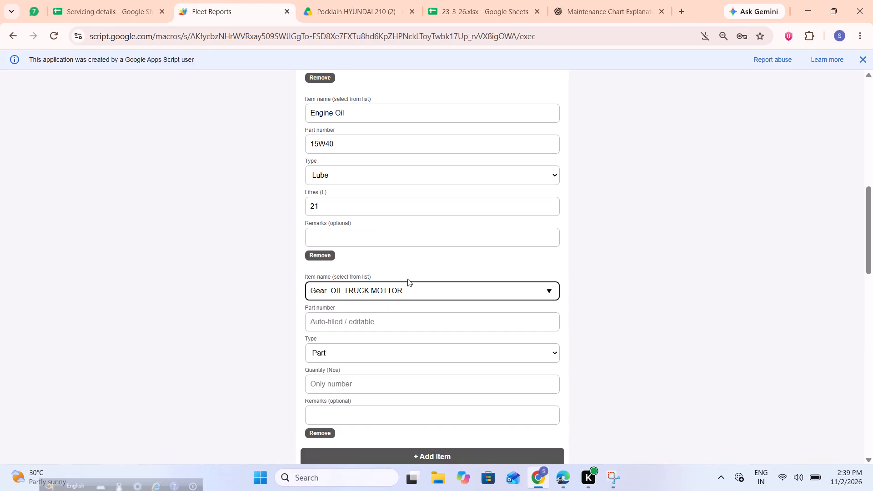
{"action": "key", "text": "BackSpace"}
{"action": "key", "text": "BackSpace"}
{"action": "key", "text": "e"}
{"action": "key", "text": "r"}
{"action": "left_click", "coordinate": [372, 0]}
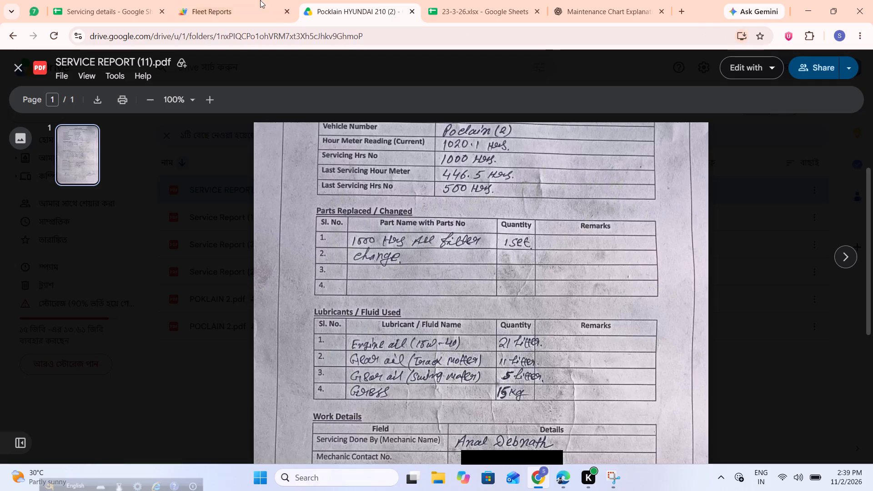
{"action": "left_click", "coordinate": [221, 0]}
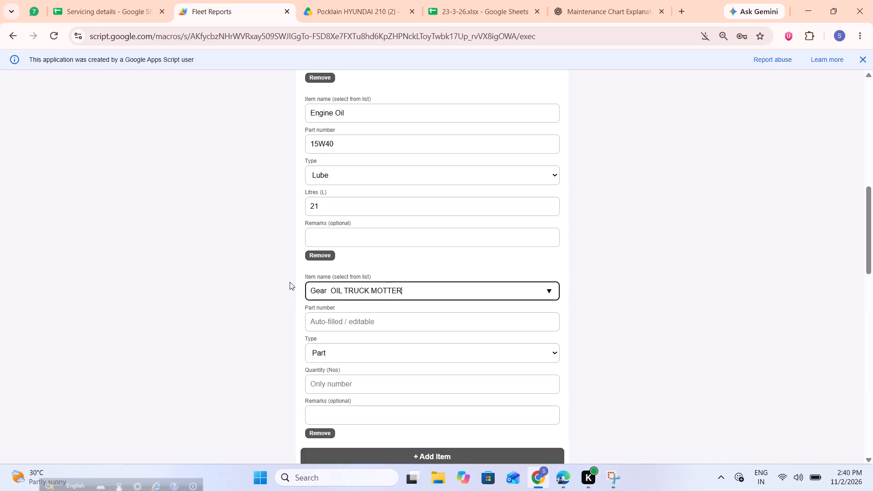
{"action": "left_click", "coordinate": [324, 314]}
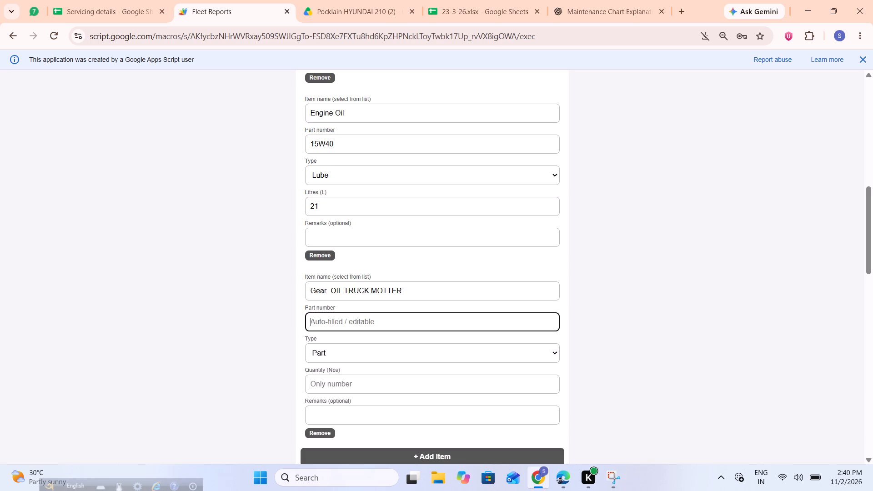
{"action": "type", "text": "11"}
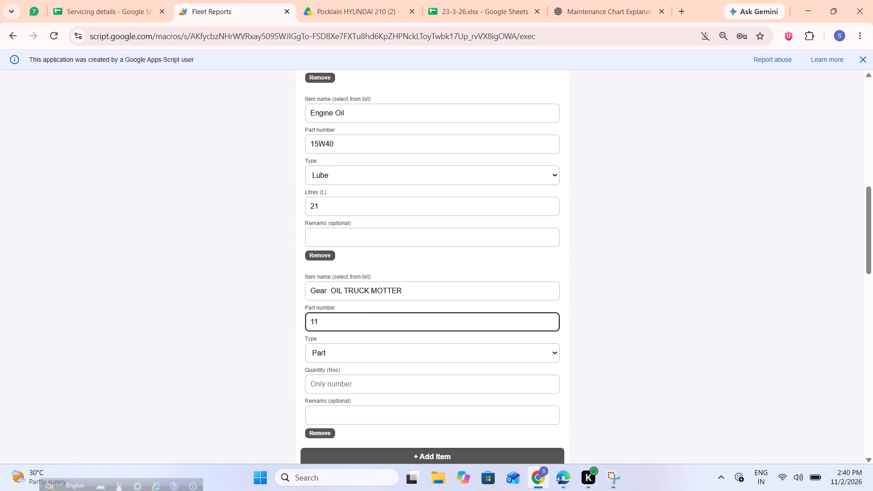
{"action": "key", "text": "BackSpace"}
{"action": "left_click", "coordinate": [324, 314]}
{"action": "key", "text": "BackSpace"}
Set the Gear OIL TRUCK MOTTER item's type to Lube and litres to 11, rechecking them against SERVICE REPORT (11).pdf.
{"action": "left_click", "coordinate": [340, 356]}
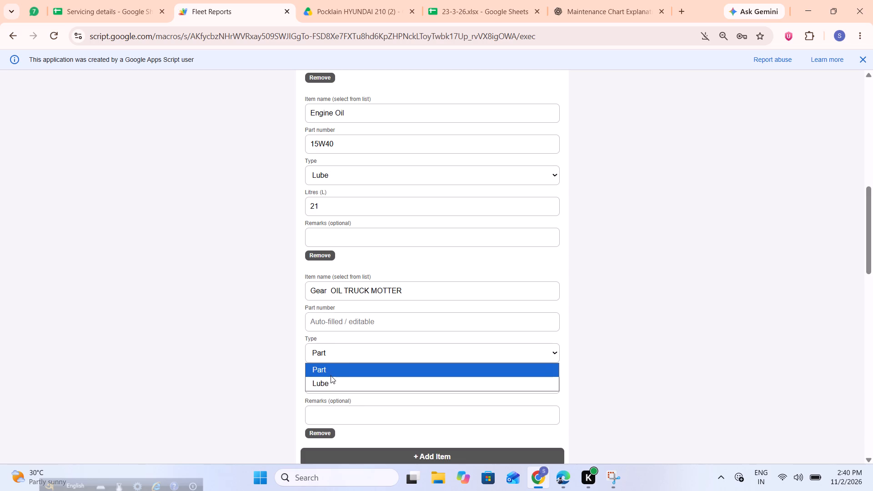
{"action": "left_click", "coordinate": [330, 381]}
{"action": "left_click", "coordinate": [330, 381]}
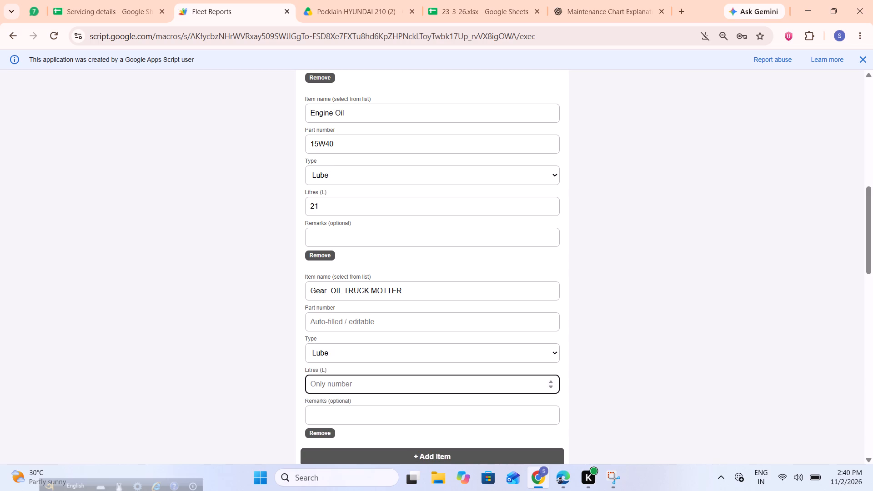
{"action": "type", "text": "11"}
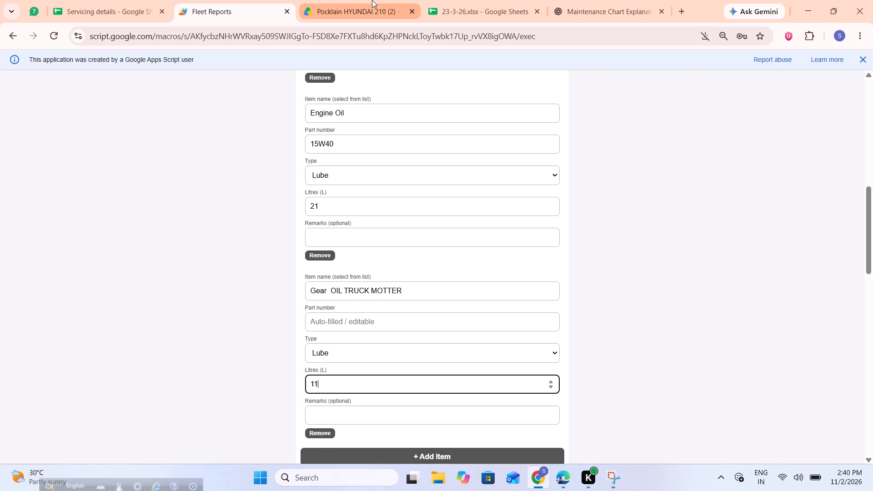
{"action": "left_click", "coordinate": [372, 0]}
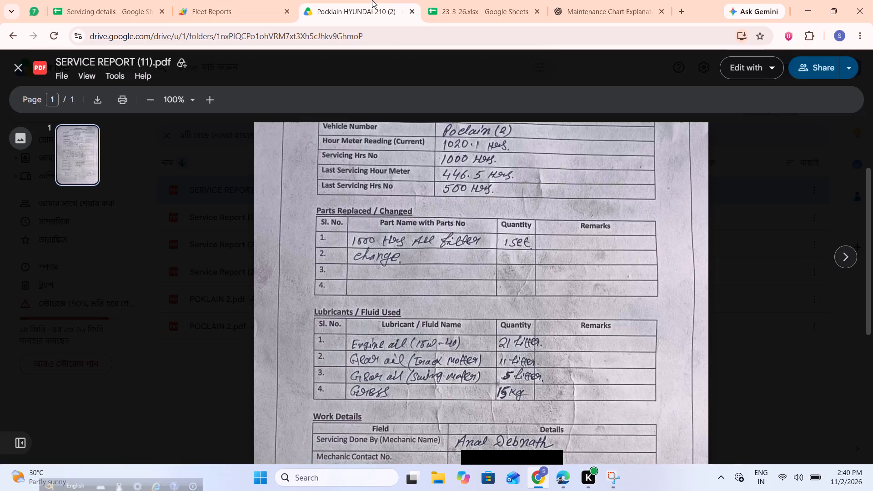
{"action": "left_click", "coordinate": [211, 0]}
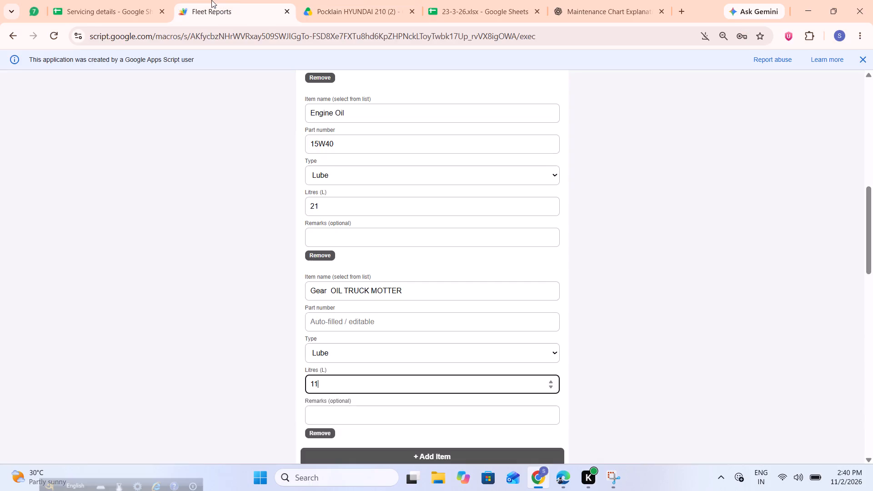
{"action": "left_click", "coordinate": [300, 318]}
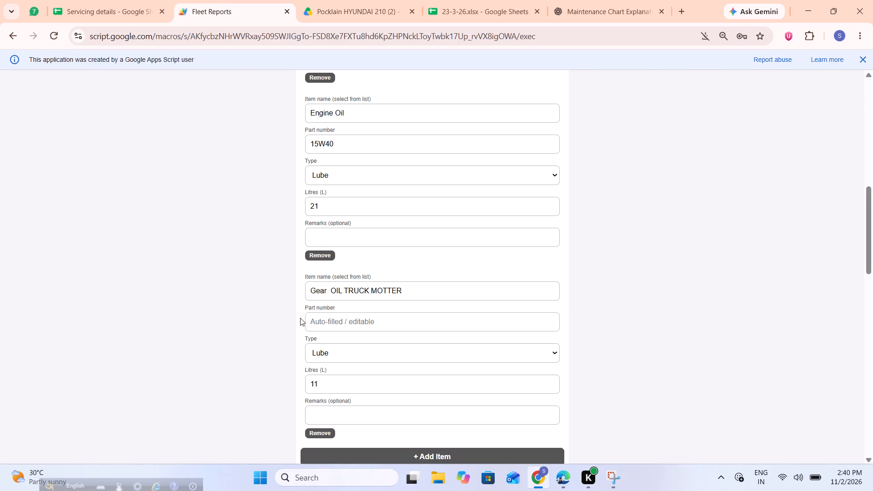
Add a fourth servicing item and start its name entry, checking the second gear oil line in SERVICE REPORT (11).pdf.
{"action": "scroll", "coordinate": [300, 318], "scroll_direction": "down", "scroll_amount": 1}
{"action": "left_click", "coordinate": [338, 0]}
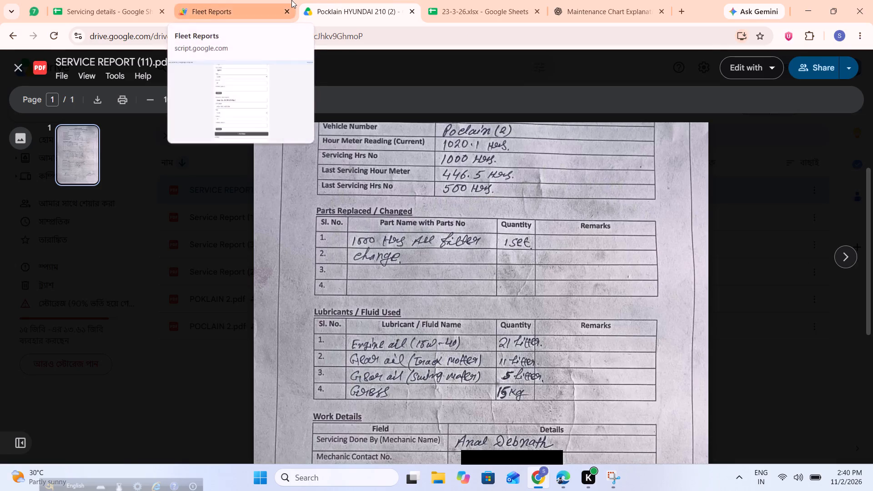
{"action": "left_click", "coordinate": [246, 0]}
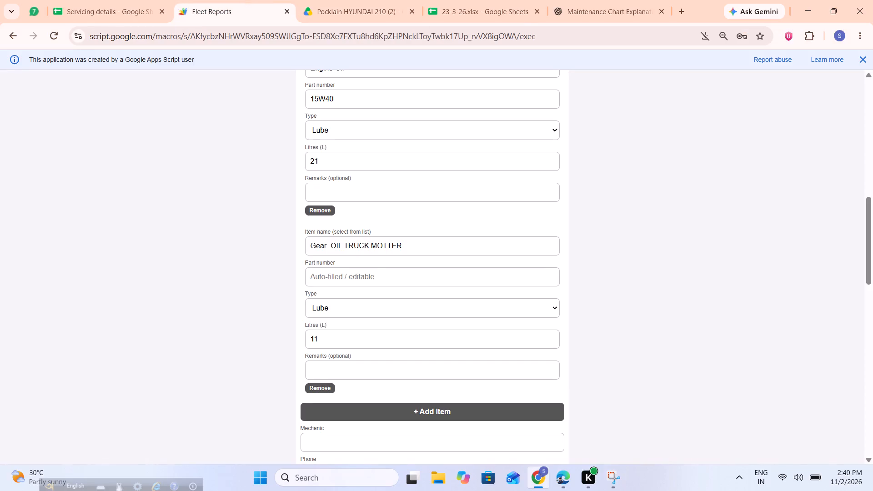
{"action": "left_click", "coordinate": [394, 408]}
{"action": "scroll", "coordinate": [394, 408], "scroll_direction": "down", "scroll_amount": 1}
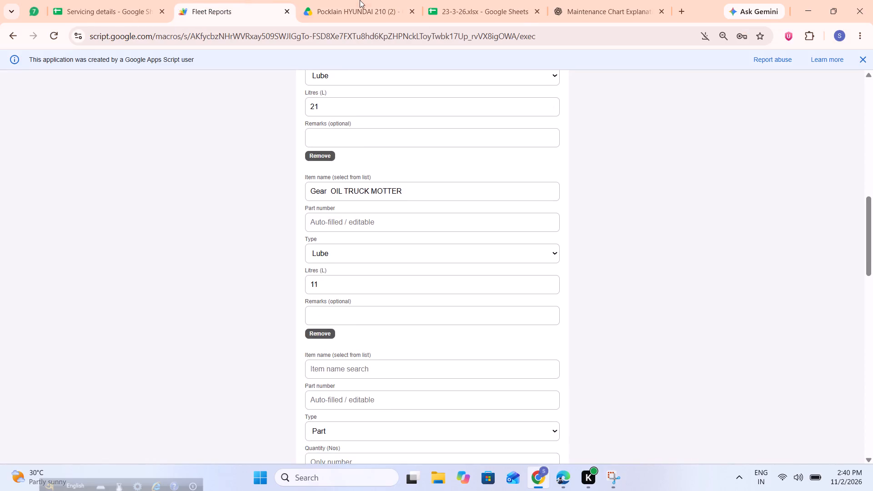
{"action": "left_click", "coordinate": [360, 0]}
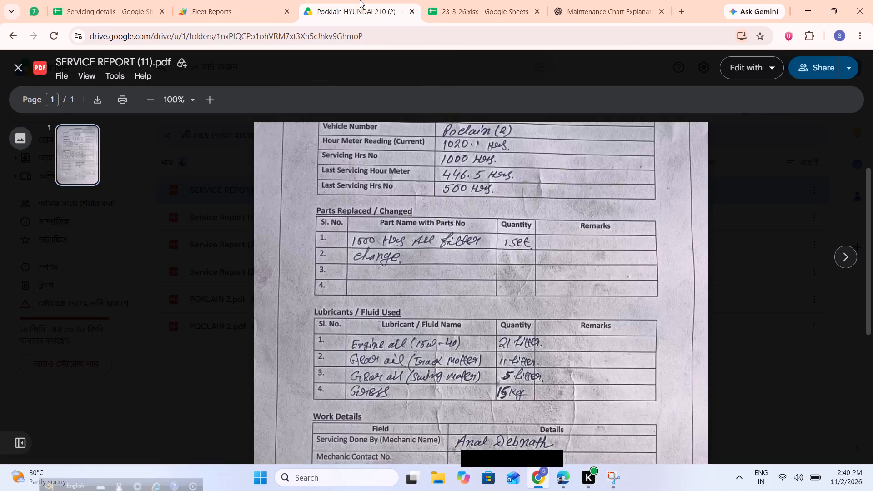
{"action": "left_click", "coordinate": [227, 0]}
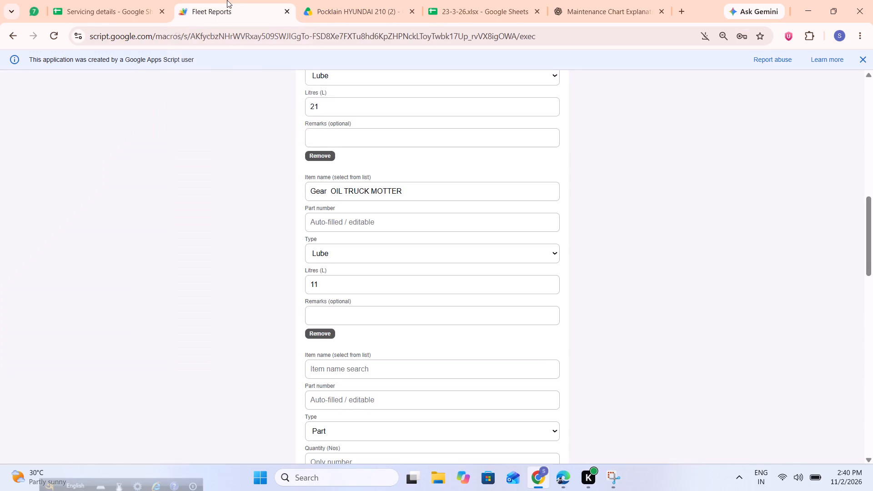
{"action": "double_click", "coordinate": [319, 361]}
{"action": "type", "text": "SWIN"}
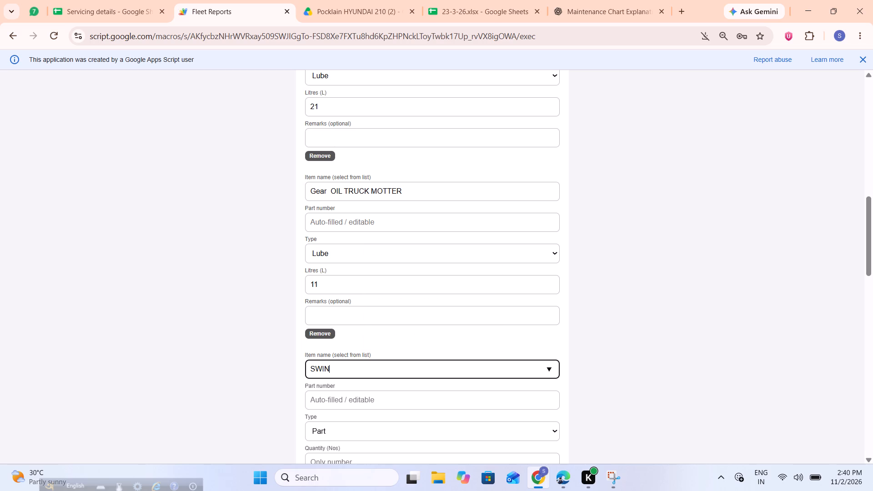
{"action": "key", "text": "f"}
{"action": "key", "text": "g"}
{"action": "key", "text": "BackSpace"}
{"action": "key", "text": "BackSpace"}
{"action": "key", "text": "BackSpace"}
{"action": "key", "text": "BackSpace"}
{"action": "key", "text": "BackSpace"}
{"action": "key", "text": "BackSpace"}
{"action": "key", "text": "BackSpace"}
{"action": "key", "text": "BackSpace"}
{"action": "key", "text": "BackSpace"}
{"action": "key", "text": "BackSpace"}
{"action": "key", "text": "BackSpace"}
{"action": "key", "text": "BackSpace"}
Name the fourth item Gear OIL SWING MOTTER, adapting the suggested Gear OIL 80W90 name, and check it against SERVICE REPORT (11).pdf.
{"action": "type", "text": "GEAR"}
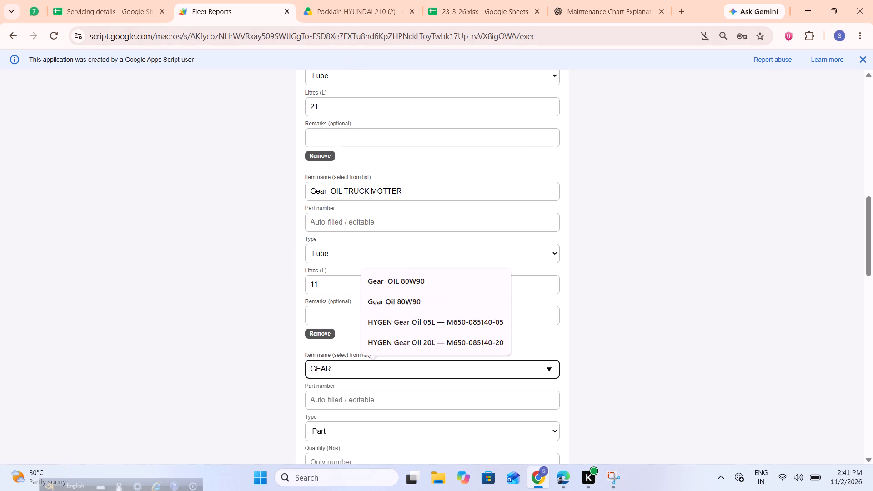
{"action": "left_click", "coordinate": [432, 283]}
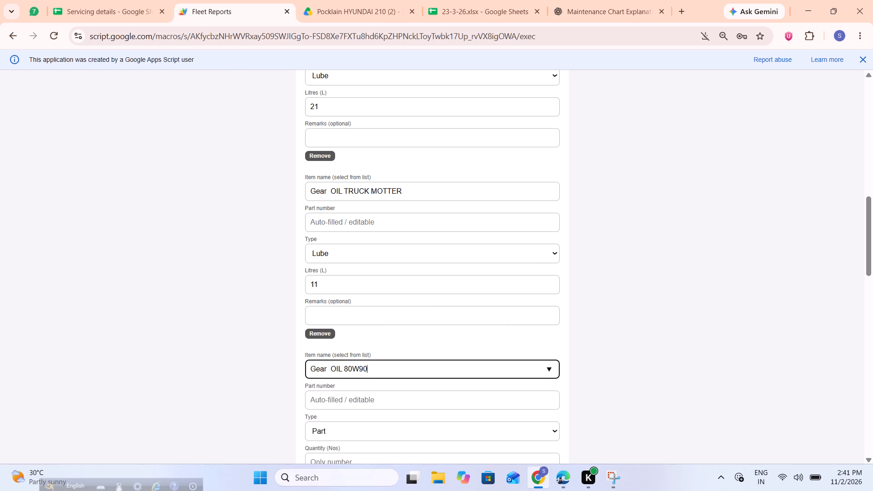
{"action": "double_click", "coordinate": [410, 362]}
{"action": "key", "text": "BackSpace"}
{"action": "key", "text": "BackSpace"}
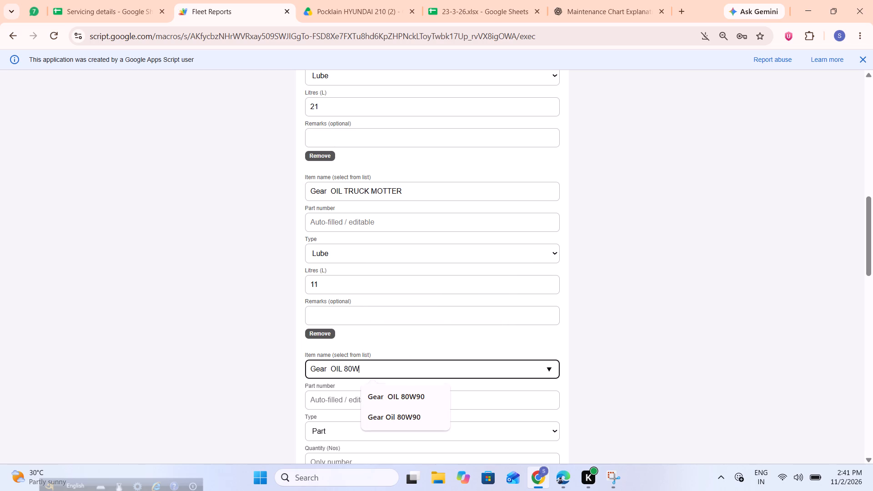
{"action": "key", "text": "BackSpace"}
{"action": "key", "text": "BackSpace"}
{"action": "key", "text": "BackSpace"}
{"action": "type", "text": "SWING MOTOR"}
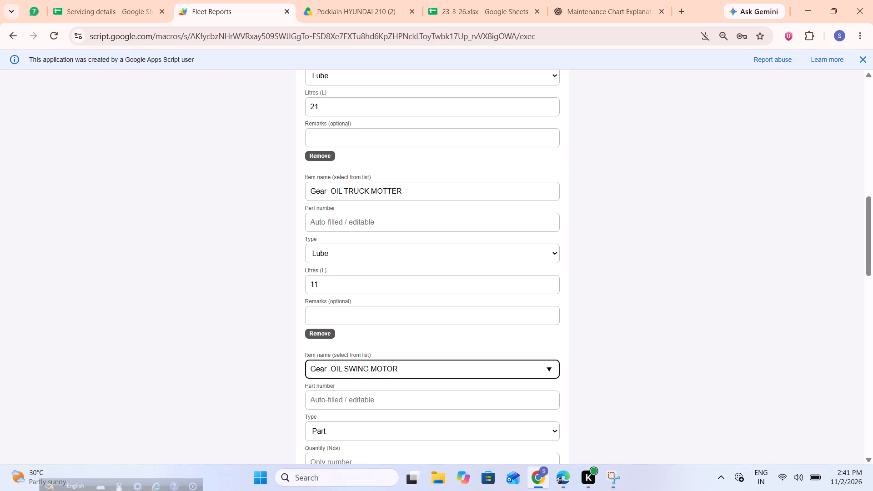
{"action": "key", "text": "BackSpace"}
{"action": "key", "text": "BackSpace"}
{"action": "type", "text": "TER"}
{"action": "left_click", "coordinate": [356, 0]}
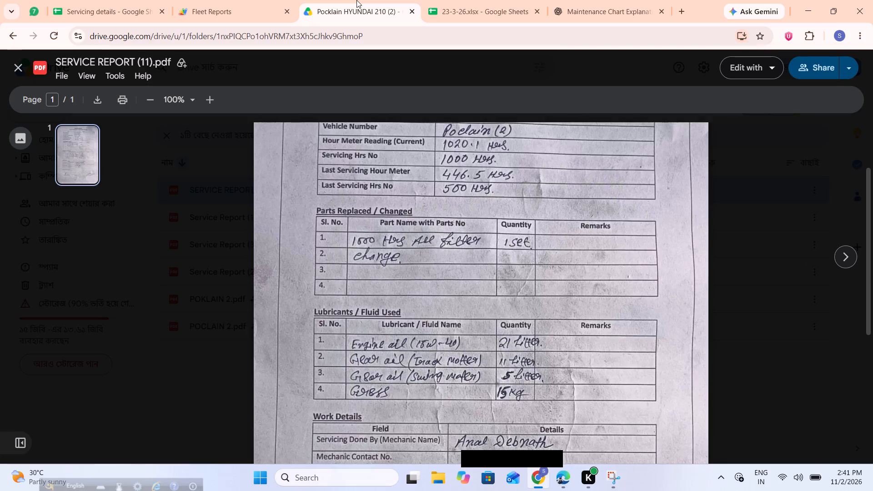
Set the Gear OIL SWING MOTTER item's type to Lube and its litres to 5 in Fleet Reports.
{"action": "left_click_drag", "start_coordinate": [356, 0], "coordinate": [211, 0]}
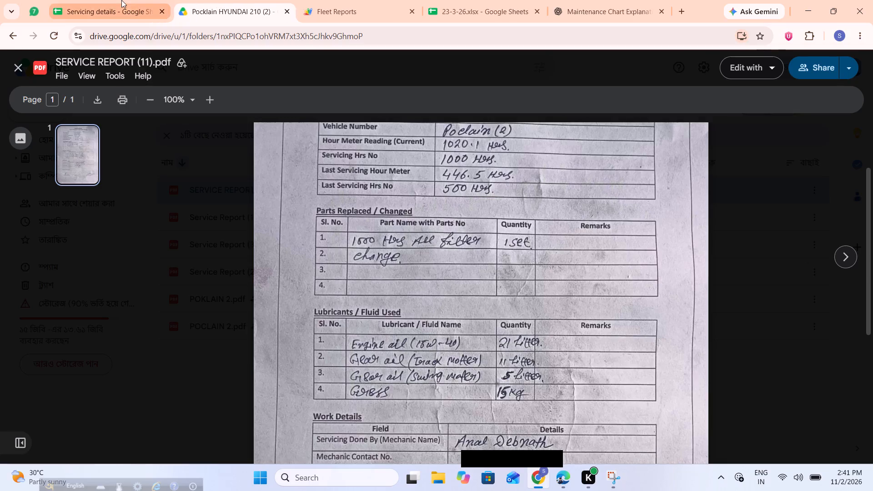
{"action": "left_click", "coordinate": [121, 0]}
{"action": "left_click_drag", "start_coordinate": [315, 0], "coordinate": [241, 0]}
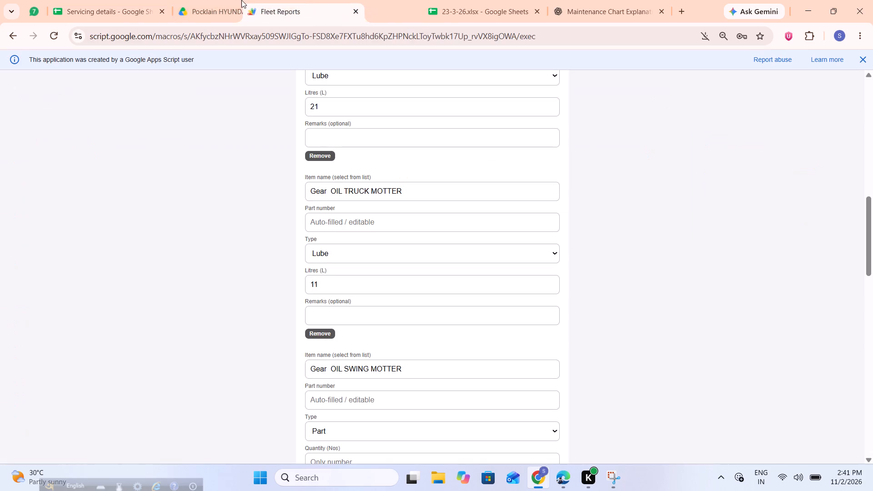
{"action": "left_click_drag", "start_coordinate": [241, 0], "coordinate": [239, 0]}
{"action": "scroll", "coordinate": [336, 283], "scroll_direction": "down", "scroll_amount": 1}
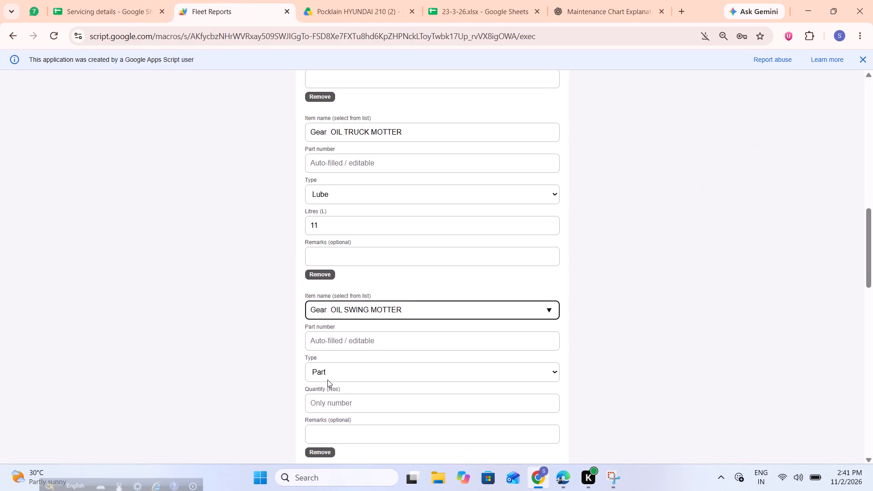
{"action": "left_click_drag", "start_coordinate": [329, 367], "coordinate": [325, 388]}
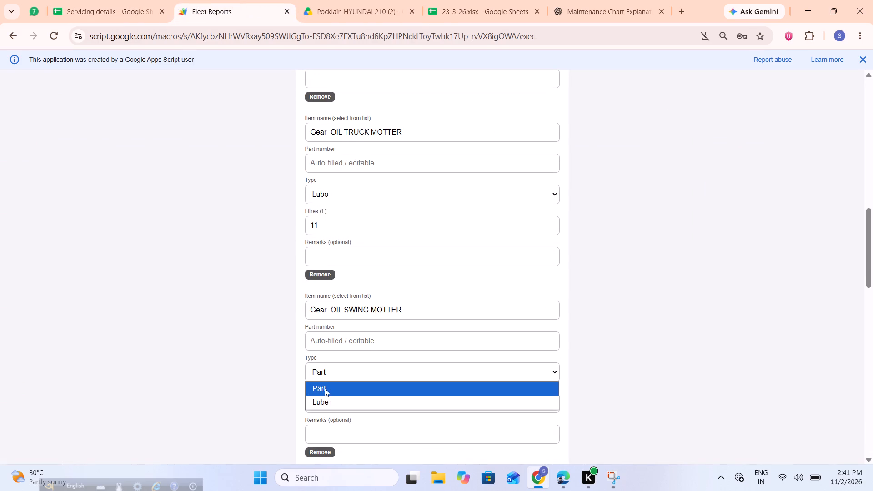
{"action": "left_click_drag", "start_coordinate": [325, 388], "coordinate": [324, 396]}
{"action": "left_click", "coordinate": [324, 396]}
{"action": "left_click", "coordinate": [324, 396]}
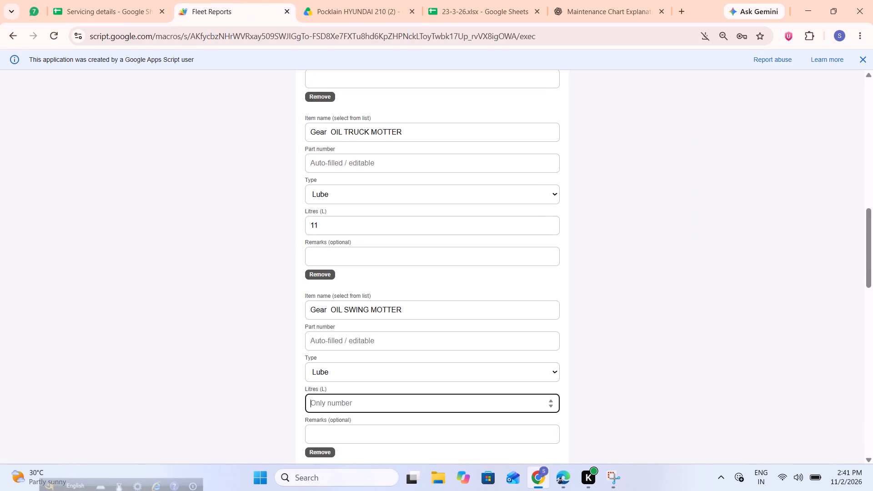
{"action": "key", "text": "5"}
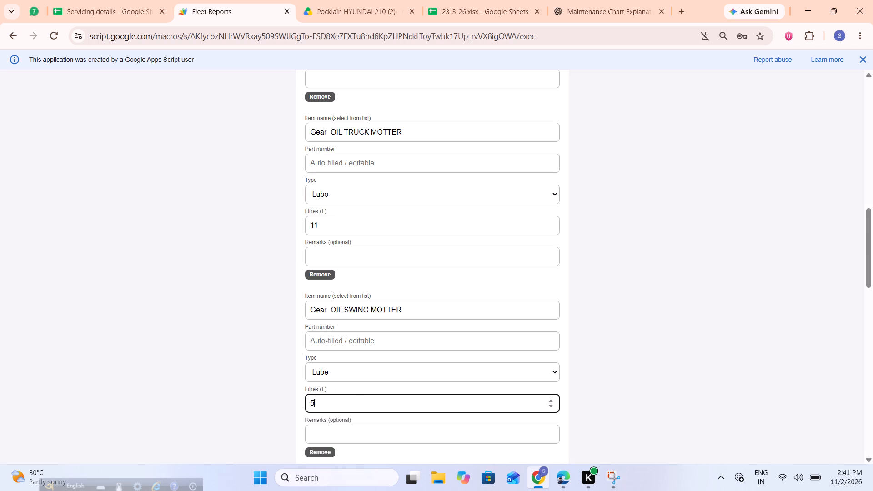
{"action": "left_click", "coordinate": [354, 390]}
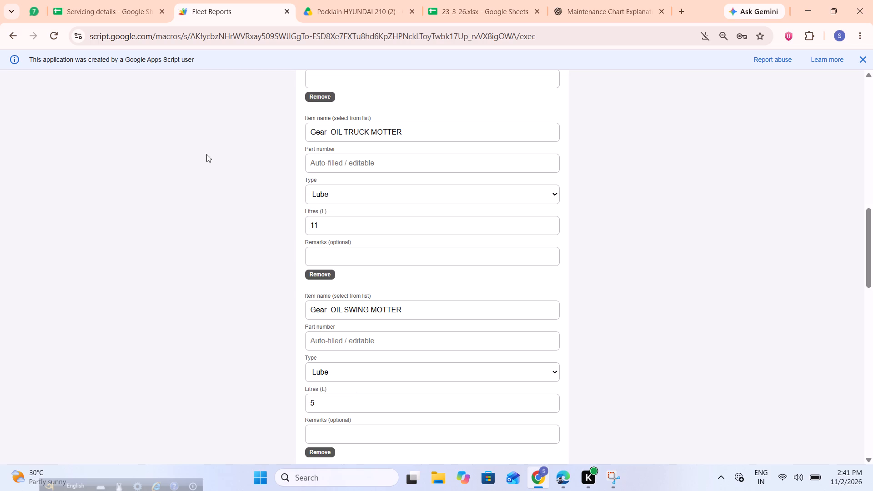
Add a fifth servicing item named GRASS, checking the last lubricant line and its quantity in SERVICE REPORT (11).pdf.
{"action": "left_click", "coordinate": [92, 0]}
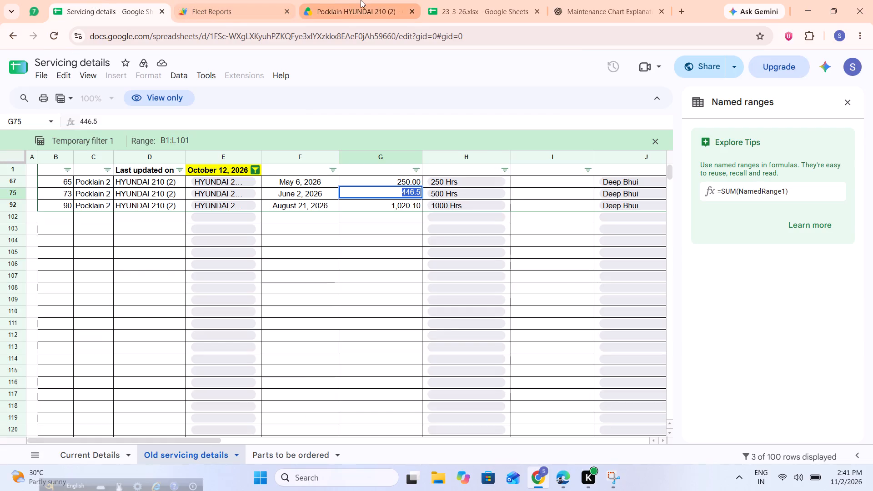
{"action": "left_click", "coordinate": [361, 0]}
{"action": "scroll", "coordinate": [386, 228], "scroll_direction": "down", "scroll_amount": 1}
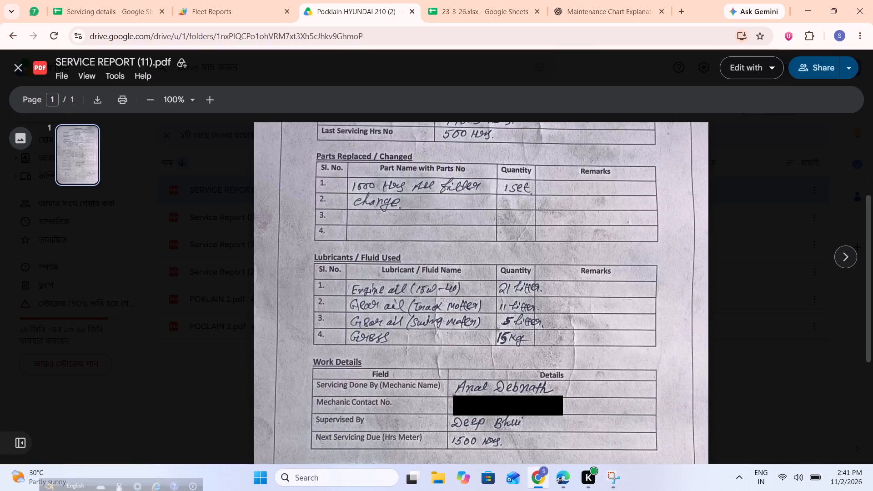
{"action": "left_click", "coordinate": [238, 3]}
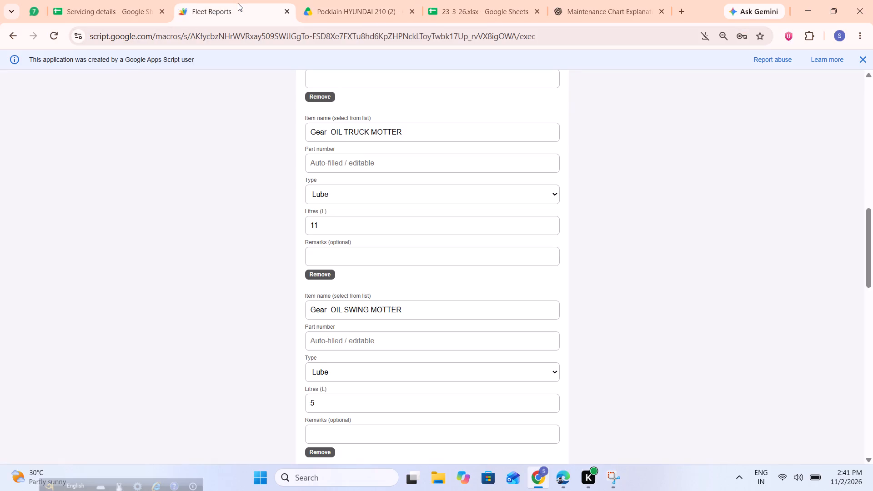
{"action": "scroll", "coordinate": [320, 366], "scroll_direction": "down", "scroll_amount": 3}
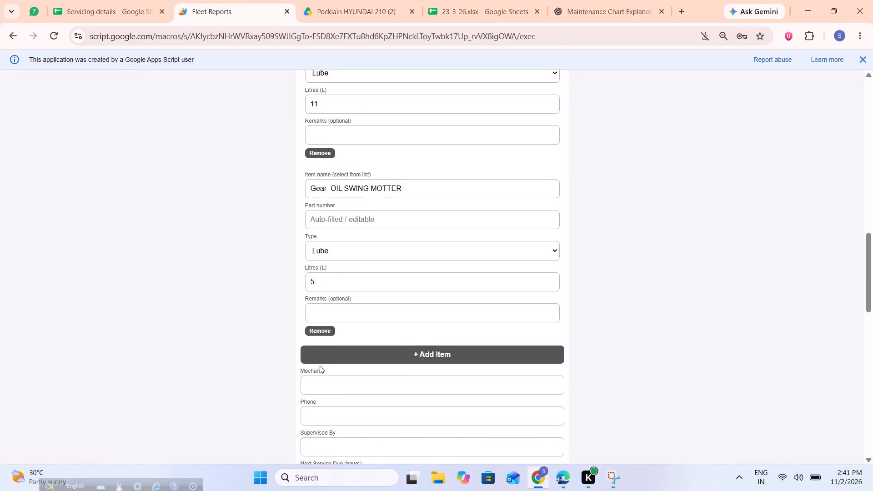
{"action": "scroll", "coordinate": [320, 366], "scroll_direction": "down", "scroll_amount": 1}
{"action": "left_click", "coordinate": [320, 366]}
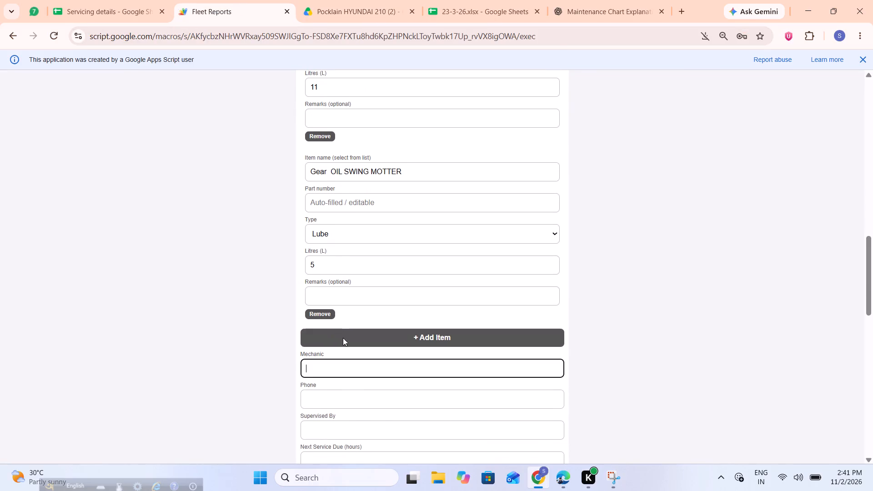
{"action": "left_click", "coordinate": [350, 343]}
{"action": "left_click", "coordinate": [357, 357]}
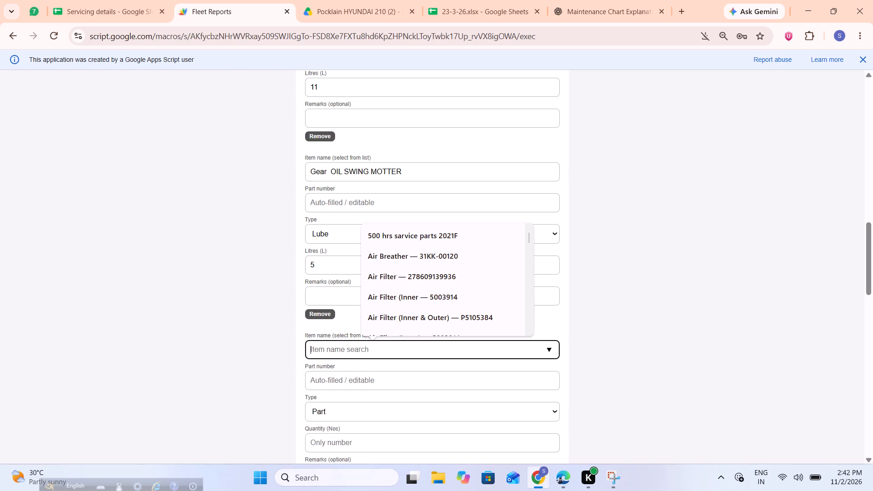
{"action": "type", "text": "GRASS"}
{"action": "left_click", "coordinate": [337, 0]}
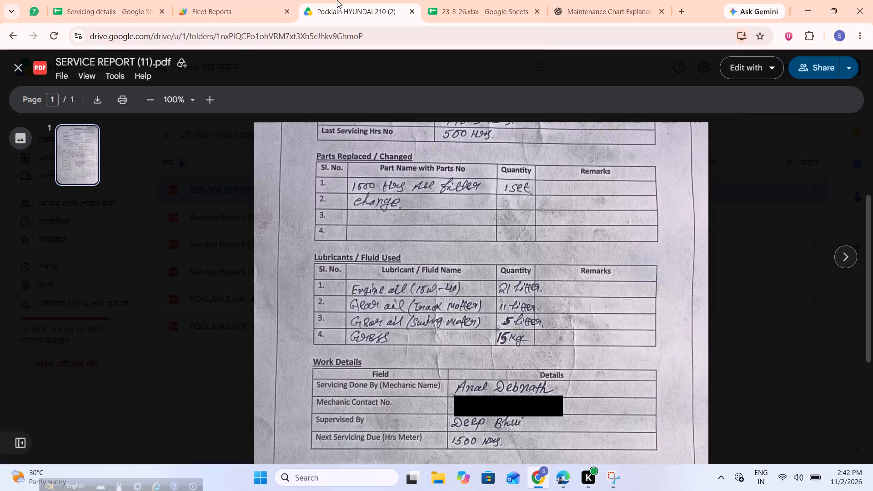
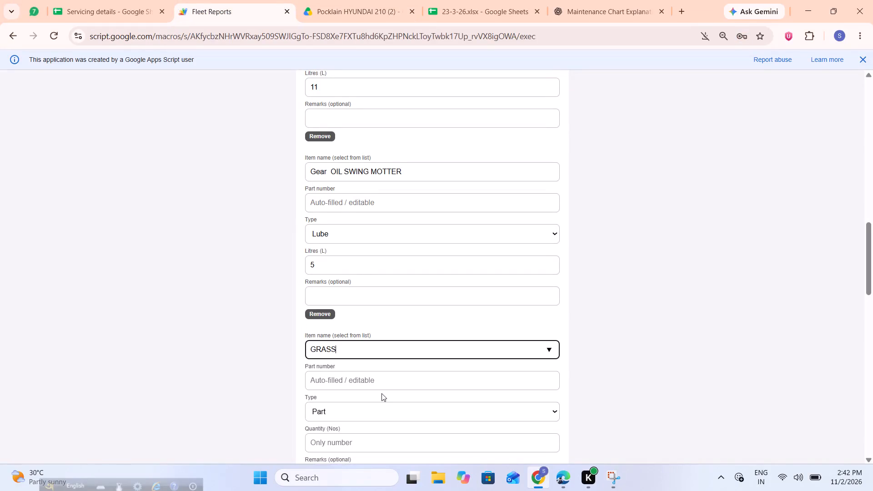
Replace the fifth item's GRASS name with the suggested Grease 15KG entry and clear its auto-filled part number.
{"action": "key", "text": "BackSpace"}
{"action": "key", "text": "BackSpace"}
{"action": "key", "text": "BackSpace"}
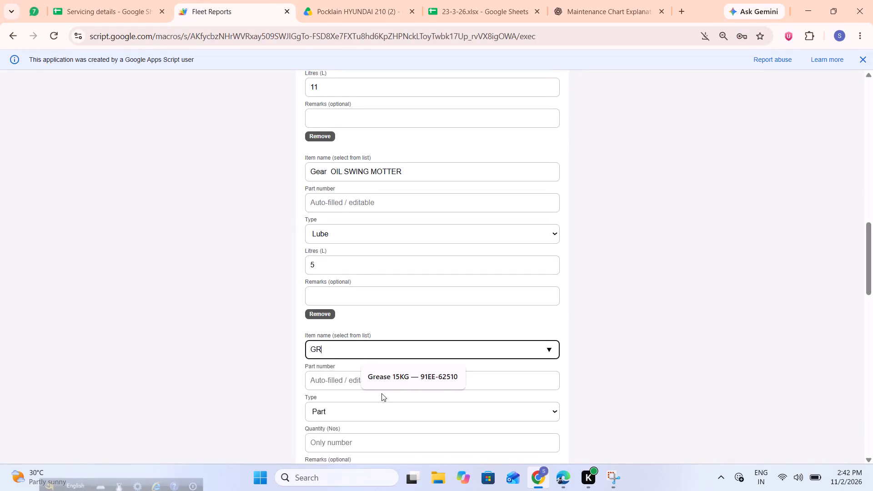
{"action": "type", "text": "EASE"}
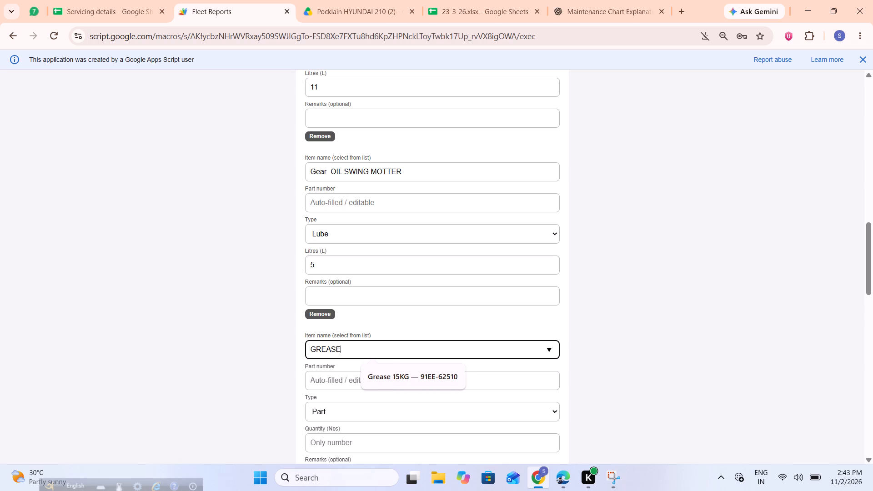
{"action": "triple_click", "coordinate": [367, 373]}
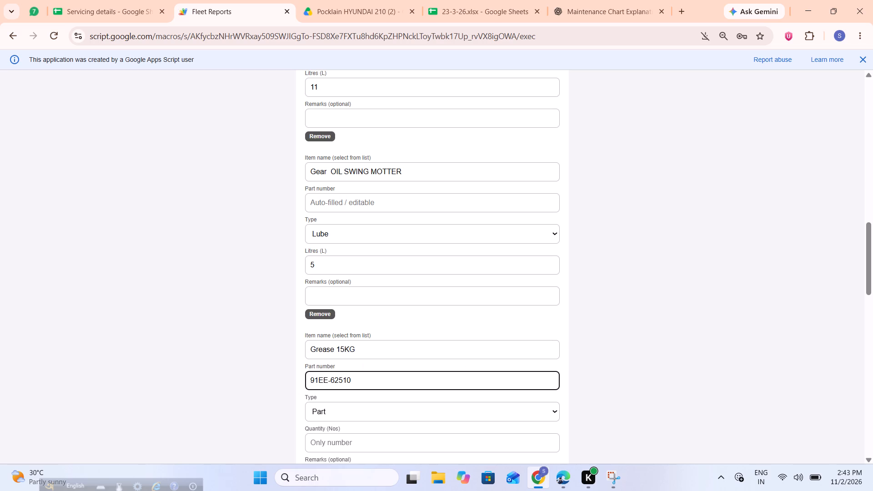
{"action": "left_click_drag", "start_coordinate": [367, 373], "coordinate": [299, 368]}
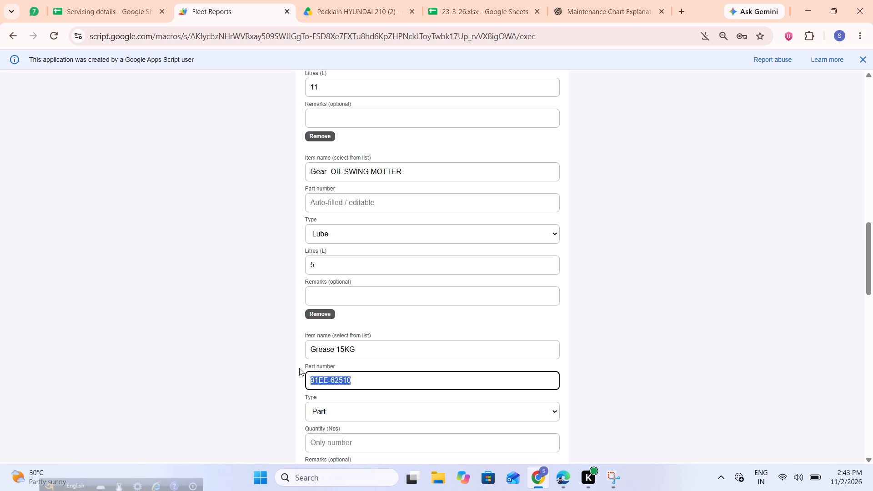
{"action": "key", "text": "BackSpace"}
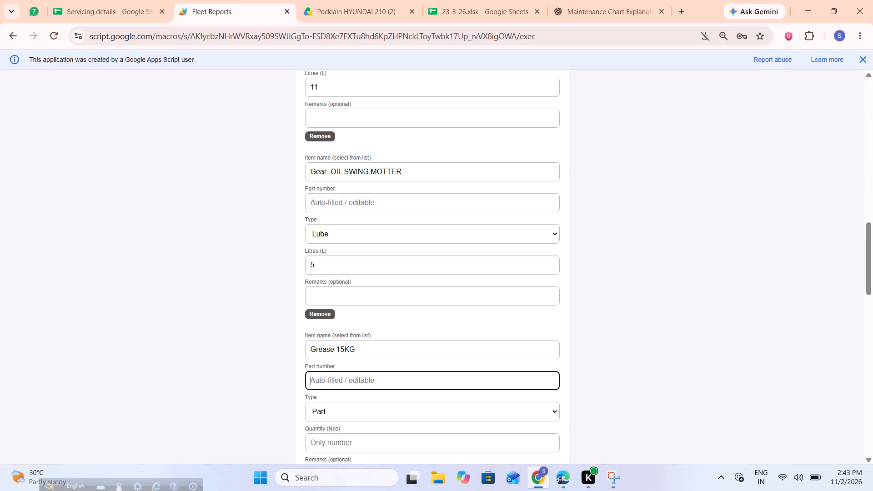
Enter the mechanic's name in the service report, after consulting SERVICE REPORT (11).pdf and the Old servicing details sheet.
{"action": "left_click", "coordinate": [341, 34]}
{"action": "left_click", "coordinate": [340, 0]}
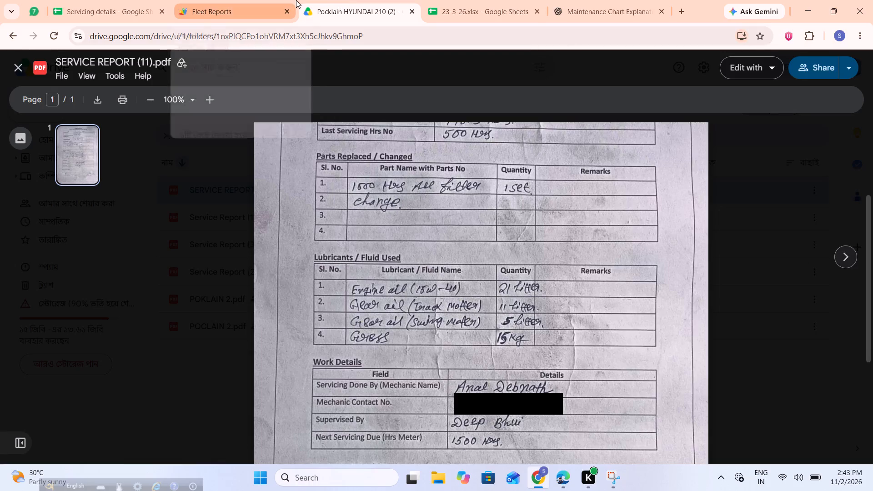
{"action": "left_click", "coordinate": [133, 0]}
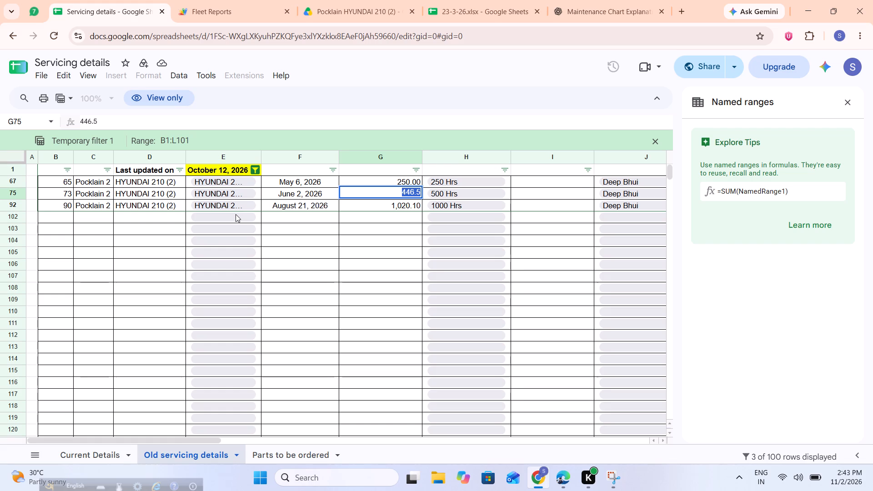
{"action": "left_click", "coordinate": [210, 0]}
{"action": "scroll", "coordinate": [347, 327], "scroll_direction": "down", "scroll_amount": 3}
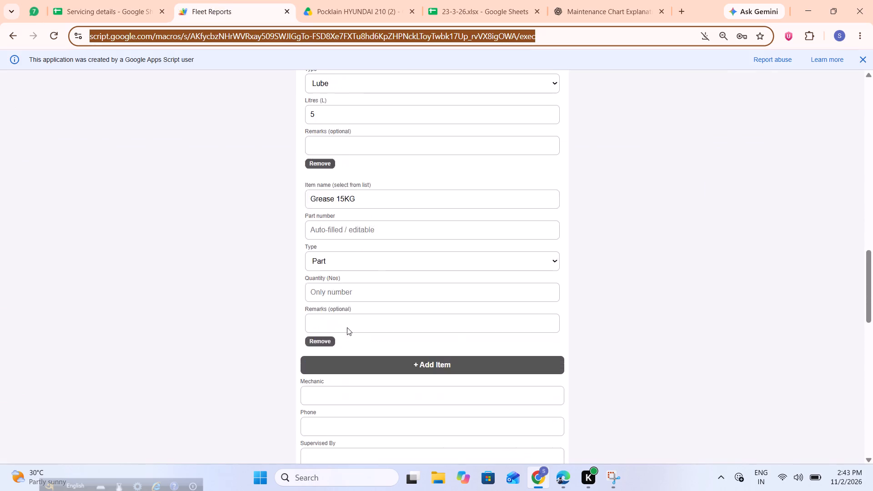
{"action": "scroll", "coordinate": [347, 327], "scroll_direction": "down", "scroll_amount": 1}
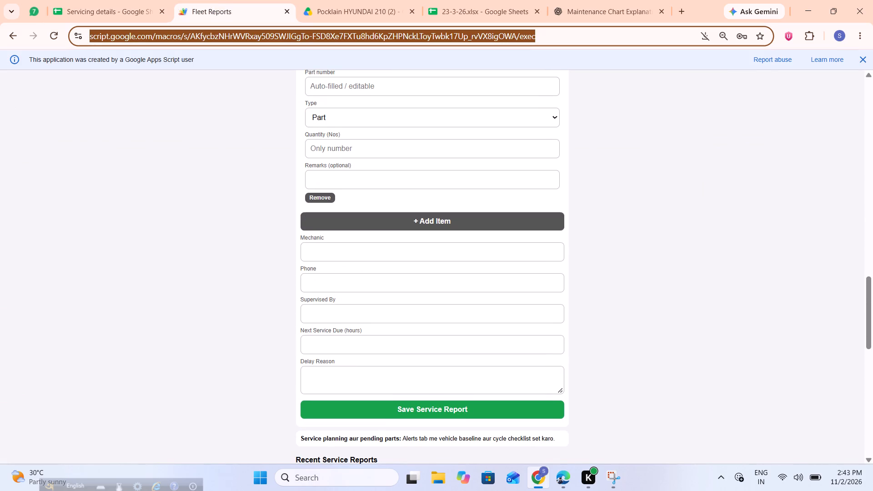
{"action": "left_click", "coordinate": [338, 257]}
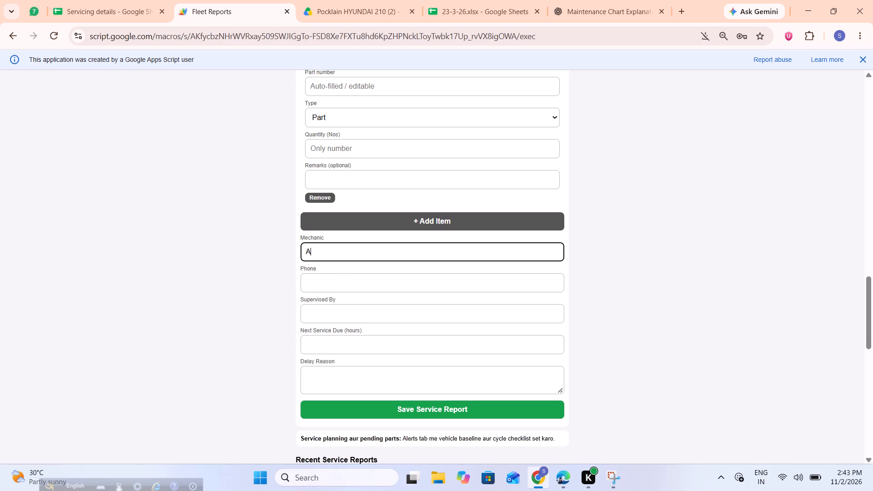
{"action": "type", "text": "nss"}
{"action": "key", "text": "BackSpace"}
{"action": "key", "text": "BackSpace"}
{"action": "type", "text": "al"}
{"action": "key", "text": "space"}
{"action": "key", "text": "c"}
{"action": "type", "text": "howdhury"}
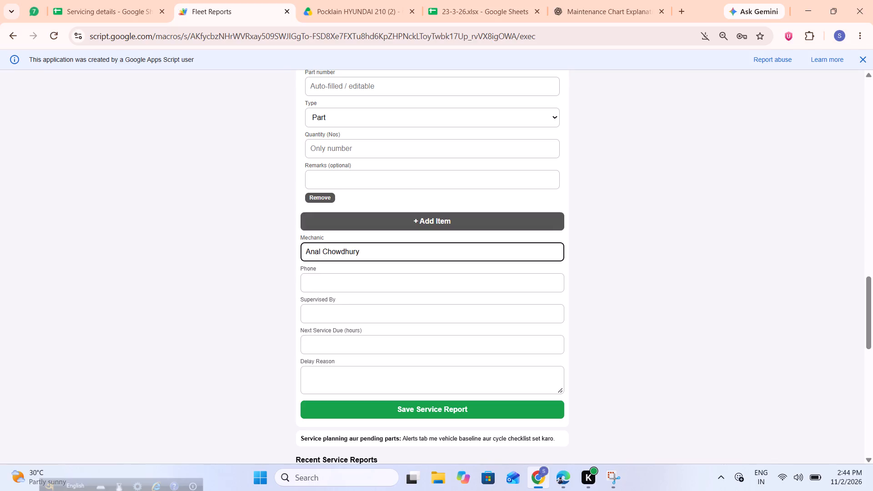
Switch to the Servicing details spreadsheet to check Pocklain 2's 1000 Hrs servicing record.
{"action": "left_click", "coordinate": [162, 0]}
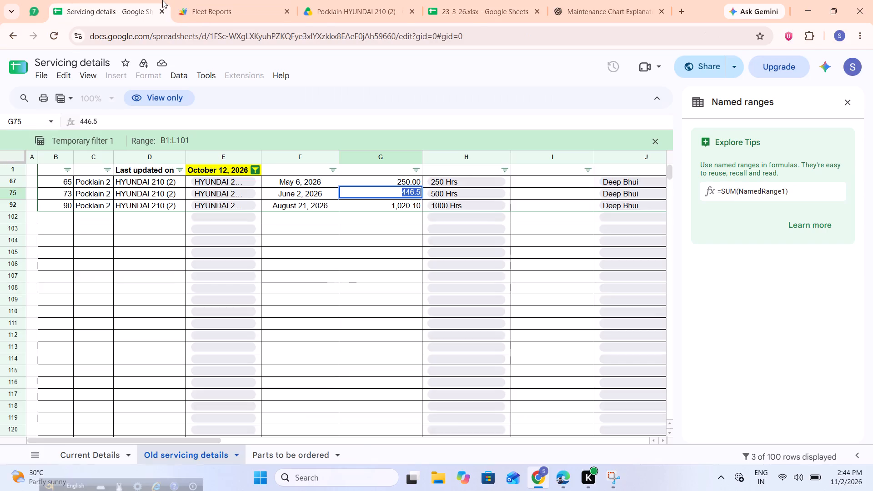
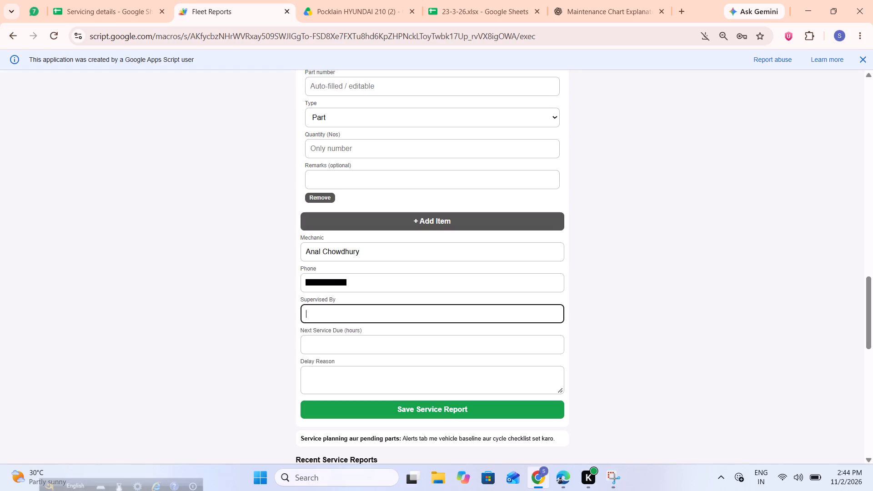
Enter the supervisor's name in the service report's Supervised By field.
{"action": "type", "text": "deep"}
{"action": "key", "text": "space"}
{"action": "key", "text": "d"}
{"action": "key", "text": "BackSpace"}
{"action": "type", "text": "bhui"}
{"action": "left_click", "coordinate": [74, 0]}
{"action": "left_click", "coordinate": [199, 0]}
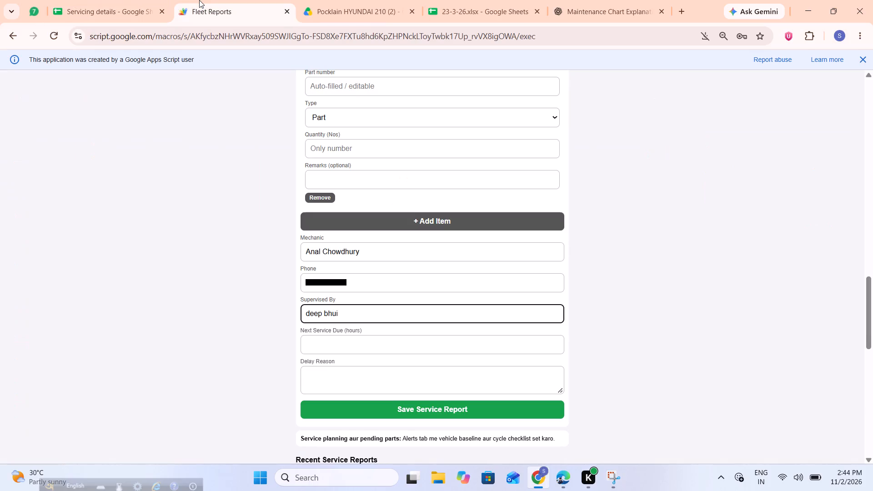
Set the report's next service due to 1500 hrs.
{"action": "left_click", "coordinate": [327, 347]}
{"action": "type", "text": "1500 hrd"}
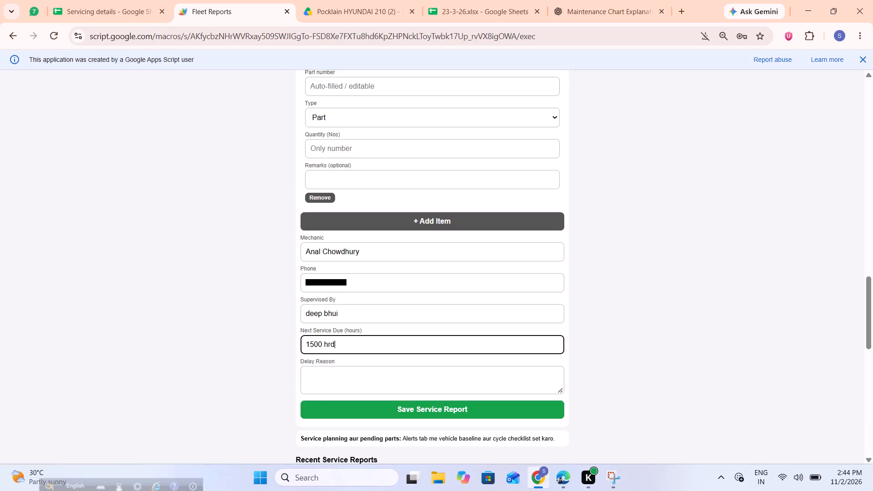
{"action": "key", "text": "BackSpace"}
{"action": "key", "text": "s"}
{"action": "left_click", "coordinate": [442, 311]}
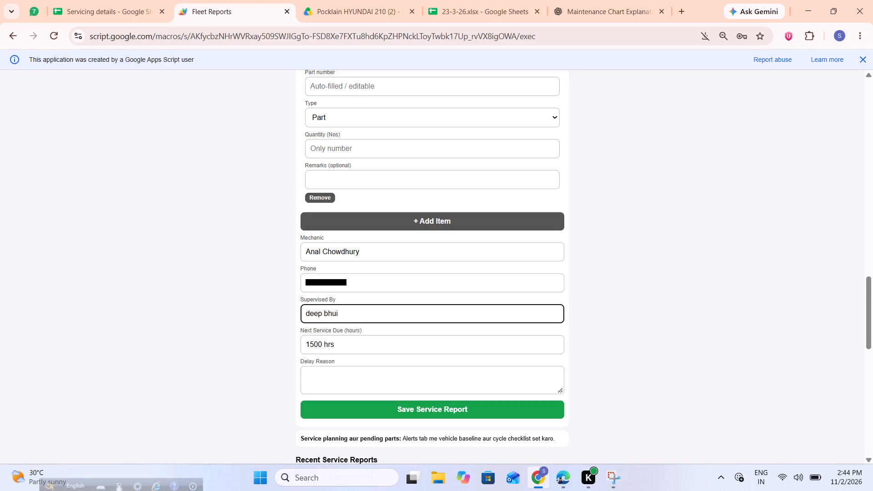
Set the Grease 15KG item's type to Lube and its quantity to 15 litres.
{"action": "scroll", "coordinate": [442, 311], "scroll_direction": "up", "scroll_amount": 4}
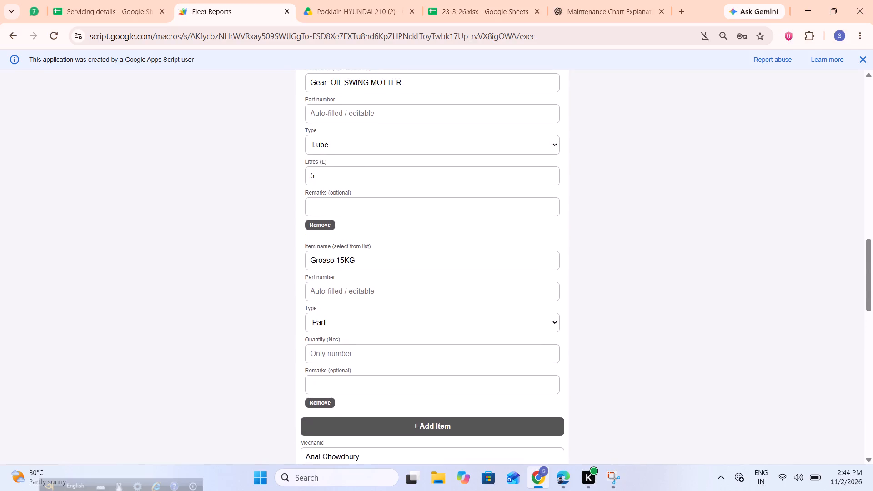
{"action": "scroll", "coordinate": [442, 311], "scroll_direction": "up", "scroll_amount": 1}
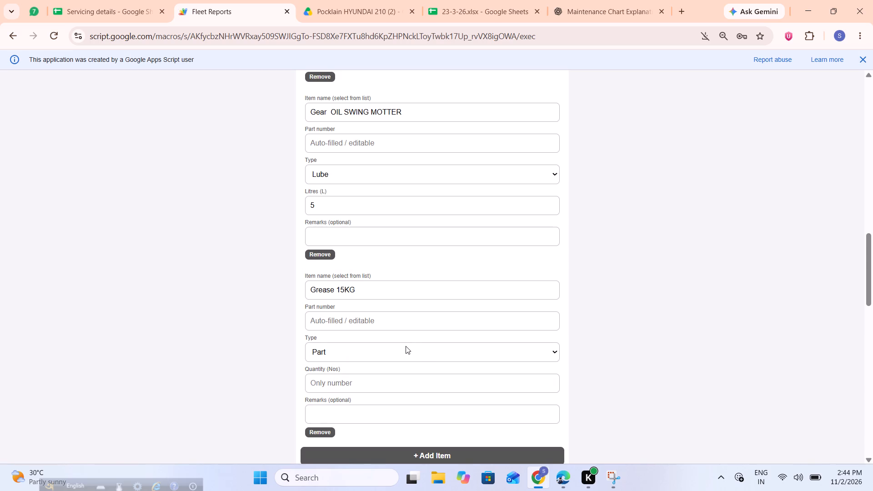
{"action": "left_click_drag", "start_coordinate": [406, 346], "coordinate": [385, 377]}
{"action": "left_click", "coordinate": [385, 377]}
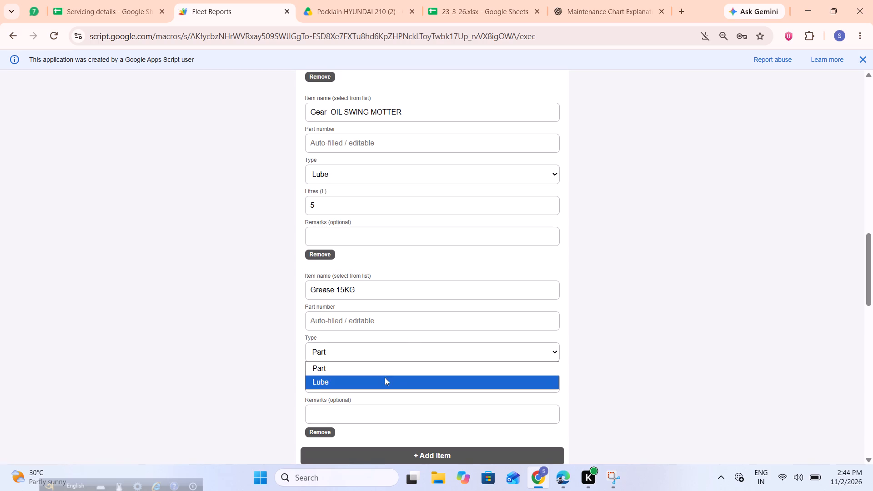
{"action": "left_click", "coordinate": [365, 390]}
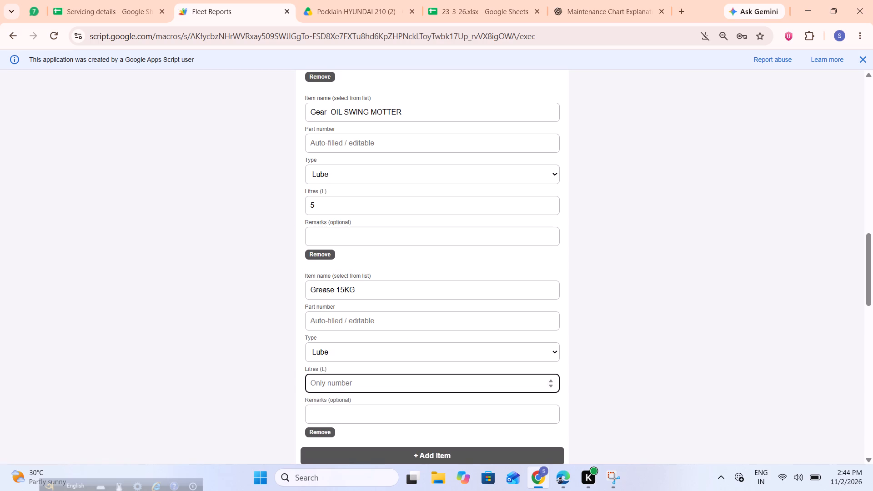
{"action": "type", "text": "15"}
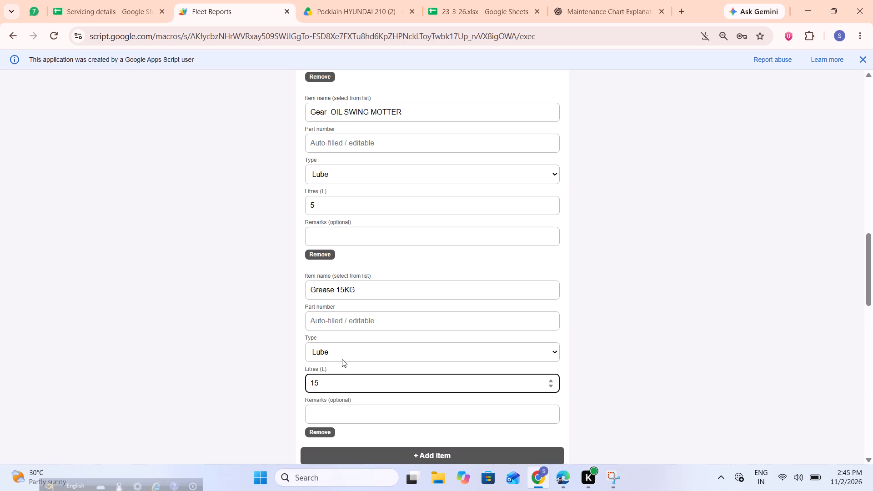
{"action": "left_click", "coordinate": [342, 366]}
Review the whole POCKLAIN 2 (210E) service report, checking the vehicle details, hour meters, all five items and personnel fields.
{"action": "scroll", "coordinate": [342, 366], "scroll_direction": "up", "scroll_amount": 1}
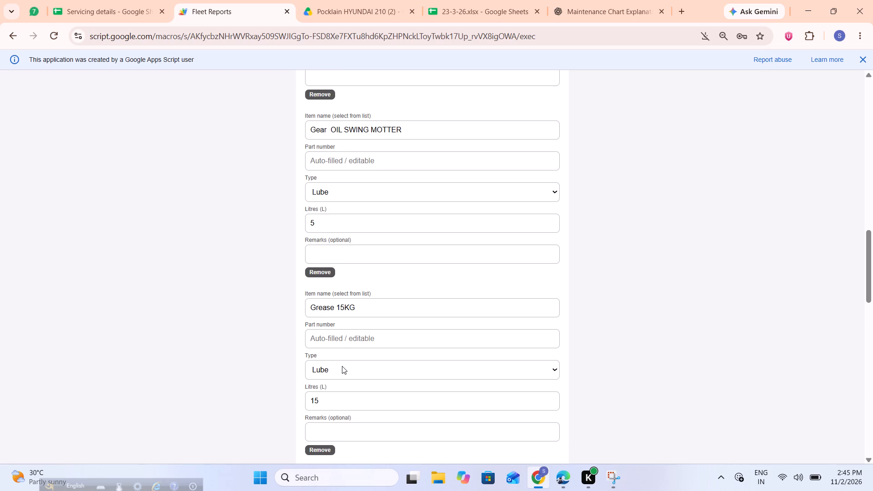
{"action": "scroll", "coordinate": [342, 366], "scroll_direction": "up", "scroll_amount": 3}
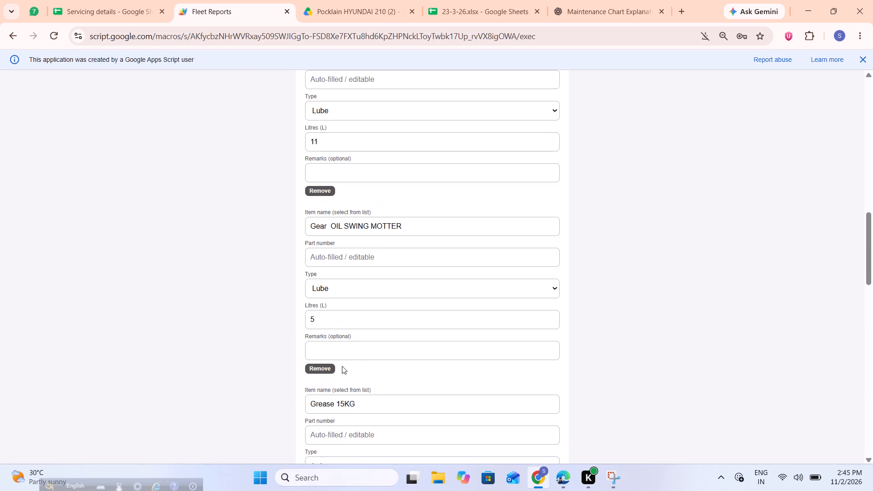
{"action": "scroll", "coordinate": [342, 366], "scroll_direction": "up", "scroll_amount": 2}
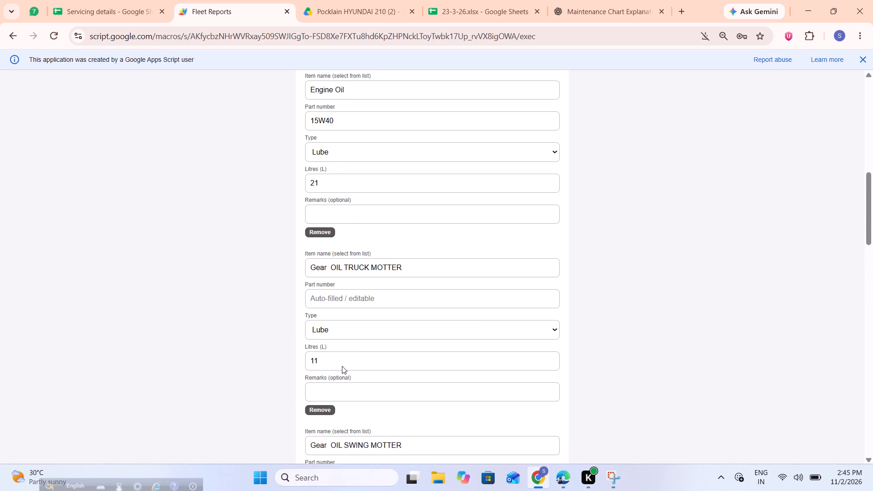
{"action": "scroll", "coordinate": [342, 366], "scroll_direction": "up", "scroll_amount": 1}
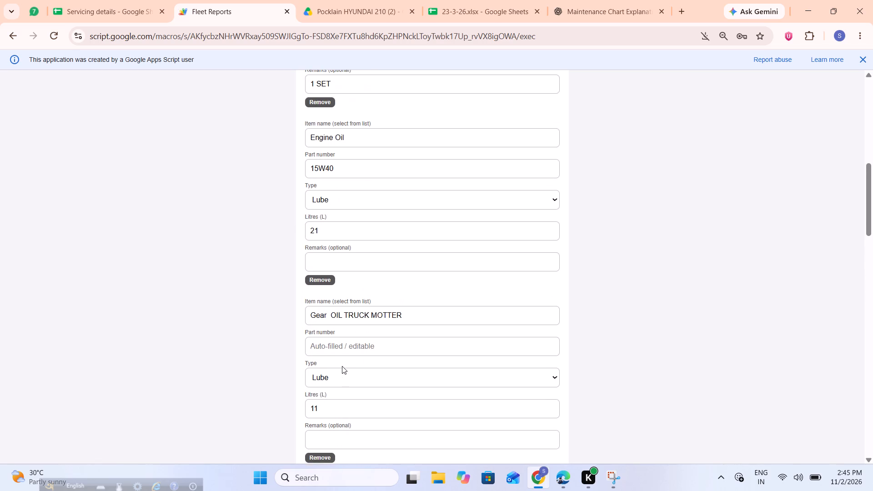
{"action": "scroll", "coordinate": [342, 366], "scroll_direction": "up", "scroll_amount": 3}
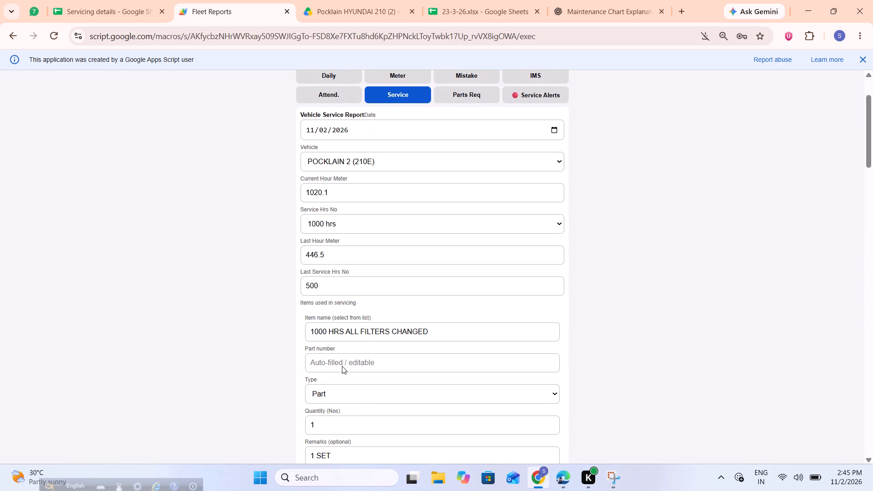
{"action": "scroll", "coordinate": [342, 366], "scroll_direction": "down", "scroll_amount": 3}
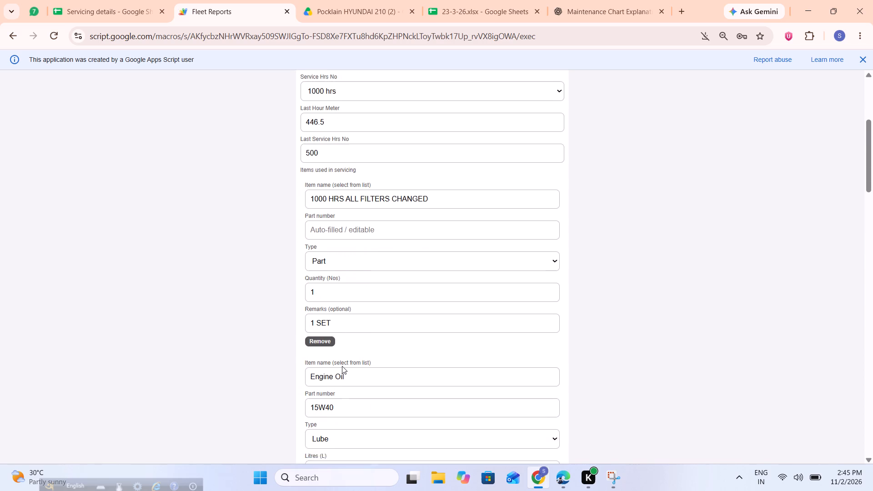
{"action": "scroll", "coordinate": [342, 366], "scroll_direction": "down", "scroll_amount": 1}
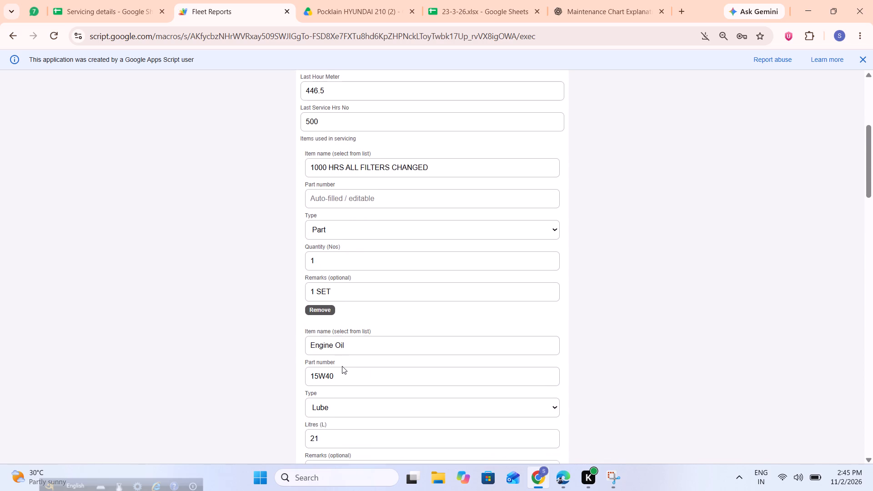
{"action": "scroll", "coordinate": [342, 366], "scroll_direction": "down", "scroll_amount": 3}
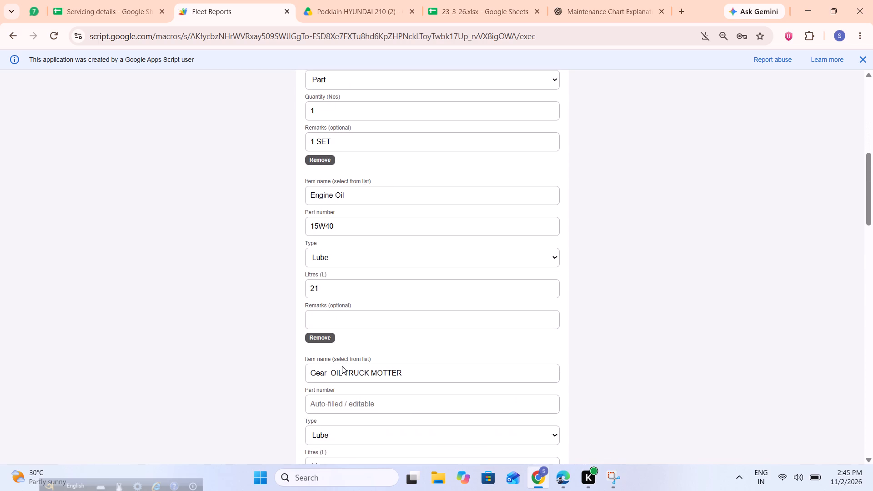
{"action": "scroll", "coordinate": [342, 366], "scroll_direction": "down", "scroll_amount": 2}
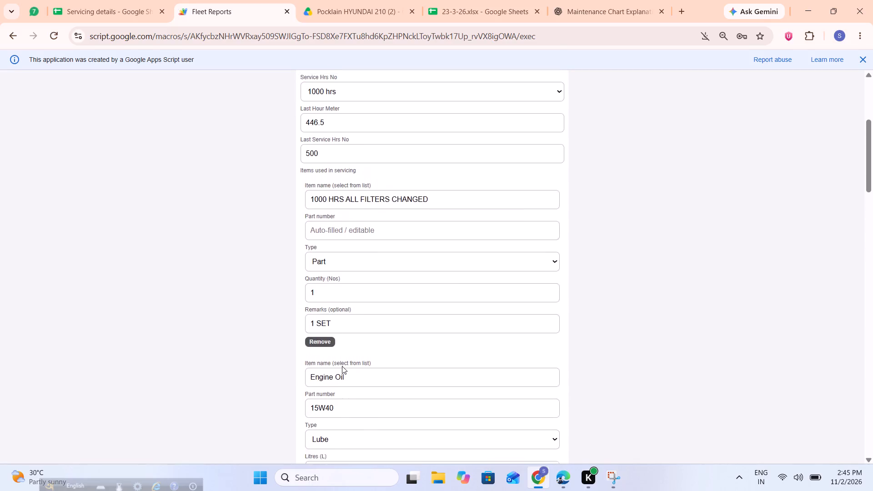
{"action": "scroll", "coordinate": [342, 366], "scroll_direction": "down", "scroll_amount": 3}
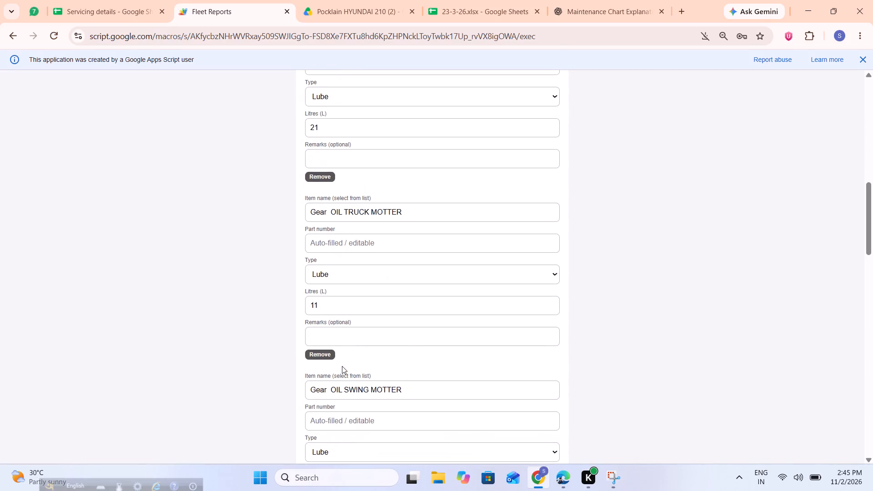
{"action": "scroll", "coordinate": [342, 366], "scroll_direction": "down", "scroll_amount": 4}
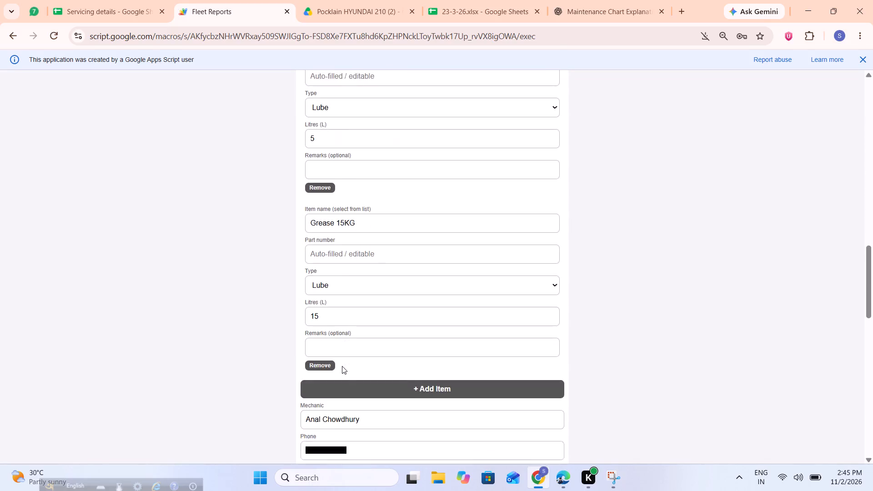
{"action": "scroll", "coordinate": [342, 366], "scroll_direction": "down", "scroll_amount": 2}
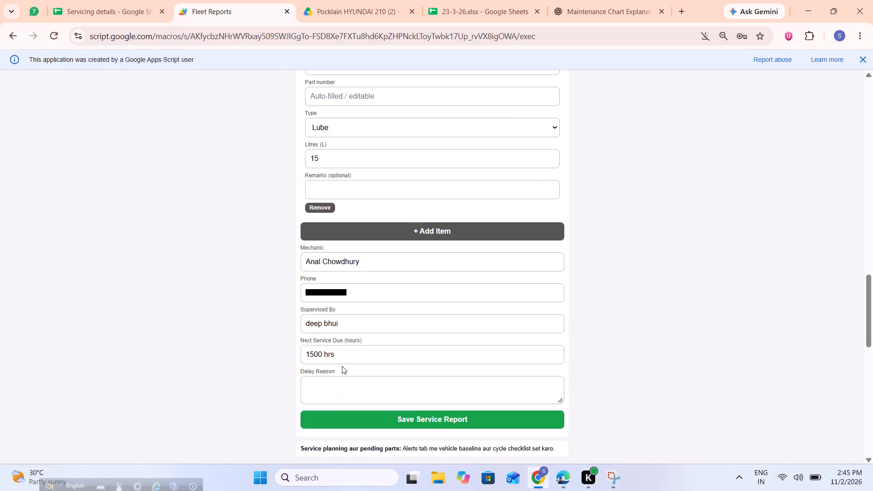
Save the POCKLAIN 2 (210E) 1000 hrs service report and dismiss the save message.
{"action": "scroll", "coordinate": [342, 366], "scroll_direction": "down", "scroll_amount": 1}
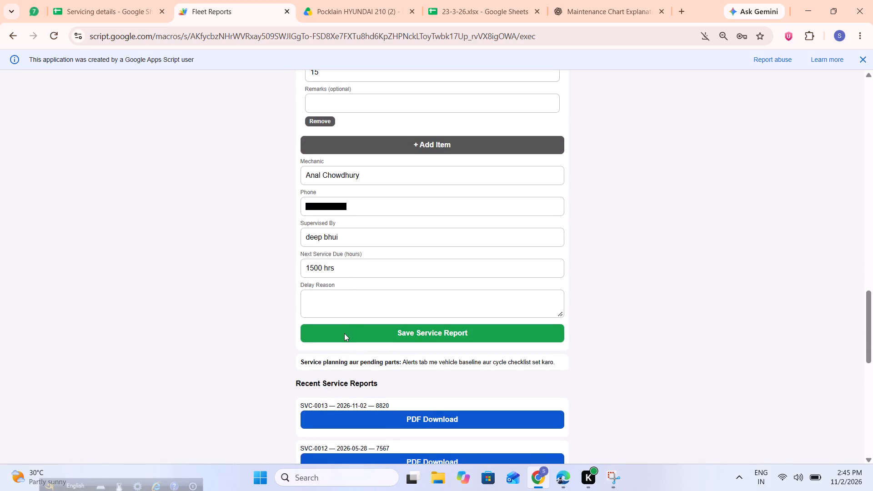
{"action": "left_click", "coordinate": [344, 335]}
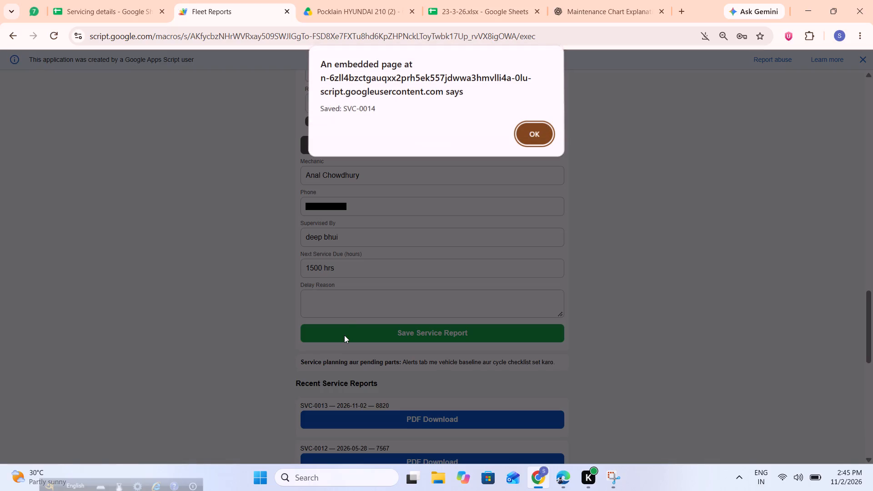
{"action": "left_click", "coordinate": [532, 141]}
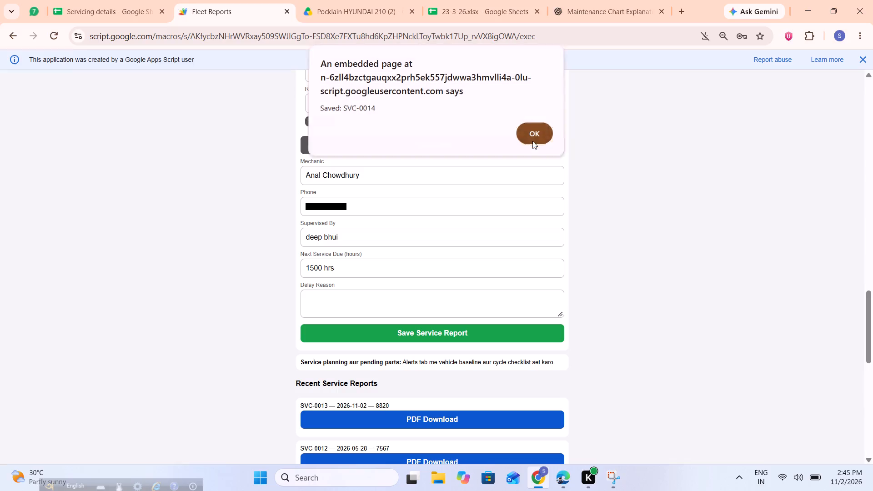
Look over the scanned Pocklain 2 report, the 23-3-26 sheet and the Servicing details sheet, and return to the Fleet Reports service form.
{"action": "left_click", "coordinate": [351, 0]}
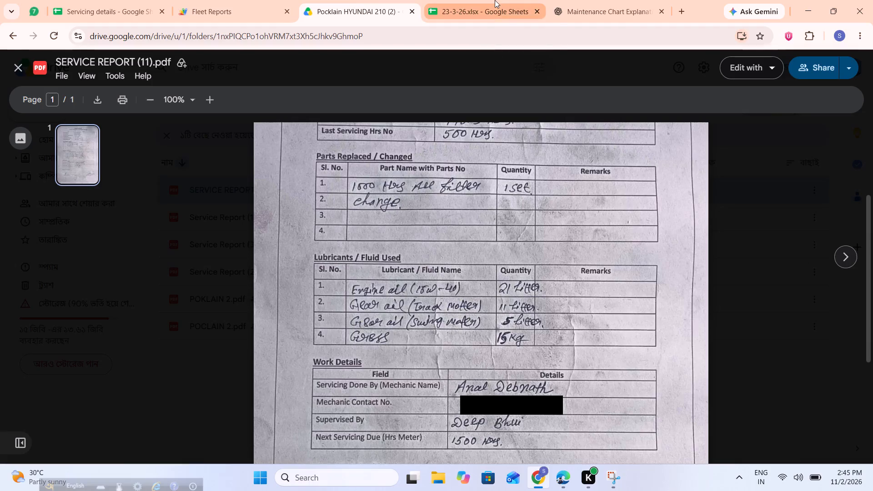
{"action": "left_click", "coordinate": [495, 0]}
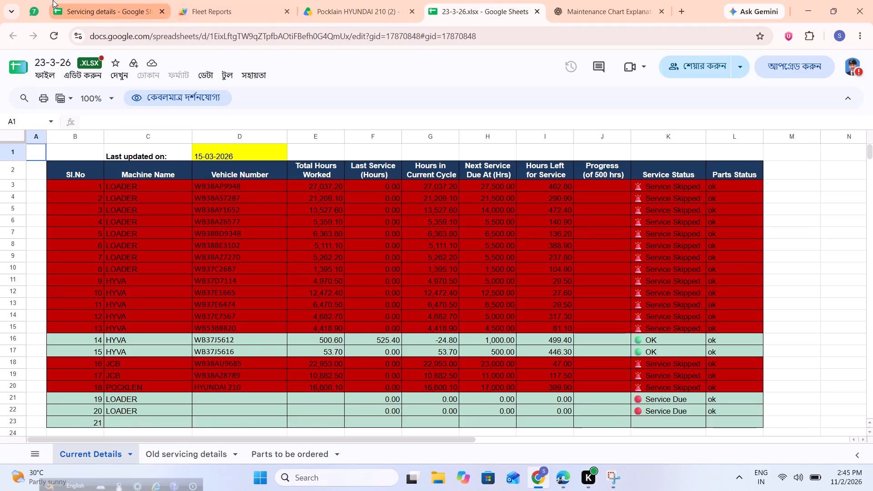
{"action": "left_click", "coordinate": [53, 0]}
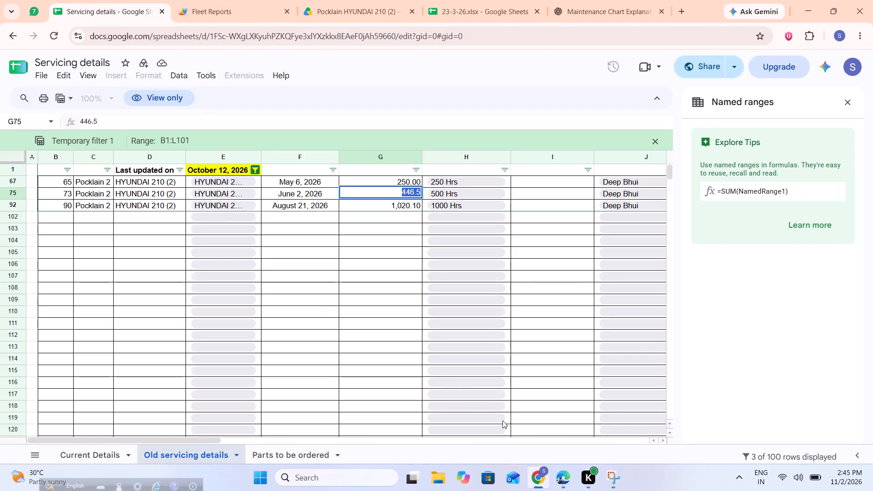
{"action": "left_click", "coordinate": [321, 0]}
{"action": "left_click", "coordinate": [269, 0]}
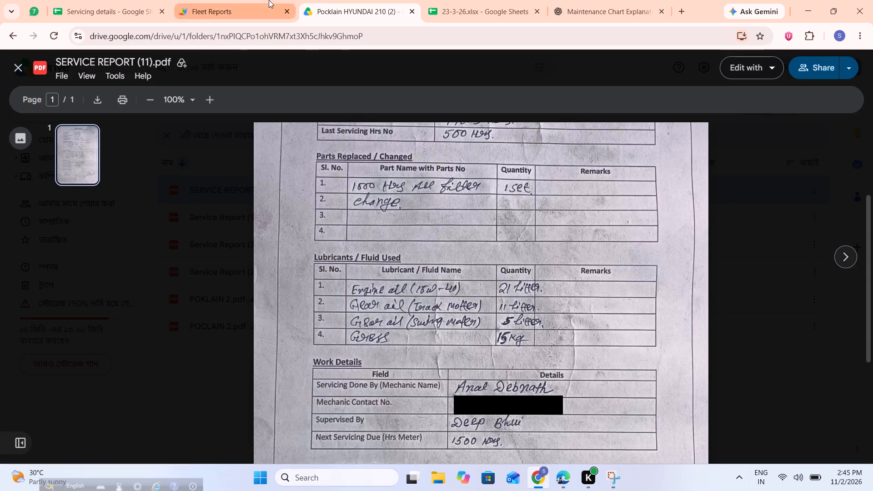
{"action": "scroll", "coordinate": [376, 283], "scroll_direction": "up", "scroll_amount": 4}
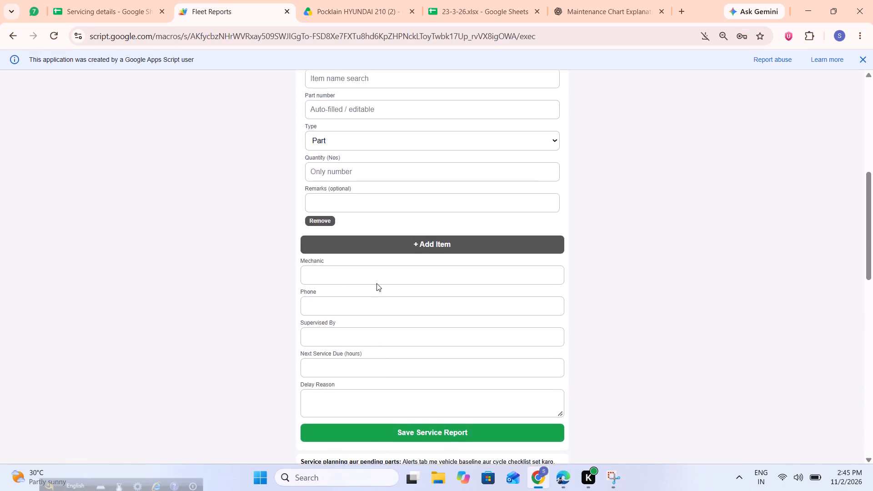
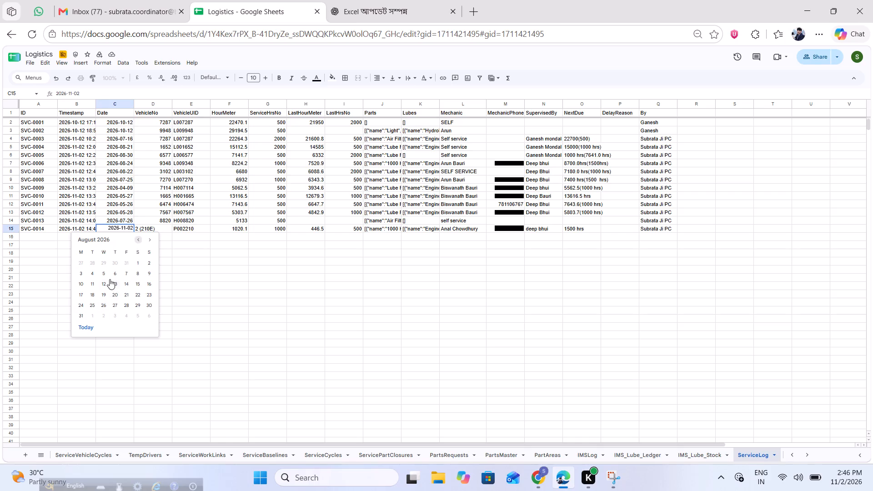
Set the SVC-0014 service date in the ServiceLog sheet to 2026-08-21 and save.
{"action": "left_click", "coordinate": [127, 295]}
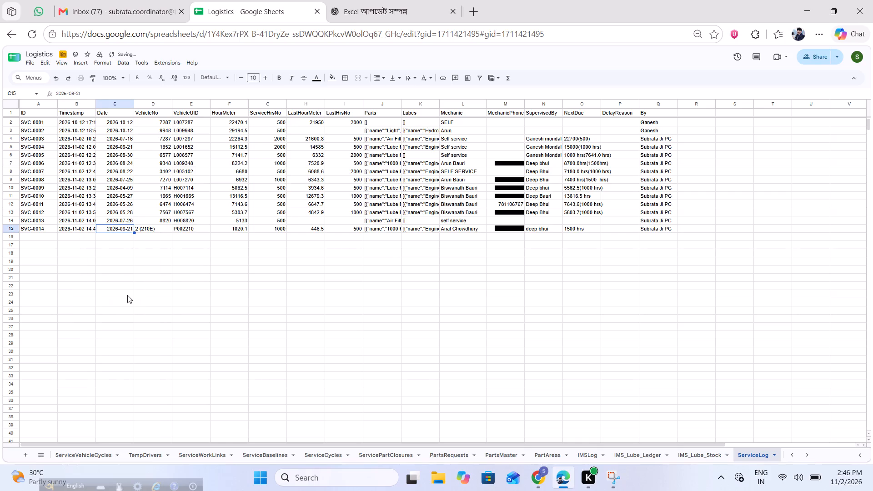
{"action": "left_click", "coordinate": [127, 295]}
{"action": "key", "text": "ctrl+s"}
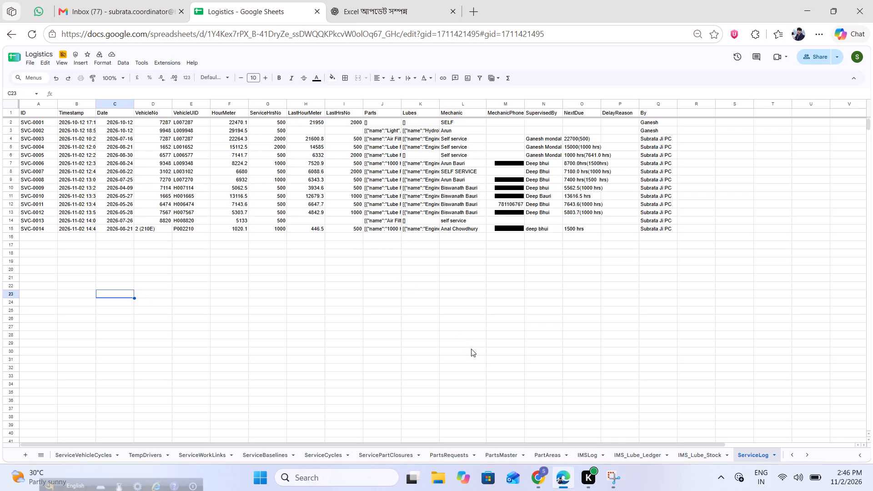
Switch to Fleet Reports in Chrome, refresh the Service view and examine the Recent Service Reports list for the 2 (210E) entry's date.
{"action": "left_click", "coordinate": [543, 487]}
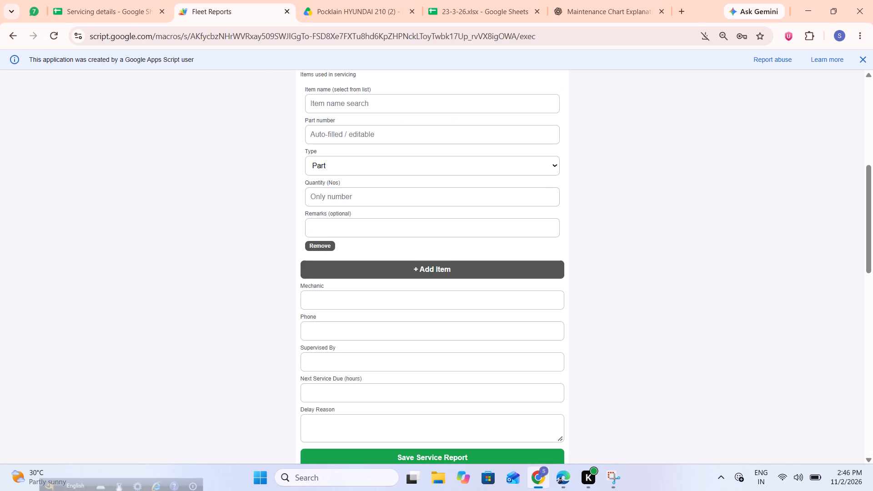
{"action": "left_click", "coordinate": [154, 0]}
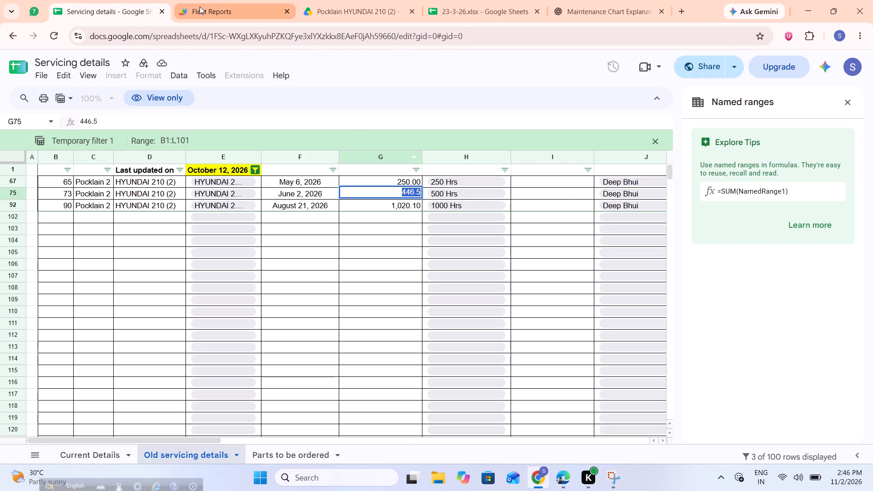
{"action": "left_click", "coordinate": [200, 6]}
{"action": "scroll", "coordinate": [395, 256], "scroll_direction": "up", "scroll_amount": 7}
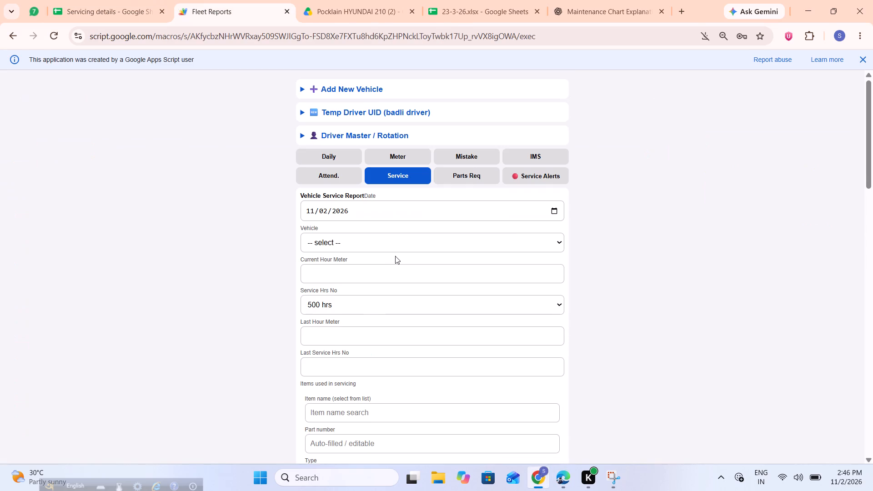
{"action": "left_click", "coordinate": [523, 172]}
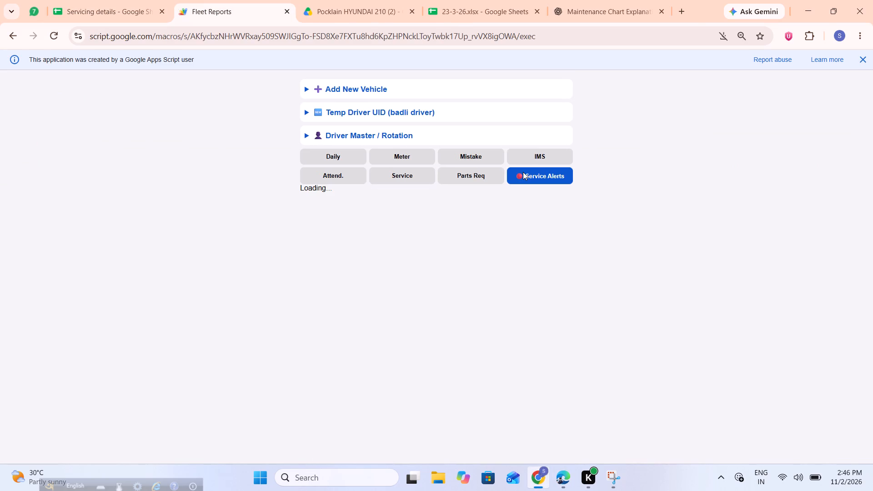
{"action": "left_click", "coordinate": [395, 173]}
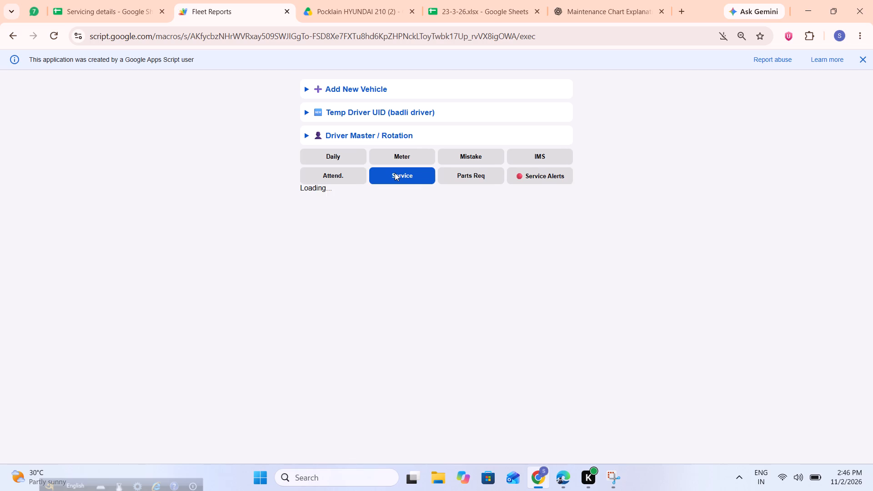
{"action": "scroll", "coordinate": [395, 173], "scroll_direction": "down", "scroll_amount": 4}
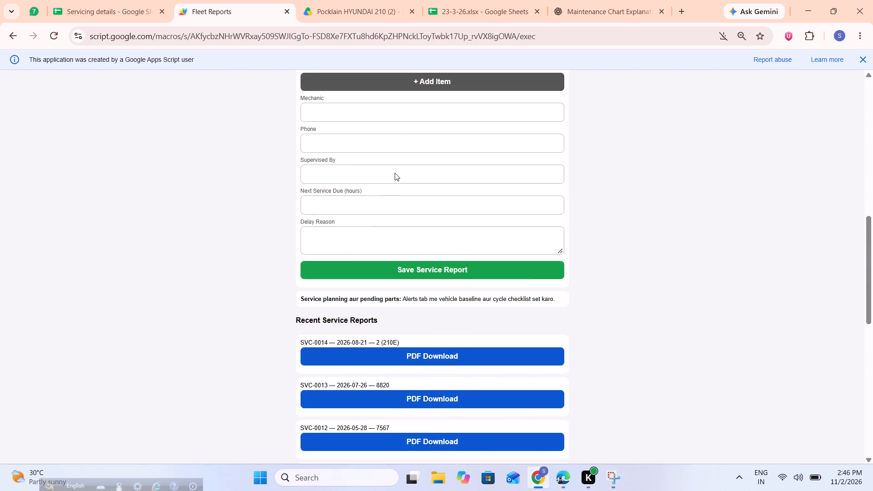
{"action": "scroll", "coordinate": [395, 173], "scroll_direction": "down", "scroll_amount": 1}
{"action": "scroll", "coordinate": [395, 173], "scroll_direction": "up", "scroll_amount": 1}
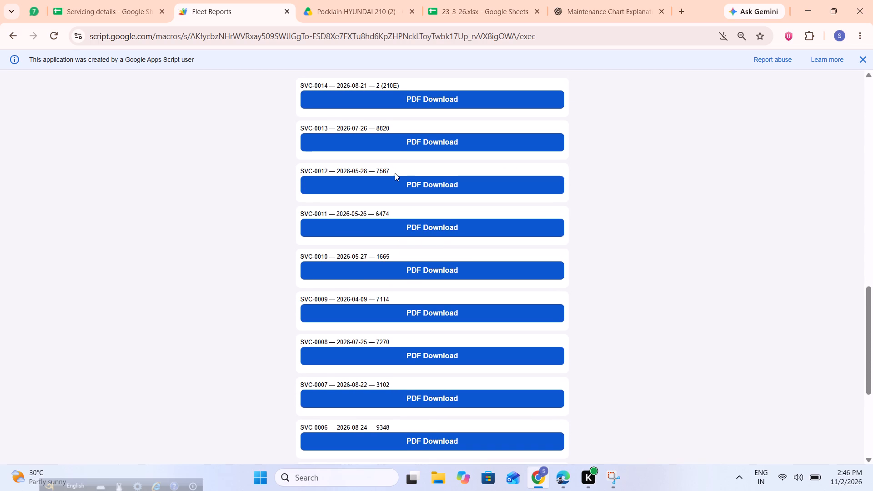
{"action": "scroll", "coordinate": [395, 173], "scroll_direction": "up", "scroll_amount": 1}
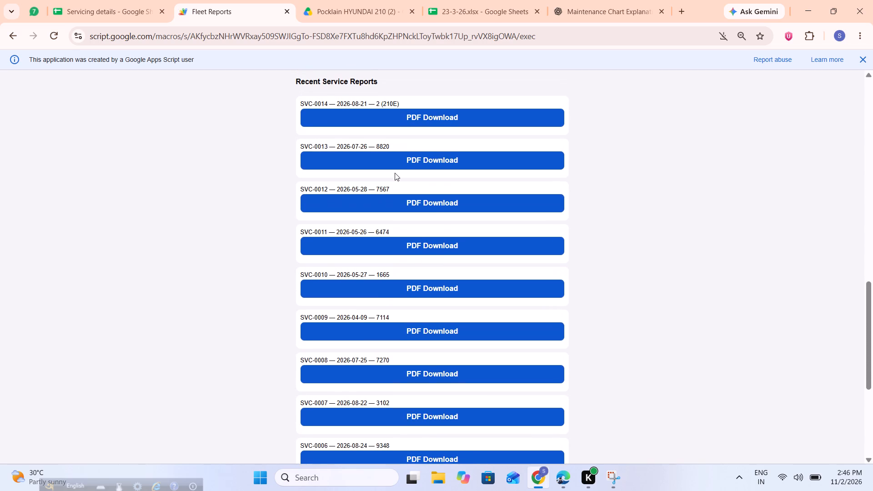
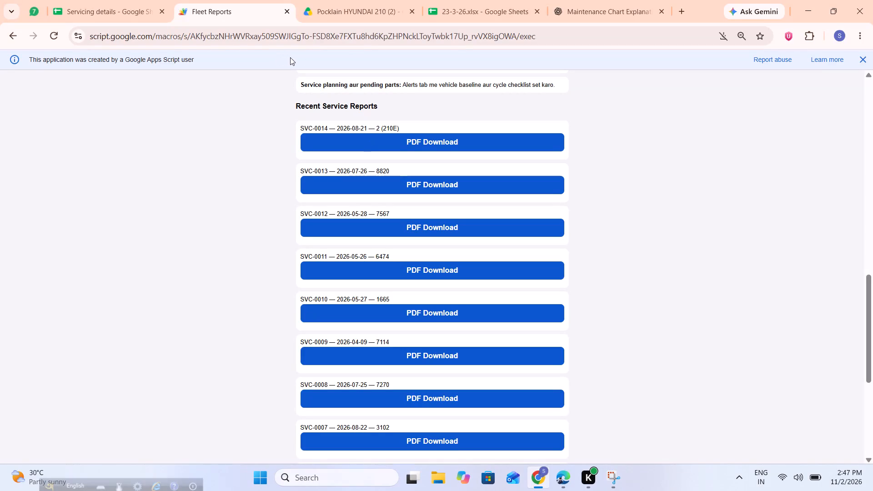
In the Old servicing details sheet, change the vehicle filter to show only HYUNDAI 210 (1) records.
{"action": "left_click", "coordinate": [371, 0]}
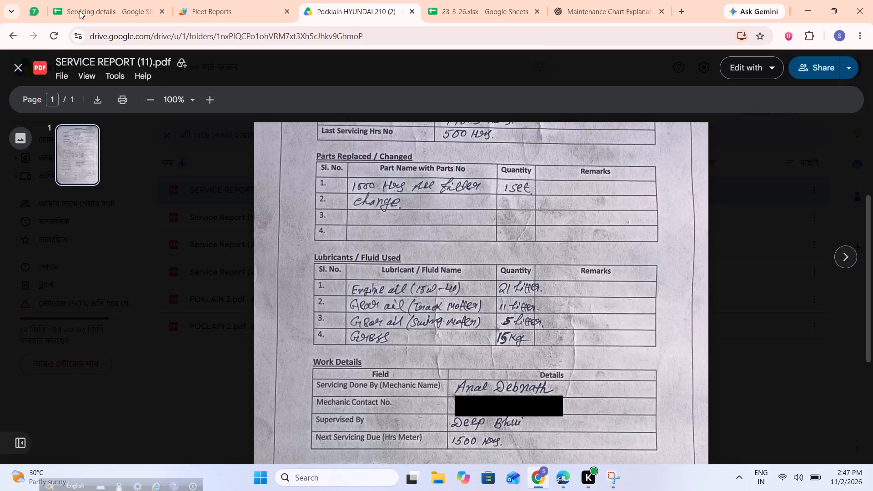
{"action": "left_click", "coordinate": [92, 0]}
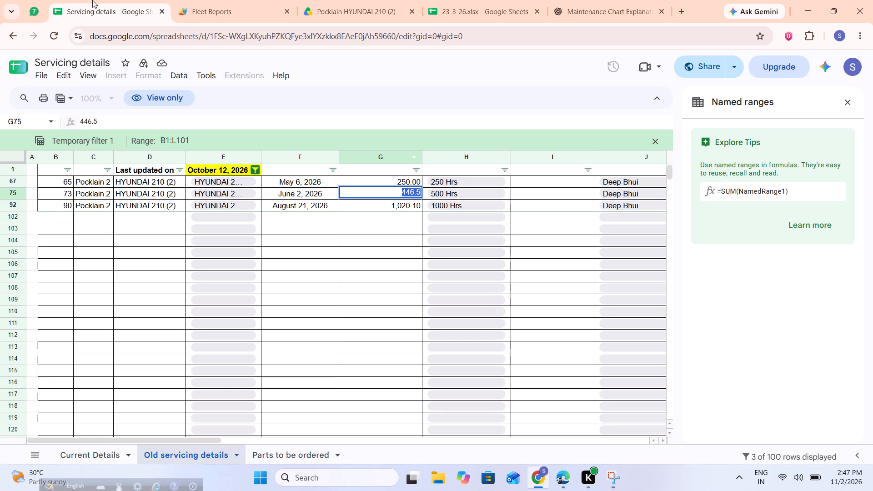
{"action": "left_click", "coordinate": [257, 172]}
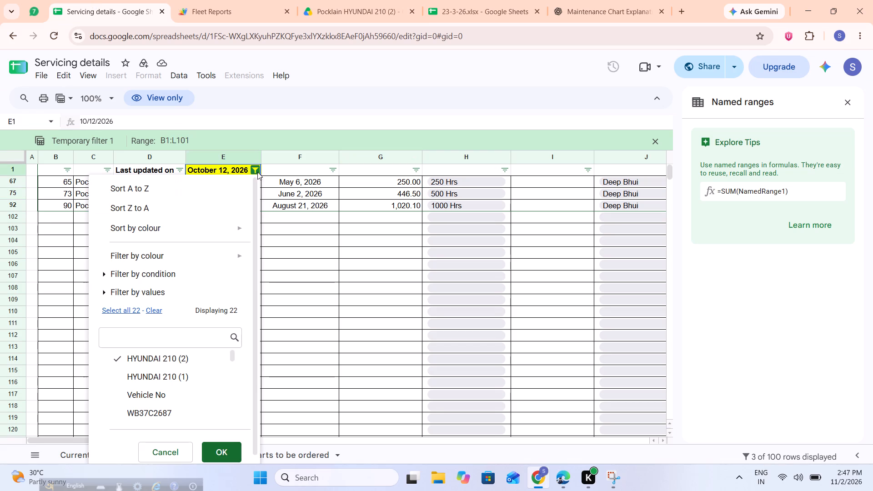
{"action": "left_click", "coordinate": [138, 381]}
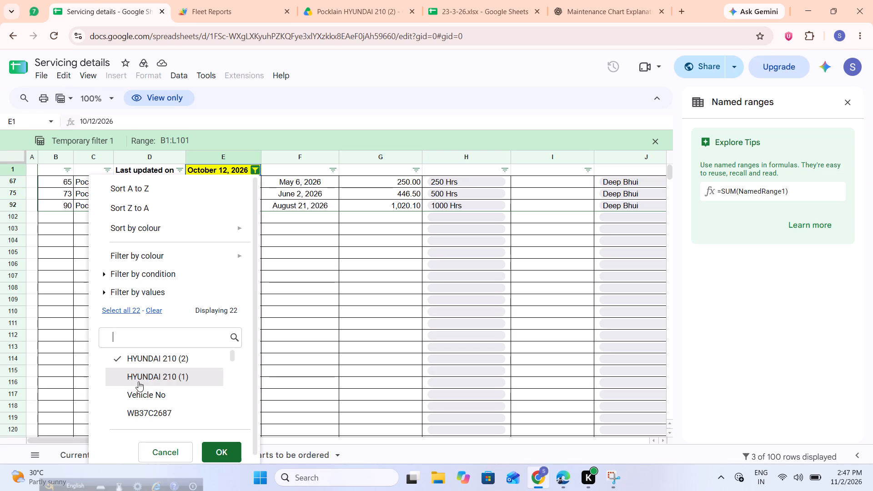
{"action": "left_click", "coordinate": [151, 353]}
{"action": "left_click", "coordinate": [211, 447]}
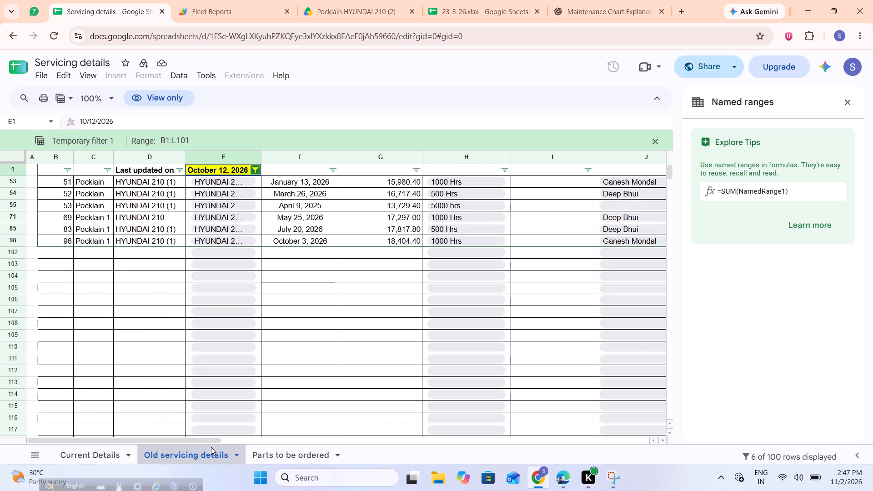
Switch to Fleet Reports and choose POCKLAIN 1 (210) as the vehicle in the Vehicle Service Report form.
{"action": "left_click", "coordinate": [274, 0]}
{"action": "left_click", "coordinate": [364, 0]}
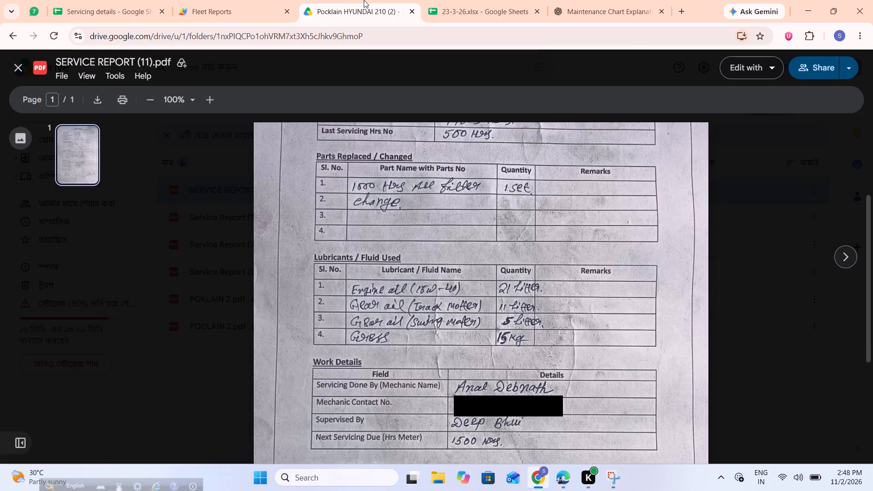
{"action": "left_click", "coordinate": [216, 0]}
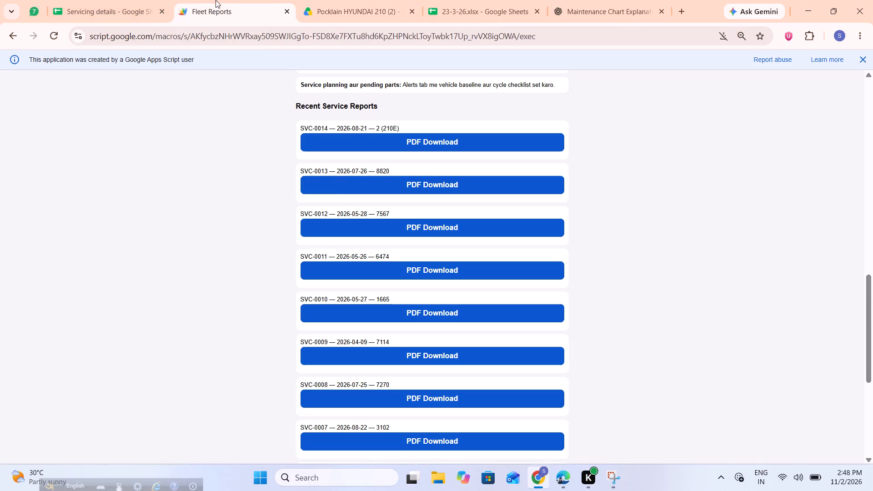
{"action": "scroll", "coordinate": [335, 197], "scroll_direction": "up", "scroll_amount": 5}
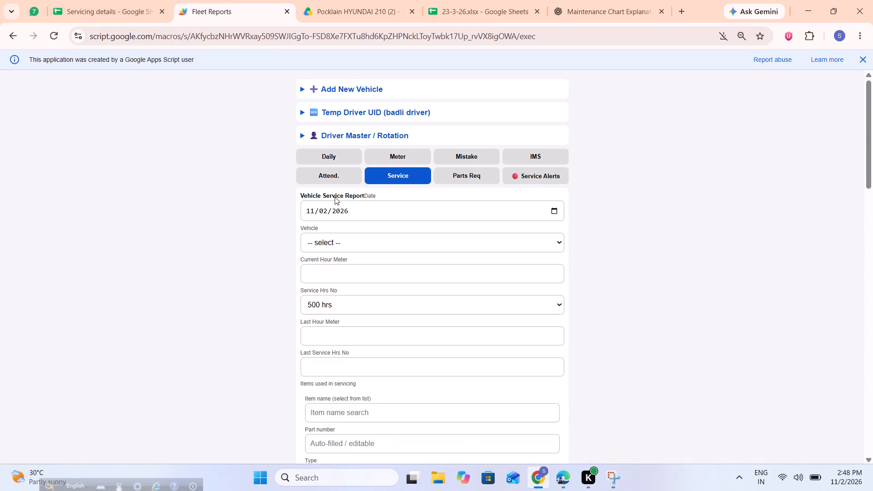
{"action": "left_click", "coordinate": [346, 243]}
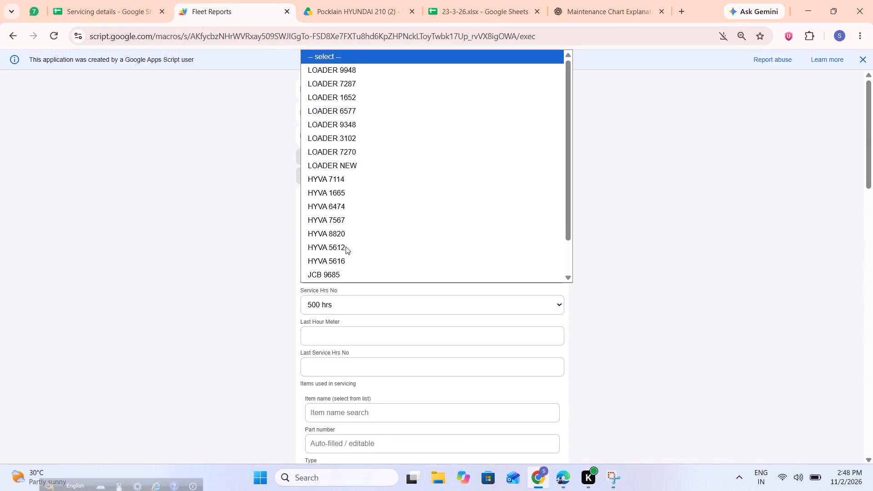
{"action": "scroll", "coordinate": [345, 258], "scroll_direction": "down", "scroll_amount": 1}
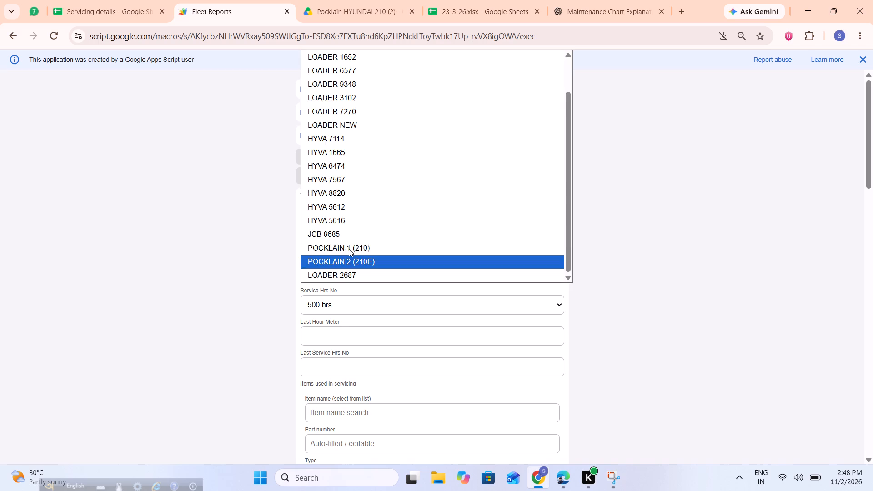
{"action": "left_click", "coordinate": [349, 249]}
Check the vehicle name in the Servicing details sheet, and reorder the browser tabs so this sheet directly follows Fleet Reports.
{"action": "left_click", "coordinate": [118, 0]}
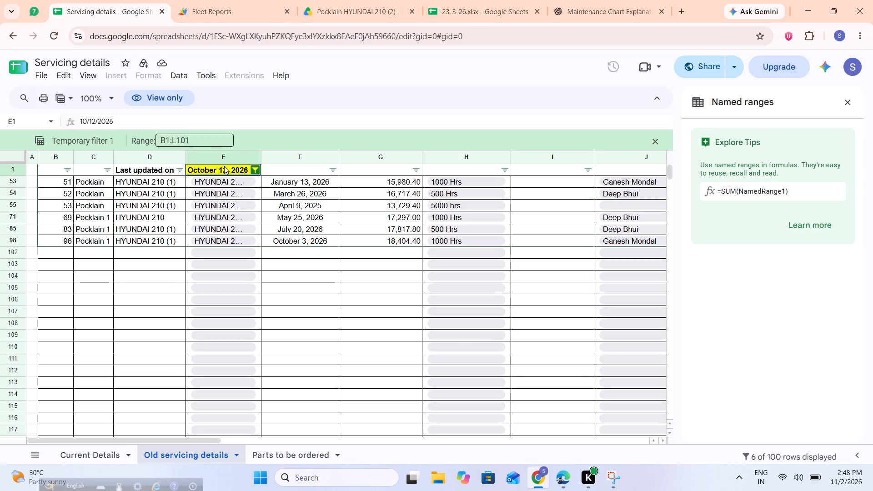
{"action": "double_click", "coordinate": [222, 186]}
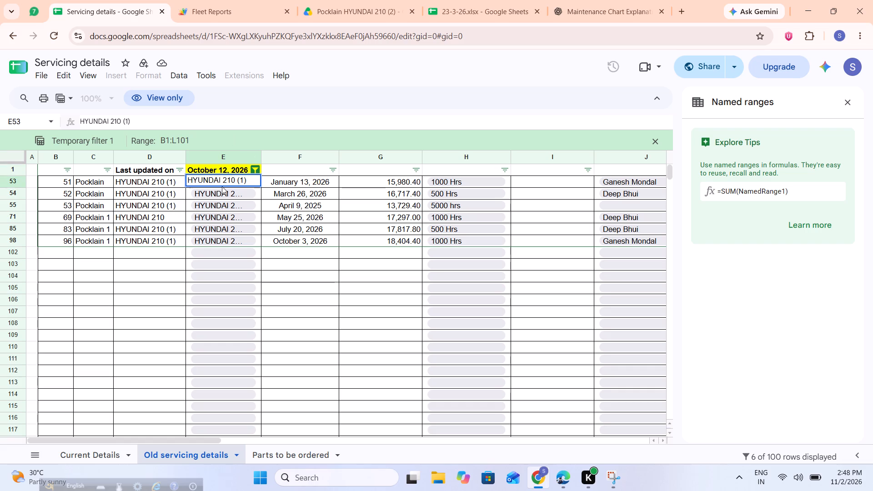
{"action": "left_click", "coordinate": [265, 0]}
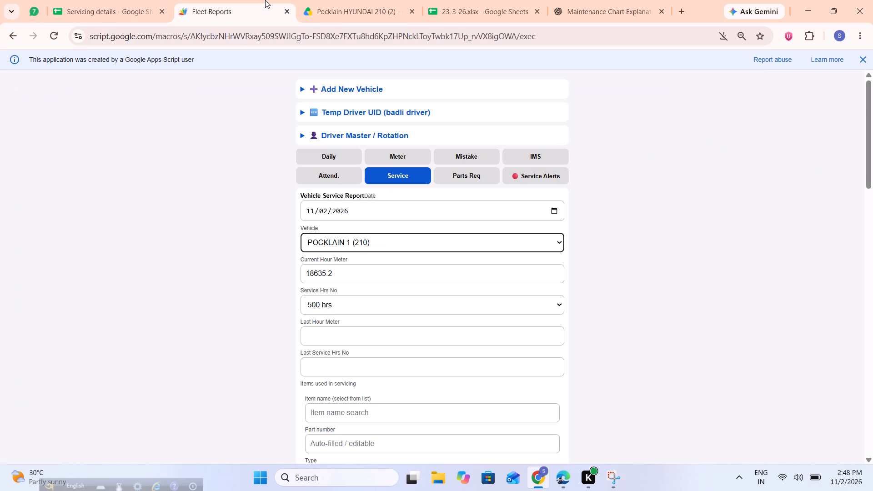
{"action": "left_click", "coordinate": [364, 0]}
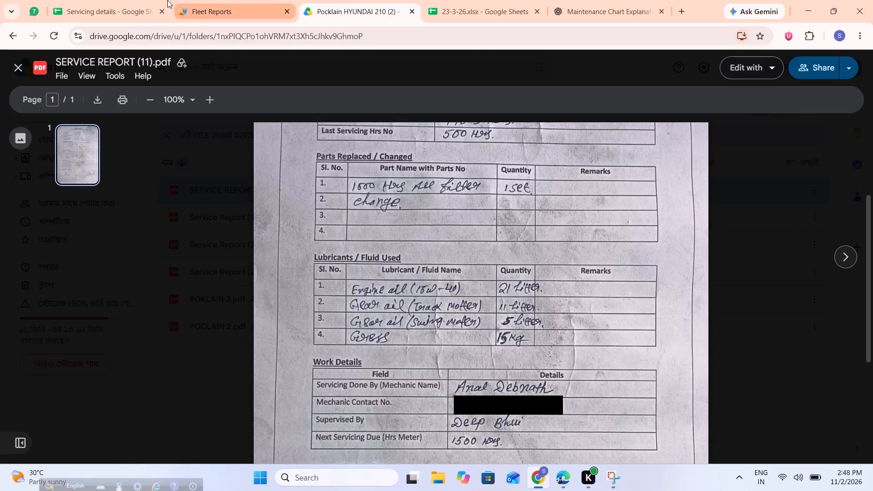
{"action": "left_click_drag", "start_coordinate": [125, 0], "coordinate": [309, 0]}
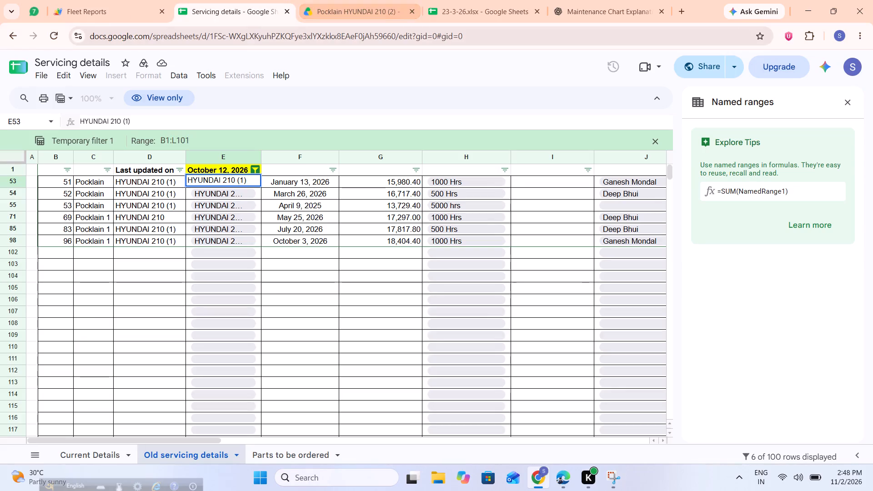
Copy the hour meter value 18404.4 from the October 3, 2026 record in the Old servicing details sheet.
{"action": "double_click", "coordinate": [385, 236]}
{"action": "double_click", "coordinate": [385, 236]}
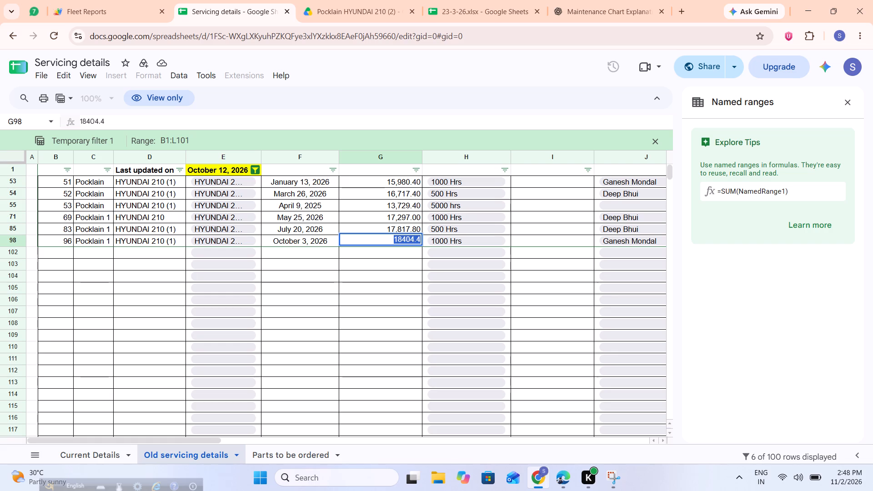
{"action": "key", "text": "ctrl+c"}
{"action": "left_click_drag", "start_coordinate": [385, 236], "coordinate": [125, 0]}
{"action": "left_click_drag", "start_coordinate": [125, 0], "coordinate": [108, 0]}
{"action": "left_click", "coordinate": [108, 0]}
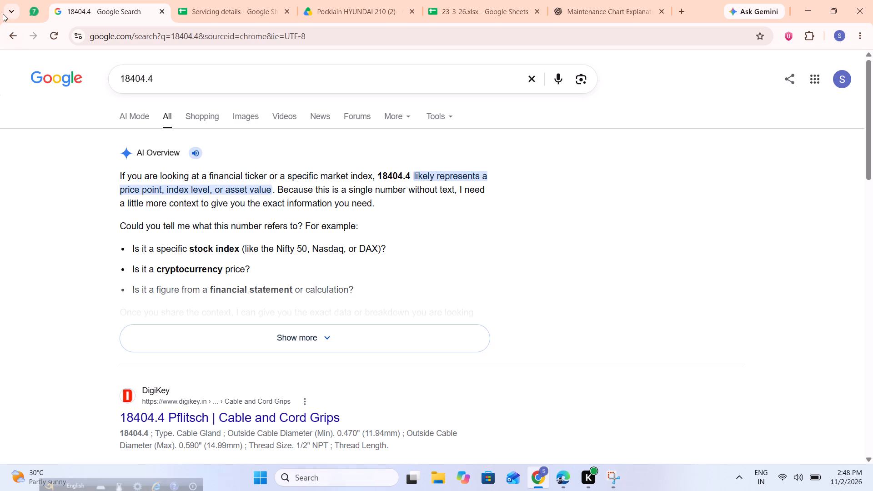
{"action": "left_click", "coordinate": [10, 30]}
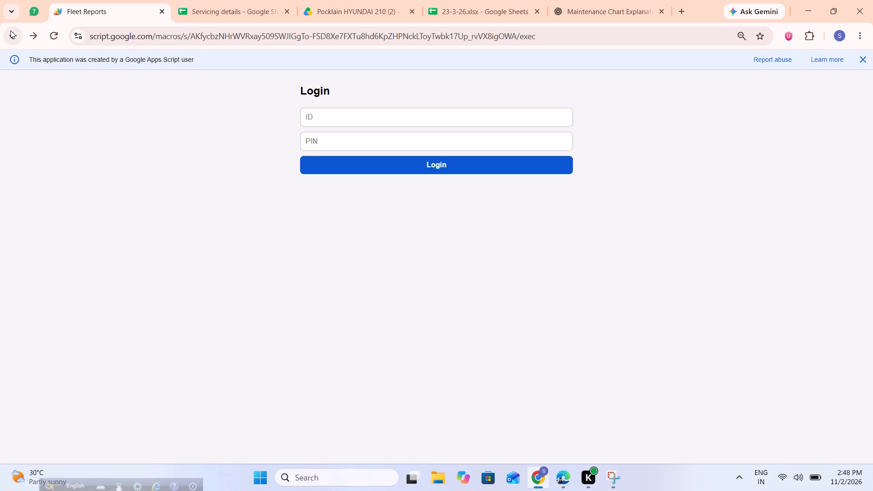
Enter the user ID on the Fleet Reports login form to log back in.
{"action": "left_click", "coordinate": [313, 115]}
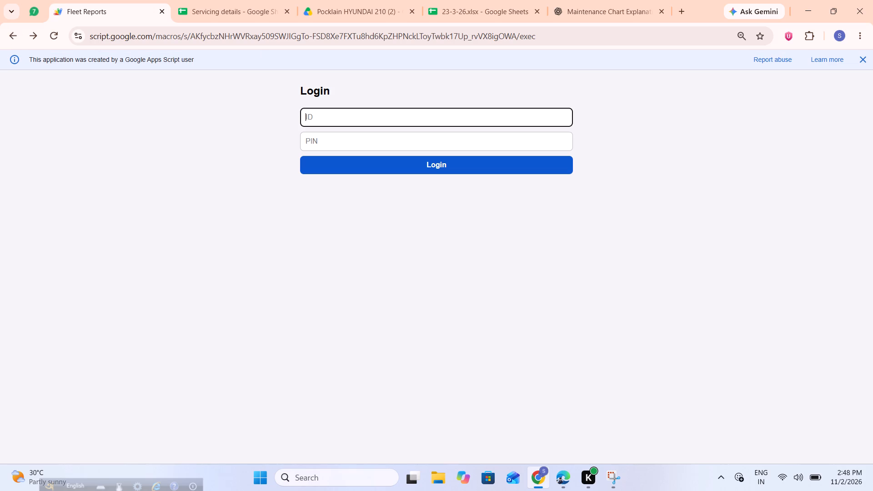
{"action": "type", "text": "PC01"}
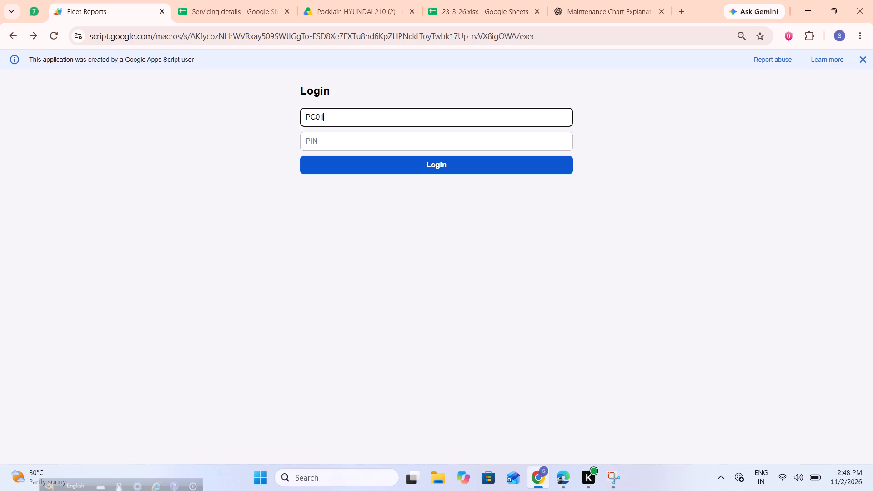
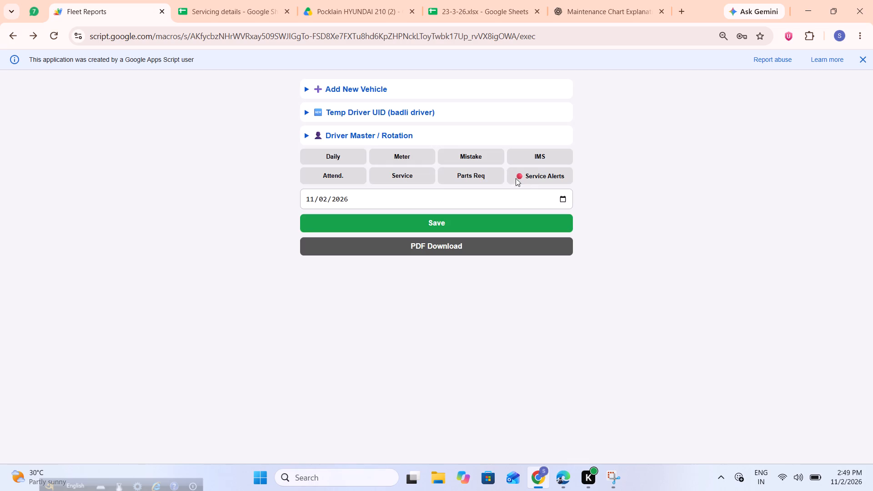
Open the Vehicle Service Report form and bring up its list of vehicles.
{"action": "left_click", "coordinate": [421, 172]}
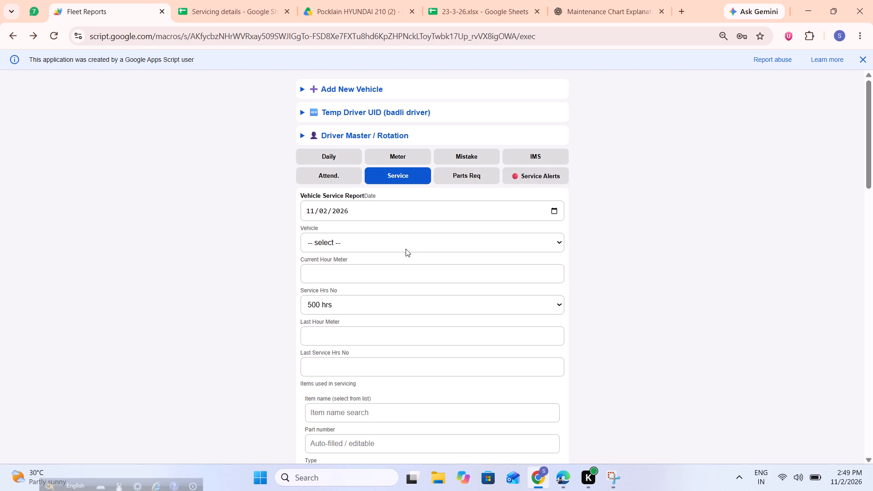
{"action": "left_click", "coordinate": [405, 248]}
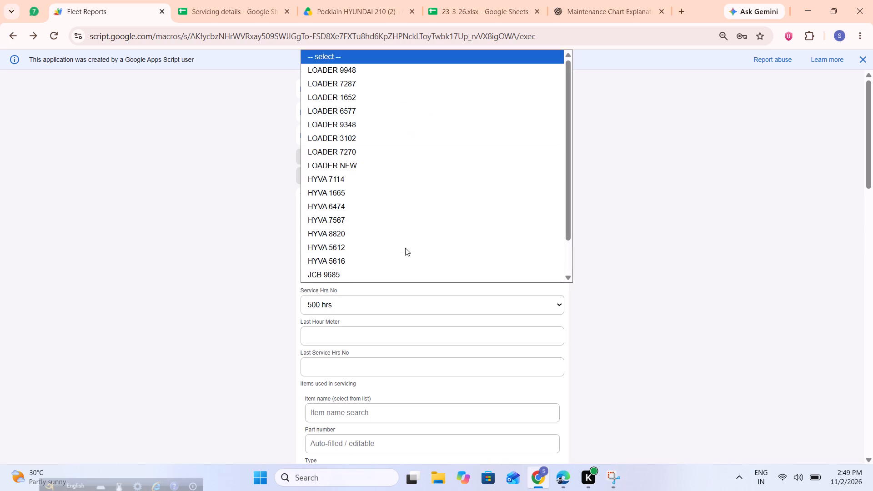
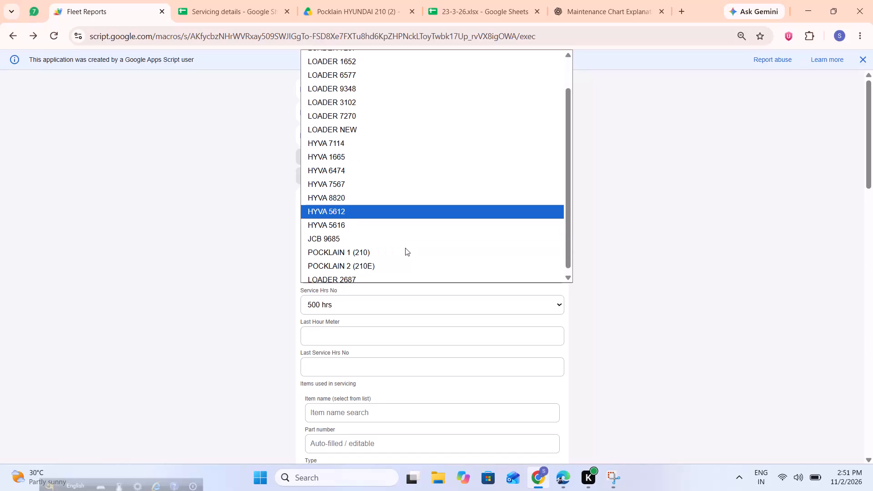
Choose POCKLAIN 1 (210) as the vehicle for the service report.
{"action": "left_click", "coordinate": [374, 242]}
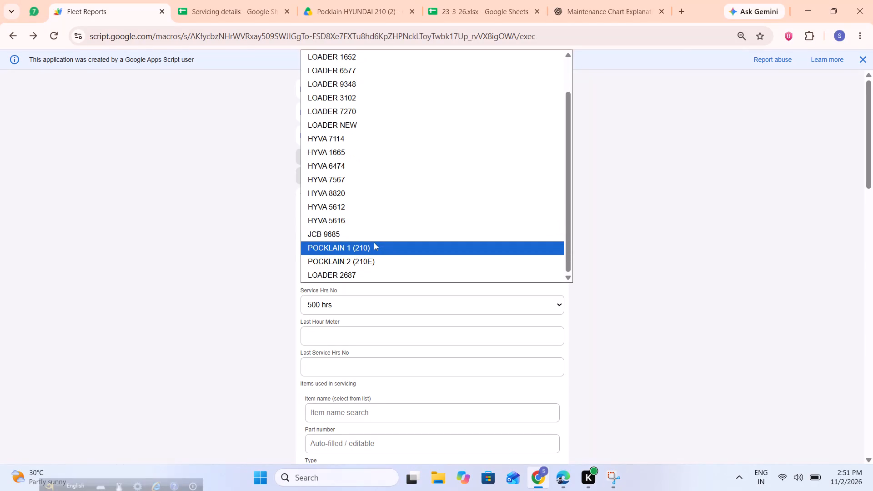
Replace the current hour meter reading with 18404.4, the October 3, 2026 value in the Servicing details spreadsheet.
{"action": "left_click", "coordinate": [225, 0]}
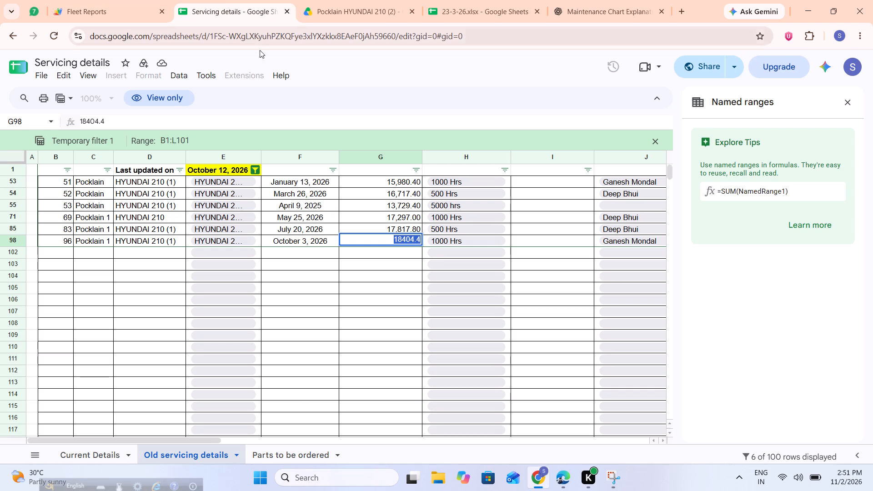
{"action": "left_click", "coordinate": [143, 0]}
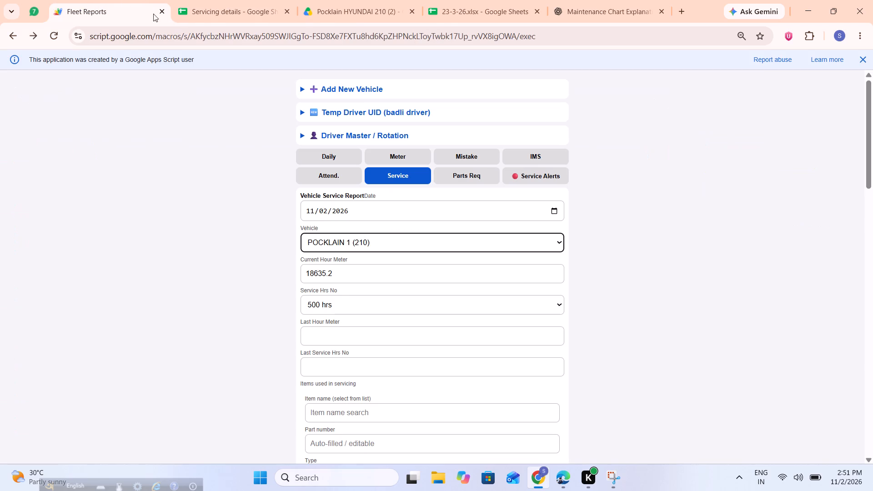
{"action": "left_click_drag", "start_coordinate": [344, 274], "coordinate": [229, 260]}
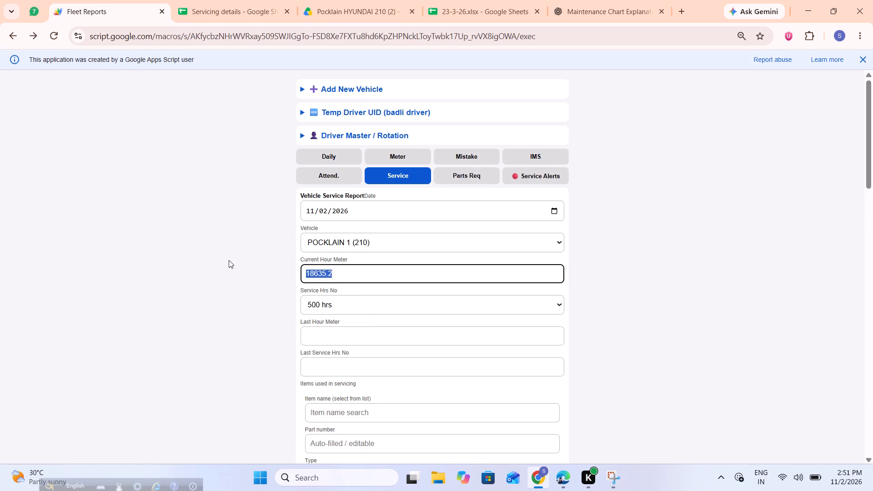
{"action": "key", "text": "ctrl+v"}
Check the October 3, 2026 service type in the Servicing details spreadsheet and set the report's service hours to 1000 hrs.
{"action": "left_click", "coordinate": [231, 0]}
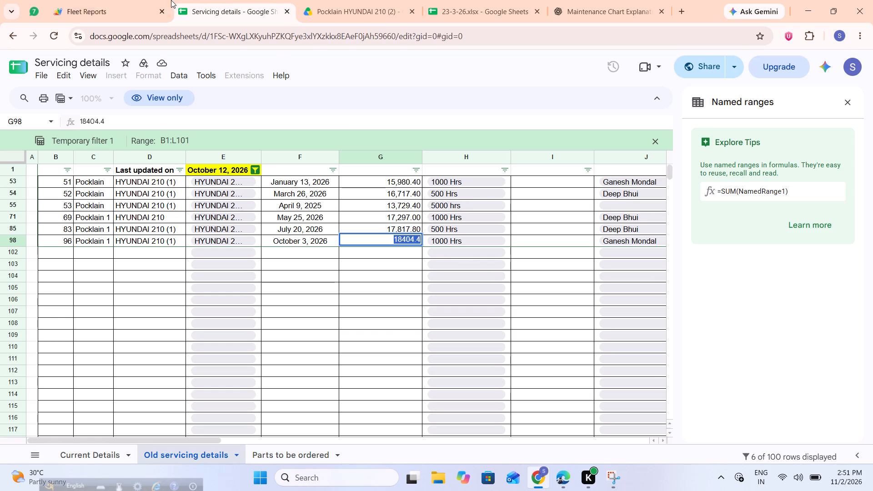
{"action": "left_click", "coordinate": [149, 0]}
{"action": "double_click", "coordinate": [382, 304]}
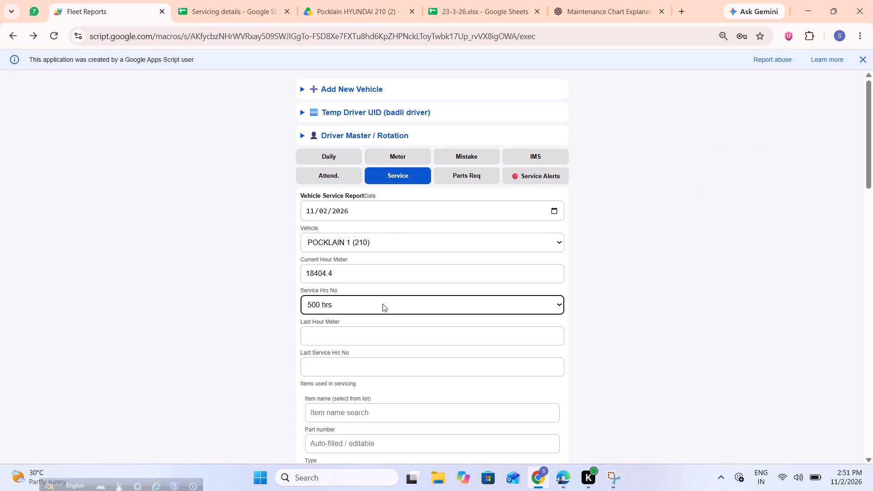
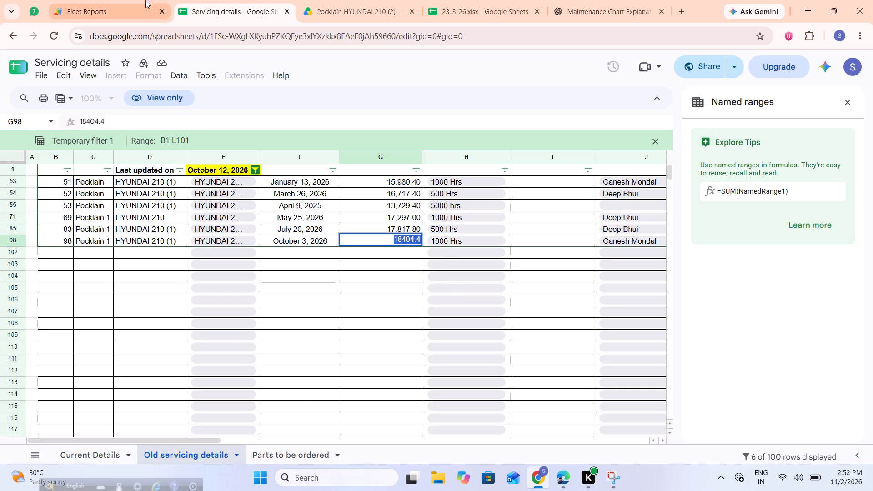
In the Fleet Reports service report, replace the current hour meter reading with 18404.4 and set the service hours to 1000 hrs.
{"action": "left_click", "coordinate": [127, 0]}
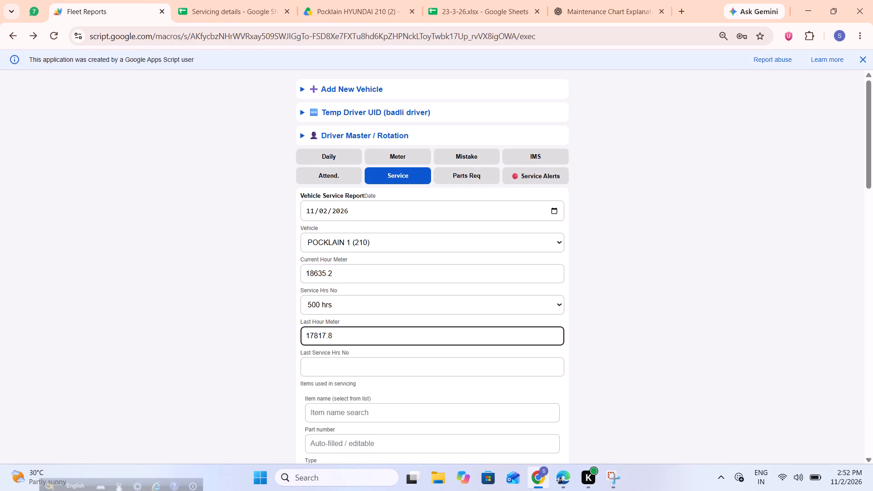
{"action": "left_click_drag", "start_coordinate": [338, 277], "coordinate": [184, 254]}
{"action": "key", "text": "ctrl+v"}
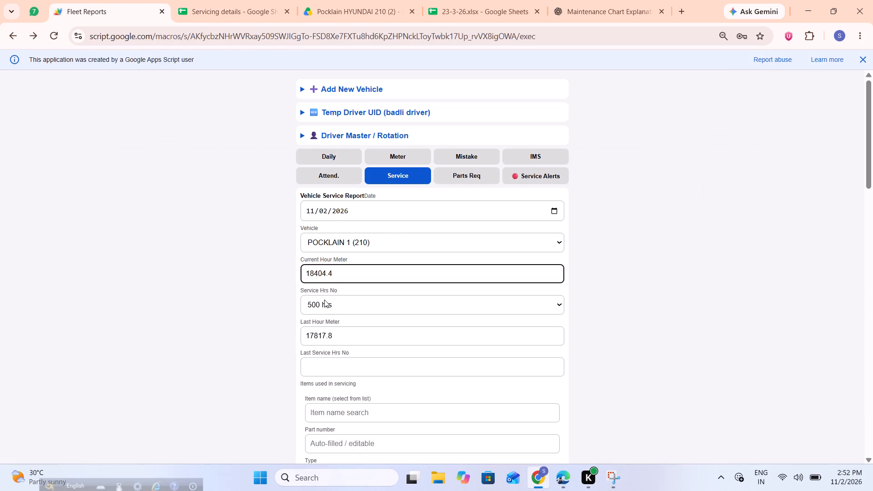
{"action": "left_click", "coordinate": [333, 302]}
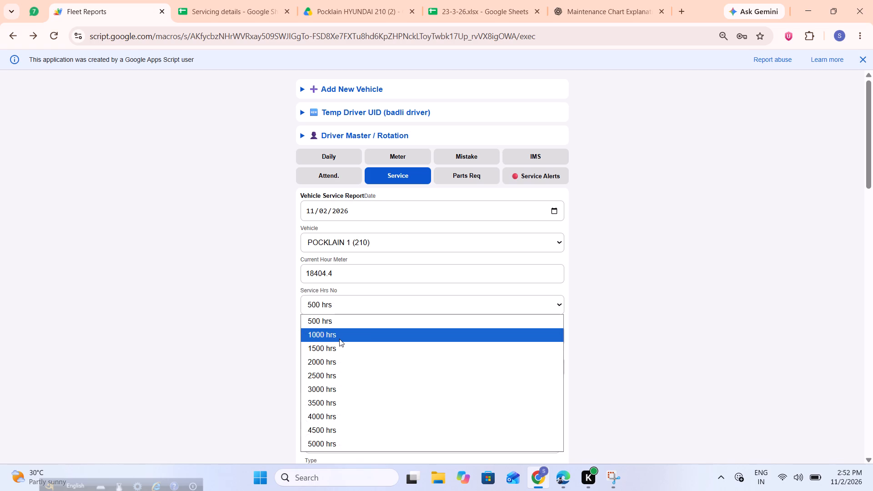
{"action": "left_click", "coordinate": [339, 338]}
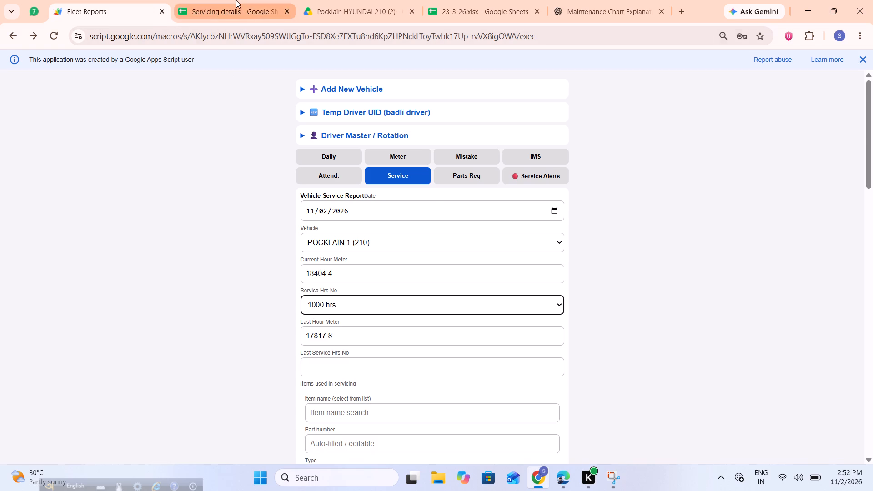
Check the previous service type in the Servicing details spreadsheet and enter 500 as the report's last service hours number.
{"action": "left_click", "coordinate": [236, 0]}
{"action": "left_click", "coordinate": [118, 0]}
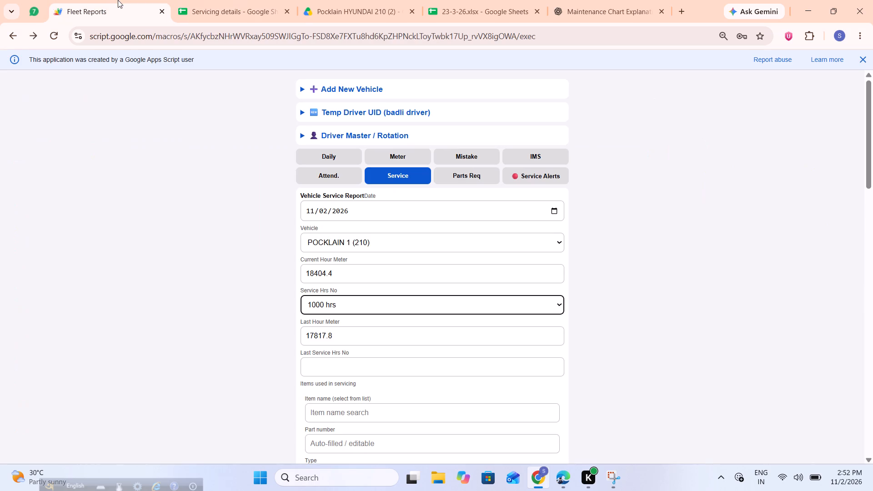
{"action": "left_click", "coordinate": [372, 361]}
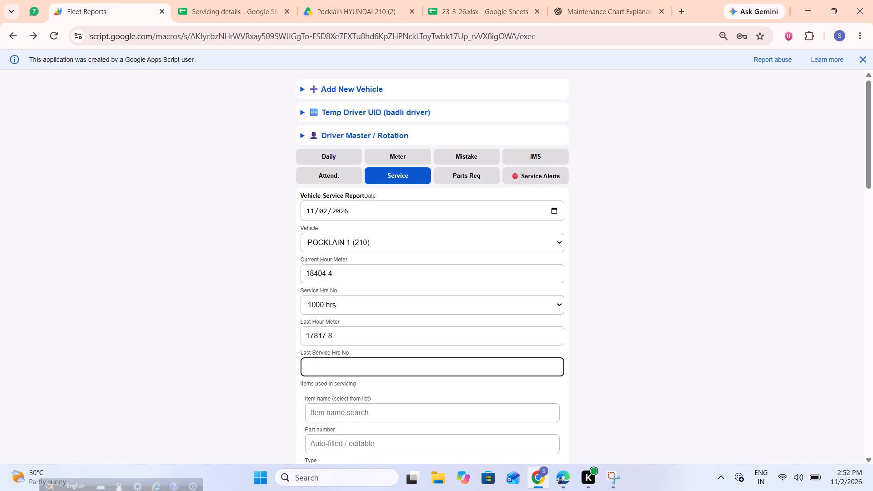
{"action": "type", "text": "500"}
{"action": "left_click", "coordinate": [406, 393]}
{"action": "scroll", "coordinate": [406, 393], "scroll_direction": "down", "scroll_amount": 1}
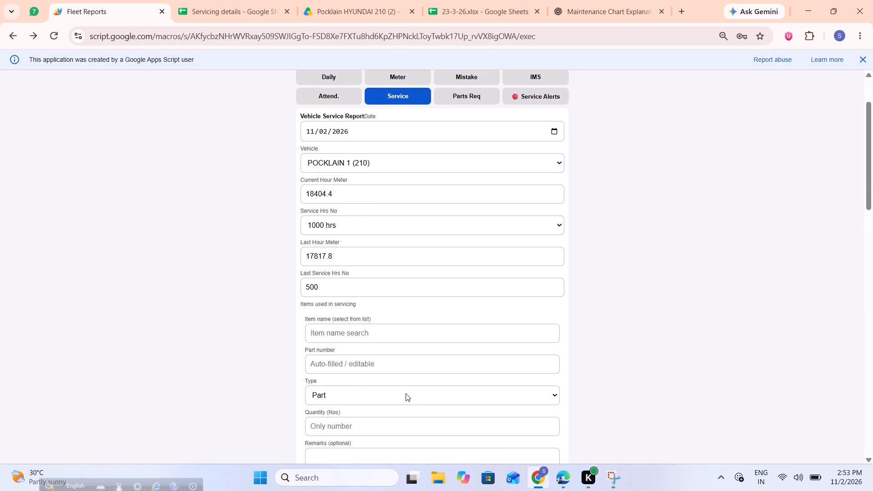
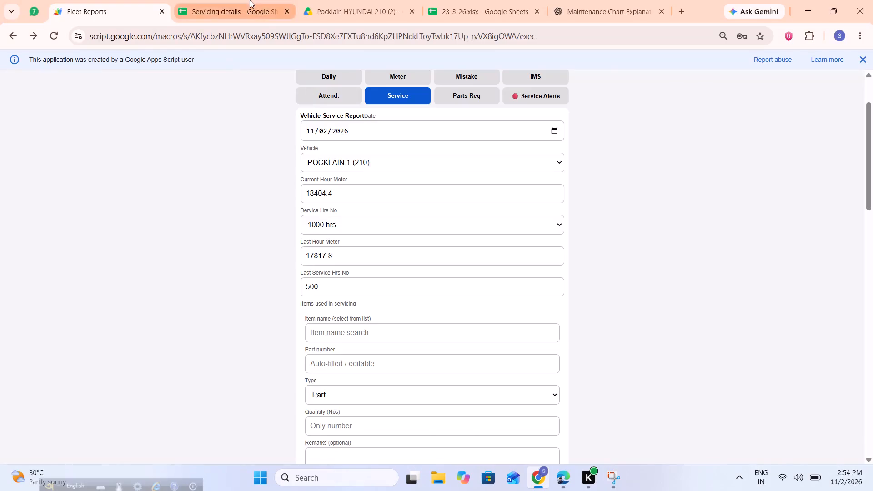
Switch to the scanned SERVICE REPORT (11).pdf in Google Drive to check the parts replaced and lubricants used in the servicing.
{"action": "left_click", "coordinate": [250, 0]}
{"action": "left_click", "coordinate": [303, 0]}
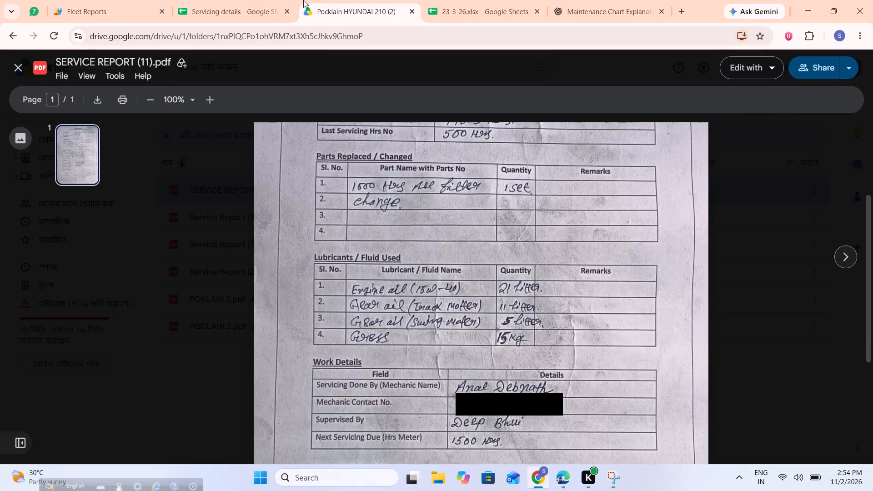
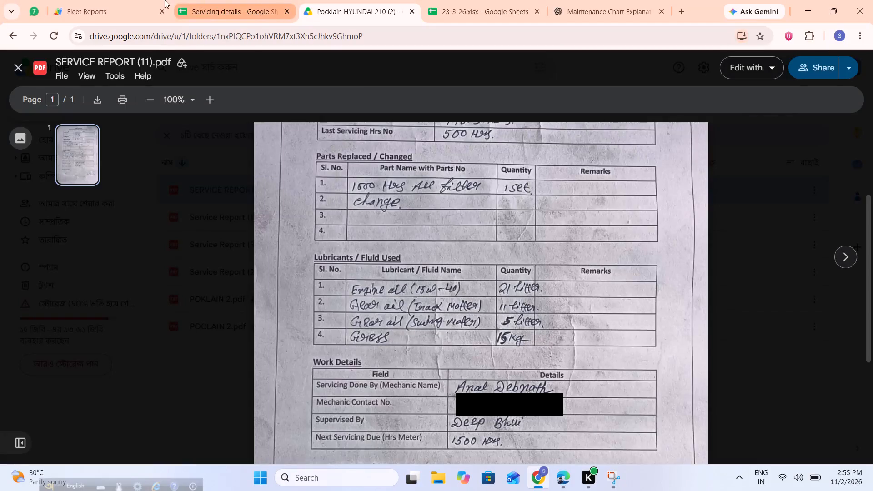
Move the Servicing details browser tab after the Drive tab so the scanned report sits beside Fleet Reports.
{"action": "left_click", "coordinate": [123, 0]}
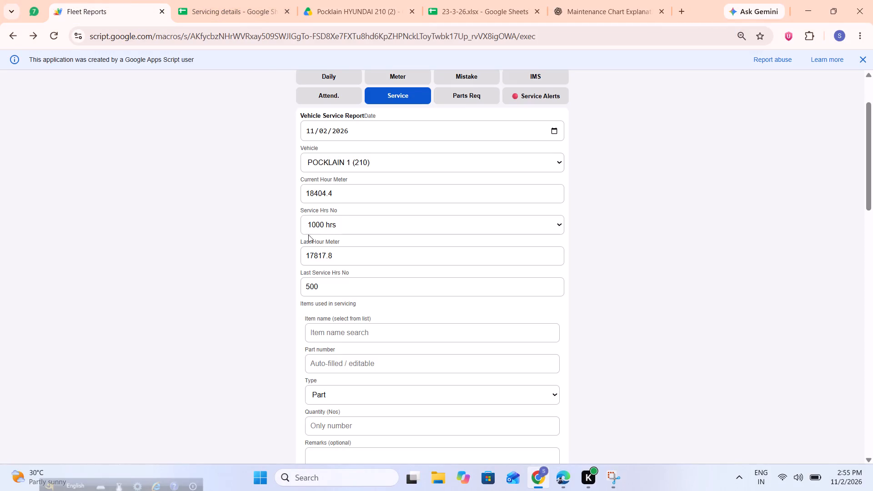
{"action": "left_click_drag", "start_coordinate": [226, 0], "coordinate": [322, 0]}
{"action": "left_click", "coordinate": [322, 0]}
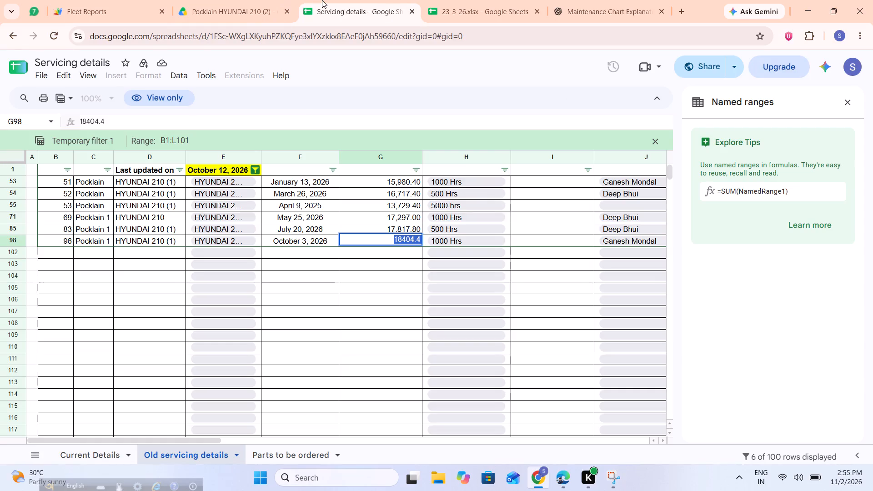
{"action": "left_click", "coordinate": [262, 0]}
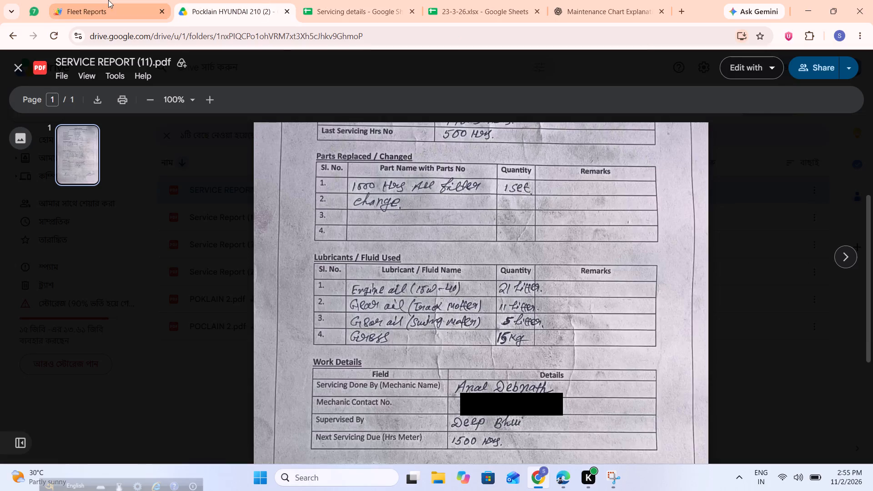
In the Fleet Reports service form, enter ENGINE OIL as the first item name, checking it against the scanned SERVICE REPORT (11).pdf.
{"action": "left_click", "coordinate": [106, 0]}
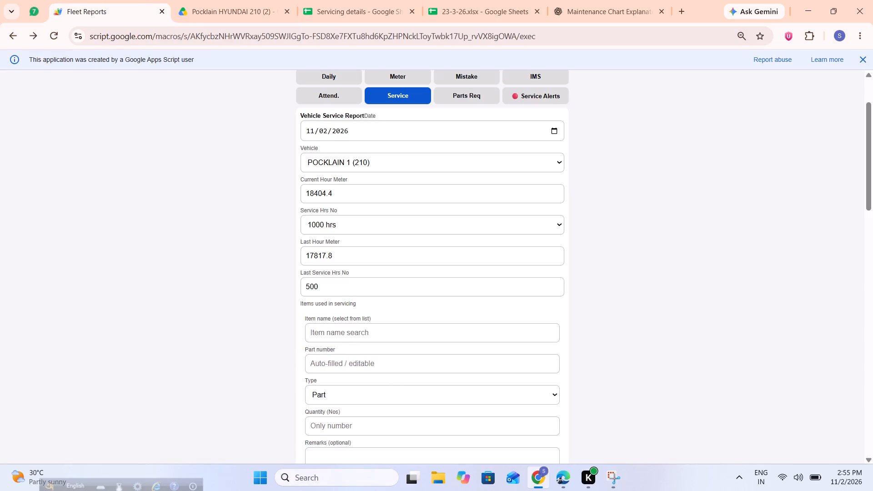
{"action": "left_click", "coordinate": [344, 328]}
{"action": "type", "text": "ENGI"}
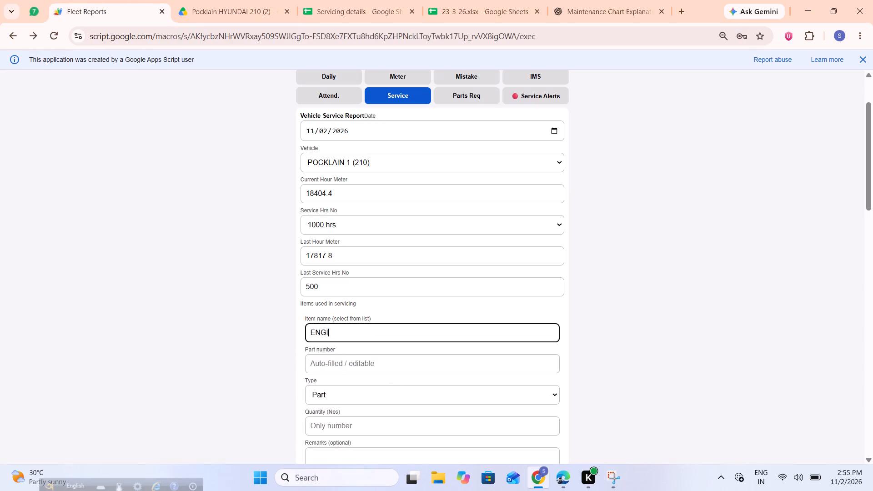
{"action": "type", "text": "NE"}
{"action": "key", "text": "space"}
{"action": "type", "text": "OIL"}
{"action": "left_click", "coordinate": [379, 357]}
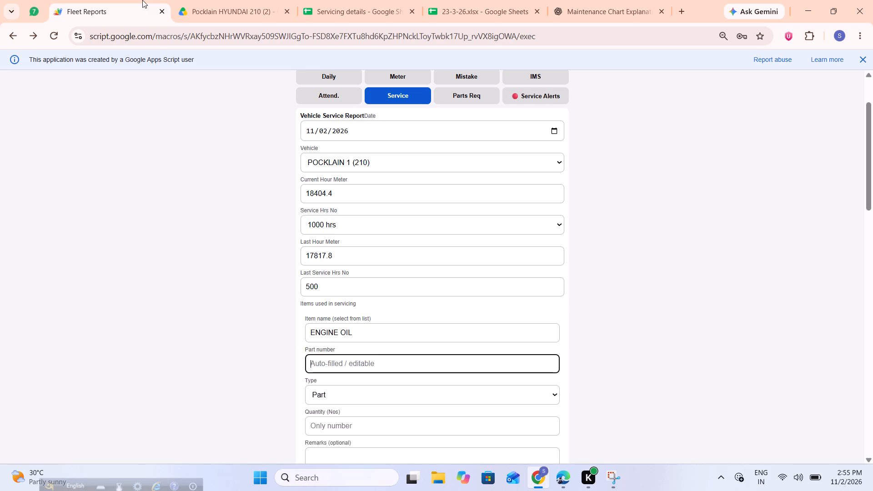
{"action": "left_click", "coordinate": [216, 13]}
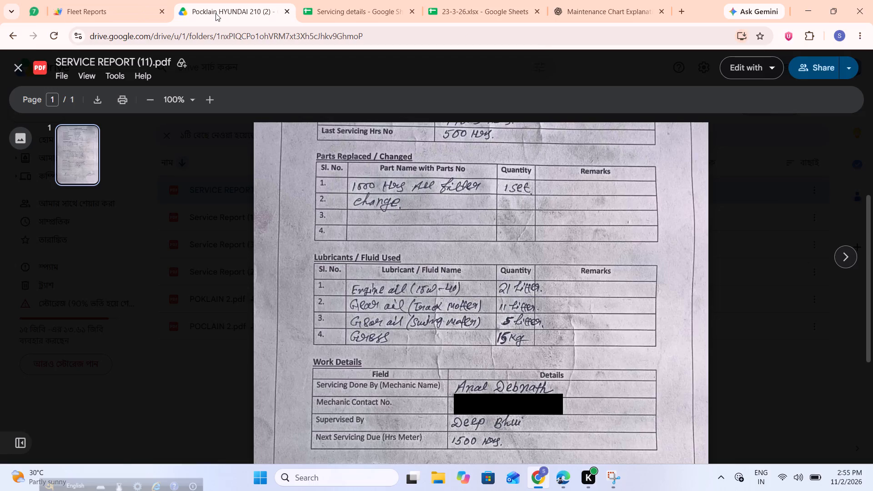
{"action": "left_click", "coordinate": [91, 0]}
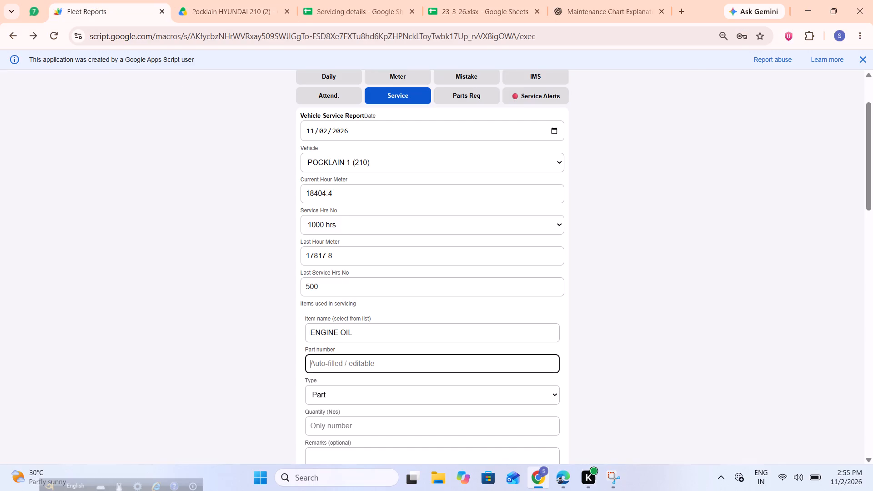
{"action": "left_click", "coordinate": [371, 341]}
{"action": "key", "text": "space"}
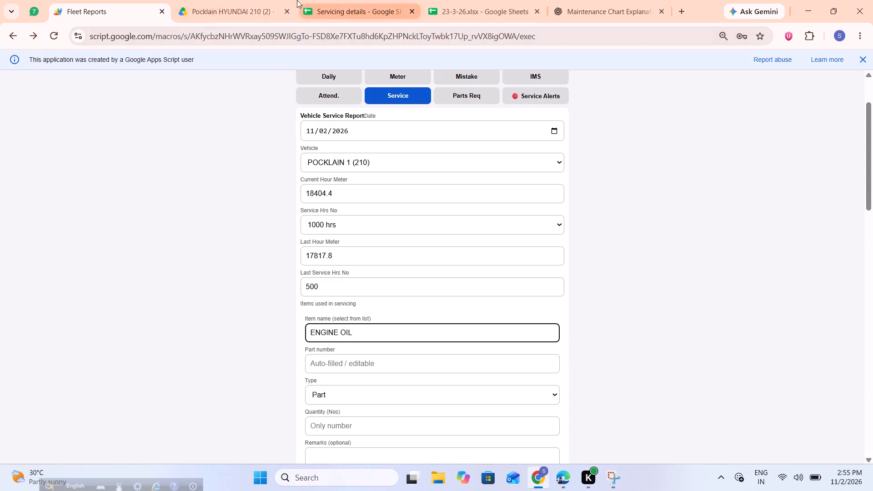
Close SERVICE REPORT (11).pdf and open 3-10-26.pdf from the Pocklain HYUNDAI 210 folder in Service Reports.
{"action": "left_click", "coordinate": [245, 0]}
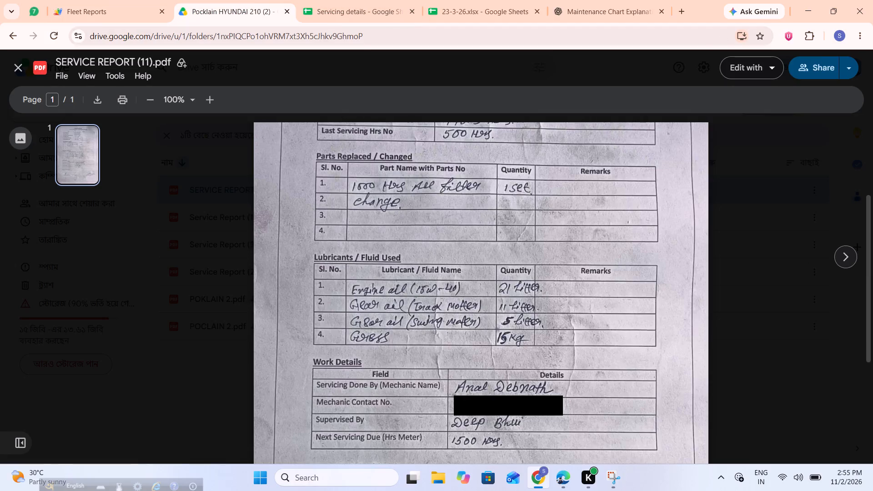
{"action": "left_click", "coordinate": [21, 70]}
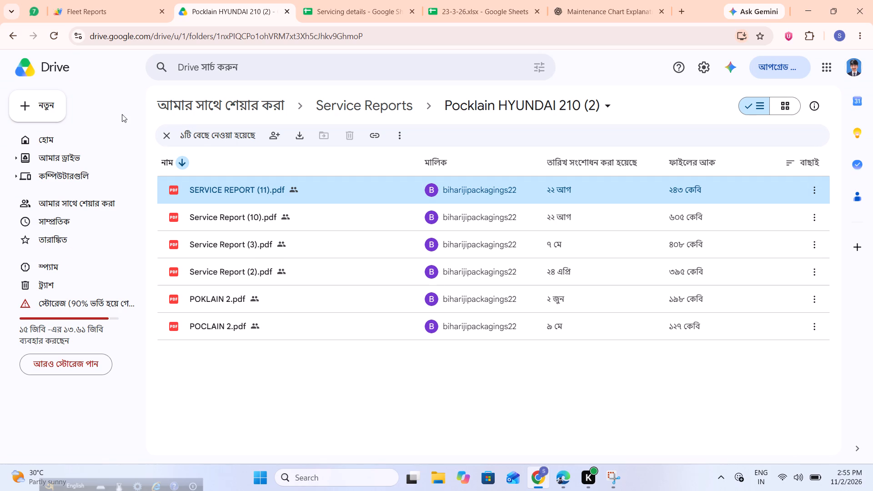
{"action": "left_click", "coordinate": [13, 43]}
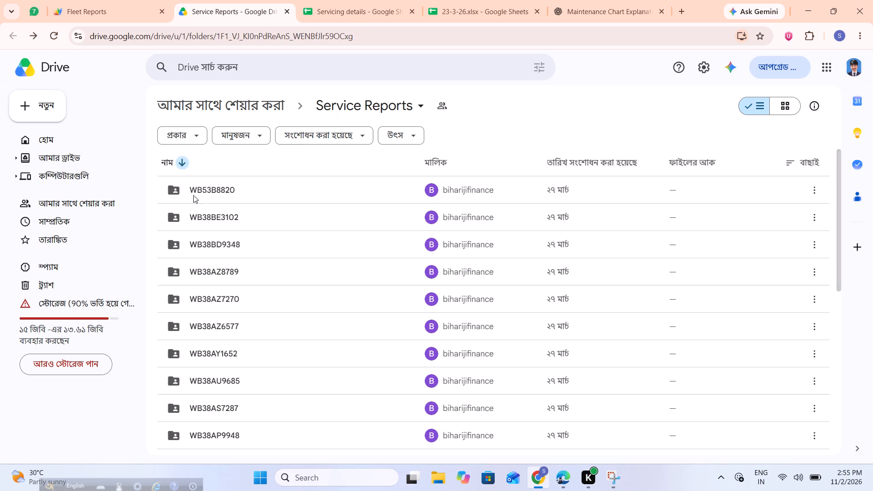
{"action": "scroll", "coordinate": [253, 245], "scroll_direction": "down", "scroll_amount": 6}
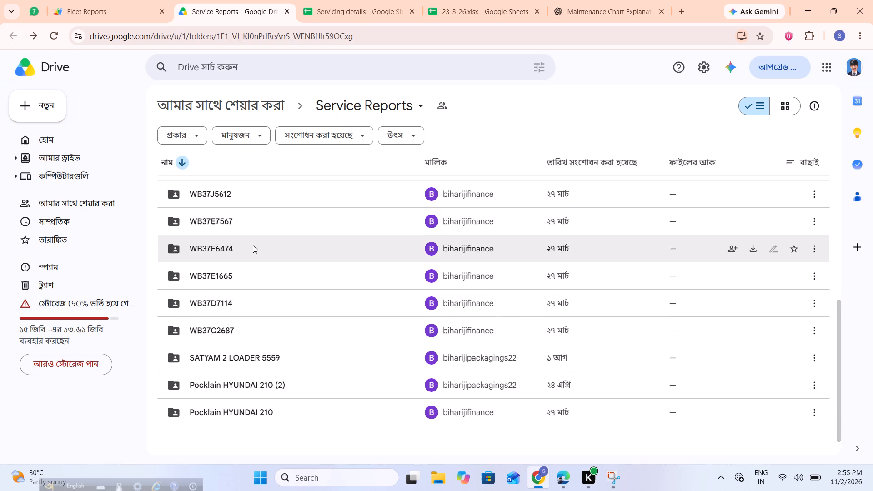
{"action": "double_click", "coordinate": [294, 389]}
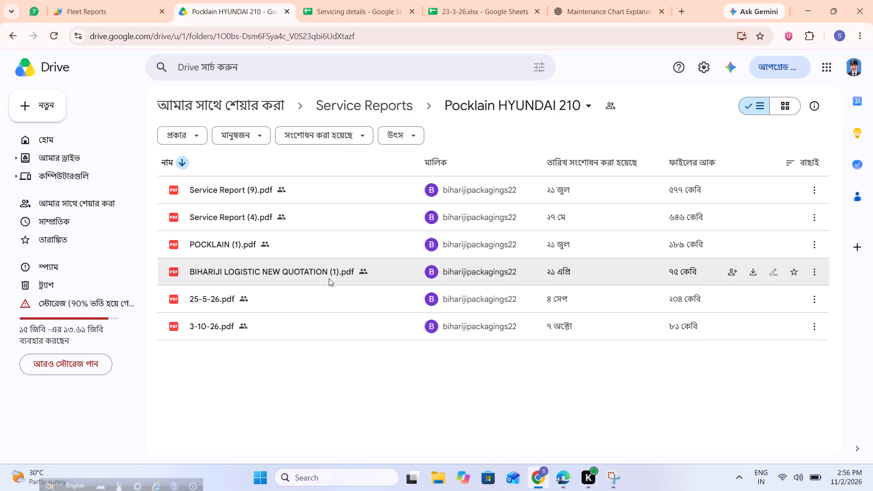
{"action": "double_click", "coordinate": [347, 322]}
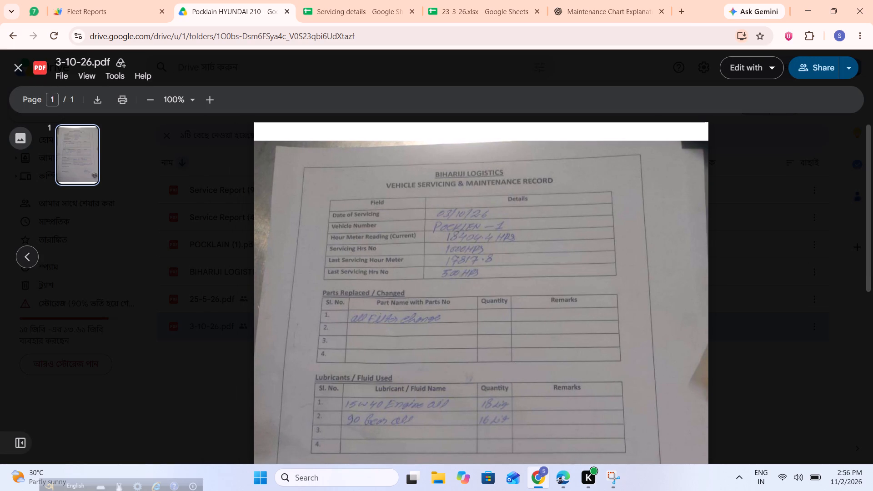
Compare the 3-10-26.pdf servicing record with the servicing spreadsheets and the Fleet Reports form, checking hour meters, parts replaced and lubricants.
{"action": "left_click", "coordinate": [382, 0]}
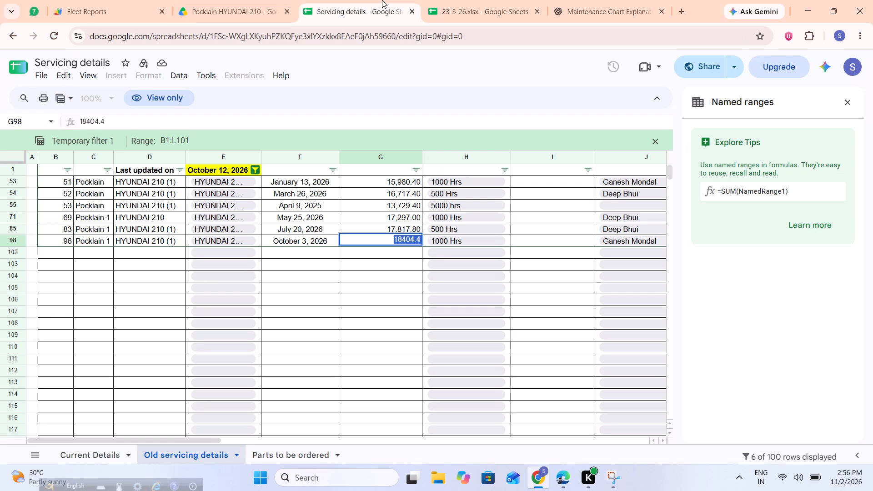
{"action": "left_click", "coordinate": [473, 0]}
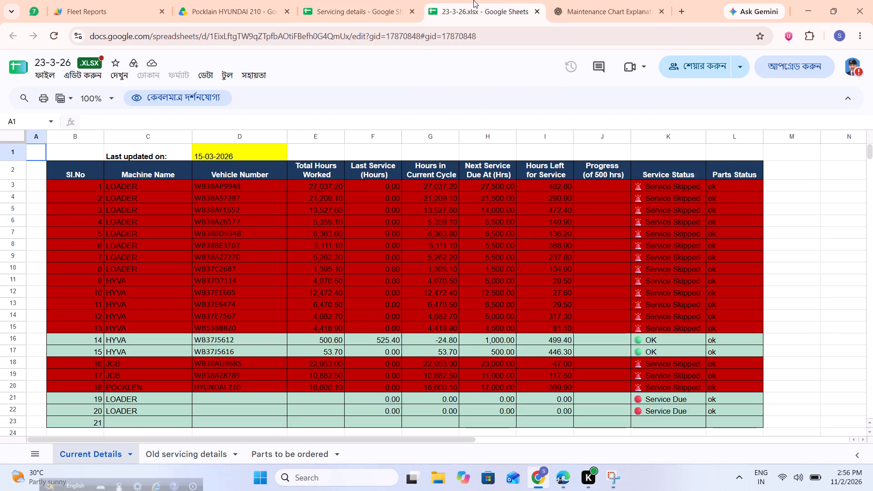
{"action": "left_click", "coordinate": [127, 0]}
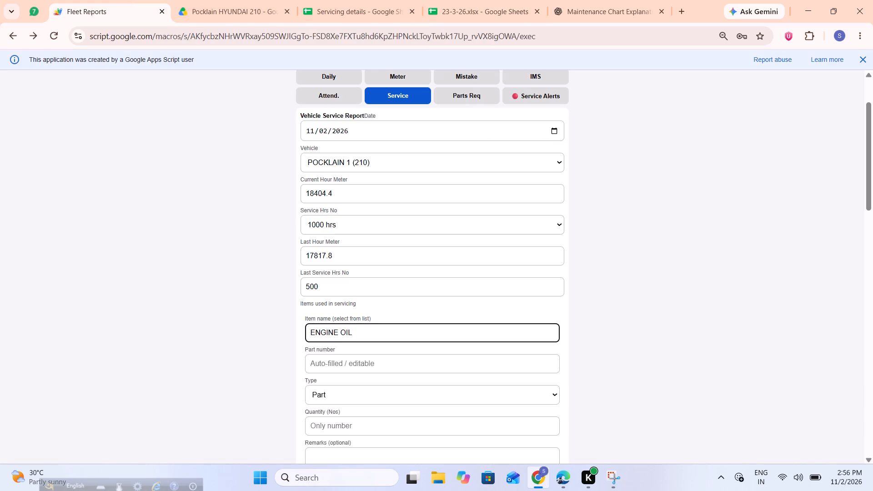
{"action": "left_click", "coordinate": [343, 355]}
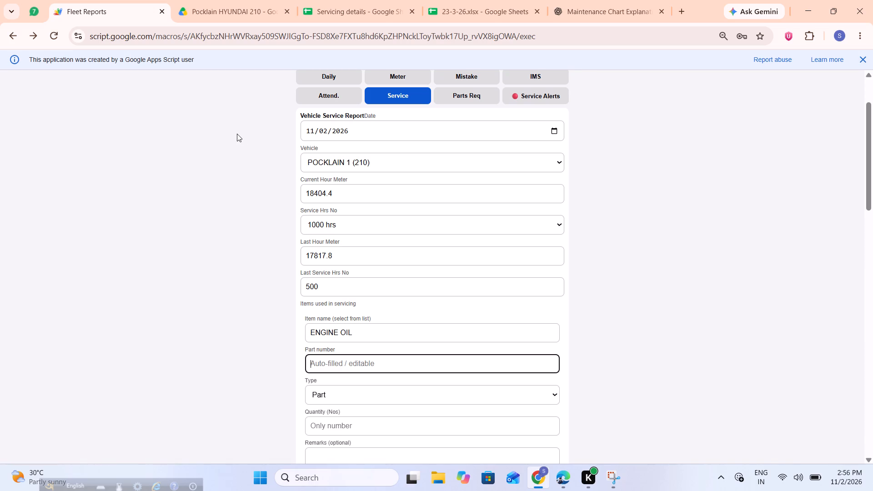
{"action": "left_click", "coordinate": [255, 22]}
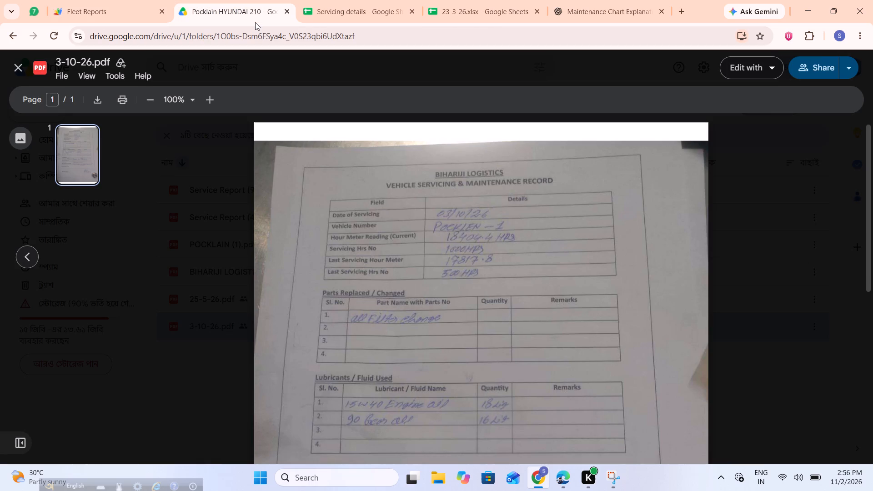
{"action": "left_click", "coordinate": [131, 0]}
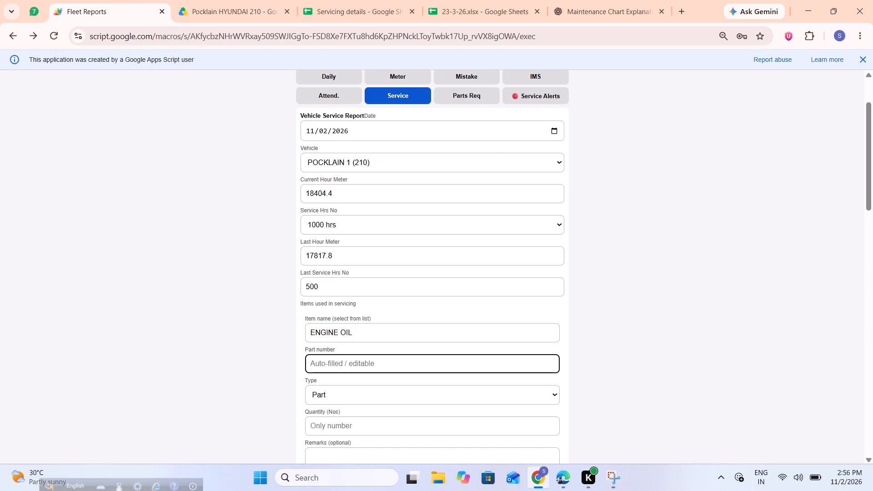
{"action": "left_click", "coordinate": [263, 0]}
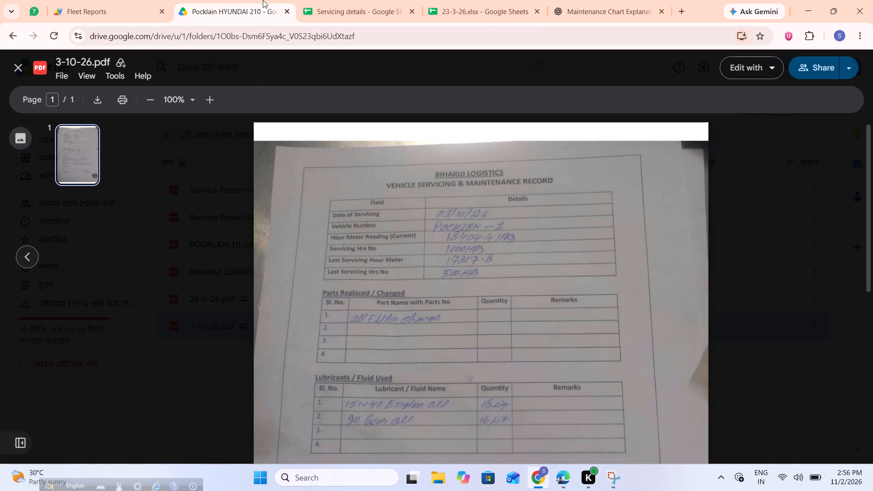
{"action": "left_click", "coordinate": [98, 10]}
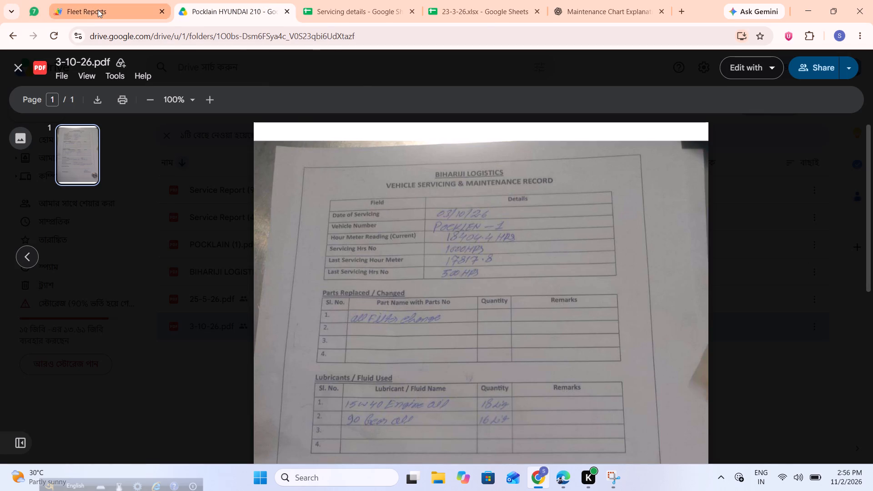
{"action": "left_click", "coordinate": [242, 0]}
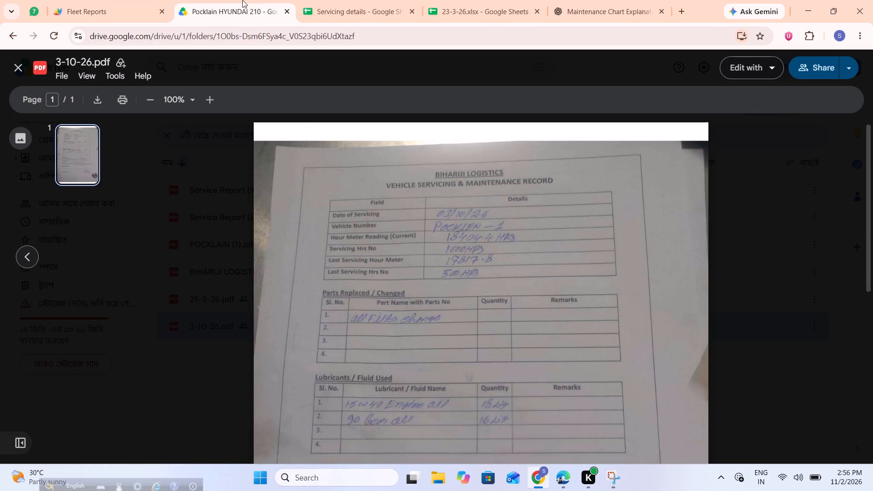
{"action": "left_click", "coordinate": [98, 0]}
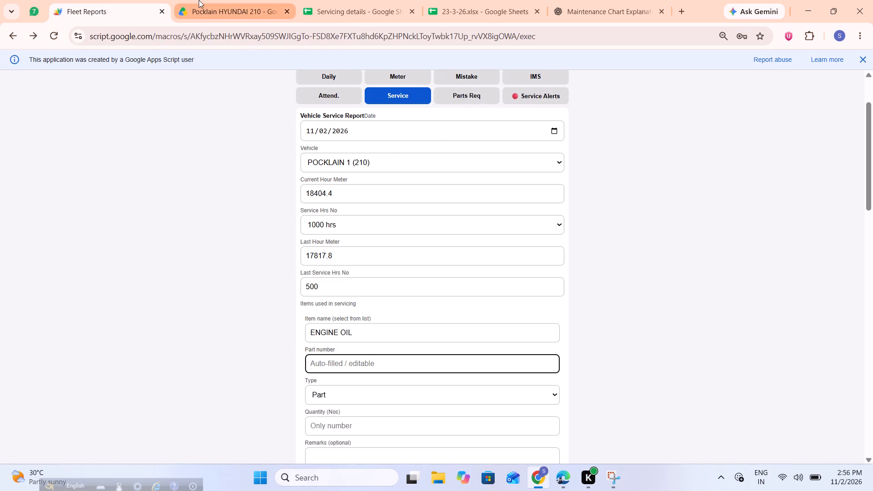
{"action": "left_click", "coordinate": [199, 0]}
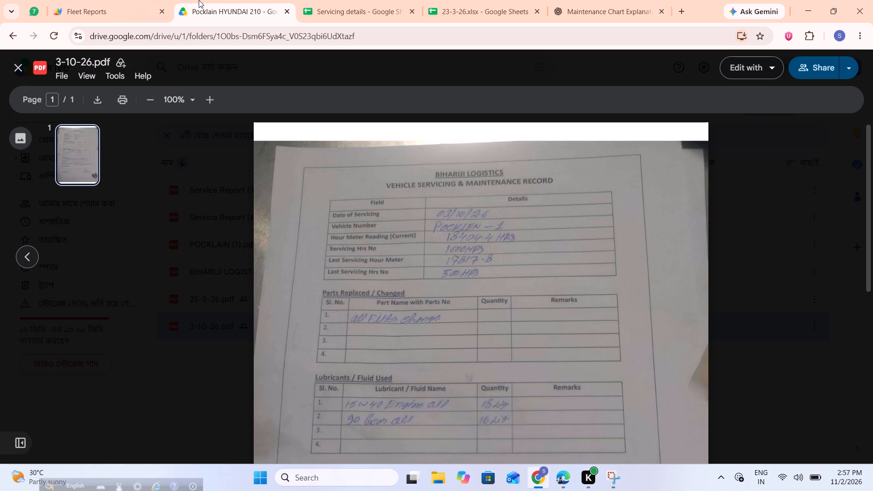
{"action": "left_click", "coordinate": [74, 0]}
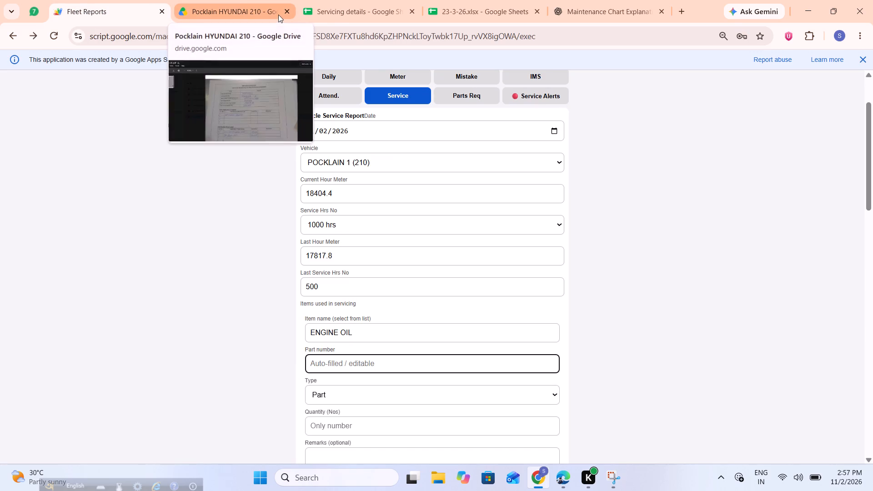
{"action": "left_click", "coordinate": [233, 0]}
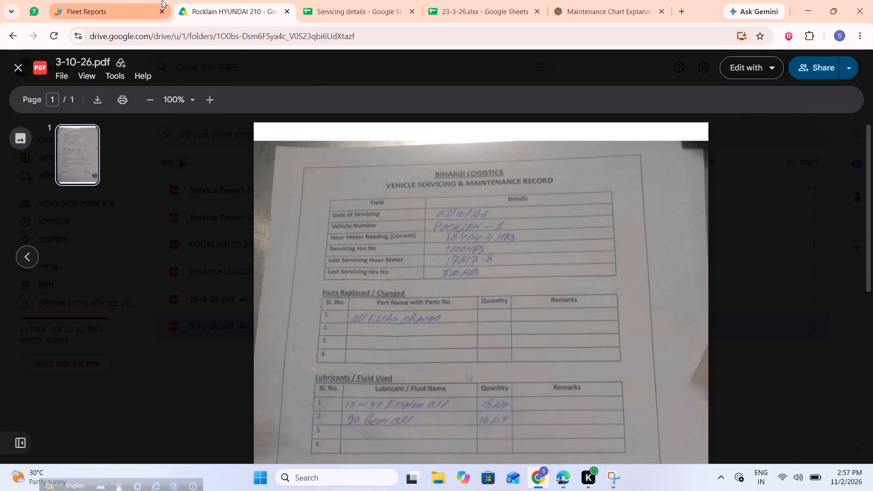
{"action": "left_click", "coordinate": [94, 0]}
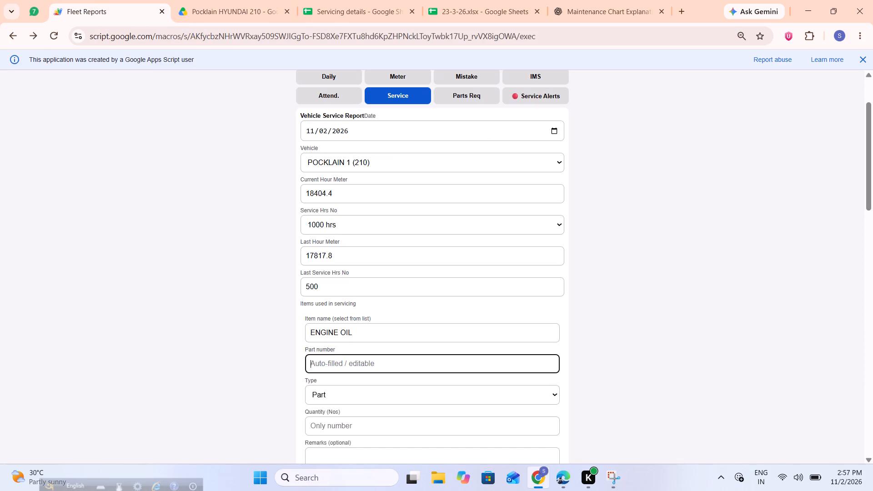
Replace the first item's name in the Fleet Reports service form with ALL FILTER CHANGE, checking it against 3-10-26.pdf.
{"action": "left_click_drag", "start_coordinate": [360, 336], "coordinate": [37, 264]}
{"action": "key", "text": "BackSpace"}
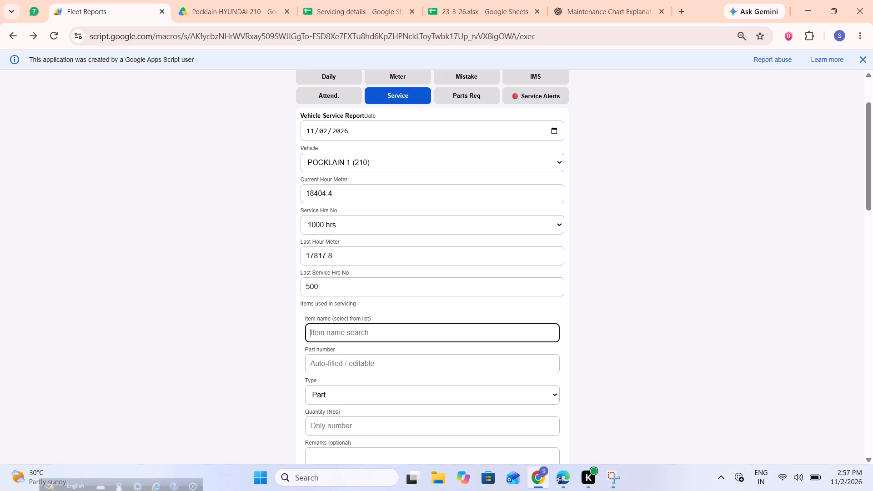
{"action": "type", "text": "ALL FILTER CHANGE"}
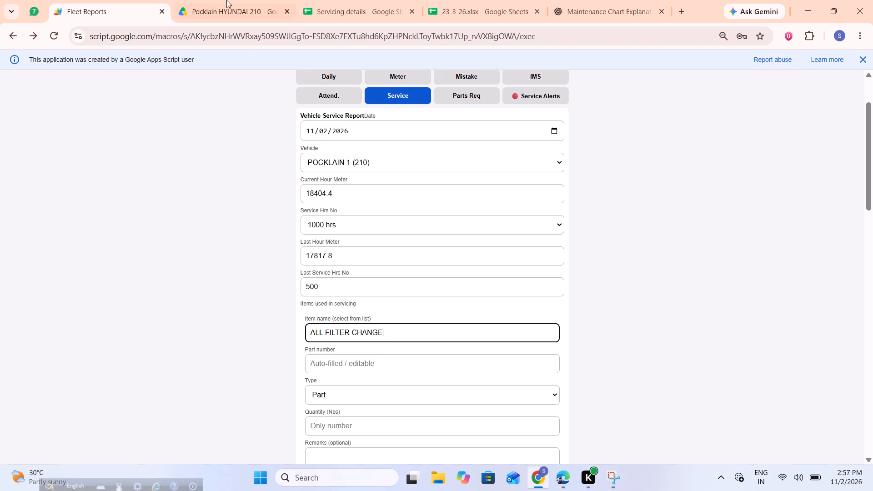
{"action": "left_click", "coordinate": [226, 0]}
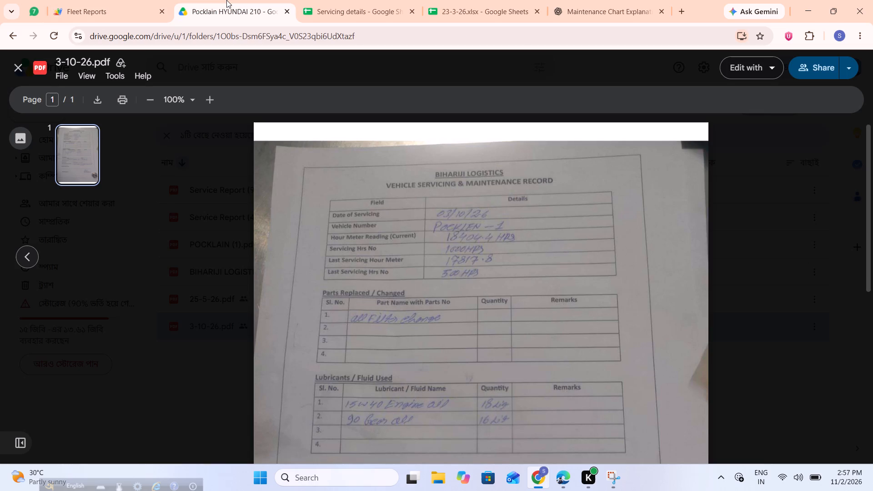
{"action": "left_click", "coordinate": [105, 0]}
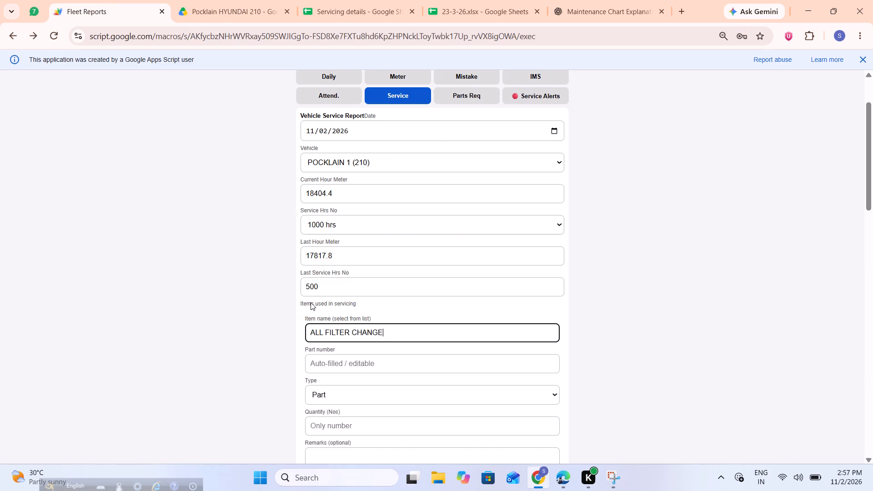
Check the first item's part and quantity fields in the Fleet Reports service form against the parts replaced section of 3-10-26.pdf.
{"action": "left_click", "coordinate": [226, 0]}
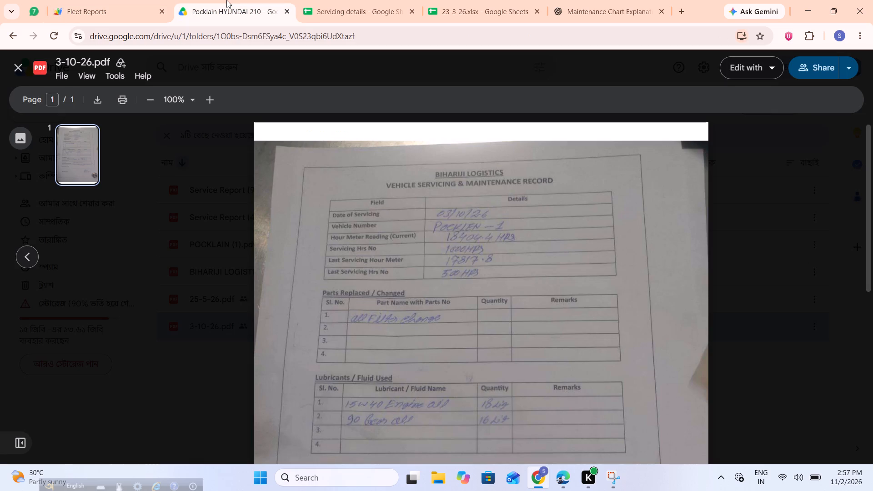
{"action": "left_click", "coordinate": [95, 0]}
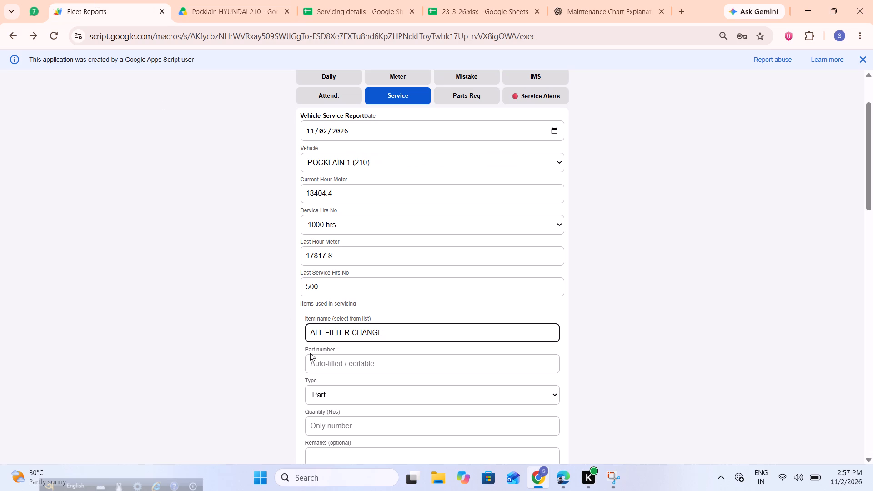
{"action": "left_click", "coordinate": [309, 342]}
{"action": "left_click", "coordinate": [246, 0]}
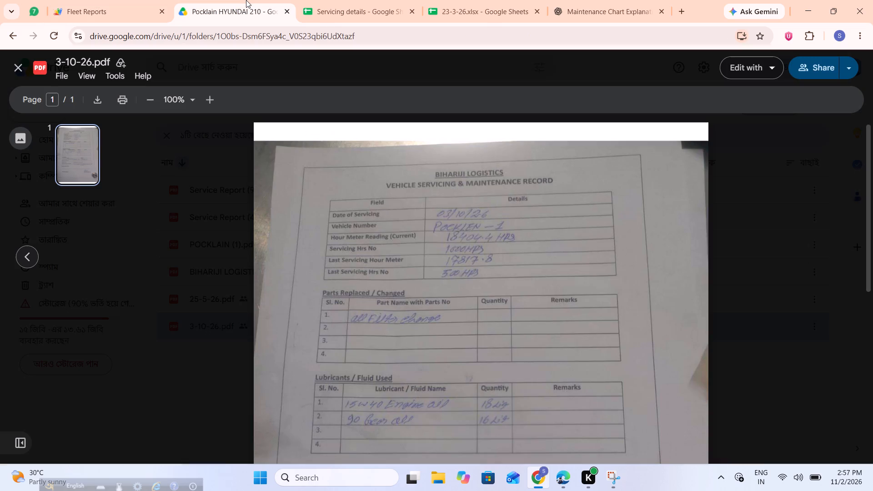
{"action": "left_click", "coordinate": [133, 0]}
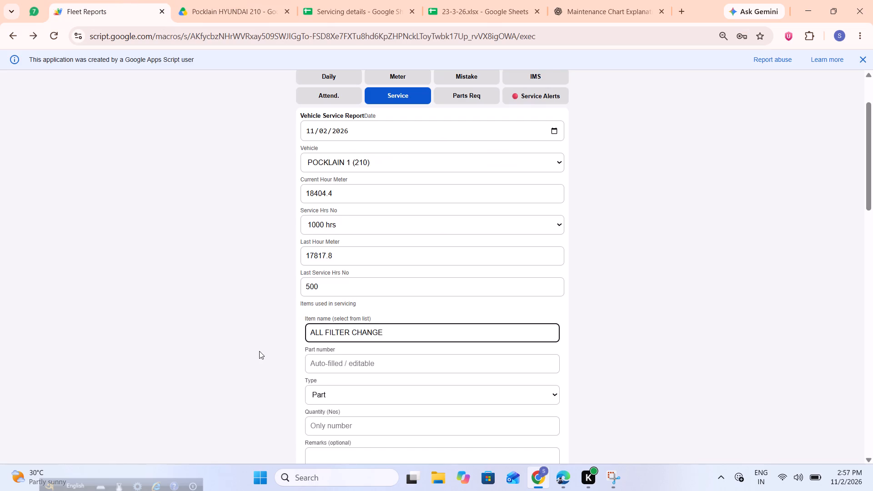
{"action": "left_click", "coordinate": [316, 419]}
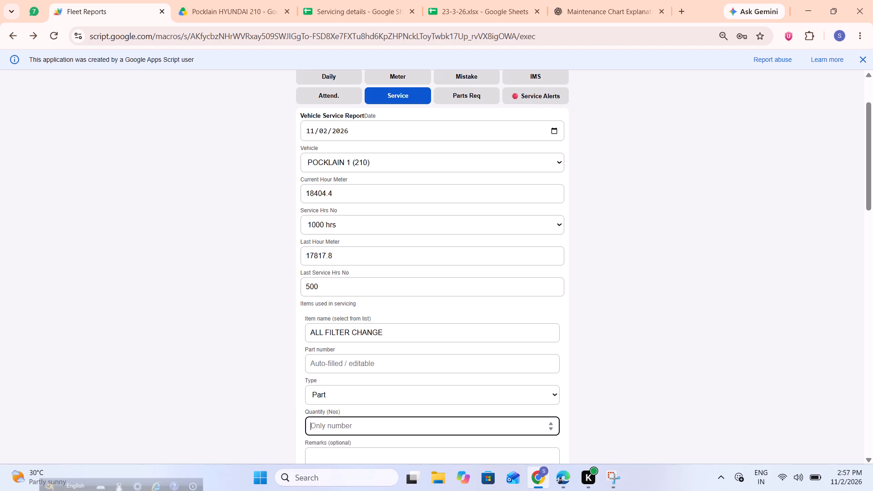
{"action": "left_click", "coordinate": [301, 374]}
Enter ENGINE OIL as the second item's name in the Fleet Reports service form, consulting the lubricants section of 3-10-26.pdf.
{"action": "scroll", "coordinate": [301, 374], "scroll_direction": "down", "scroll_amount": 2}
{"action": "left_click", "coordinate": [310, 357]}
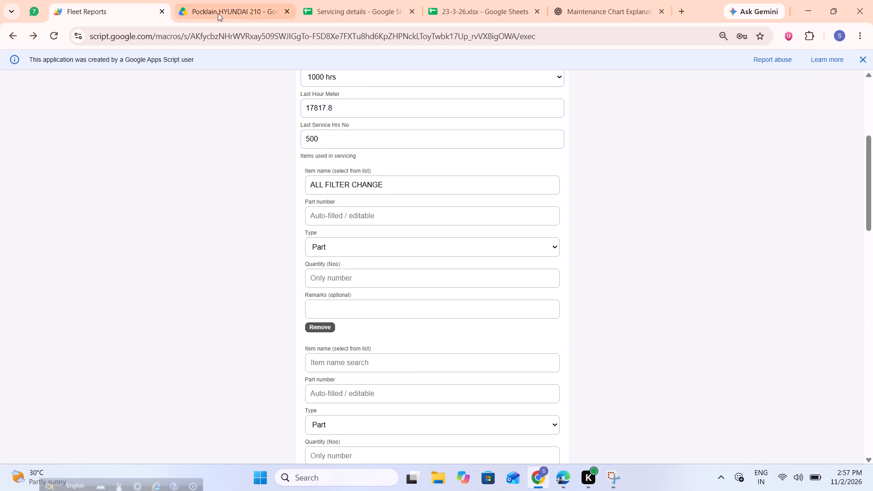
{"action": "left_click", "coordinate": [218, 13]}
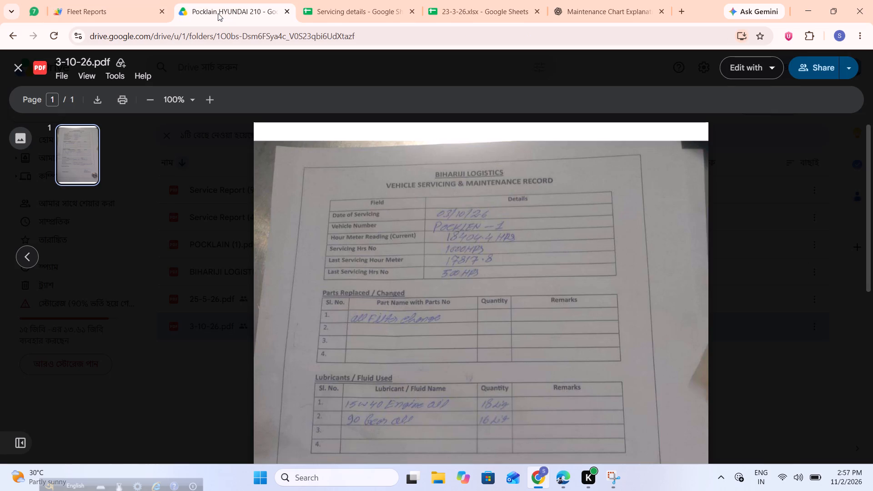
{"action": "left_click", "coordinate": [80, 0]}
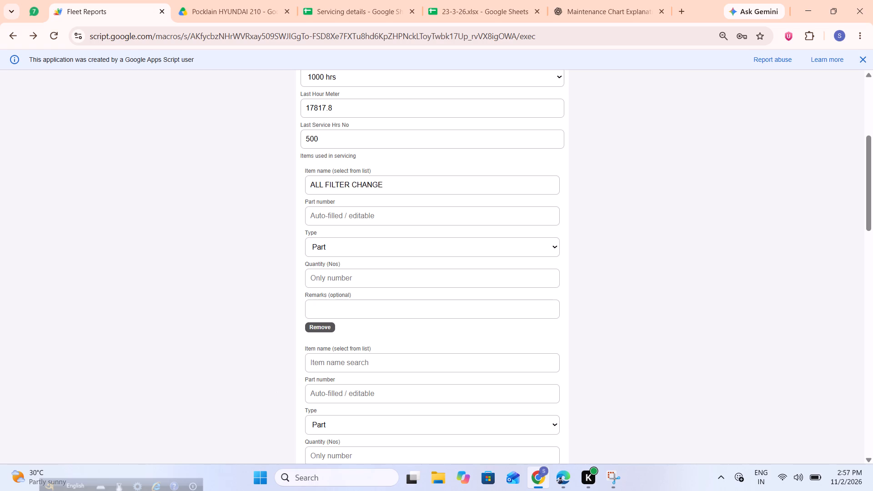
{"action": "left_click", "coordinate": [331, 365]}
{"action": "type", "text": "DN"}
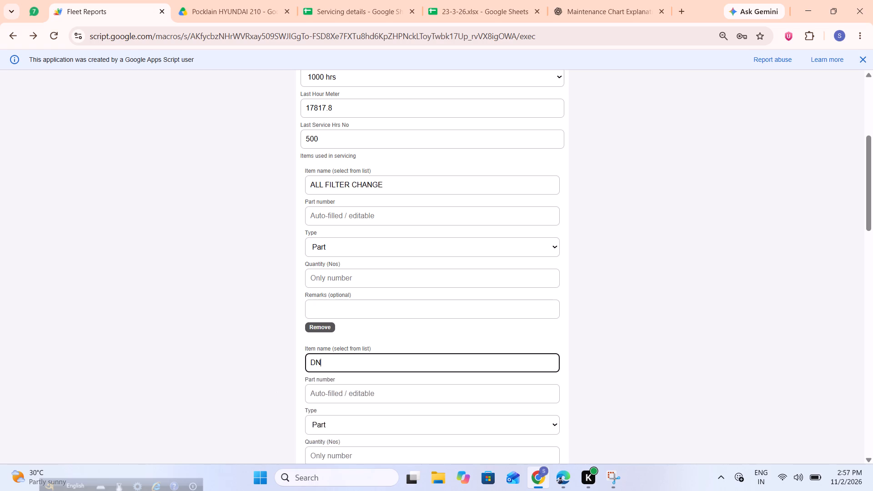
{"action": "key", "text": "BackSpace"}
{"action": "key", "text": "BackSpace"}
{"action": "key", "text": "BackSpace"}
{"action": "key", "text": "BackSpace"}
{"action": "type", "text": "ENGIN"}
{"action": "type", "text": "EE"}
{"action": "key", "text": "BackSpace"}
{"action": "key", "text": "space"}
{"action": "type", "text": "OIL"}
Append the grade 15W40 to the second item's ENGINE OIL name, checking it against the lubricants section of 3-10-26.pdf.
{"action": "left_click", "coordinate": [271, 0]}
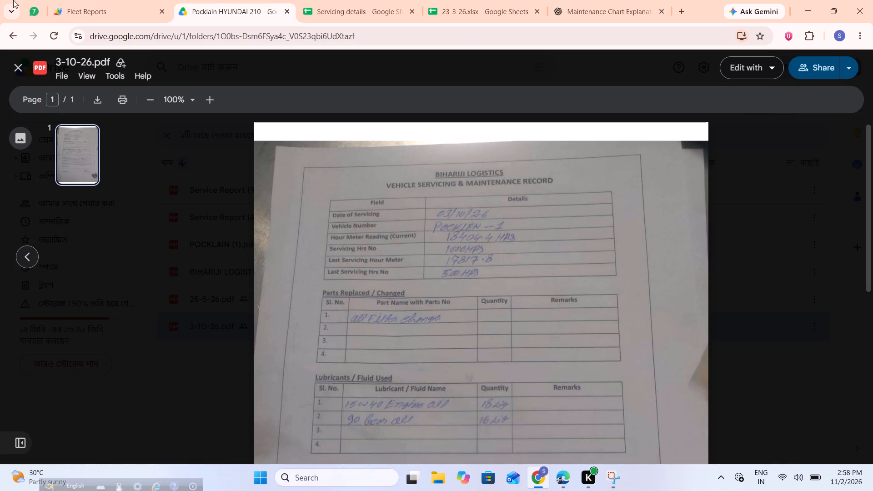
{"action": "left_click", "coordinate": [84, 0]}
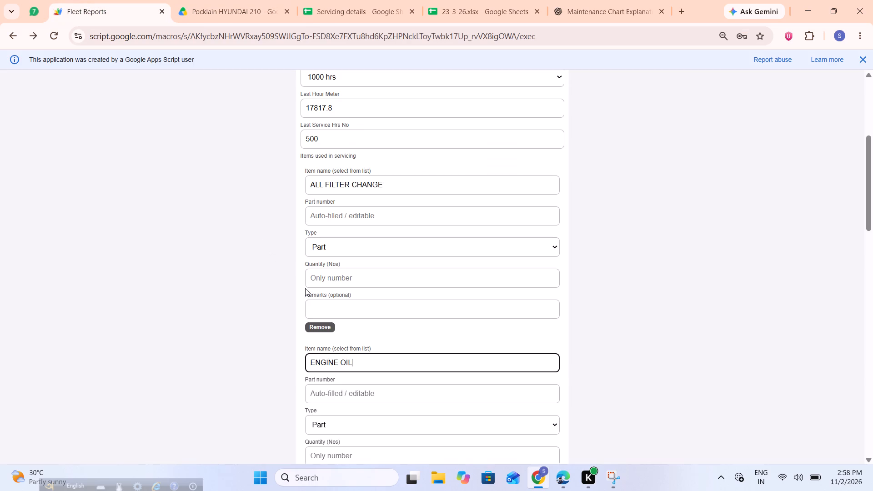
{"action": "key", "text": "space"}
{"action": "type", "text": "15W40"}
{"action": "left_click", "coordinate": [230, 0]}
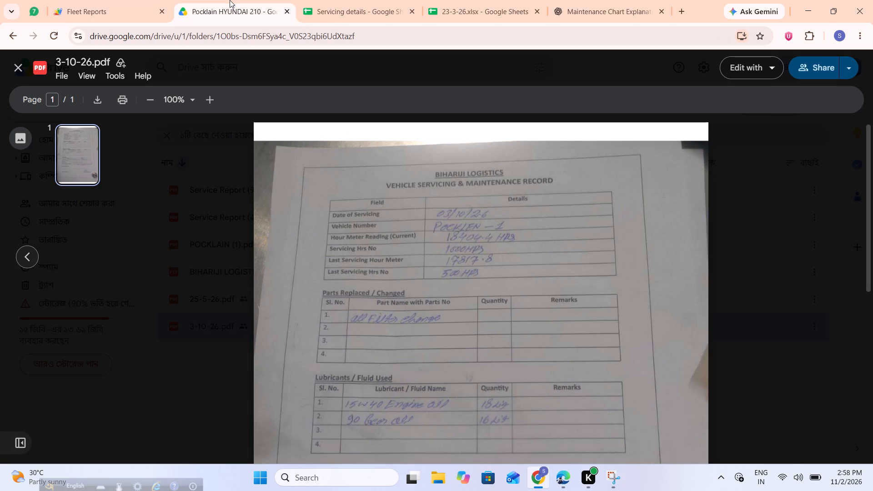
{"action": "left_click", "coordinate": [121, 0]}
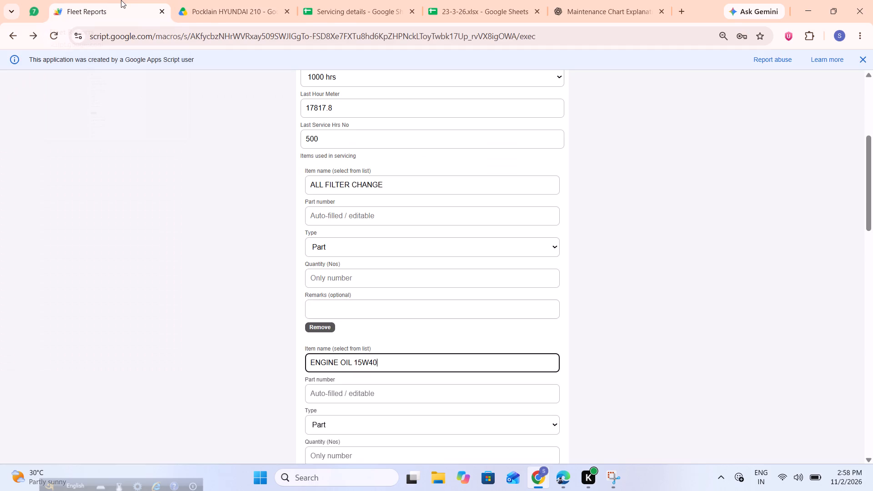
Set the ENGINE OIL 15W40 item's type to Lube and its litres to 18, taking the quantity from 3-10-26.pdf.
{"action": "left_click", "coordinate": [318, 341]}
{"action": "scroll", "coordinate": [318, 341], "scroll_direction": "down", "scroll_amount": 2}
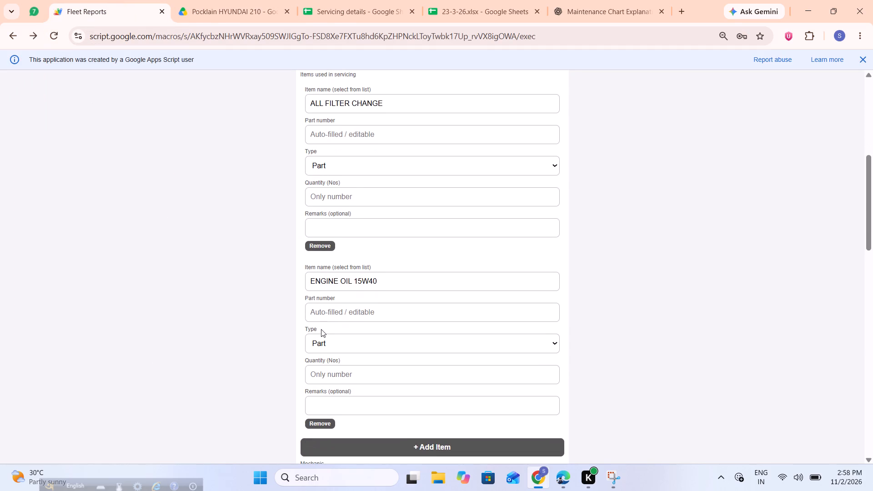
{"action": "left_click", "coordinate": [326, 344]}
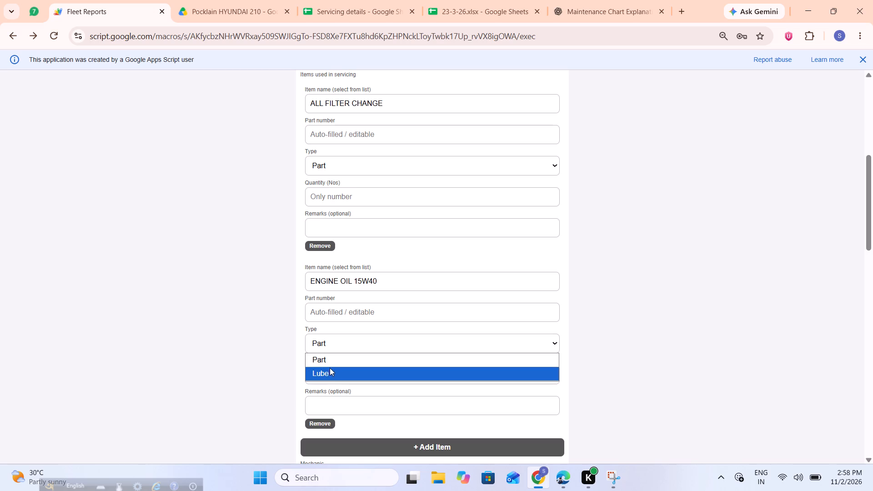
{"action": "left_click", "coordinate": [331, 373]}
{"action": "left_click", "coordinate": [331, 373]}
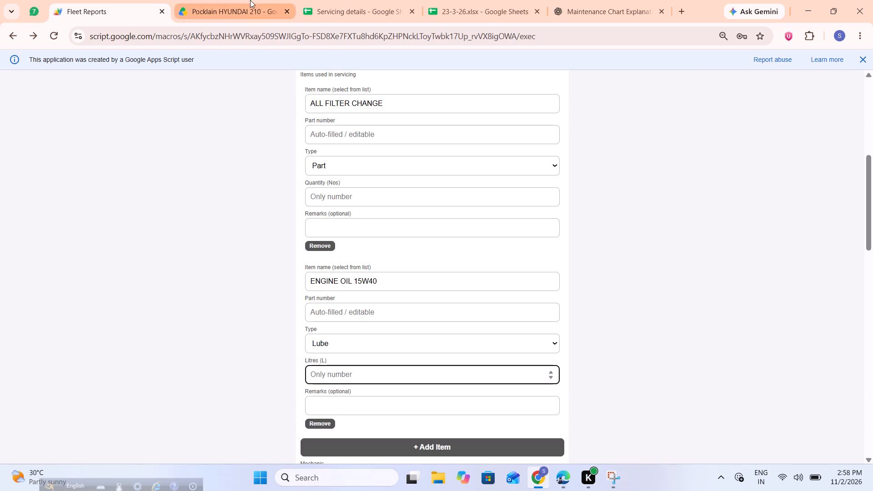
{"action": "left_click", "coordinate": [250, 0]}
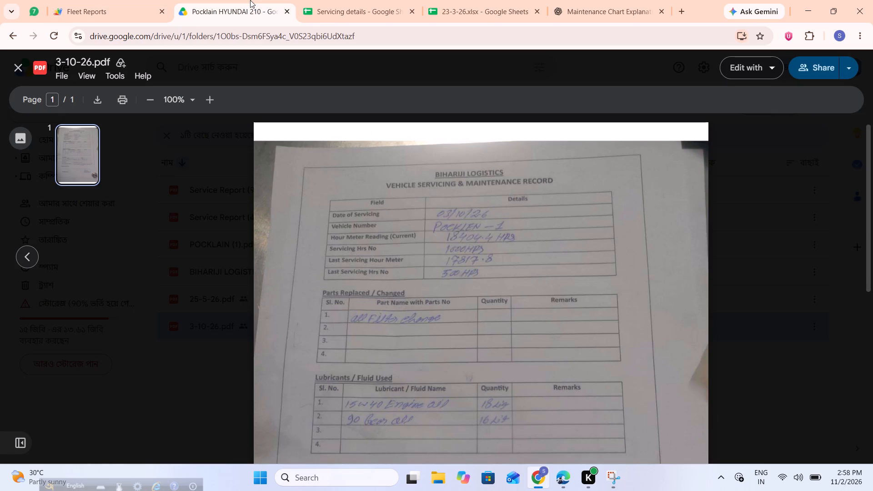
{"action": "left_click", "coordinate": [128, 0]}
{"action": "type", "text": "18"}
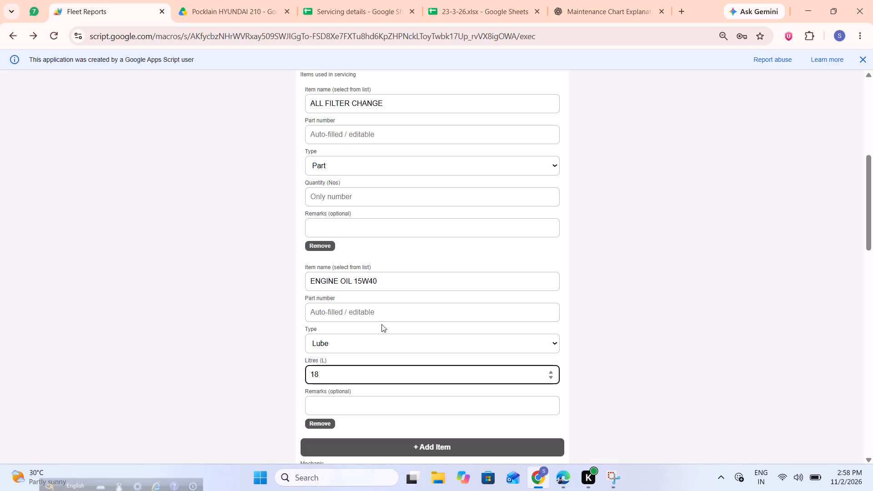
{"action": "left_click", "coordinate": [400, 356]}
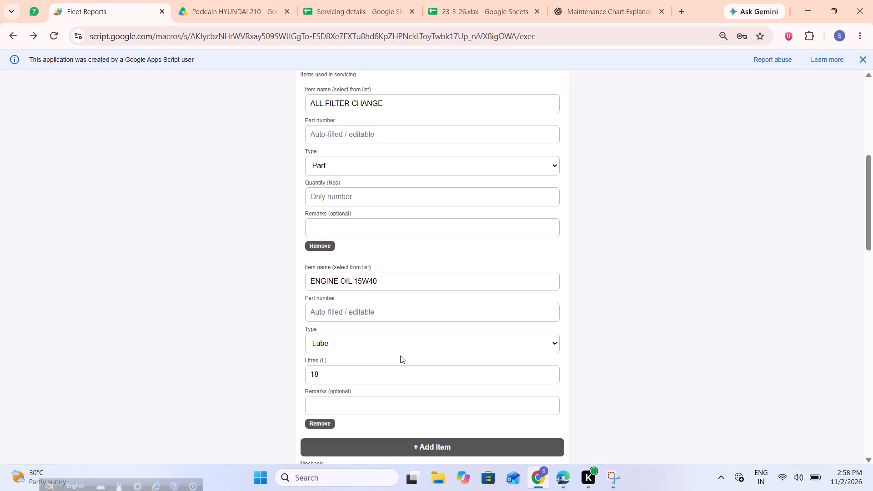
Examine the work details in 3-10-26.pdf closely, covering the mechanic, supervisor and next servicing due entries.
{"action": "scroll", "coordinate": [400, 356], "scroll_direction": "down", "scroll_amount": 1}
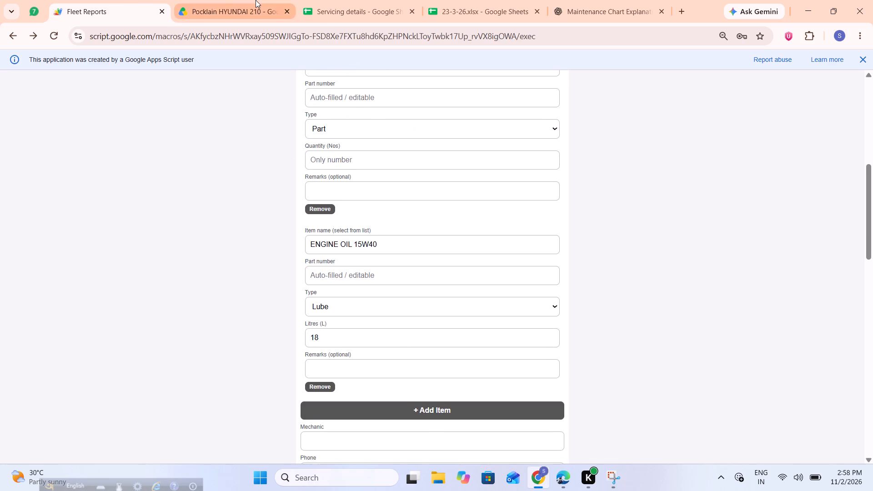
{"action": "left_click", "coordinate": [256, 0]}
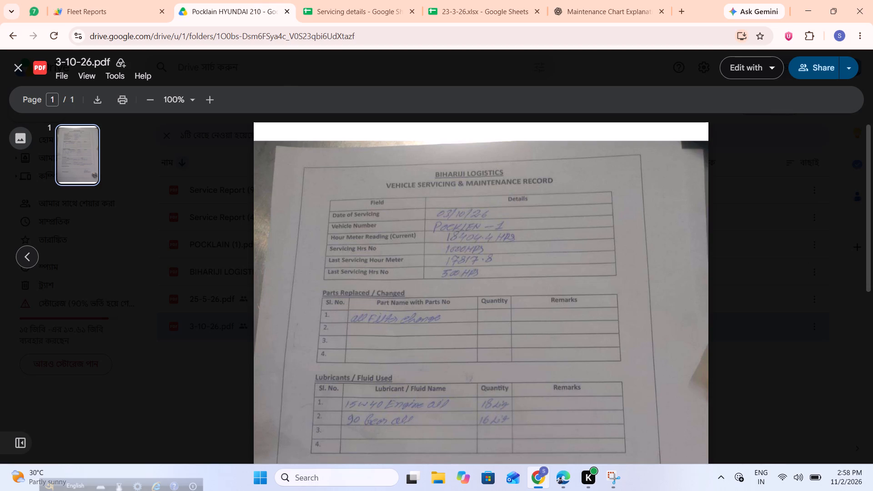
{"action": "left_click", "coordinate": [430, 346]}
{"action": "key", "text": "space"}
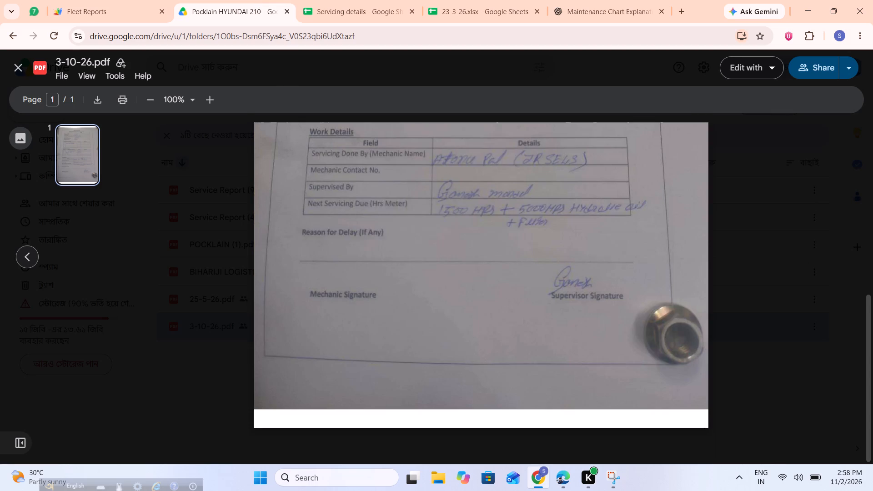
{"action": "type", "text": "+++++"}
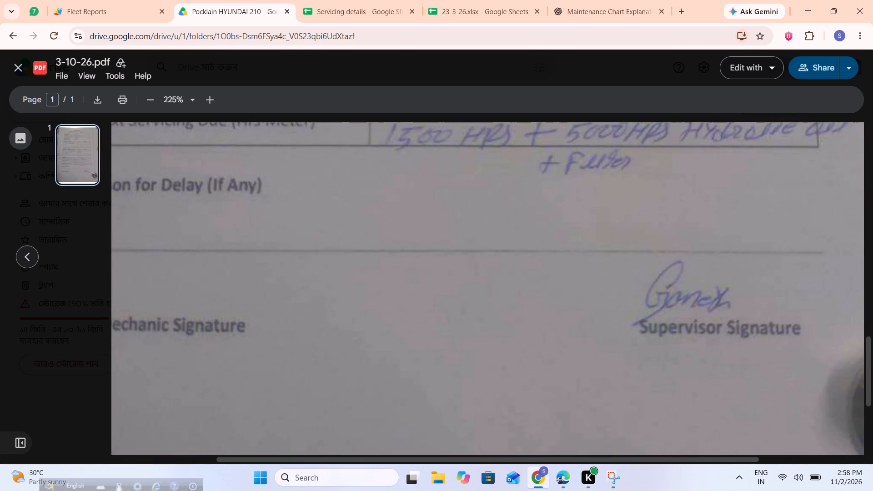
{"action": "key", "text": "Down"}
{"action": "key", "text": "Down"}
{"action": "key", "text": "Down"}
{"action": "key", "text": "Up"}
{"action": "key", "text": "Up"}
{"action": "key", "text": "Up"}
{"action": "key", "text": "Up"}
{"action": "key", "text": "Up"}
{"action": "key", "text": "Up"}
{"action": "key", "text": "Up"}
{"action": "key", "text": "Up"}
{"action": "key", "text": "Up"}
{"action": "key", "text": "Up"}
{"action": "key", "text": "Up"}
{"action": "key", "text": "Up"}
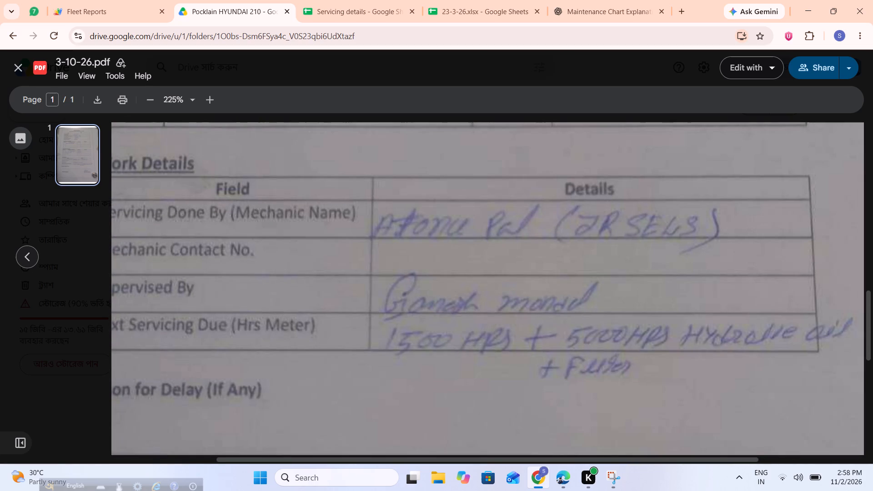
Examine the lubricants table and work details in 3-10-26.pdf, covering fluid names, quantities and the supervisor entries.
{"action": "type", "text": "------"}
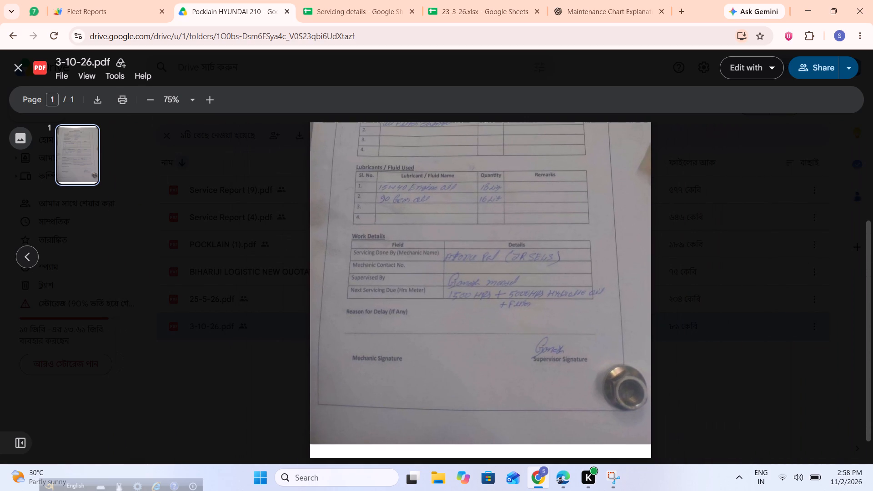
{"action": "key", "text": "Up"}
{"action": "key", "text": "Up"}
{"action": "key", "text": "Up"}
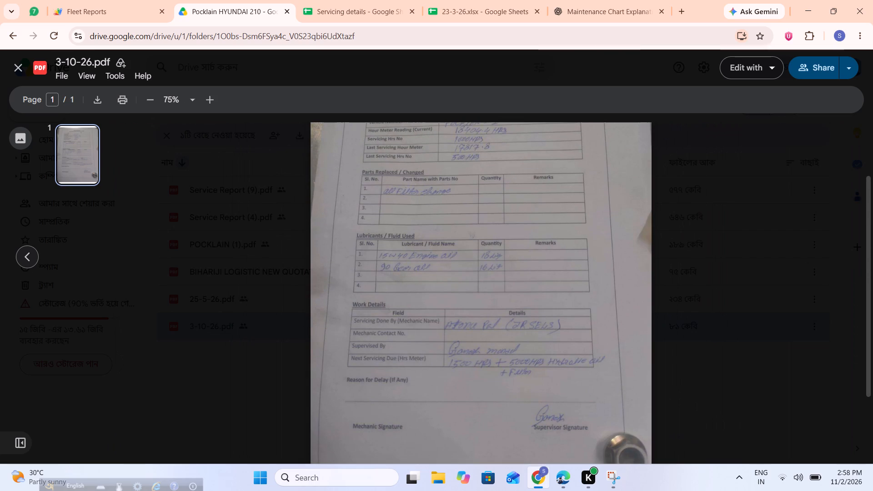
{"action": "type", "text": "++++++++"}
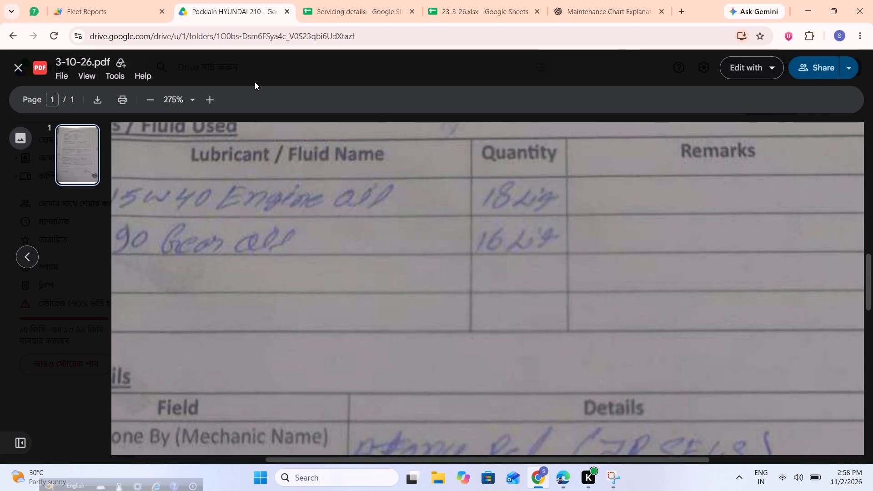
{"action": "left_click", "coordinate": [141, 0]}
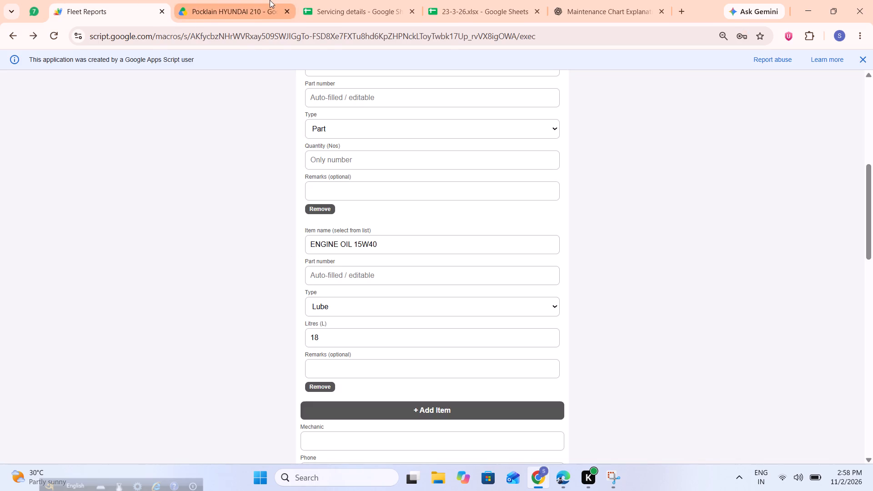
{"action": "left_click", "coordinate": [270, 0]}
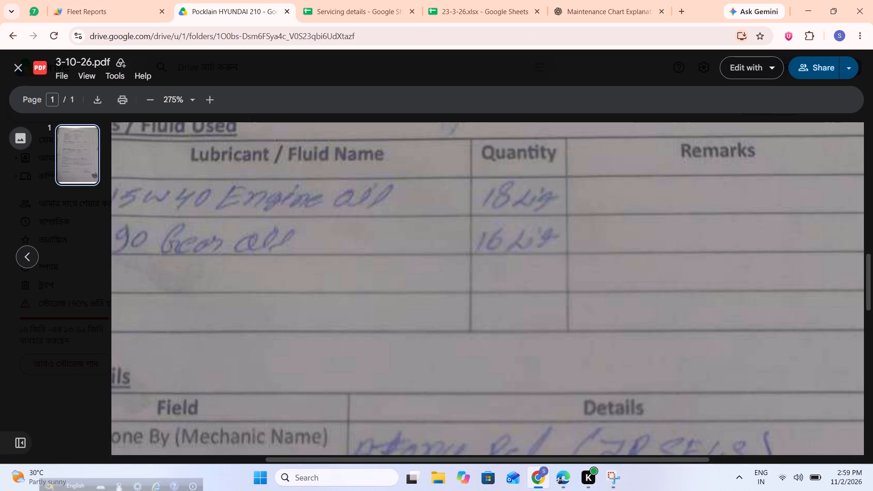
{"action": "key", "text": "space"}
{"action": "type", "text": "------"}
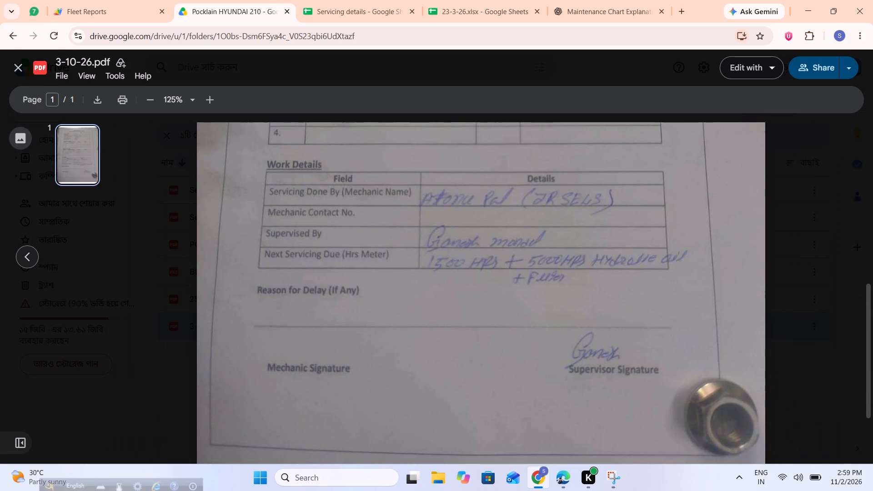
{"action": "left_click_drag", "start_coordinate": [660, 397], "coordinate": [694, 486]}
{"action": "scroll", "coordinate": [694, 486], "scroll_direction": "up", "scroll_amount": 2}
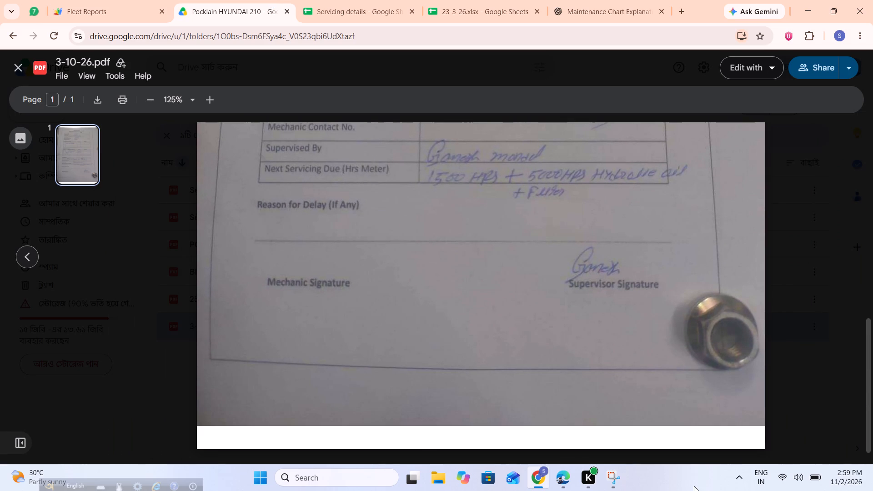
{"action": "scroll", "coordinate": [694, 486], "scroll_direction": "up", "scroll_amount": 1}
{"action": "left_click", "coordinate": [568, 313]}
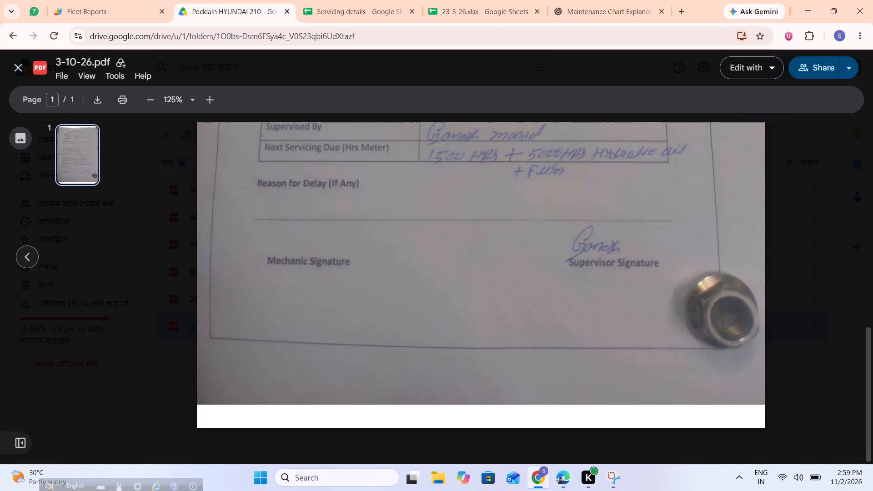
{"action": "key", "text": "ctrl+plus"}
{"action": "key", "text": "ctrl+plus"}
{"action": "key", "text": "ctrl+plus"}
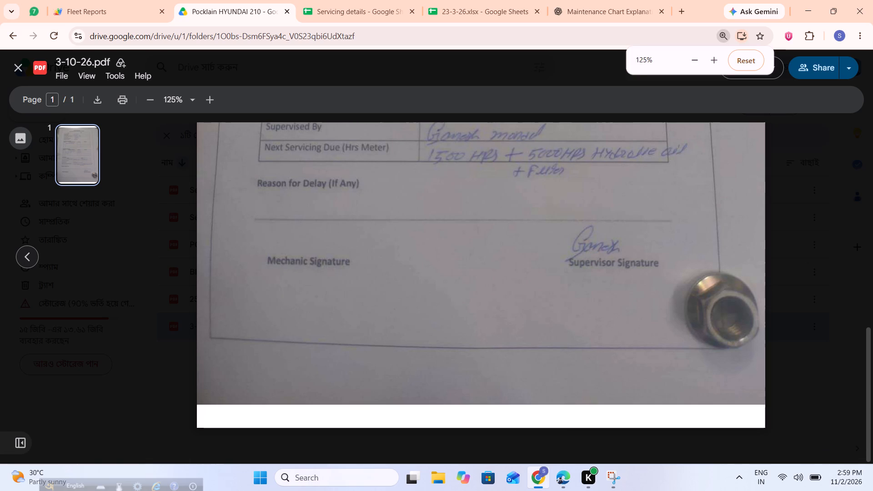
{"action": "key", "text": "ctrl+plus"}
{"action": "key", "text": "ctrl+plus"}
{"action": "key", "text": "ctrl+minus"}
{"action": "key", "text": "ctrl+minus"}
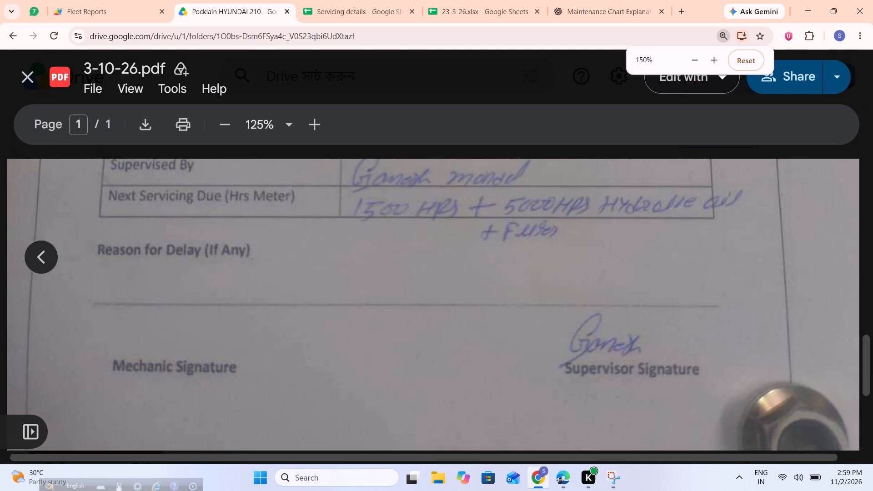
{"action": "key", "text": "ctrl+minus"}
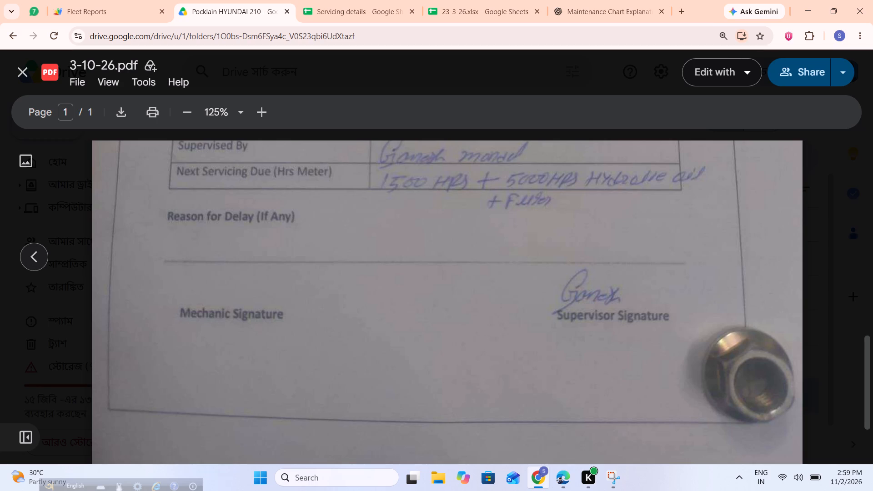
{"action": "left_click", "coordinate": [528, 246]}
{"action": "scroll", "coordinate": [528, 246], "scroll_direction": "up", "scroll_amount": 3}
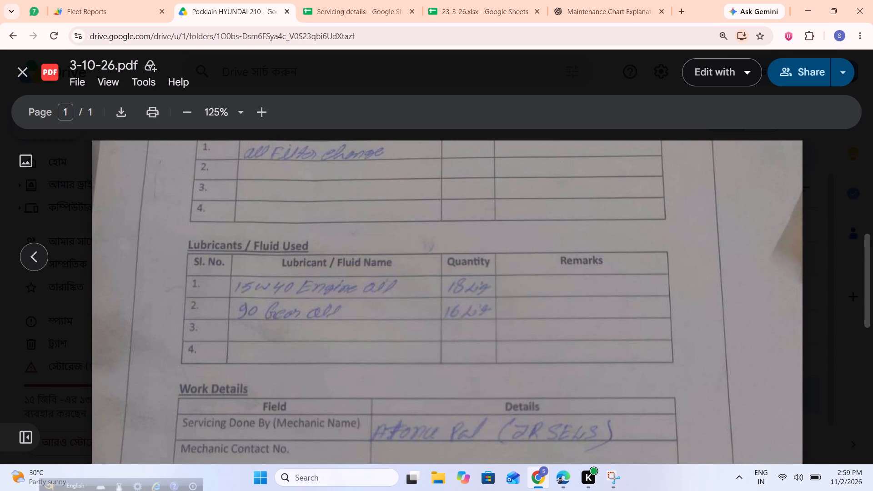
Add a third item to the Fleet Reports service form and enter 90 GEAR OIL as its name.
{"action": "left_click", "coordinate": [126, 0]}
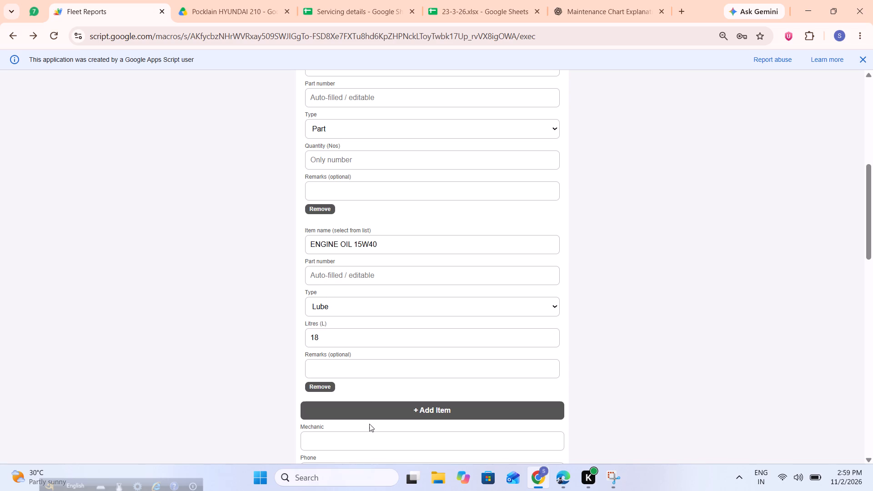
{"action": "left_click", "coordinate": [383, 406]}
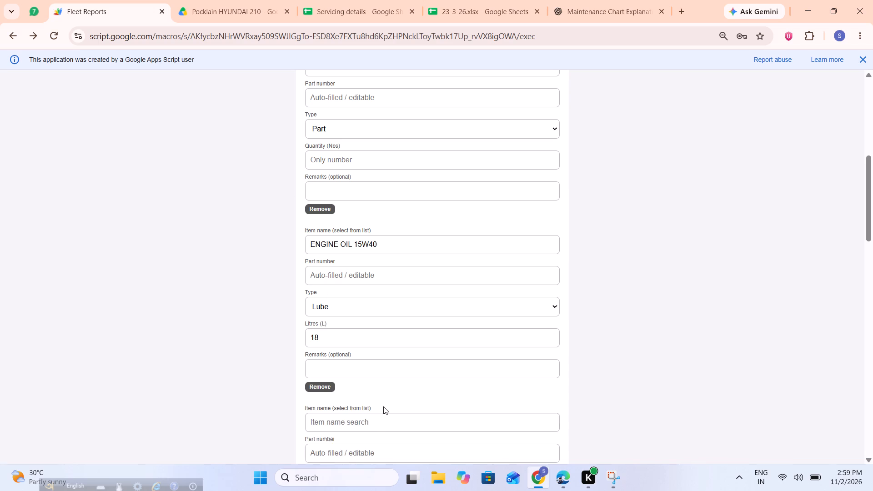
{"action": "scroll", "coordinate": [383, 406], "scroll_direction": "down", "scroll_amount": 1}
{"action": "left_click", "coordinate": [352, 317]}
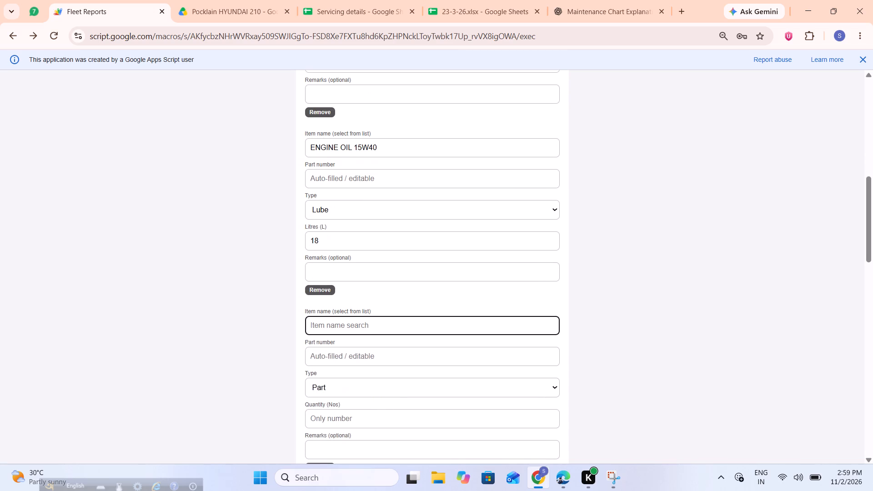
{"action": "type", "text": "90"}
{"action": "key", "text": "space"}
{"action": "type", "text": "GEAR OIL"}
Set the 90 GEAR OIL item's type to Lube and its litres to 16, checking the quantity against 3-10-26.pdf.
{"action": "left_click", "coordinate": [395, 377]}
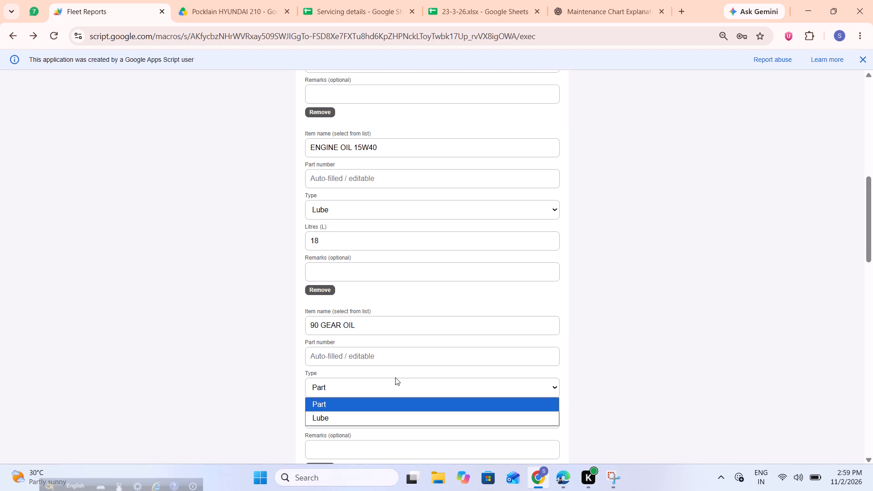
{"action": "left_click", "coordinate": [214, 0]}
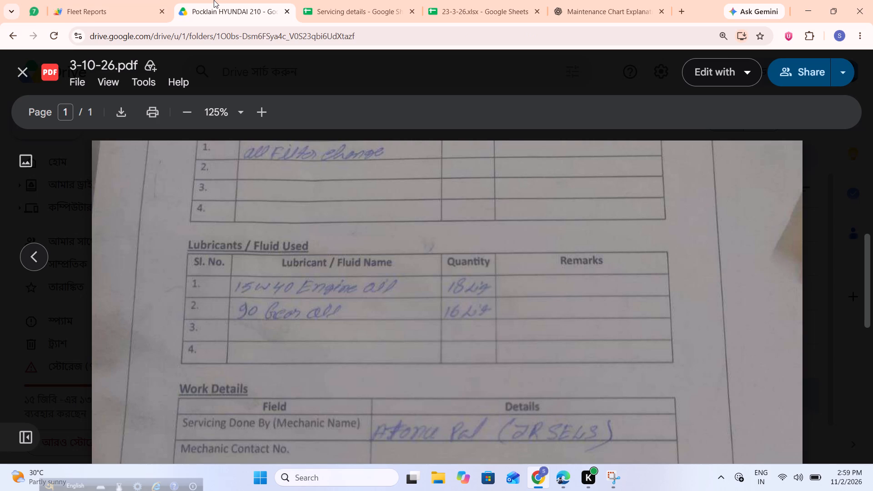
{"action": "left_click", "coordinate": [127, 0]}
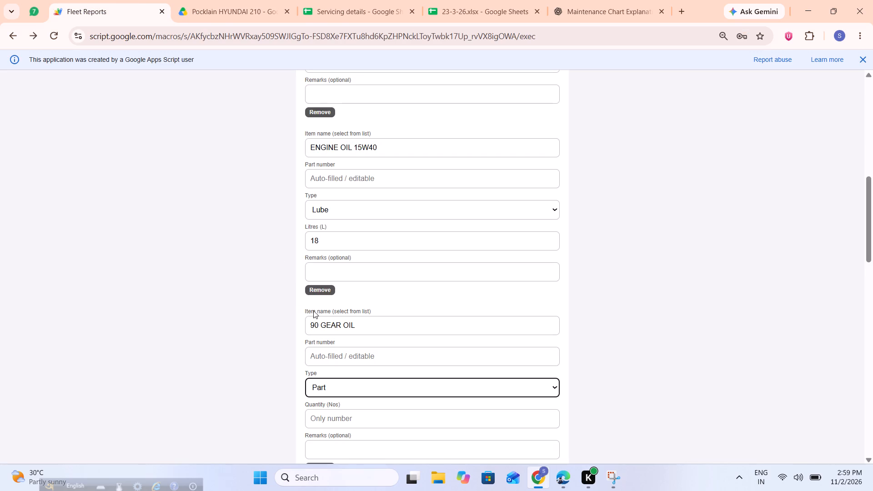
{"action": "left_click_drag", "start_coordinate": [333, 385], "coordinate": [332, 414]}
{"action": "left_click", "coordinate": [332, 414]}
{"action": "left_click", "coordinate": [332, 414]}
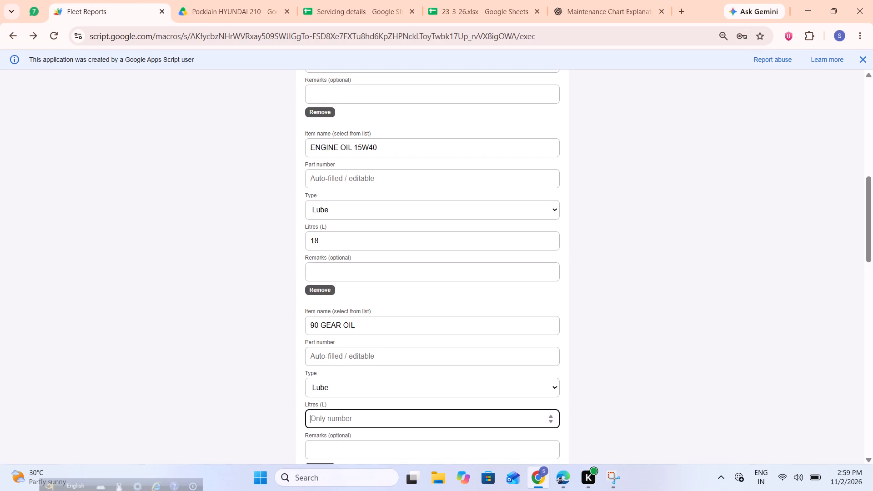
{"action": "type", "text": "16"}
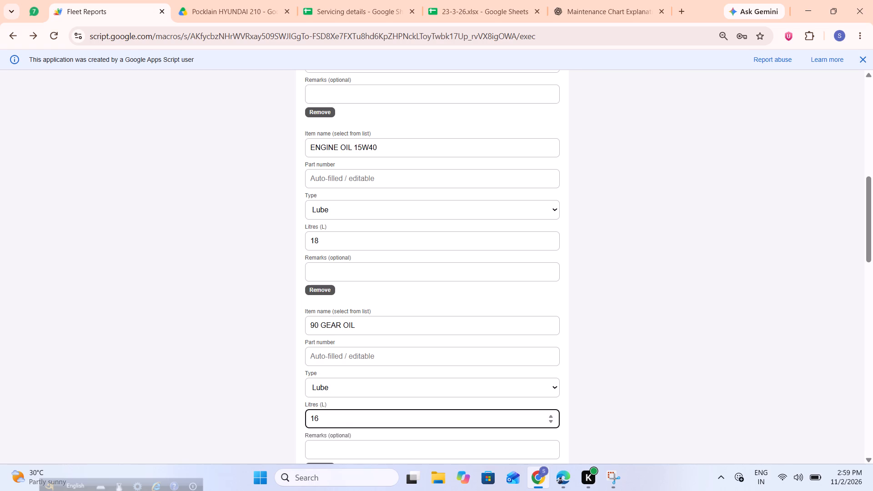
{"action": "left_click", "coordinate": [340, 403]}
Enter the mechanic's name in the service form's Mechanic field, reading it from the work details in 3-10-26.pdf.
{"action": "scroll", "coordinate": [340, 403], "scroll_direction": "down", "scroll_amount": 1}
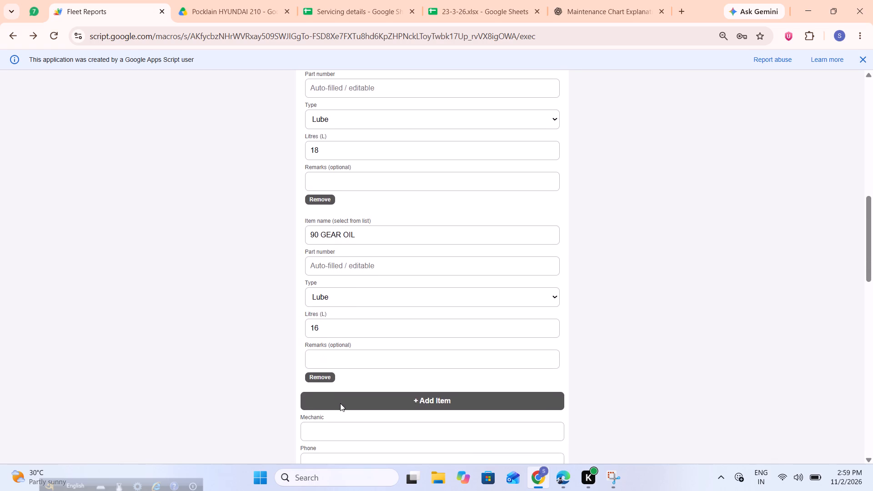
{"action": "scroll", "coordinate": [340, 403], "scroll_direction": "down", "scroll_amount": 1}
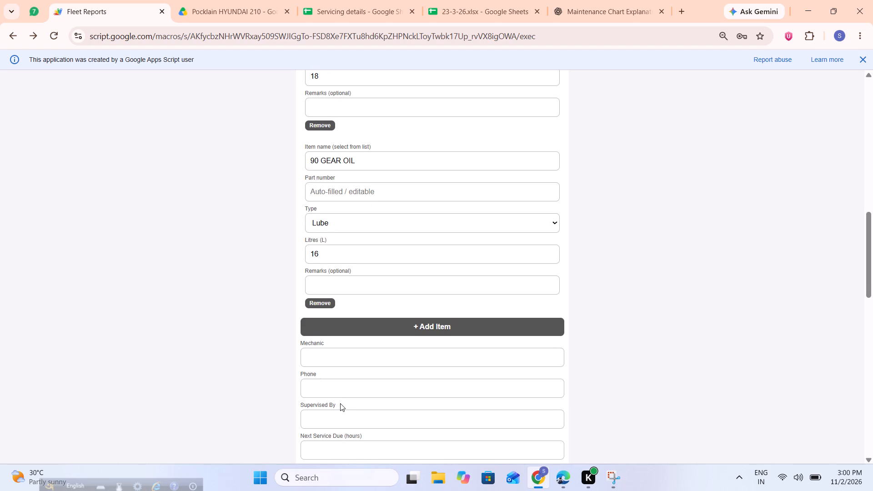
{"action": "left_click", "coordinate": [199, 0]}
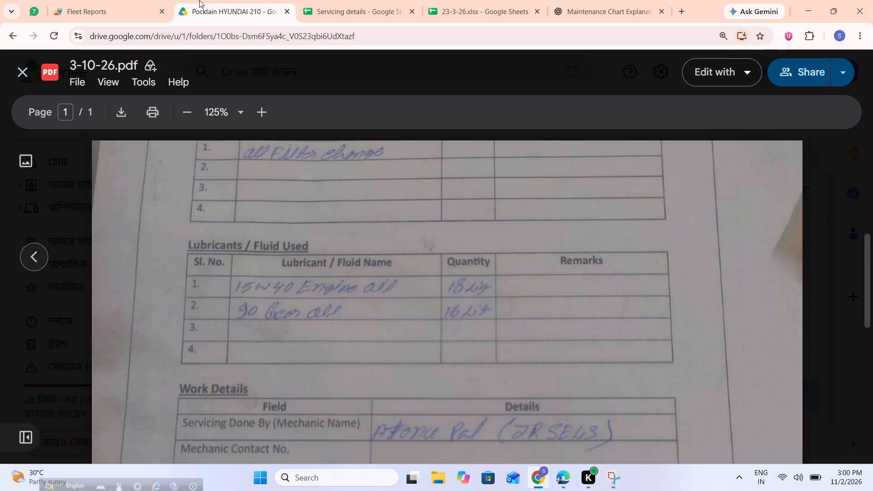
{"action": "scroll", "coordinate": [409, 313], "scroll_direction": "down", "scroll_amount": 1}
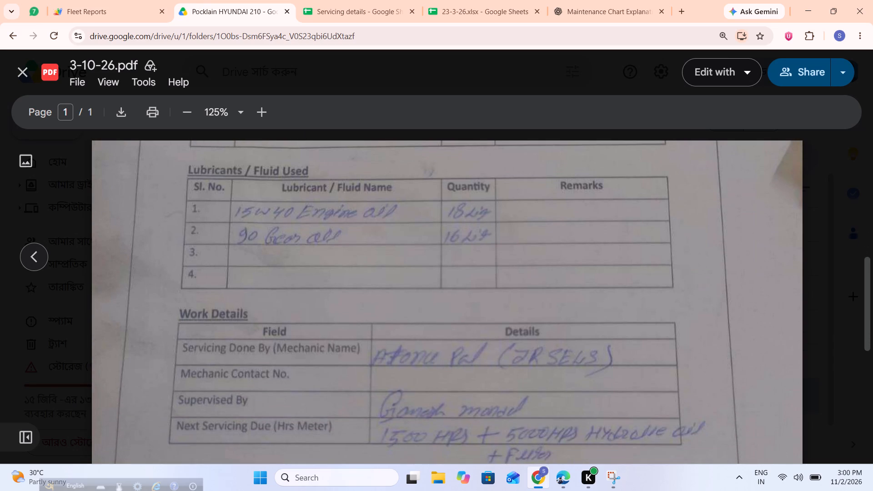
{"action": "scroll", "coordinate": [220, 109], "scroll_direction": "left", "scroll_amount": 1}
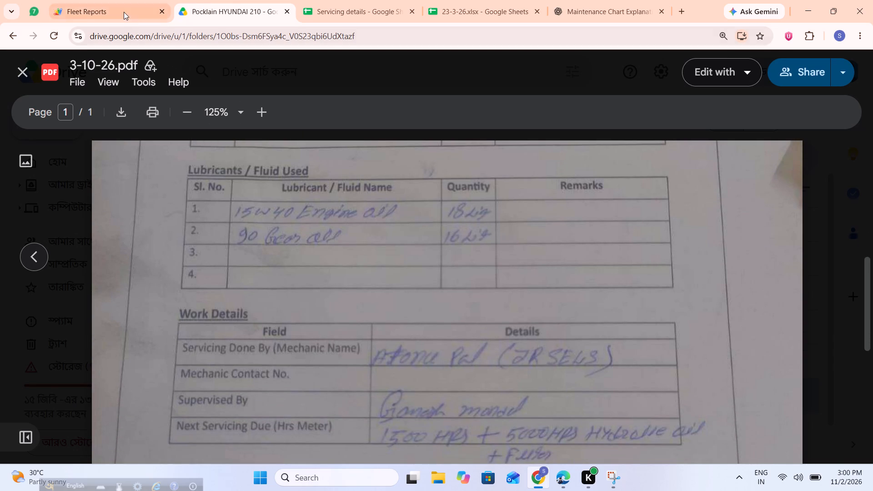
{"action": "left_click", "coordinate": [124, 12]}
{"action": "left_click", "coordinate": [362, 368]}
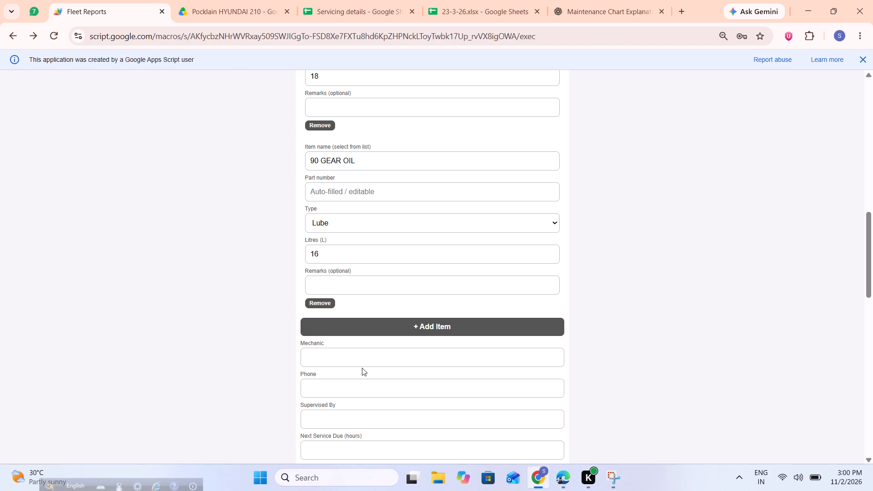
{"action": "left_click", "coordinate": [362, 363]}
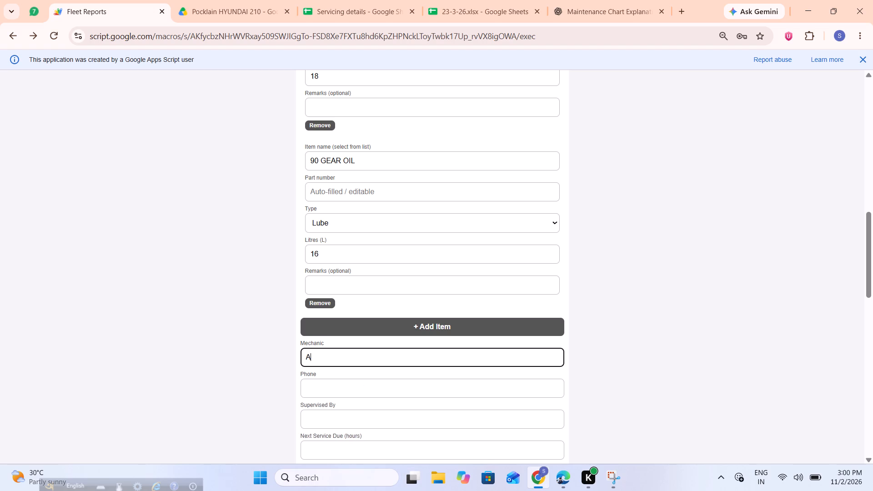
{"action": "type", "text": "tsnu"}
{"action": "key", "text": "space"}
{"action": "key", "text": "BackSpace"}
{"action": "key", "text": "BackSpace"}
{"action": "key", "text": "BackSpace"}
{"action": "key", "text": "BackSpace"}
{"action": "key", "text": "BackSpace"}
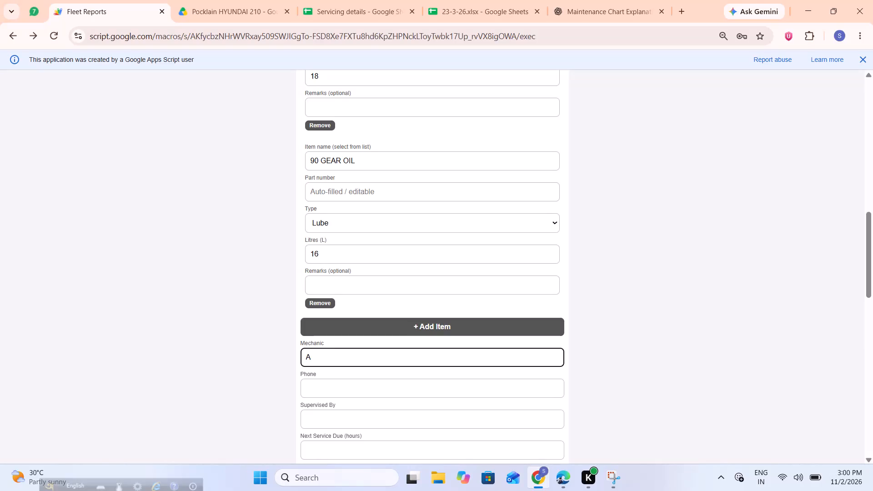
{"action": "type", "text": "anu"}
{"action": "key", "text": "space"}
{"action": "key", "text": "BackSpace"}
{"action": "key", "text": "BackSpace"}
{"action": "key", "text": "BackSpace"}
{"action": "key", "text": "BackSpace"}
{"action": "key", "text": "BackSpace"}
{"action": "key", "text": "BackSpace"}
{"action": "key", "text": "BackSpace"}
{"action": "key", "text": "BackSpace"}
{"action": "type", "text": "tanu"}
{"action": "key", "text": "space"}
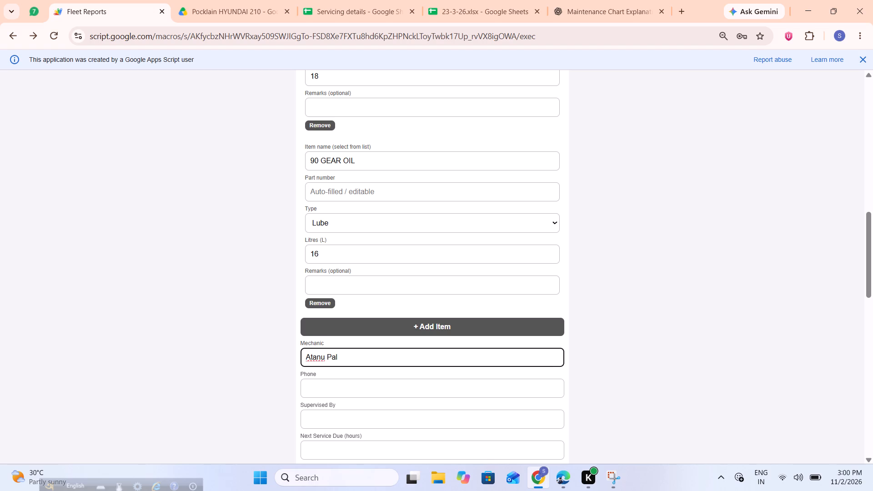
Append (JR SELS) to the mechanic's name in the service form, checking it against the work details in 3-10-26.pdf.
{"action": "left_click", "coordinate": [357, 0]}
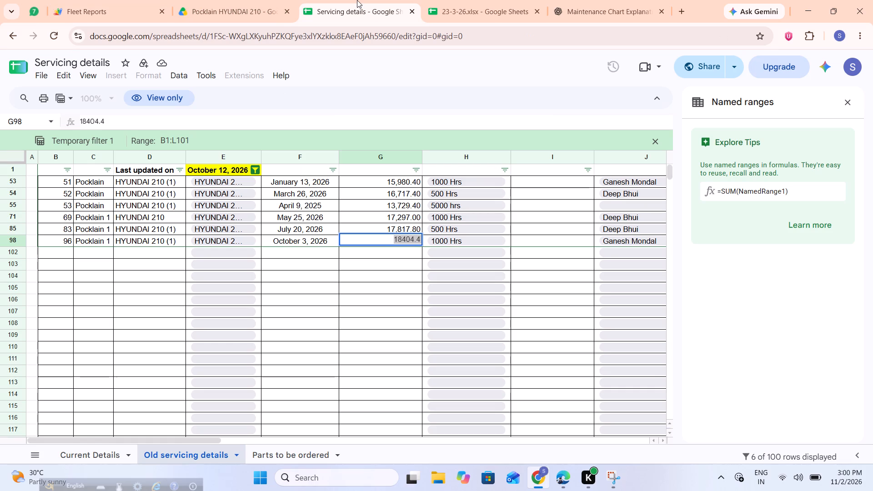
{"action": "left_click", "coordinate": [236, 0]}
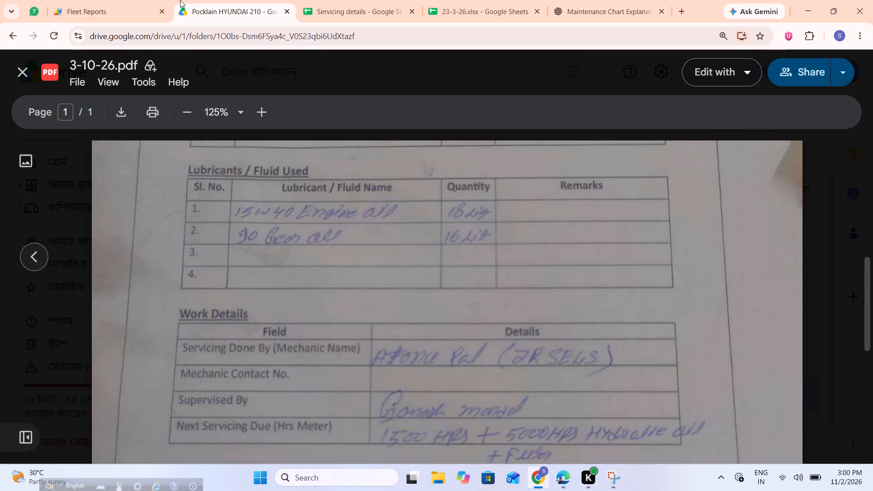
{"action": "left_click", "coordinate": [95, 0]}
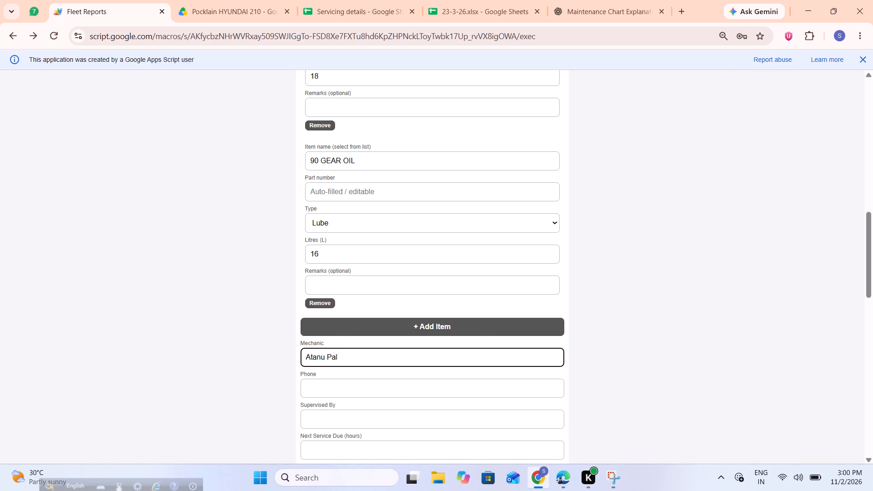
{"action": "key", "text": "shift+parenleft"}
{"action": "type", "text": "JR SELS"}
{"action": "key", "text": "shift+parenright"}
Enter the supervisor's name in the service form's Supervised By field, reading it from 3-10-26.pdf.
{"action": "left_click", "coordinate": [201, 0]}
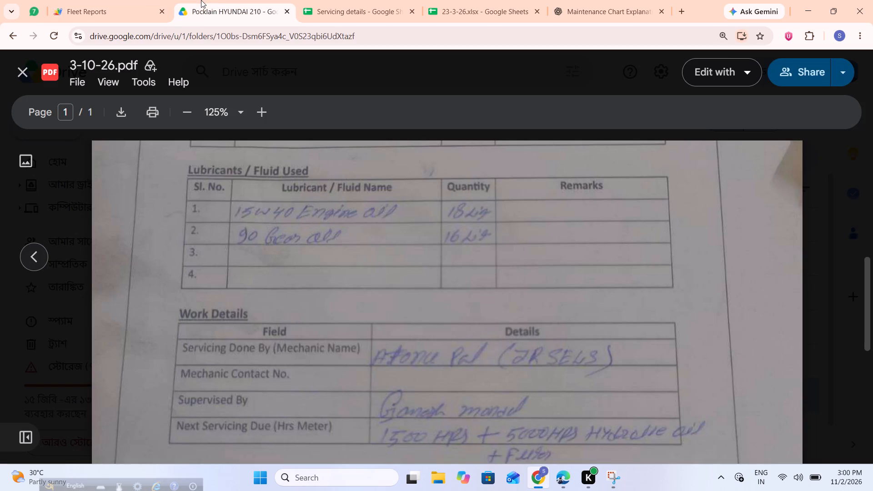
{"action": "left_click", "coordinate": [84, 0]}
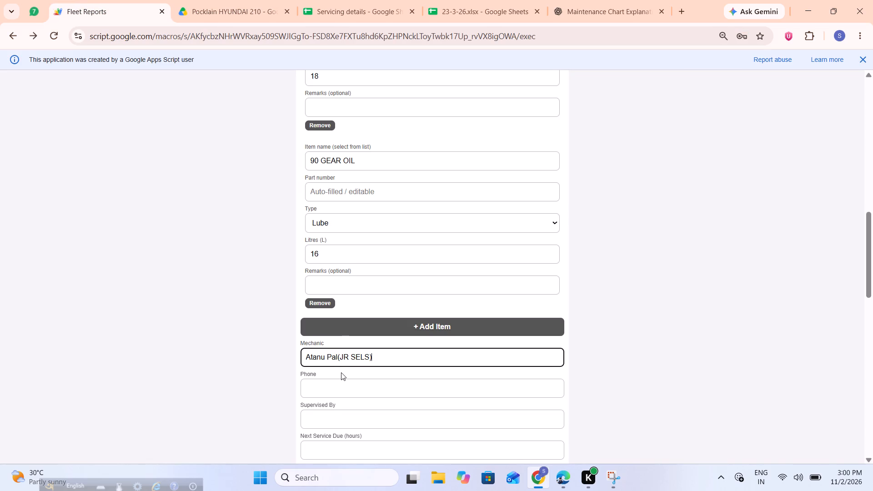
{"action": "left_click", "coordinate": [331, 388]}
{"action": "left_click", "coordinate": [337, 423]}
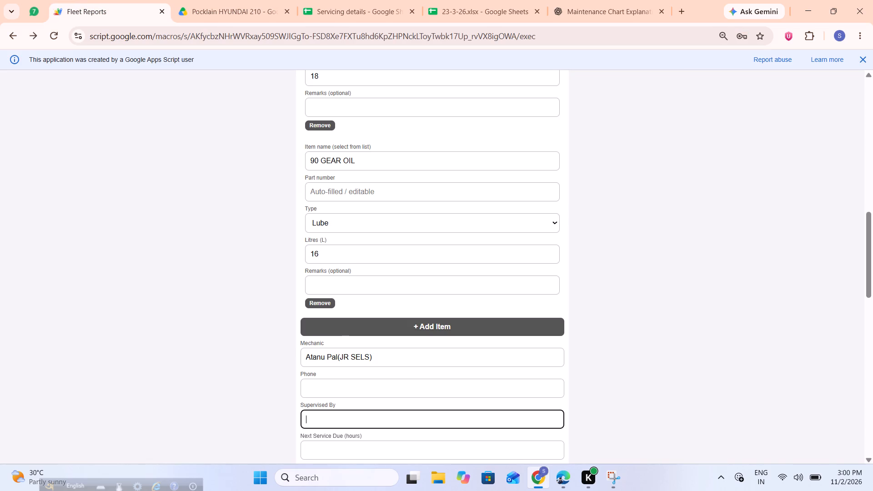
{"action": "type", "text": "GA"}
{"action": "key", "text": "BackSpace"}
{"action": "key", "text": "BackSpace"}
{"action": "key", "text": "BackSpace"}
{"action": "key", "text": "BackSpace"}
{"action": "type", "text": "ondal"}
Enter 1500 hrs+5000 hrs as the Next Service Due, taking the hours from the work details in 3-10-26.pdf.
{"action": "scroll", "coordinate": [345, 451], "scroll_direction": "down", "scroll_amount": 1}
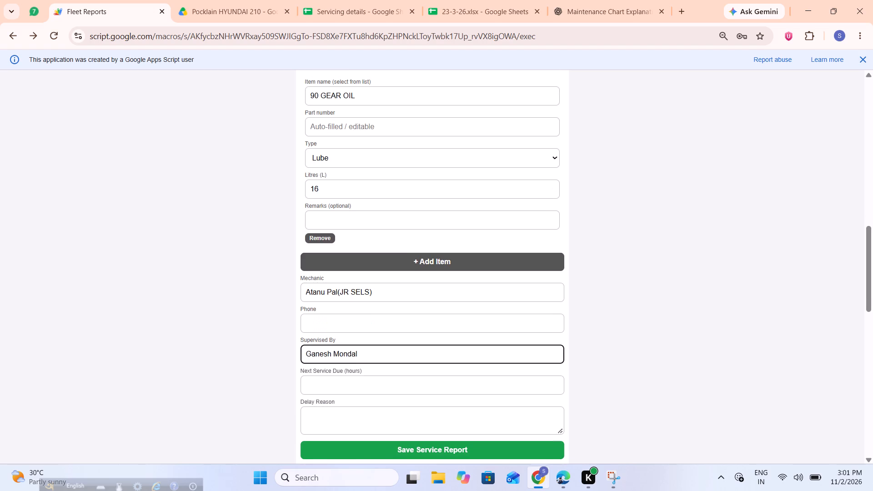
{"action": "double_click", "coordinate": [336, 391]}
{"action": "left_click", "coordinate": [257, 0]}
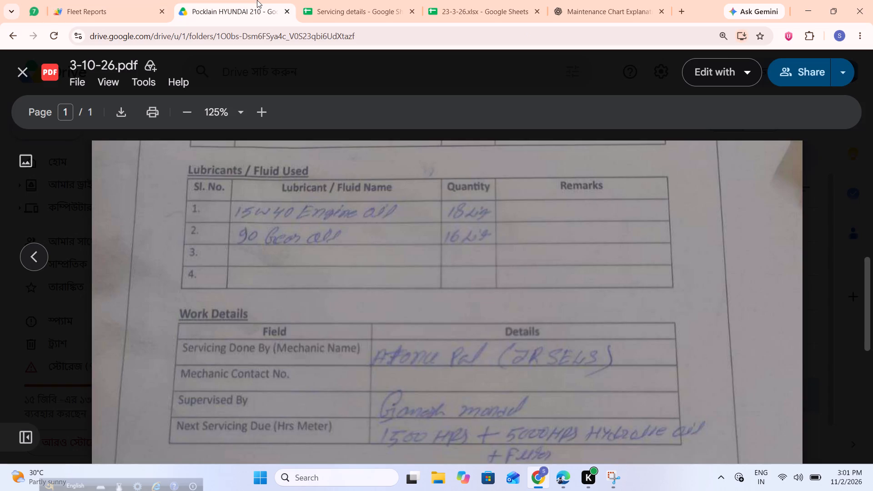
{"action": "scroll", "coordinate": [439, 311], "scroll_direction": "down", "scroll_amount": 1}
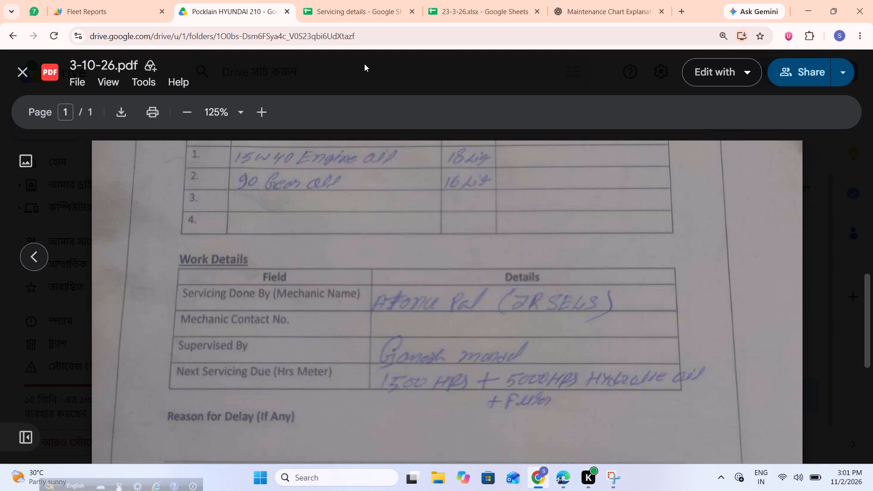
{"action": "left_click", "coordinate": [89, 0]}
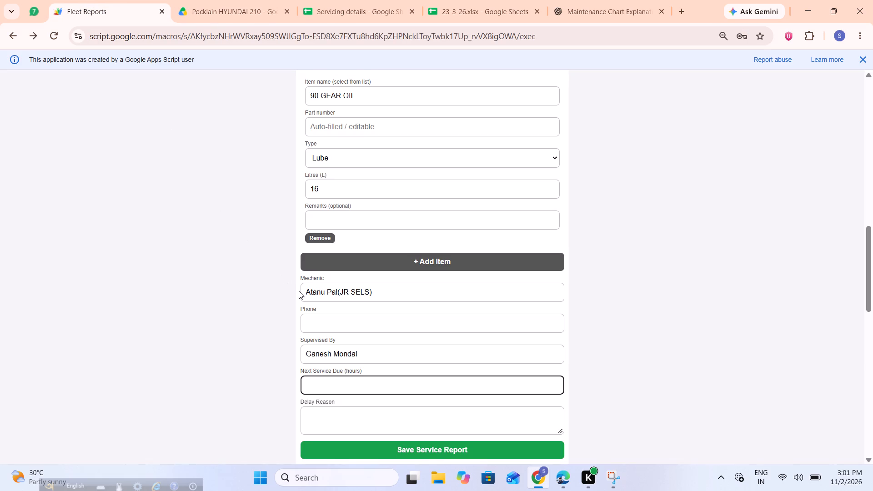
{"action": "type", "text": "152"}
{"action": "key", "text": "BackSpace"}
{"action": "type", "text": "00 hrs"}
{"action": "key", "text": "equal"}
{"action": "key", "text": "BackSpace"}
{"action": "key", "text": "plus"}
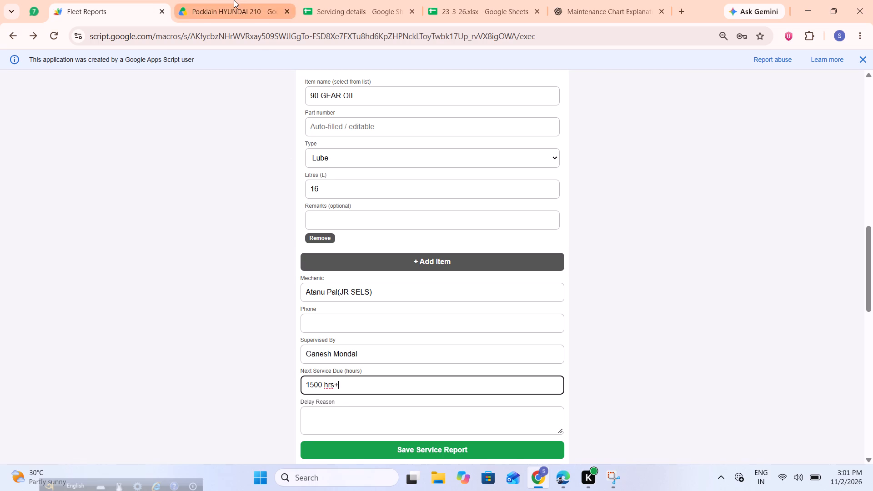
{"action": "left_click", "coordinate": [234, 0]}
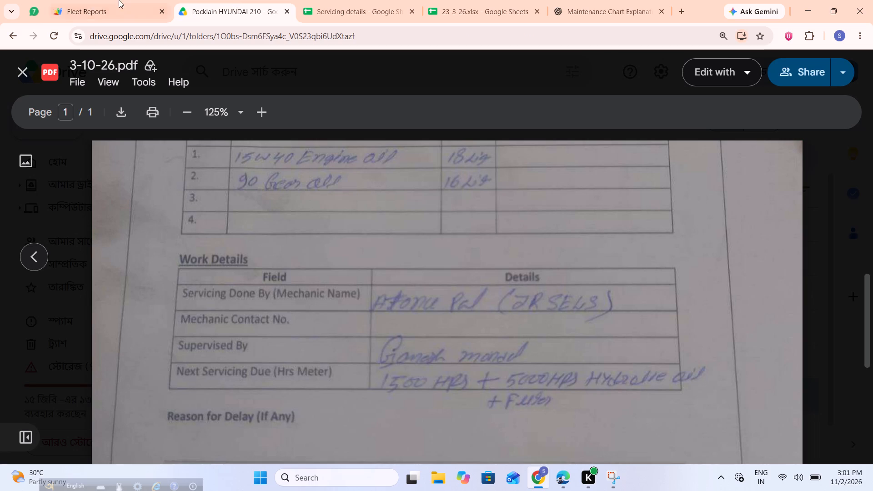
{"action": "left_click", "coordinate": [92, 0]}
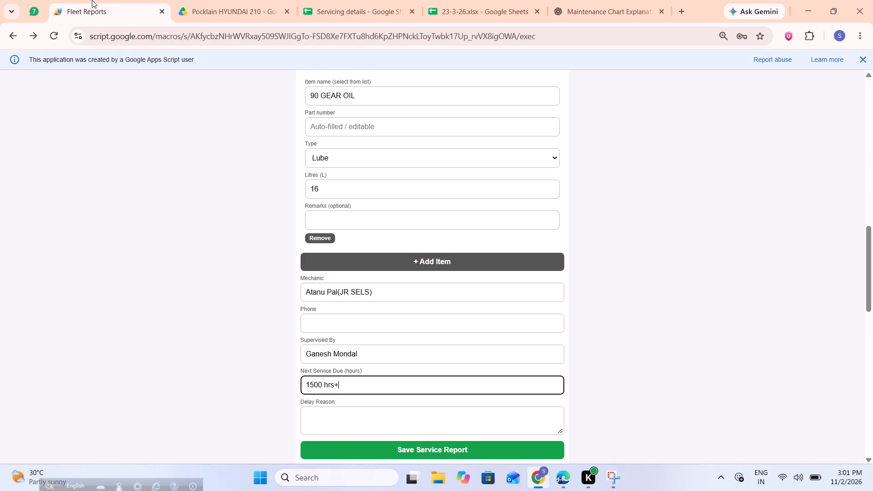
{"action": "type", "text": "5000 hrs"}
Append "hydralic oil+filter" to the Next Service Due entry, checking the wording against 3-10-26.pdf.
{"action": "left_click", "coordinate": [192, 0]}
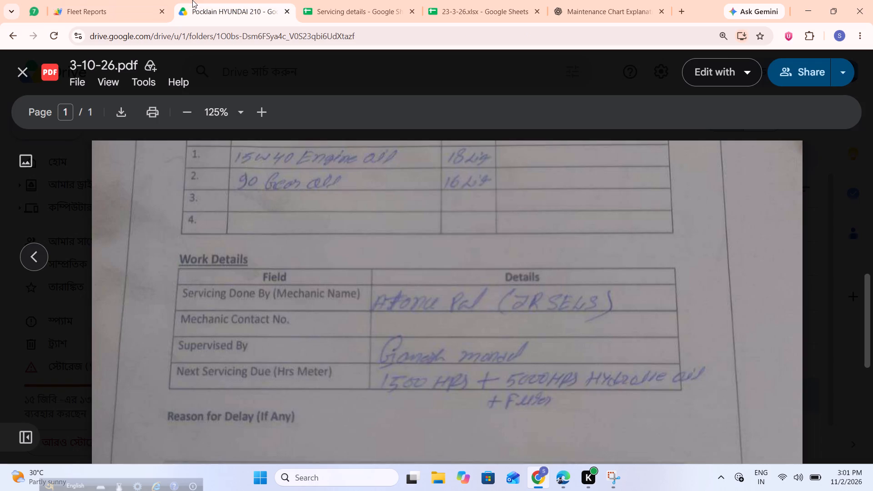
{"action": "left_click", "coordinate": [192, 0]}
{"action": "left_click", "coordinate": [80, 0]}
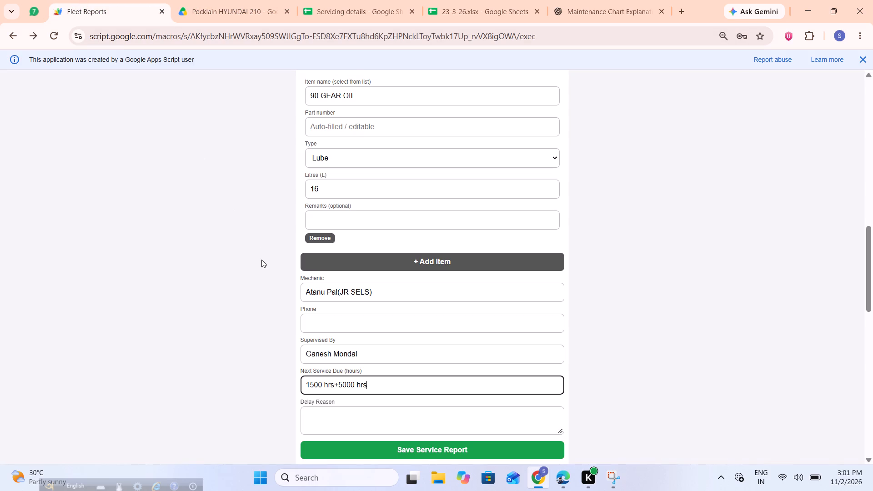
{"action": "key", "text": "space"}
{"action": "type", "text": "hyda"}
{"action": "key", "text": "BackSpace"}
{"action": "type", "text": "ra"}
{"action": "left_click", "coordinate": [243, 0]}
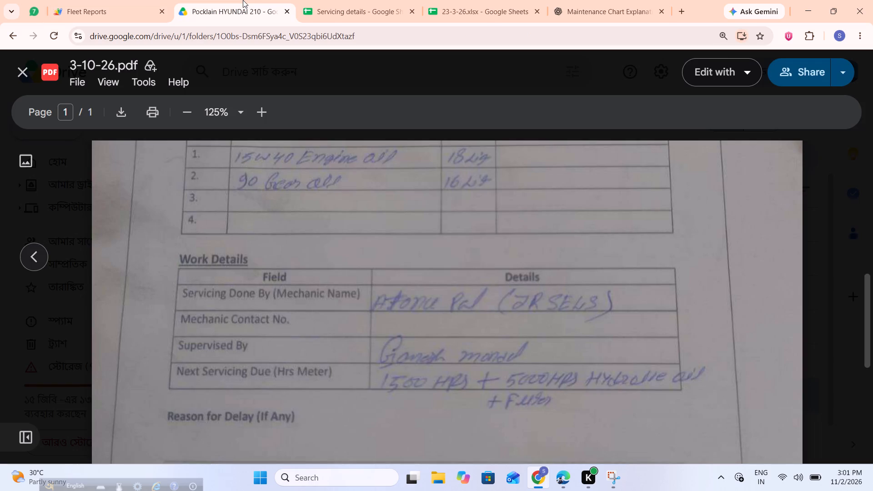
{"action": "left_click", "coordinate": [49, 0]}
{"action": "type", "text": "lic"}
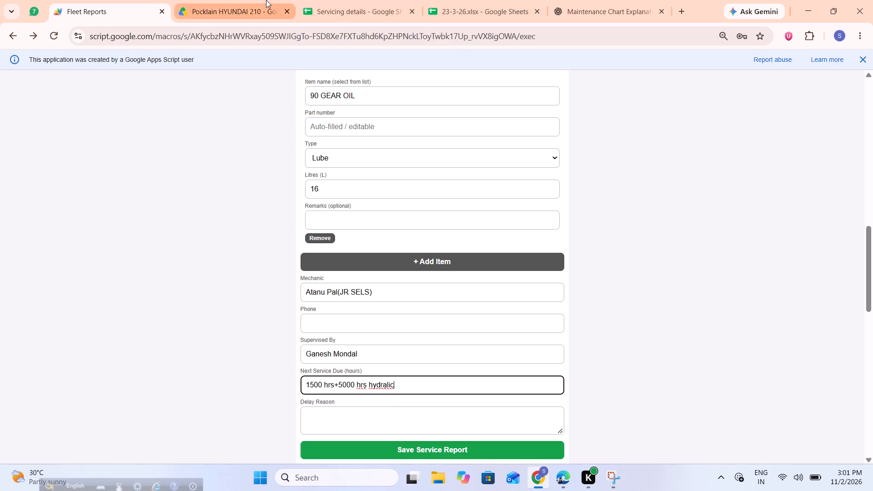
{"action": "left_click", "coordinate": [266, 0]}
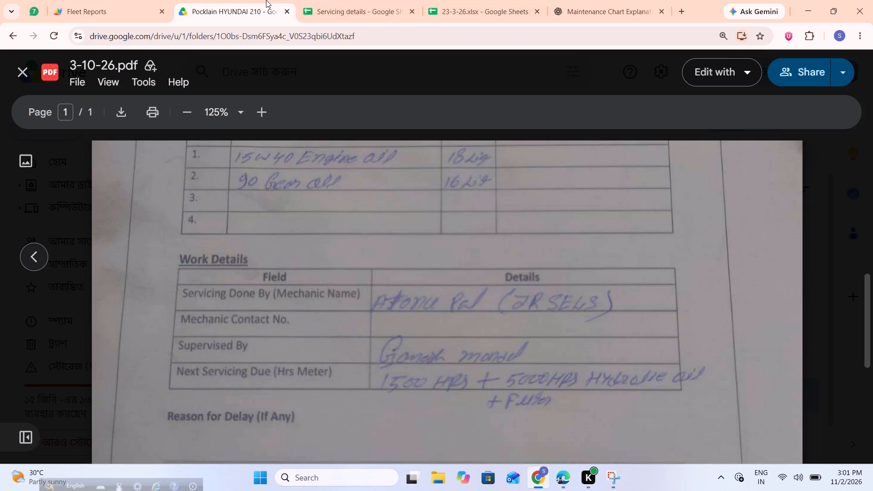
{"action": "left_click", "coordinate": [119, 0]}
{"action": "key", "text": "space"}
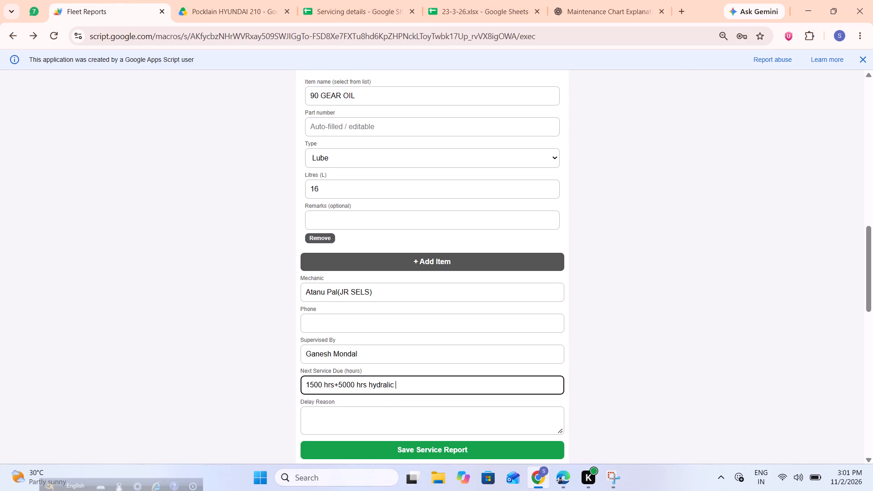
{"action": "type", "text": "oil"}
{"action": "key", "text": "plus"}
{"action": "type", "text": "filter"}
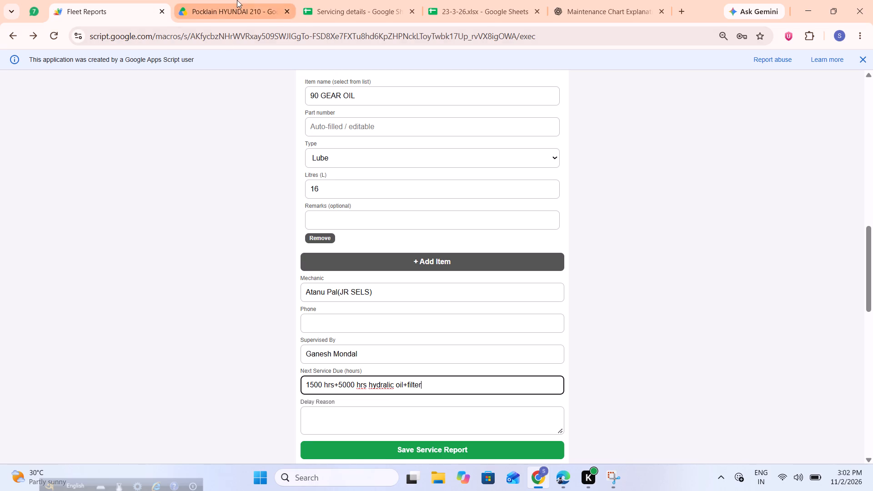
{"action": "left_click", "coordinate": [237, 0]}
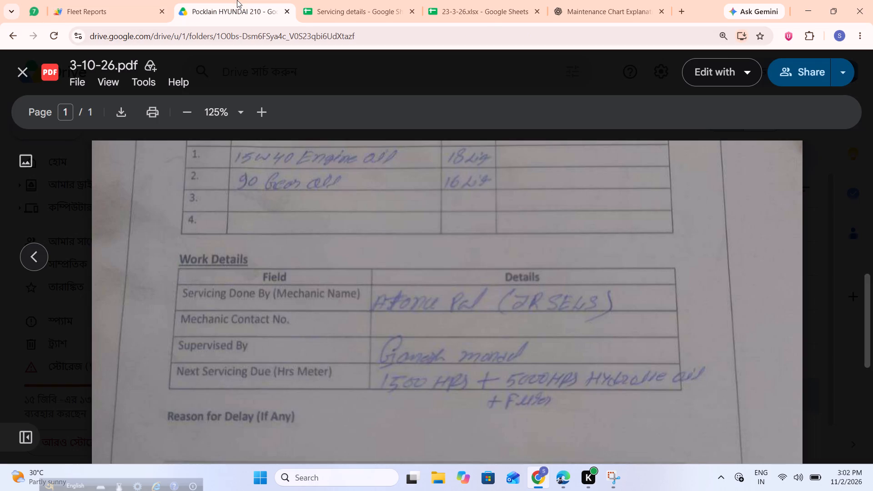
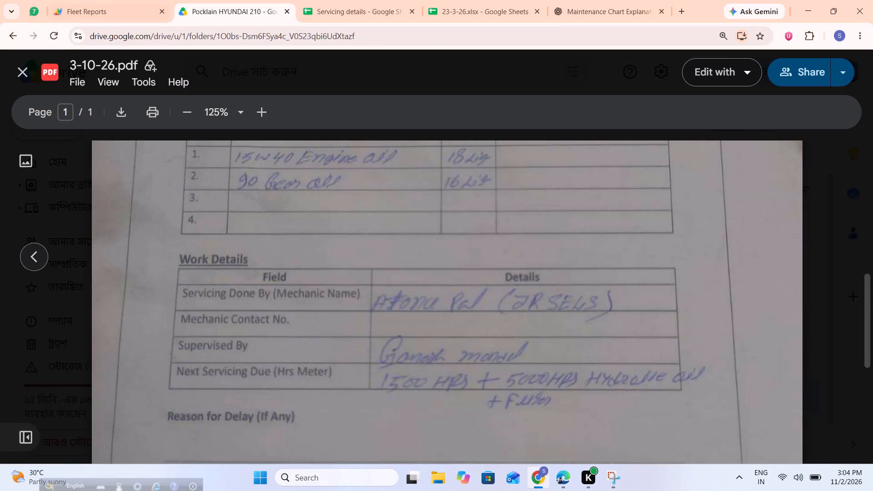
Review the entered hour meters, filter, lubricants and work details in the service form against 3-10-26.pdf.
{"action": "scroll", "coordinate": [173, 174], "scroll_direction": "up", "scroll_amount": 3}
{"action": "left_click", "coordinate": [125, 2]}
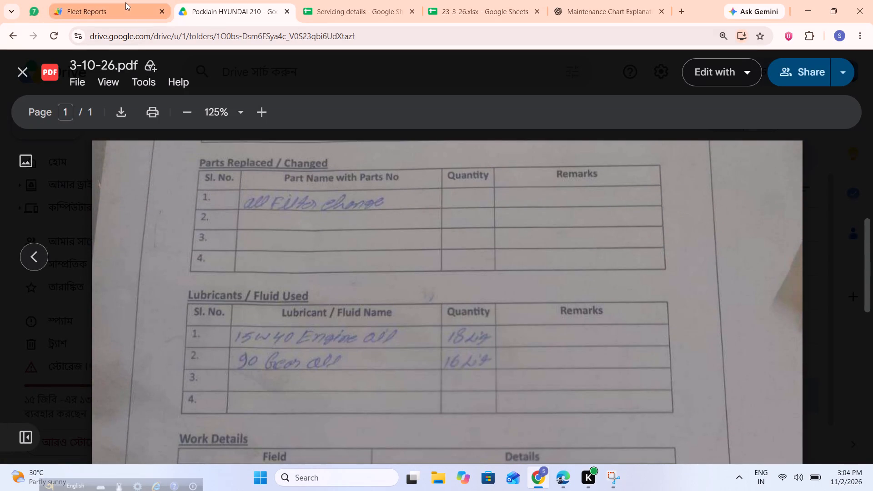
{"action": "scroll", "coordinate": [356, 262], "scroll_direction": "up", "scroll_amount": 2}
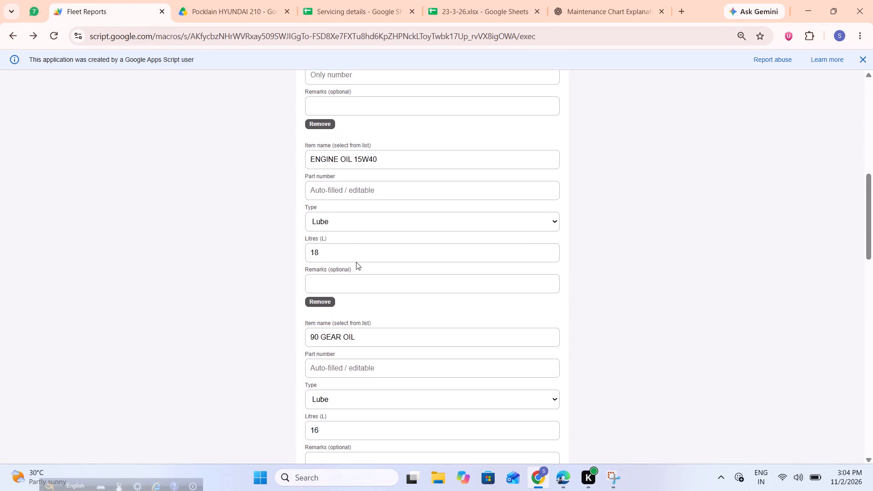
{"action": "scroll", "coordinate": [356, 262], "scroll_direction": "up", "scroll_amount": 4}
{"action": "scroll", "coordinate": [356, 262], "scroll_direction": "down", "scroll_amount": 1}
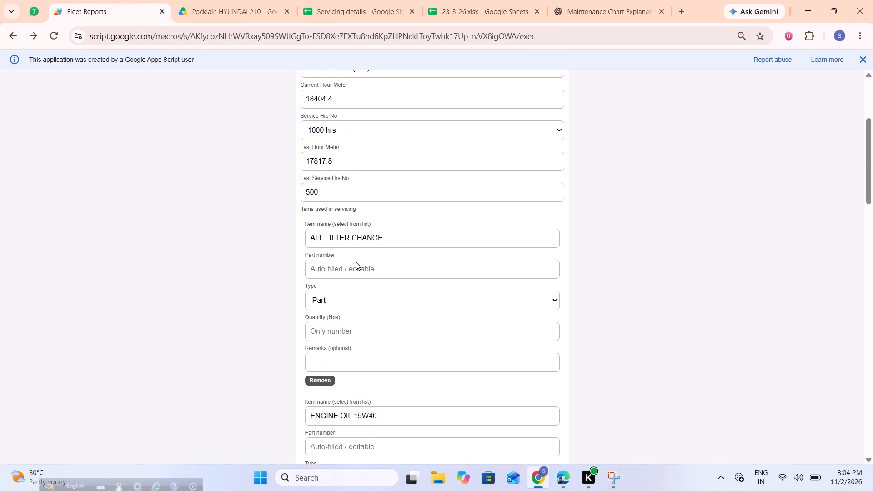
{"action": "scroll", "coordinate": [356, 262], "scroll_direction": "down", "scroll_amount": 3}
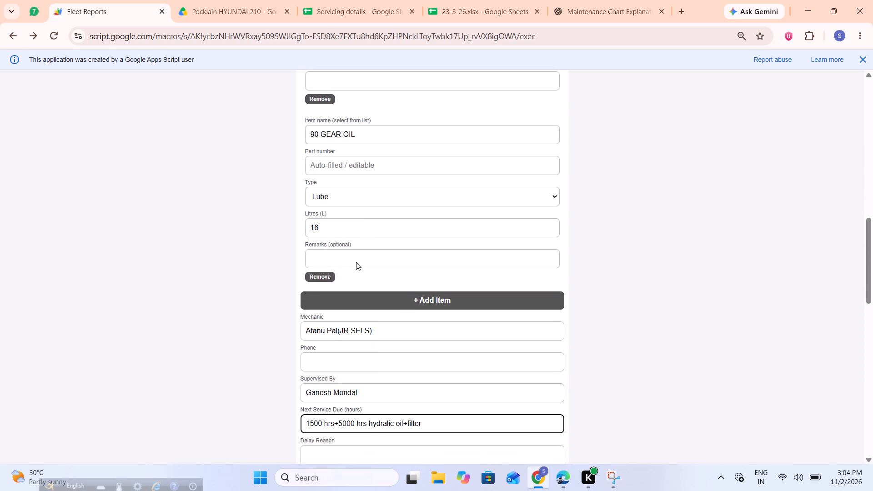
Save the completed service report for POCKLAIN 1 (210).
{"action": "scroll", "coordinate": [356, 262], "scroll_direction": "down", "scroll_amount": 4}
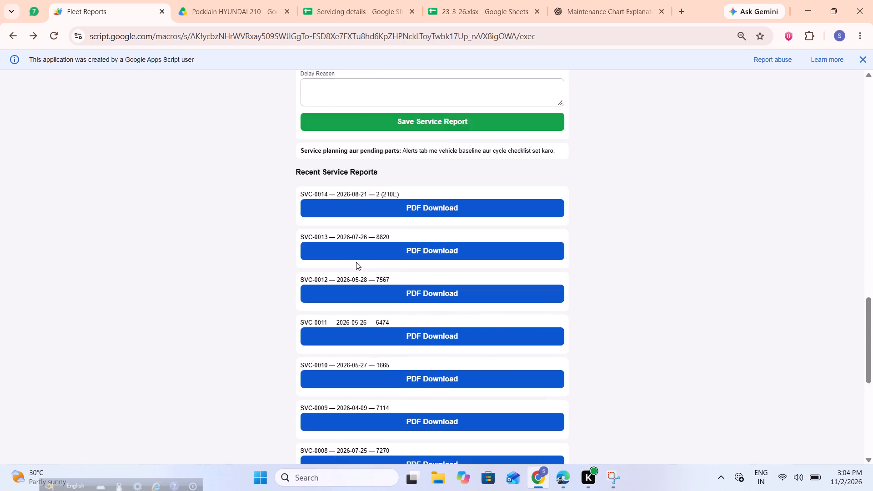
{"action": "left_click", "coordinate": [360, 228]}
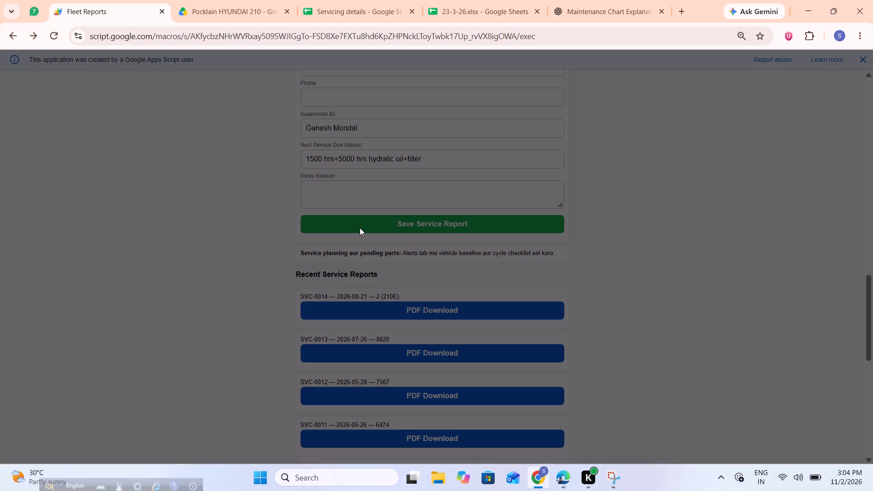
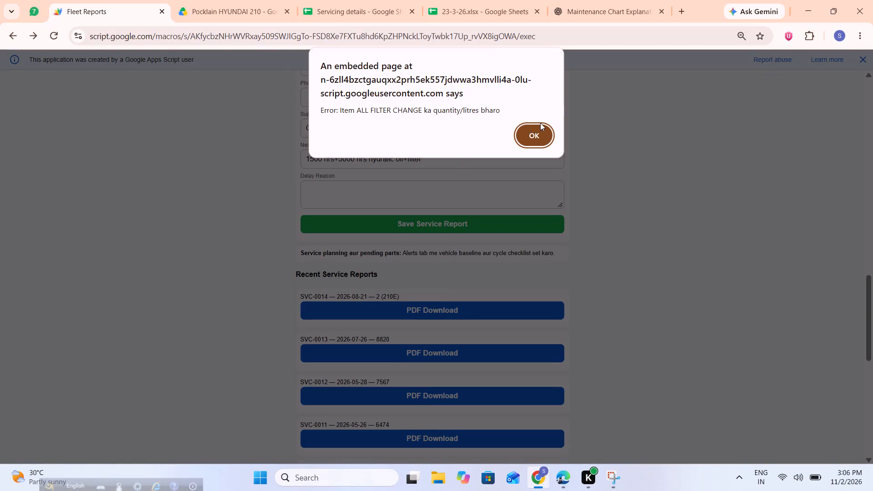
Dismiss the save error and return to the ALL FILTER CHANGE item to fill in its missing quantity.
{"action": "left_click", "coordinate": [532, 136]}
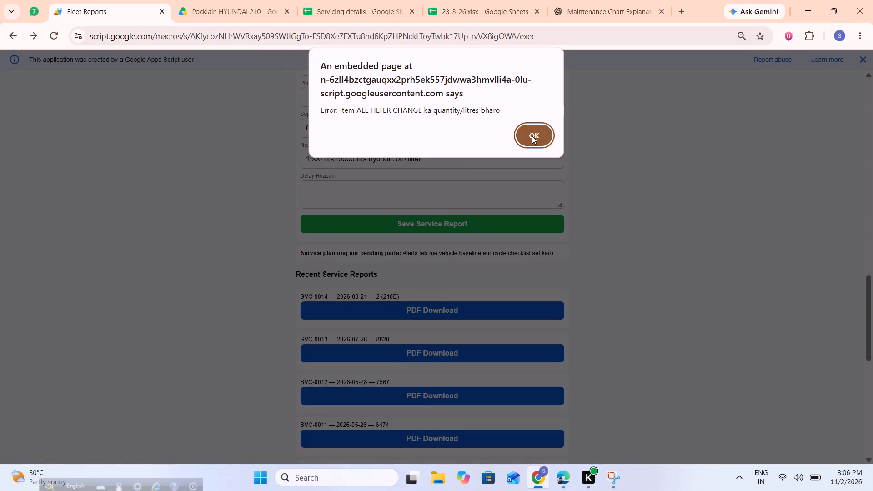
{"action": "scroll", "coordinate": [532, 136], "scroll_direction": "up", "scroll_amount": 6}
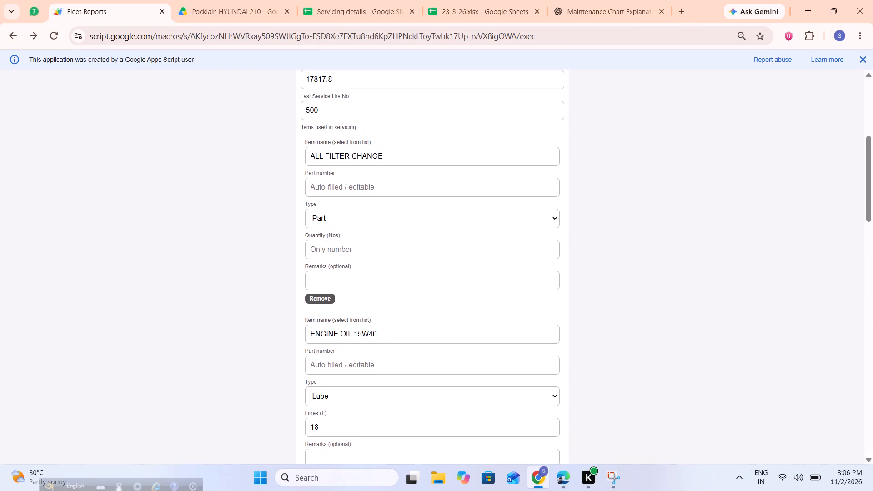
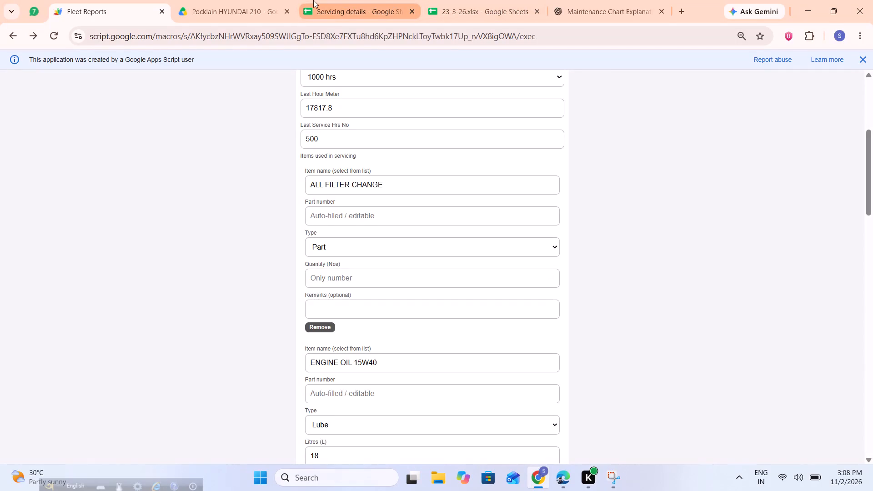
Check the replaced parts in the scanned 3-10-26.pdf and set the ALL FILTER CHANGE quantity to 1 in Fleet Reports.
{"action": "left_click", "coordinate": [231, 0]}
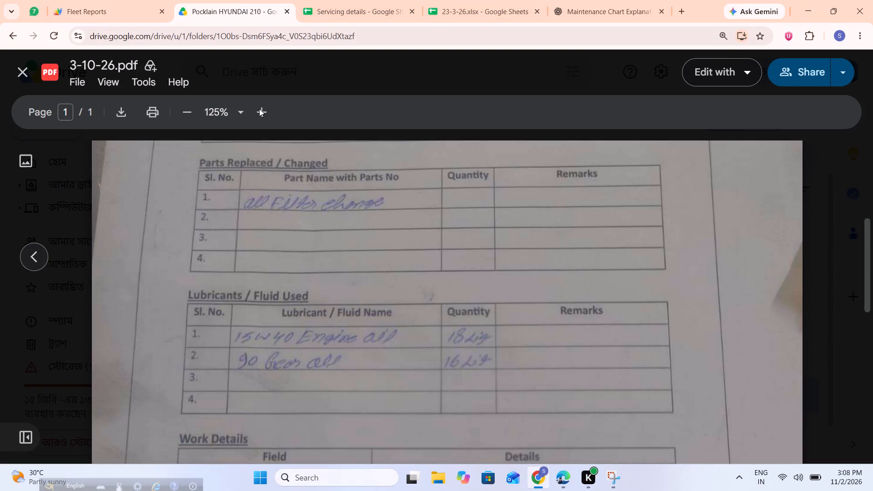
{"action": "scroll", "coordinate": [370, 223], "scroll_direction": "down", "scroll_amount": 1}
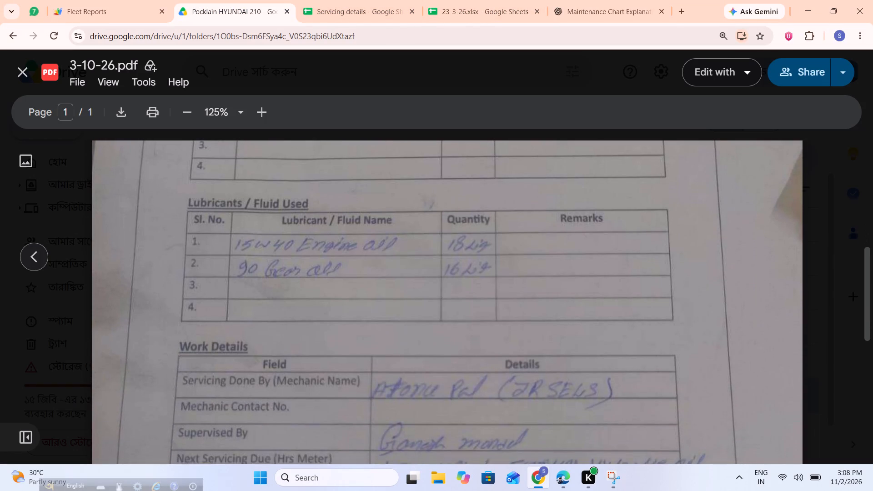
{"action": "scroll", "coordinate": [370, 223], "scroll_direction": "up", "scroll_amount": 1}
{"action": "left_click", "coordinate": [48, 0]}
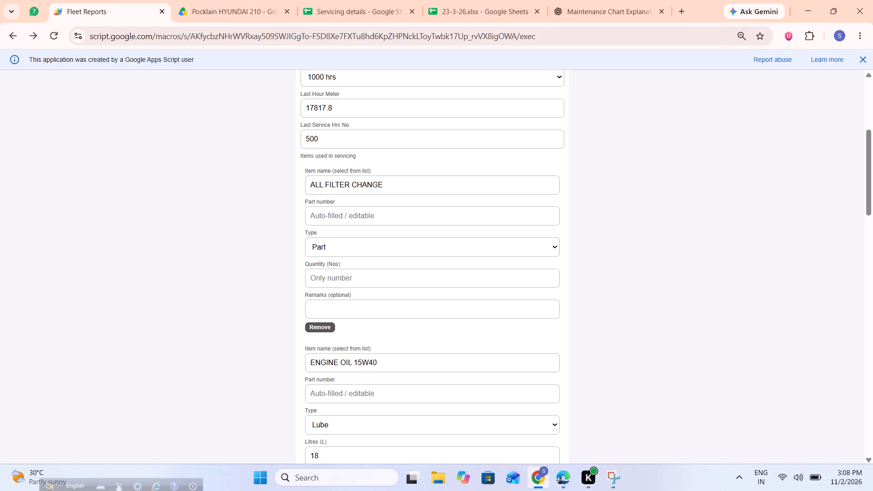
{"action": "left_click", "coordinate": [341, 271]}
{"action": "key", "text": "1"}
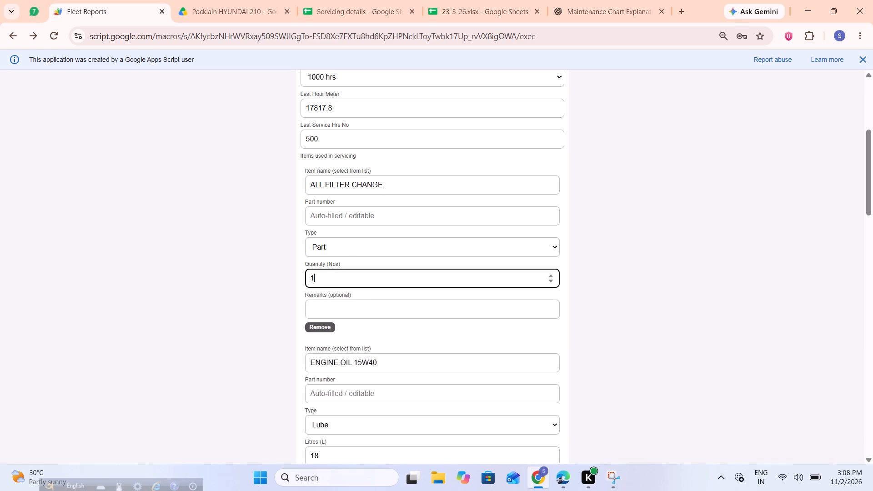
{"action": "left_click", "coordinate": [360, 325]}
Save the completed service report and dismiss the resulting notice.
{"action": "scroll", "coordinate": [360, 325], "scroll_direction": "down", "scroll_amount": 2}
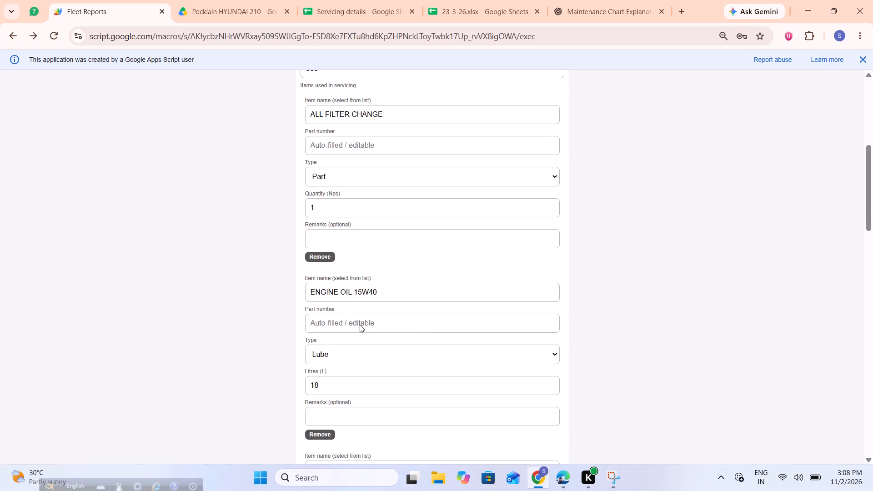
{"action": "scroll", "coordinate": [360, 325], "scroll_direction": "down", "scroll_amount": 6}
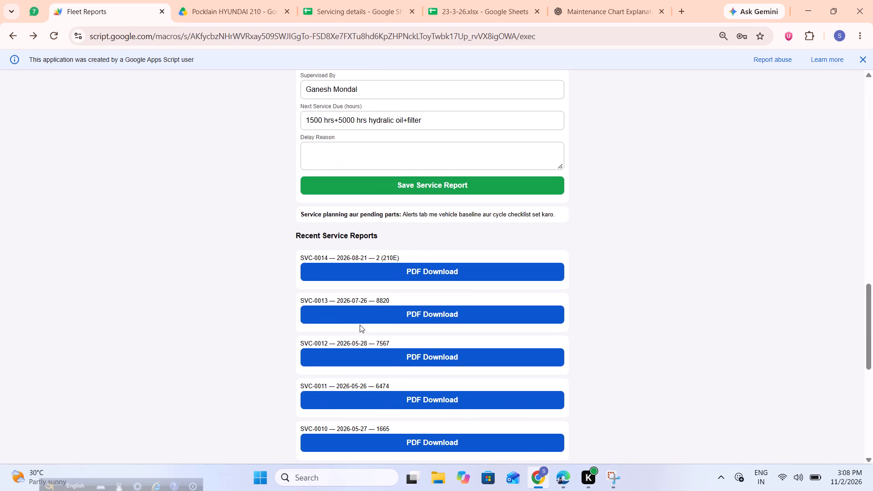
{"action": "left_click", "coordinate": [362, 186]}
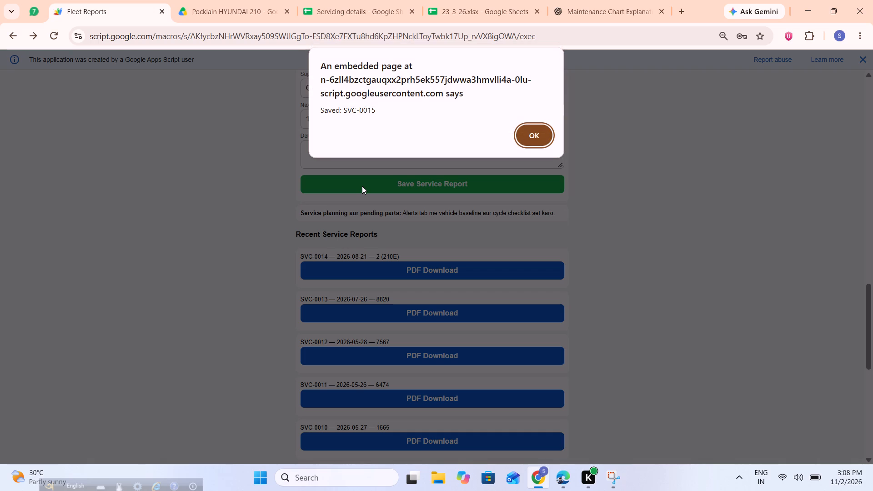
{"action": "left_click", "coordinate": [533, 135]}
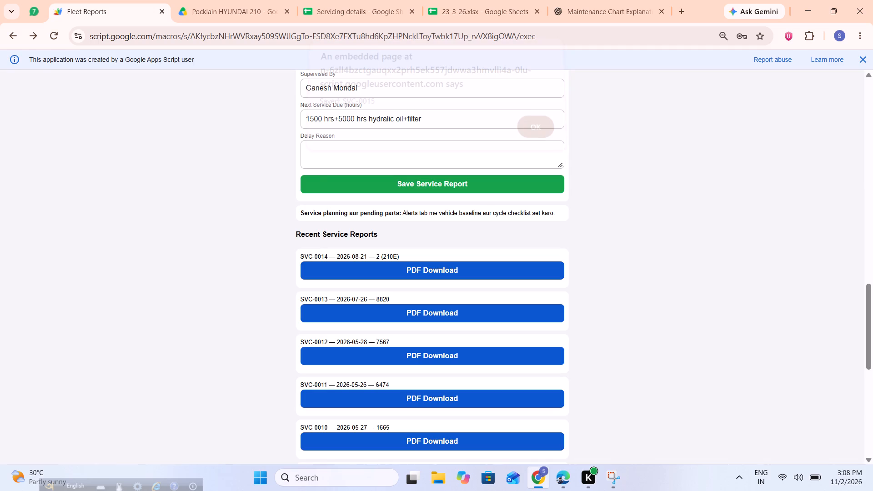
{"action": "scroll", "coordinate": [351, 150], "scroll_direction": "up", "scroll_amount": 4}
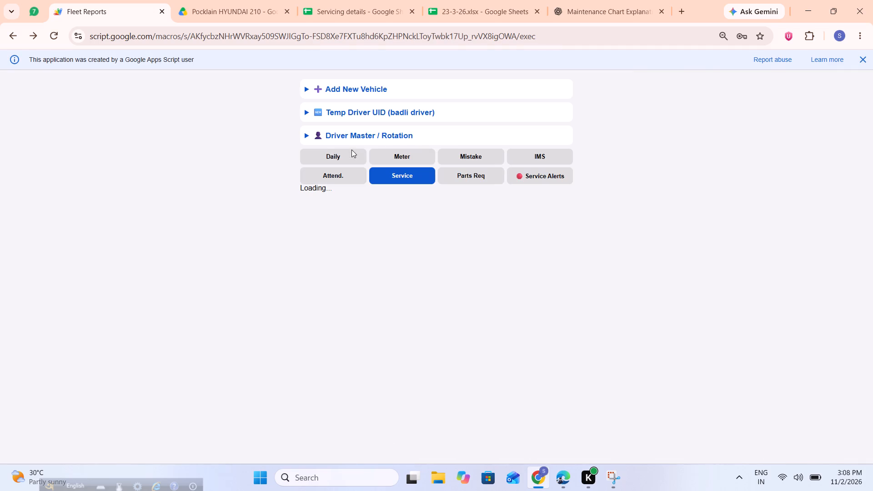
Switch to Microsoft Edge and view the service entries in the Logistics spreadsheet's ServiceLog sheet.
{"action": "left_click", "coordinate": [556, 489]}
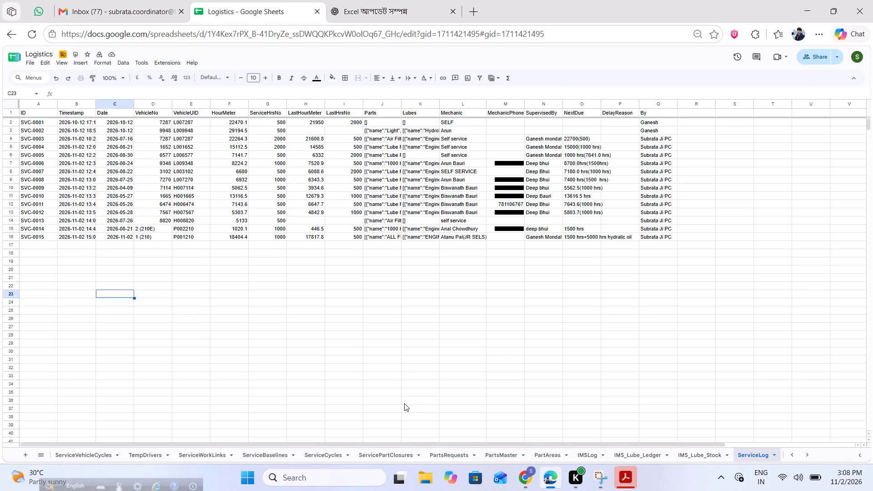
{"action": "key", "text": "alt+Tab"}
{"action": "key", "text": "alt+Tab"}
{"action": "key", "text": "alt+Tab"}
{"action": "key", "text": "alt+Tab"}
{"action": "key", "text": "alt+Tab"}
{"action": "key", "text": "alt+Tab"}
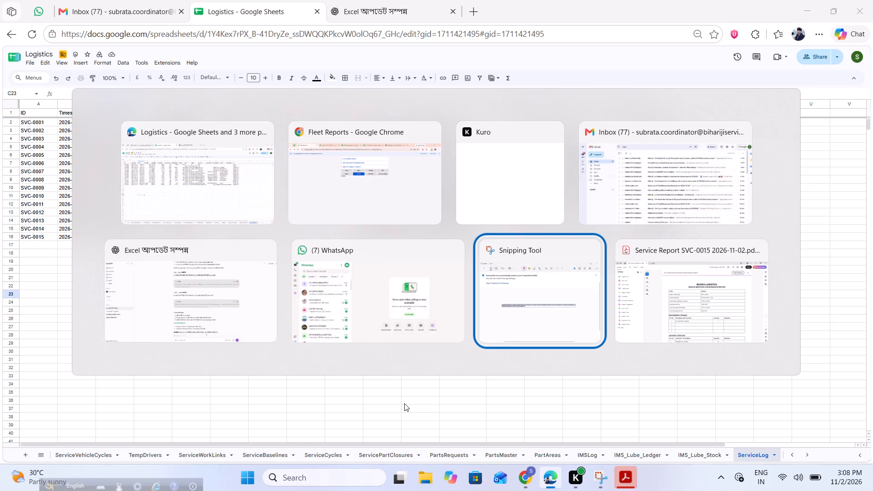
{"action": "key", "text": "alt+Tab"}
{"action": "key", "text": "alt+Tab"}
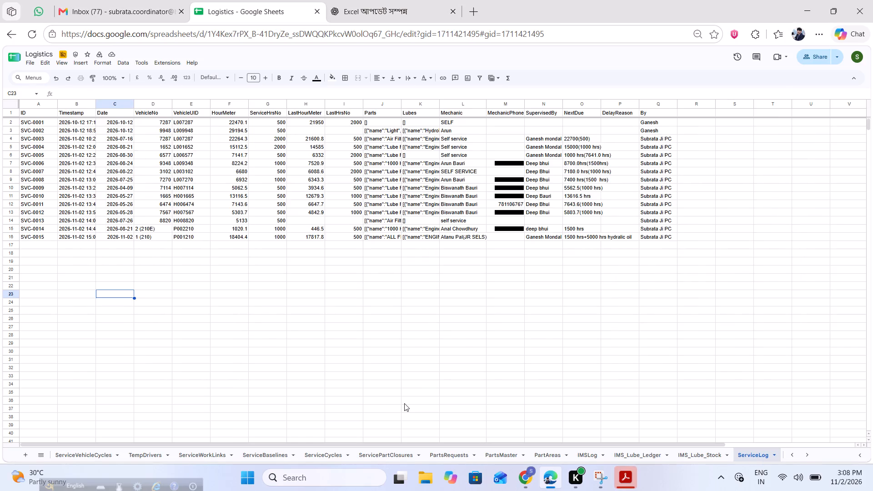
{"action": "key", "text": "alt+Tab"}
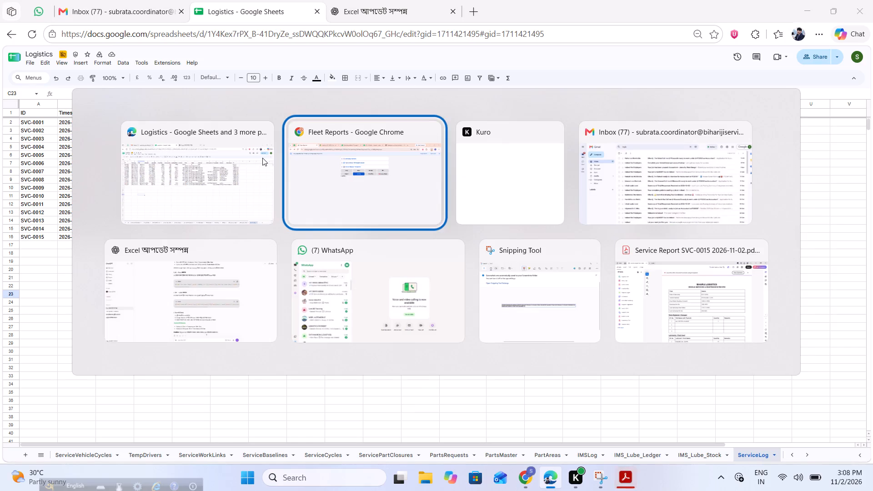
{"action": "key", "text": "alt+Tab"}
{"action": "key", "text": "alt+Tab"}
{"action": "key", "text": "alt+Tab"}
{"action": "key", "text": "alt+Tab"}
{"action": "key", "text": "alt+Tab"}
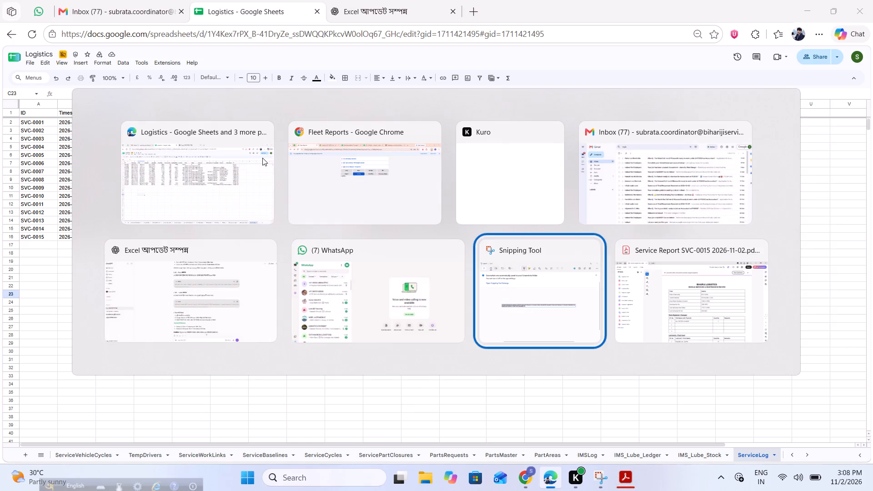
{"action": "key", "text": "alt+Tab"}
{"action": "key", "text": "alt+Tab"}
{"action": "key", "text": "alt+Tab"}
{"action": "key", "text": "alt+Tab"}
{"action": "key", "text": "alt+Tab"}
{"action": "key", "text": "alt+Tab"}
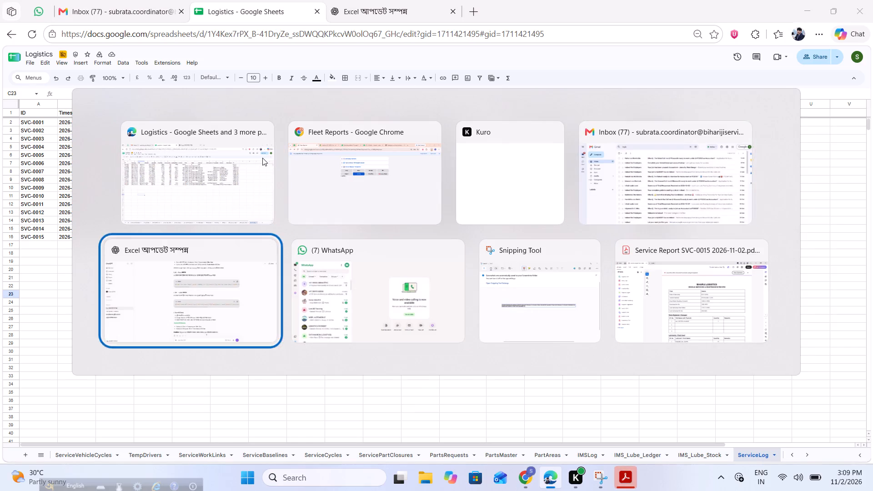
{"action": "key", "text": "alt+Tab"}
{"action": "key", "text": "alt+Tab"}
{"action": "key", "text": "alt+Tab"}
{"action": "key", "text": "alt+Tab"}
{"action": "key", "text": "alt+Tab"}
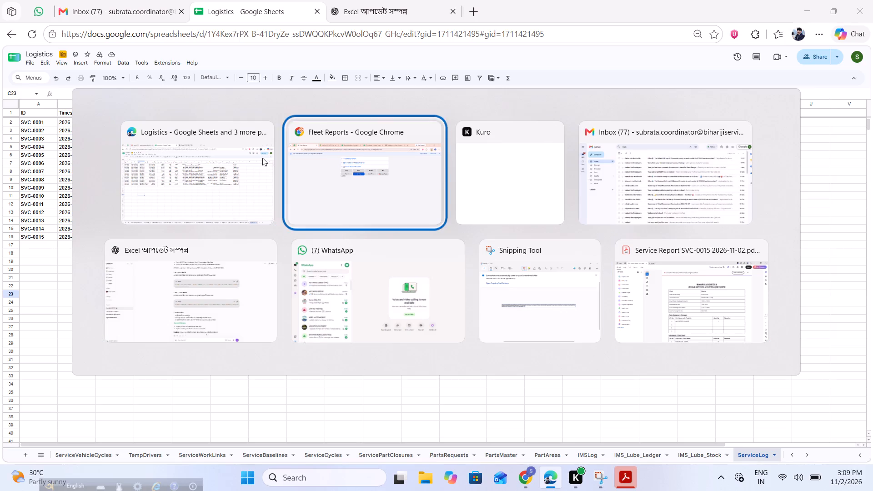
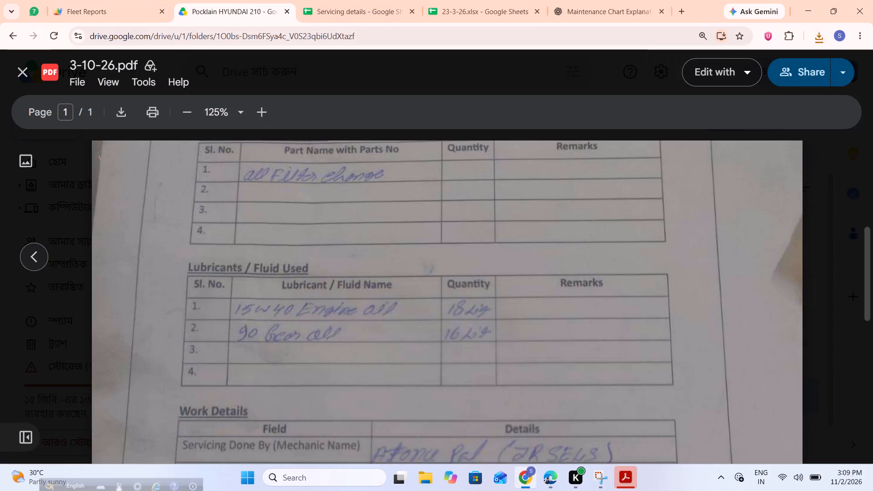
Check the date of servicing on the scanned 3-10-26.pdf, then switch to the Logistics spreadsheet's ServiceLog sheet.
{"action": "scroll", "coordinate": [380, 283], "scroll_direction": "up", "scroll_amount": 11}
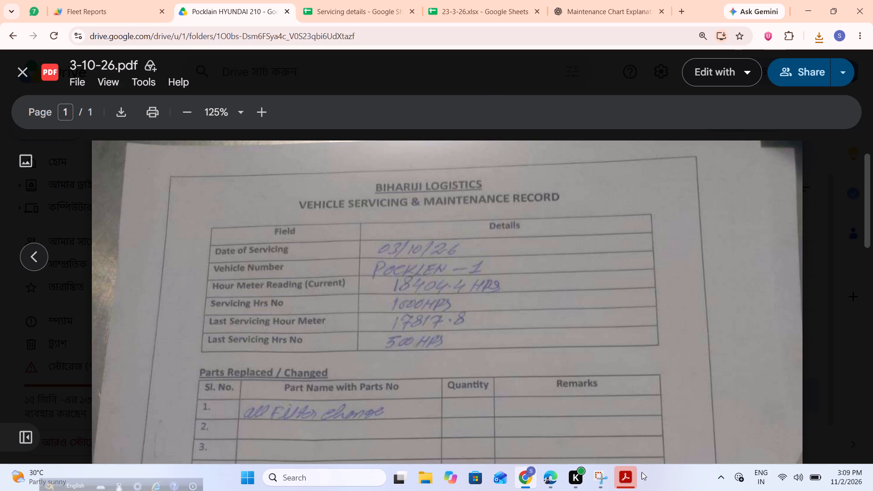
{"action": "left_click", "coordinate": [352, 16]}
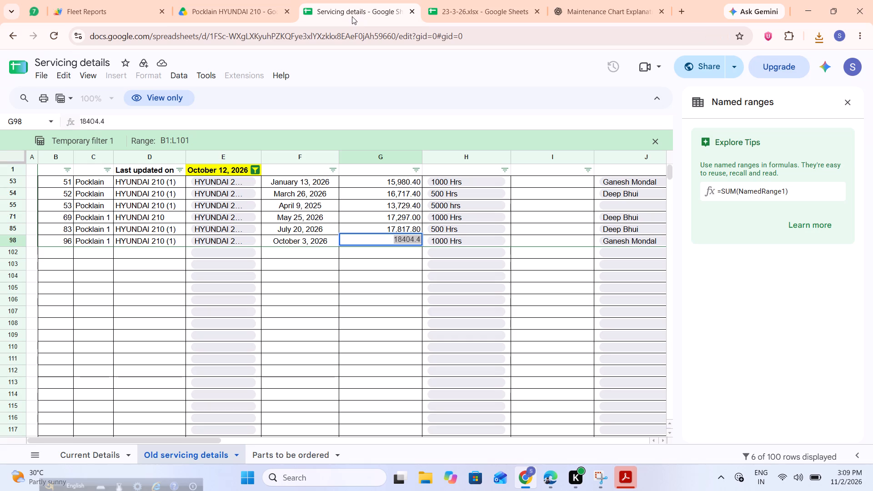
{"action": "left_click", "coordinate": [452, 0]}
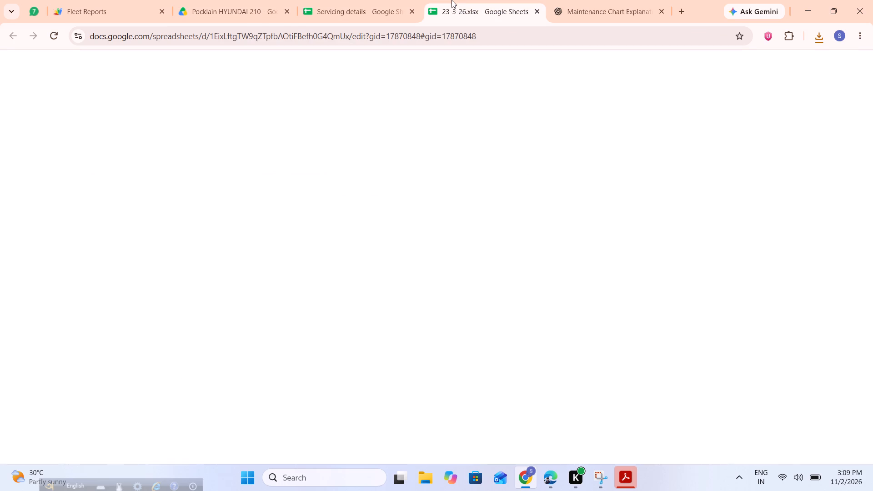
{"action": "left_click", "coordinate": [592, 0]}
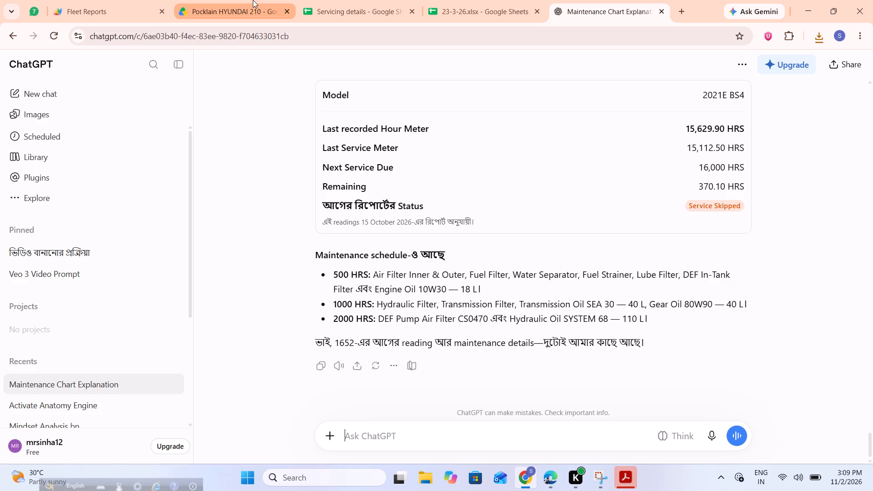
{"action": "left_click", "coordinate": [253, 0]}
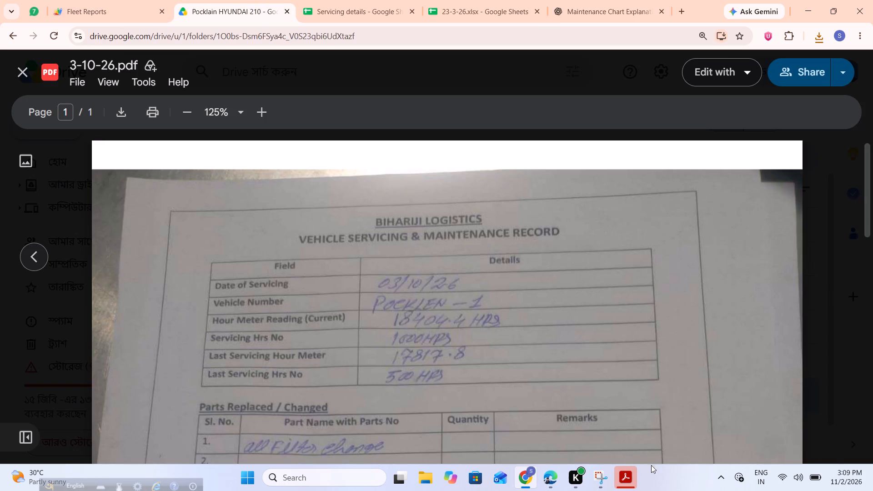
{"action": "left_click", "coordinate": [552, 484]}
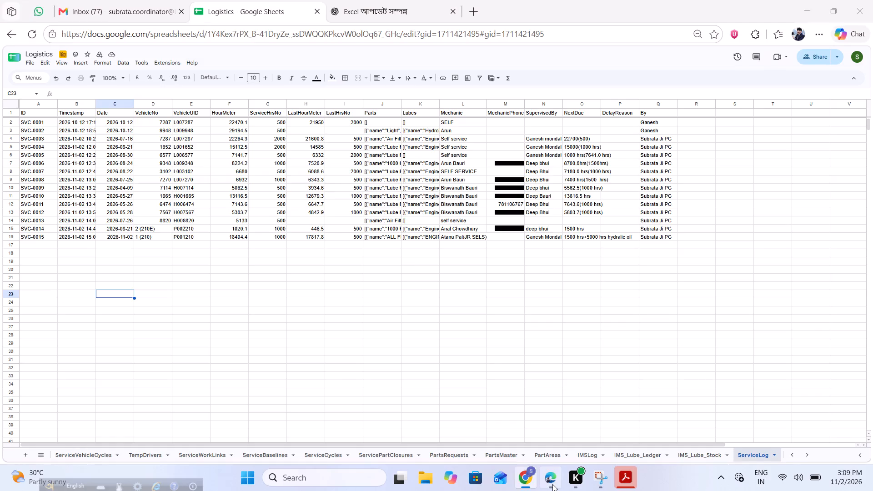
Set the Date of the SVC-0015 entry in the ServiceLog sheet to 2026-10-03 and save.
{"action": "double_click", "coordinate": [130, 236]}
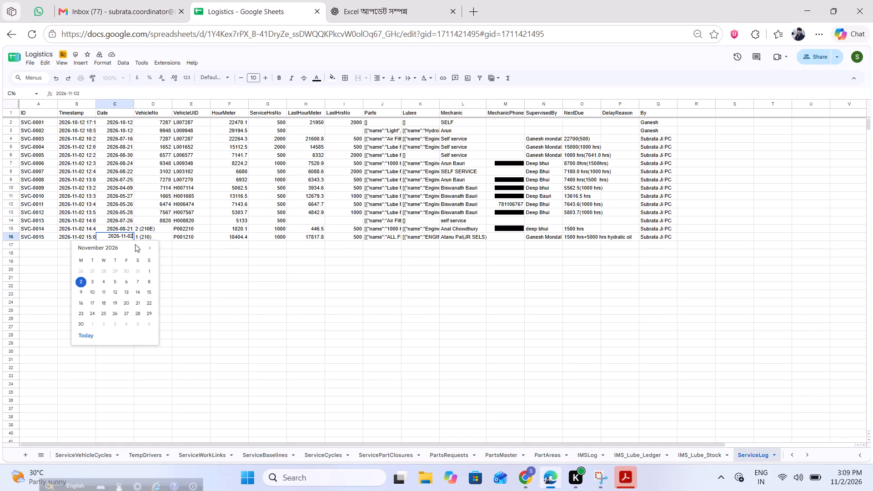
{"action": "double_click", "coordinate": [135, 244]}
{"action": "double_click", "coordinate": [138, 248]}
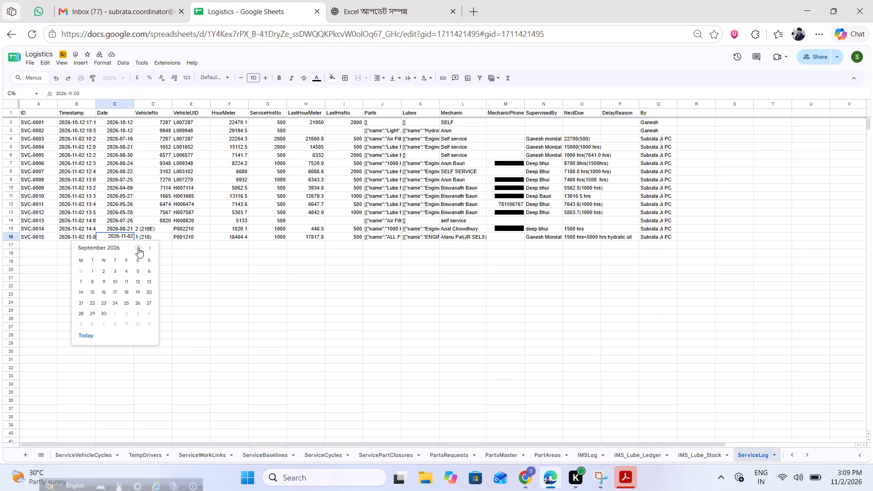
{"action": "left_click", "coordinate": [147, 250]}
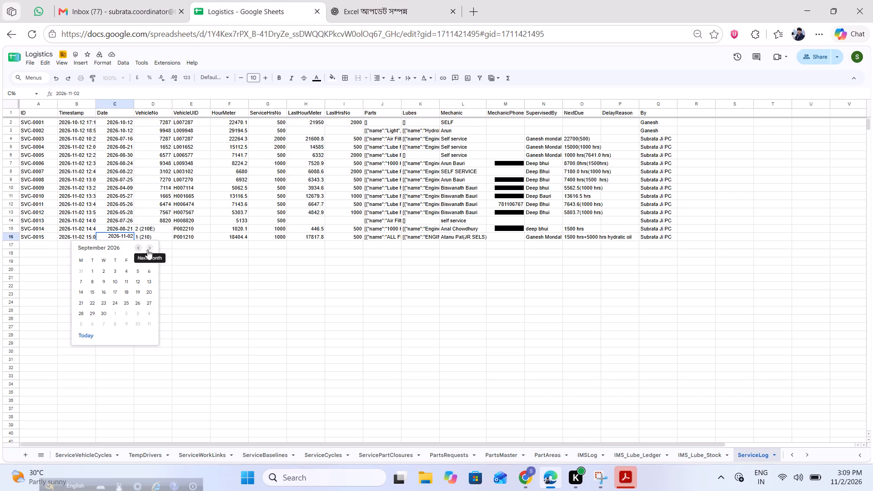
{"action": "left_click", "coordinate": [139, 271]}
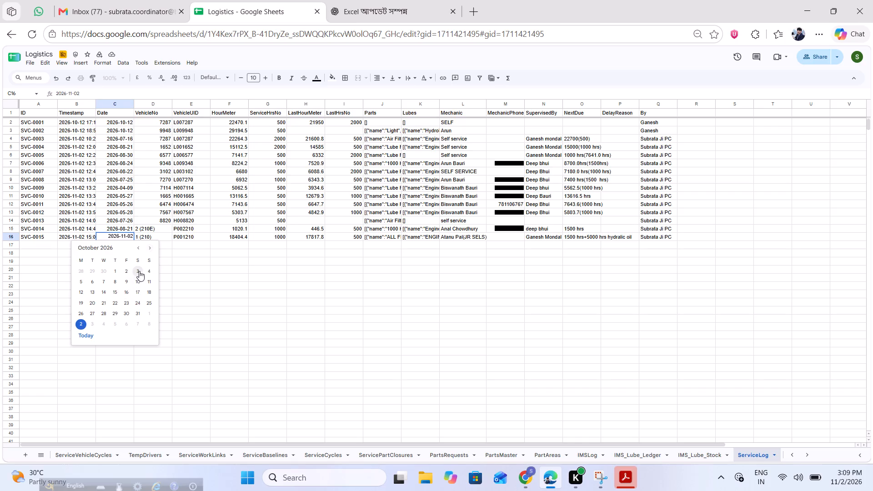
{"action": "left_click", "coordinate": [139, 271]}
{"action": "key", "text": "ctrl+s"}
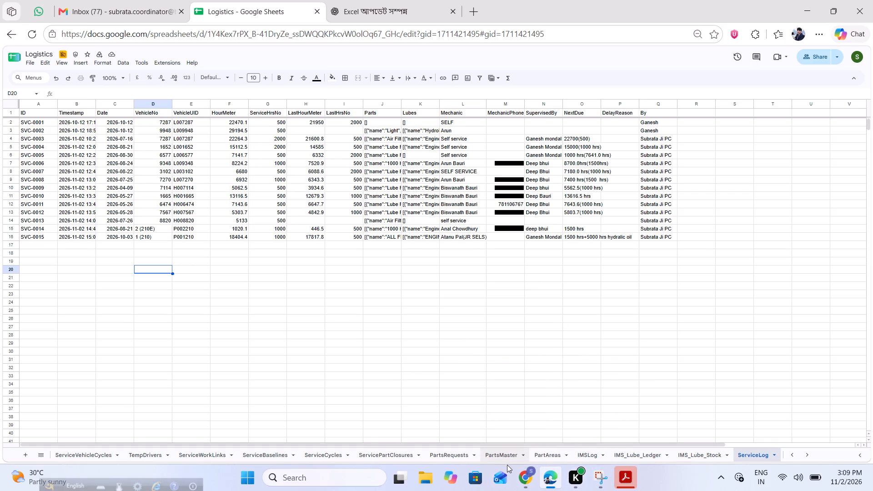
Switch to Acrobat, review the SVC-0015 service report from header details to work details, and close it.
{"action": "left_click", "coordinate": [529, 466]}
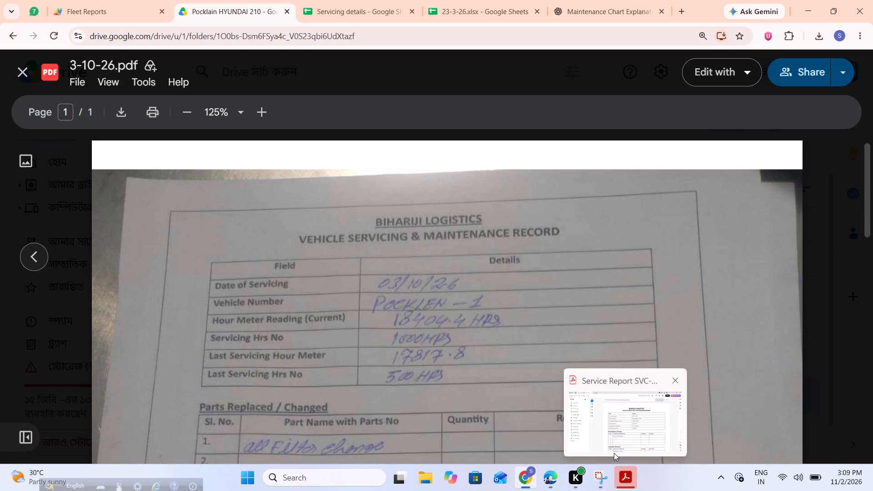
{"action": "left_click", "coordinate": [614, 453]}
{"action": "scroll", "coordinate": [498, 362], "scroll_direction": "down", "scroll_amount": 1}
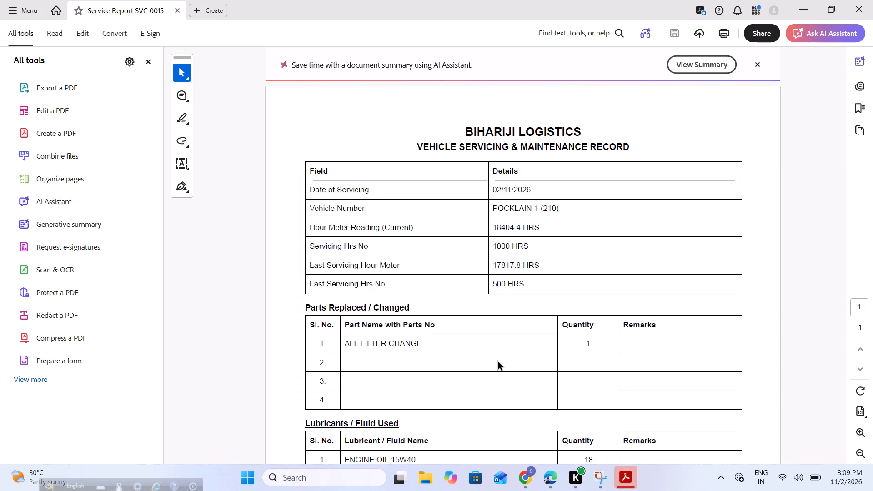
{"action": "scroll", "coordinate": [498, 362], "scroll_direction": "down", "scroll_amount": 1}
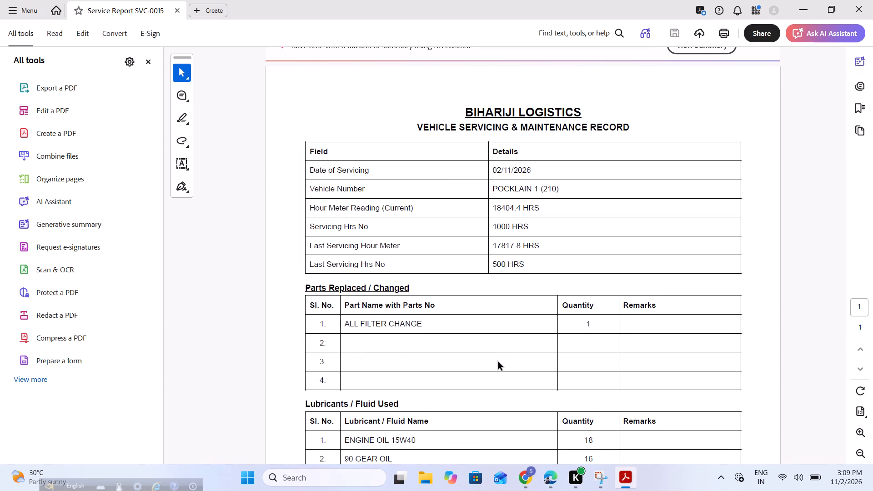
{"action": "scroll", "coordinate": [498, 362], "scroll_direction": "down", "scroll_amount": 6}
{"action": "scroll", "coordinate": [498, 362], "scroll_direction": "up", "scroll_amount": 1}
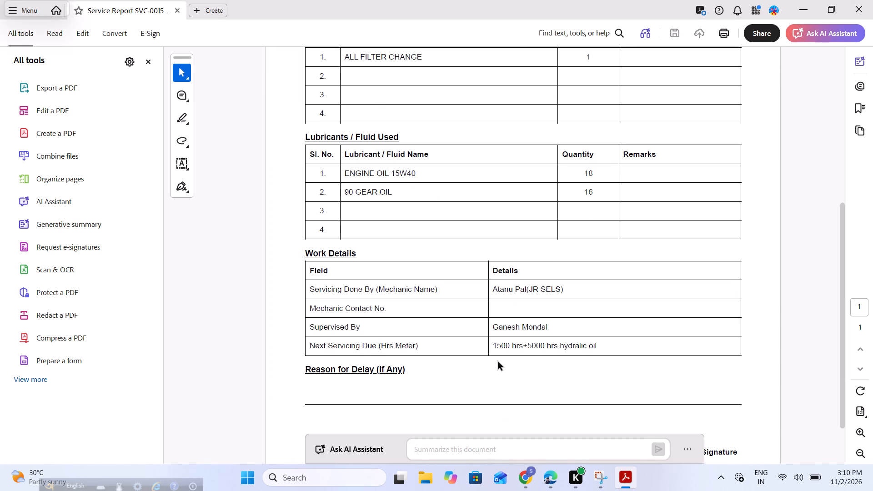
{"action": "scroll", "coordinate": [498, 362], "scroll_direction": "up", "scroll_amount": 2}
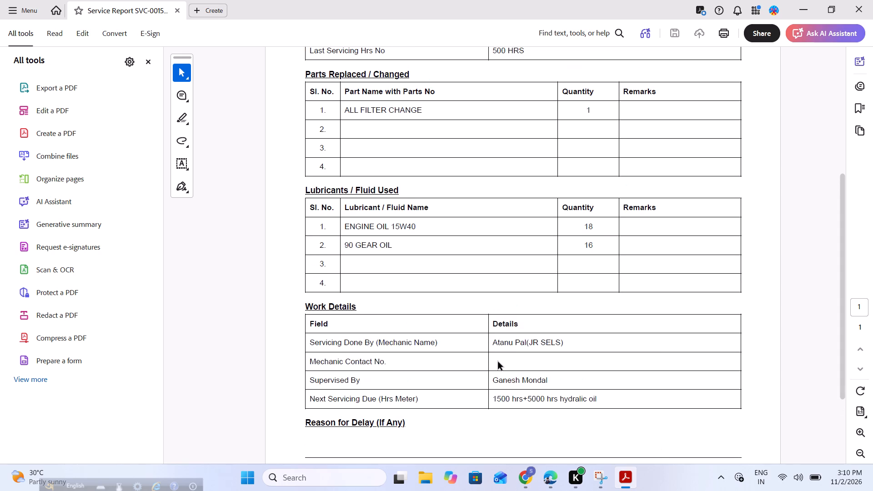
{"action": "scroll", "coordinate": [498, 362], "scroll_direction": "up", "scroll_amount": 1}
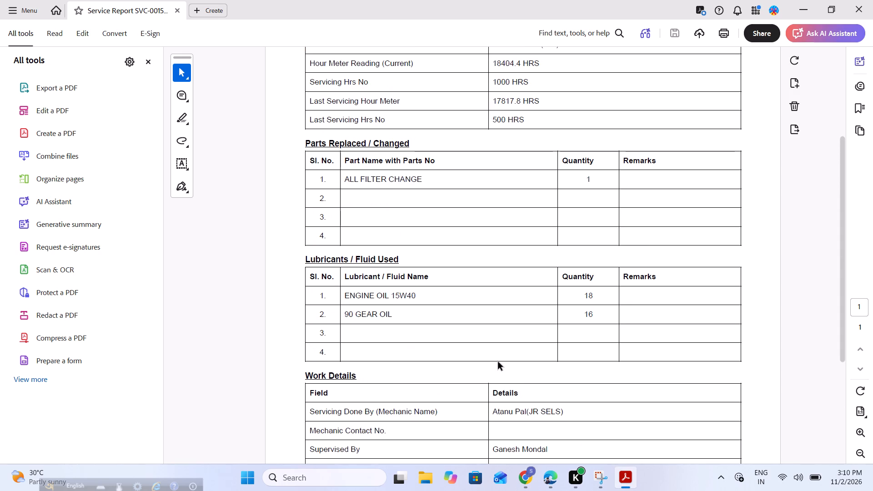
{"action": "scroll", "coordinate": [498, 362], "scroll_direction": "up", "scroll_amount": 2}
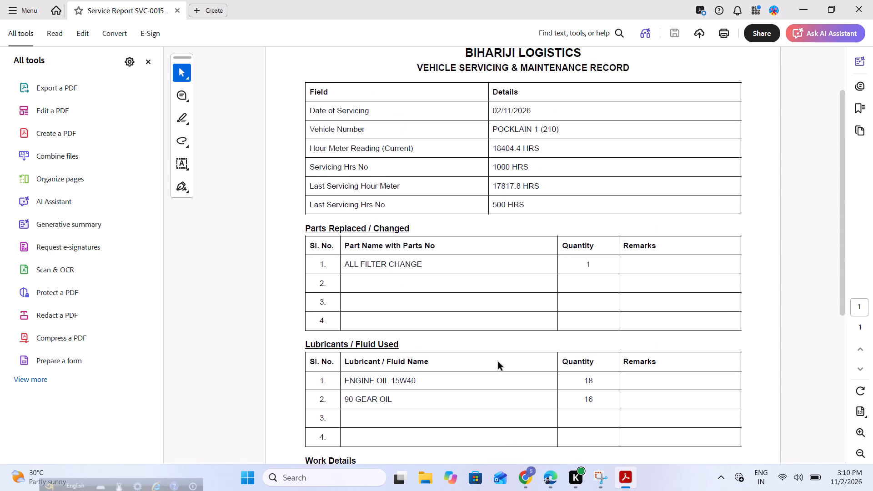
{"action": "scroll", "coordinate": [498, 362], "scroll_direction": "up", "scroll_amount": 1}
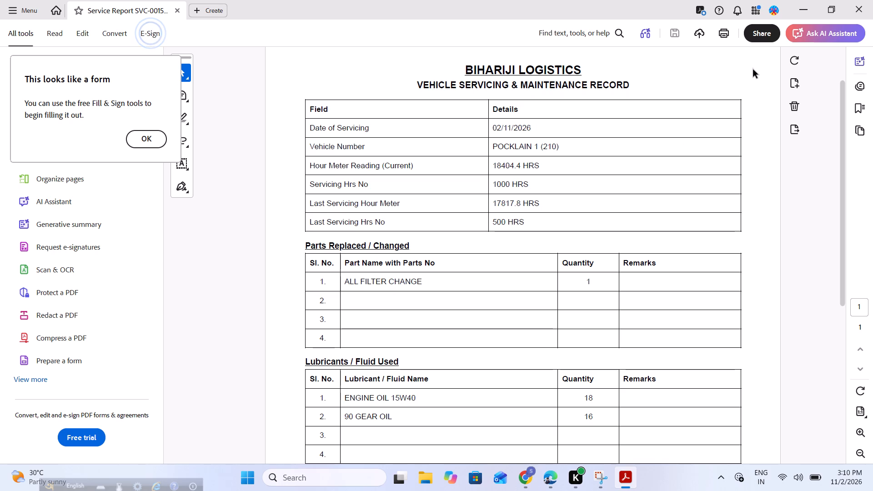
{"action": "left_click", "coordinate": [861, 0]}
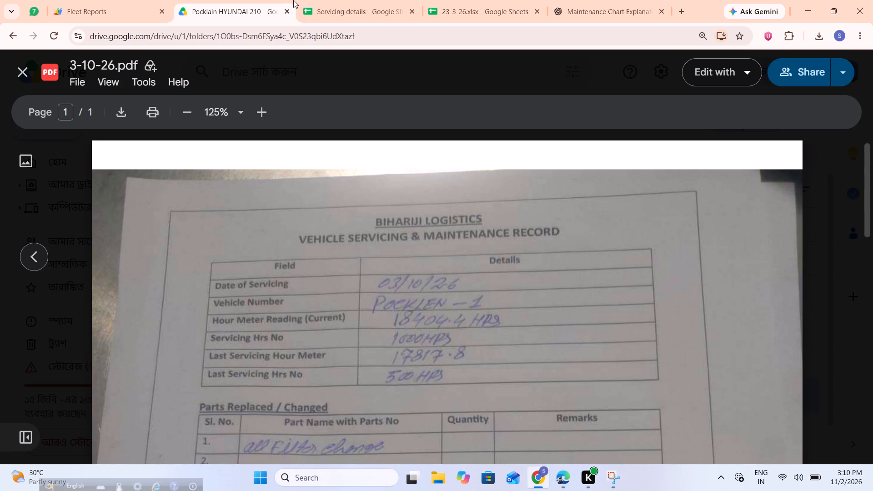
Go through the open spreadsheets in Chrome and bring up the old servicing records in Servicing details.
{"action": "left_click", "coordinate": [320, 0]}
{"action": "left_click", "coordinate": [502, 0]}
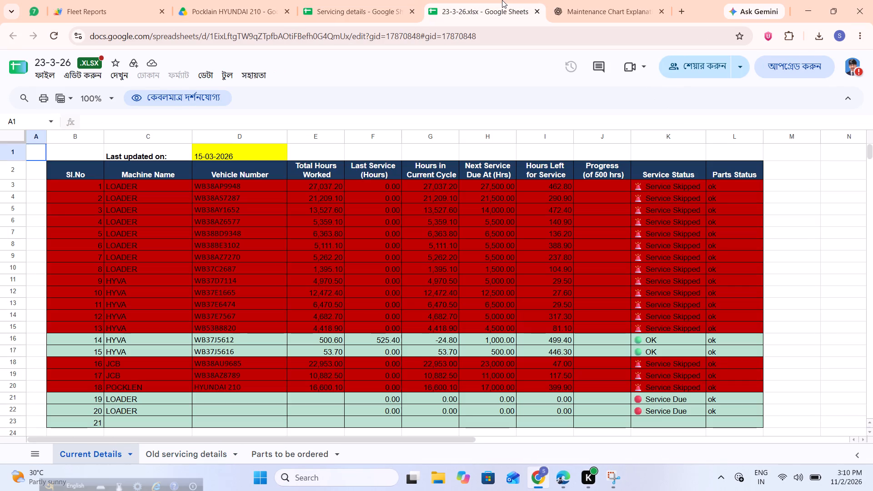
{"action": "left_click", "coordinate": [583, 0]}
{"action": "left_click", "coordinate": [458, 0]}
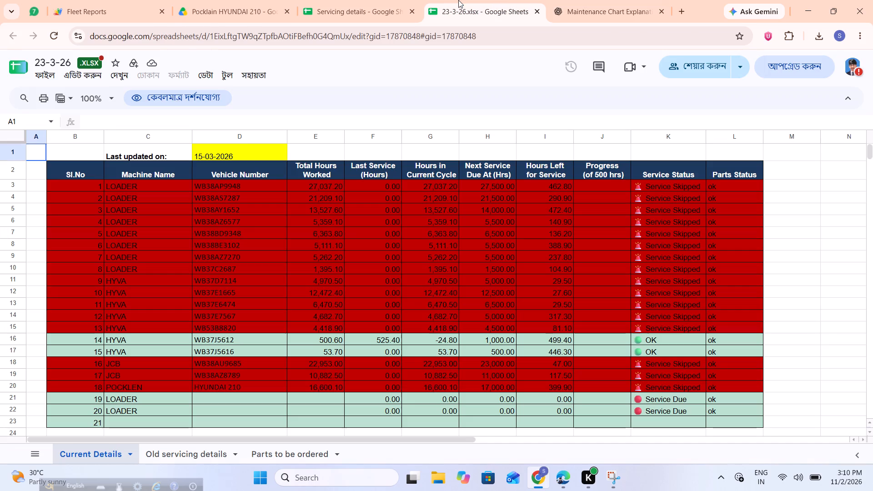
{"action": "left_click", "coordinate": [350, 0]}
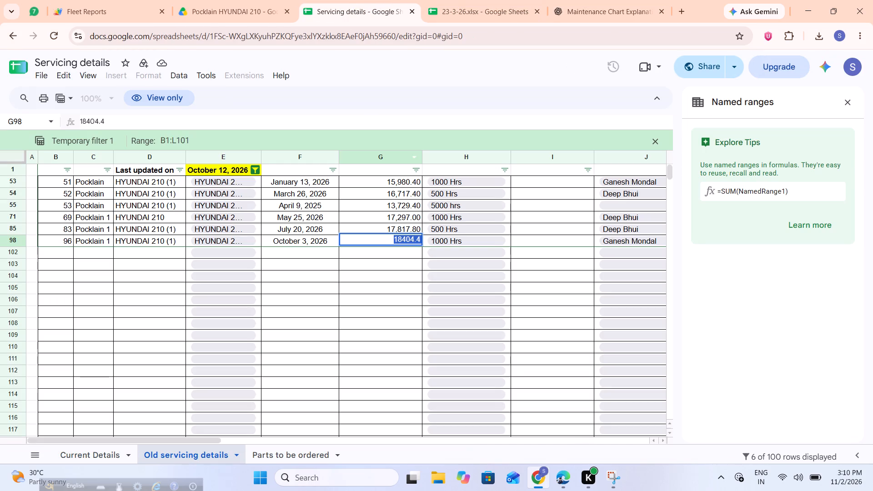
Check the filtered old servicing records, read through the scanned 3-10-26.pdf service record down to the signatures, and return to Servicing details.
{"action": "left_click", "coordinate": [389, 254]}
{"action": "scroll", "coordinate": [389, 254], "scroll_direction": "down", "scroll_amount": 1}
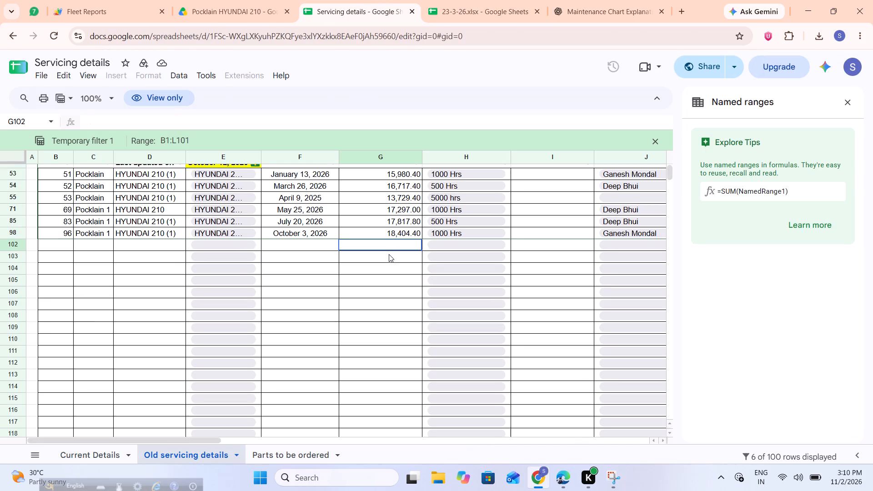
{"action": "scroll", "coordinate": [389, 254], "scroll_direction": "down", "scroll_amount": 1}
{"action": "left_click", "coordinate": [188, 0]}
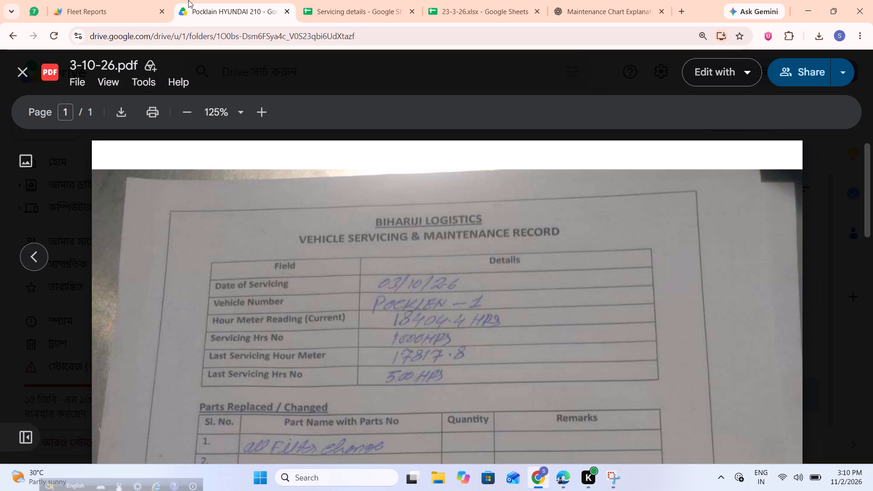
{"action": "scroll", "coordinate": [374, 279], "scroll_direction": "down", "scroll_amount": 3}
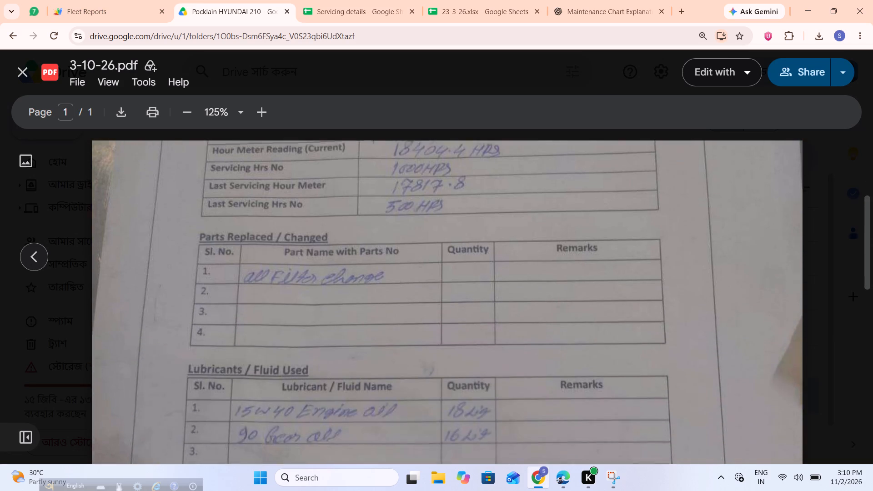
{"action": "scroll", "coordinate": [374, 279], "scroll_direction": "down", "scroll_amount": 4}
{"action": "scroll", "coordinate": [374, 279], "scroll_direction": "up", "scroll_amount": 2}
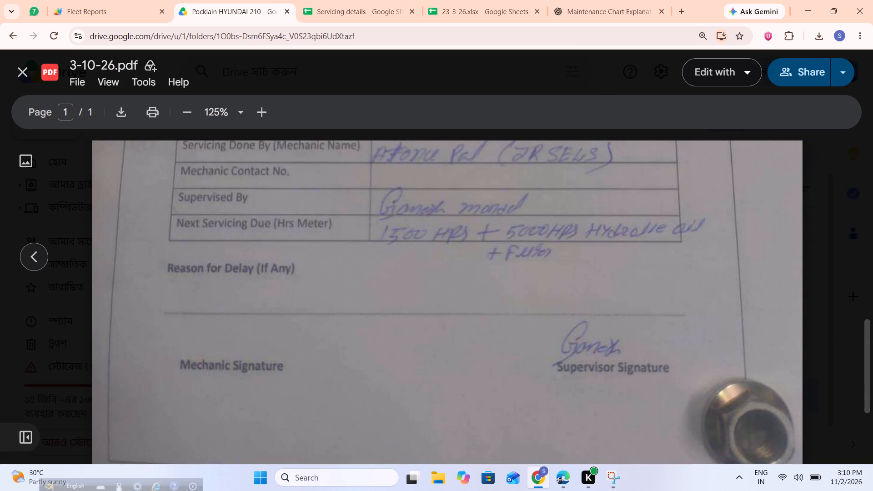
{"action": "scroll", "coordinate": [374, 279], "scroll_direction": "down", "scroll_amount": 1}
{"action": "left_click", "coordinate": [351, 0]}
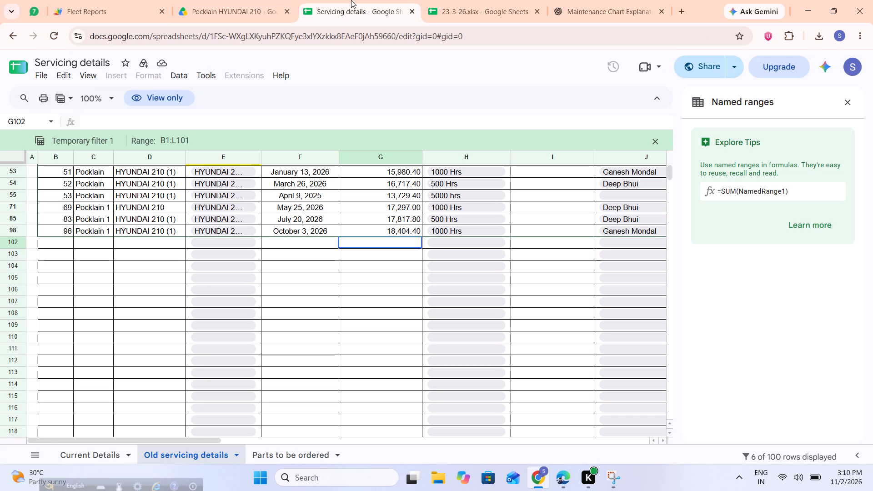
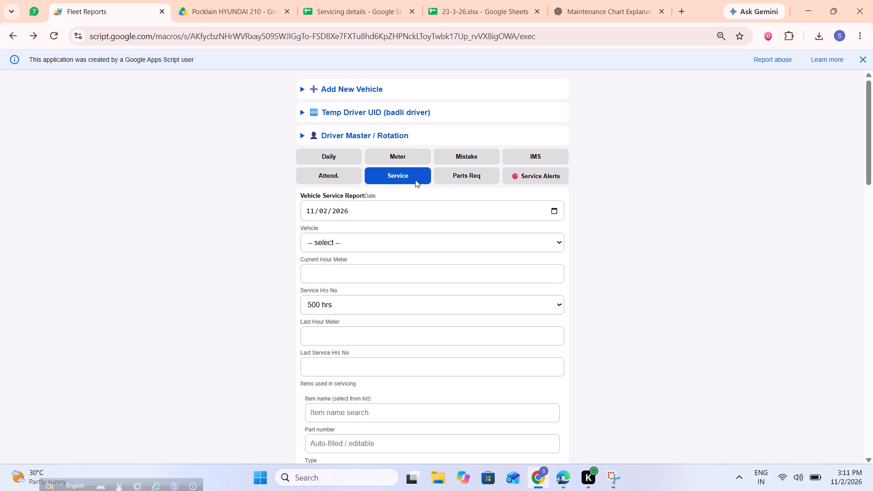
Look through the Recent Service Reports list below the Vehicle Service Report form, checking the entries' dates and vehicles.
{"action": "scroll", "coordinate": [415, 180], "scroll_direction": "down", "scroll_amount": 6}
{"action": "scroll", "coordinate": [415, 180], "scroll_direction": "up", "scroll_amount": 2}
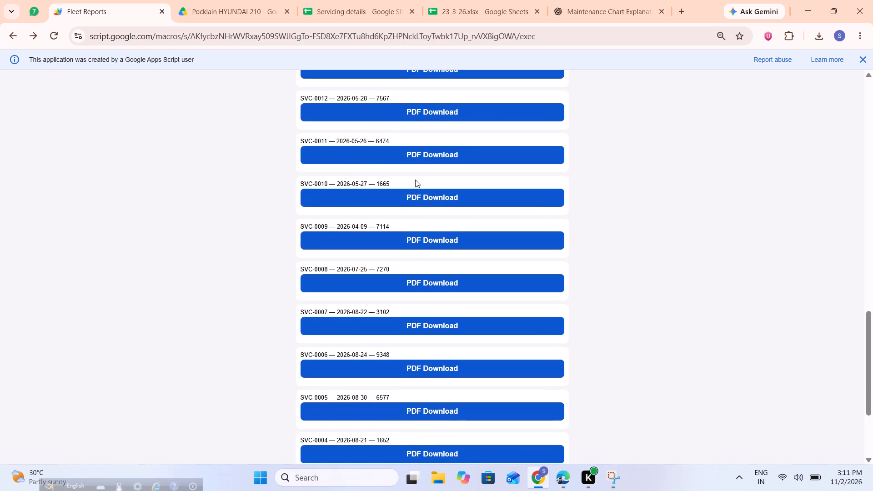
{"action": "scroll", "coordinate": [415, 180], "scroll_direction": "up", "scroll_amount": 1}
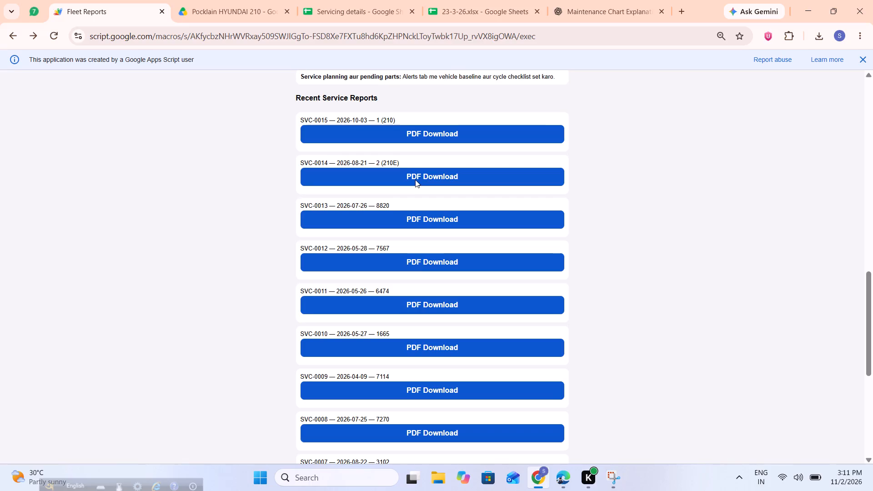
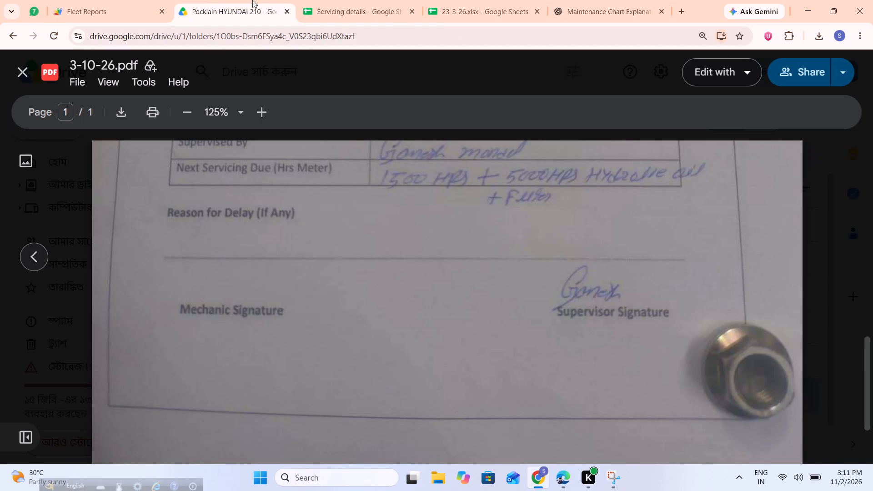
Review the old servicing records, the 23-3-26.xlsx sheet and the maintenance chart chat, and switch to the Logistics ServiceLog sheet in Edge.
{"action": "left_click", "coordinate": [404, 0]}
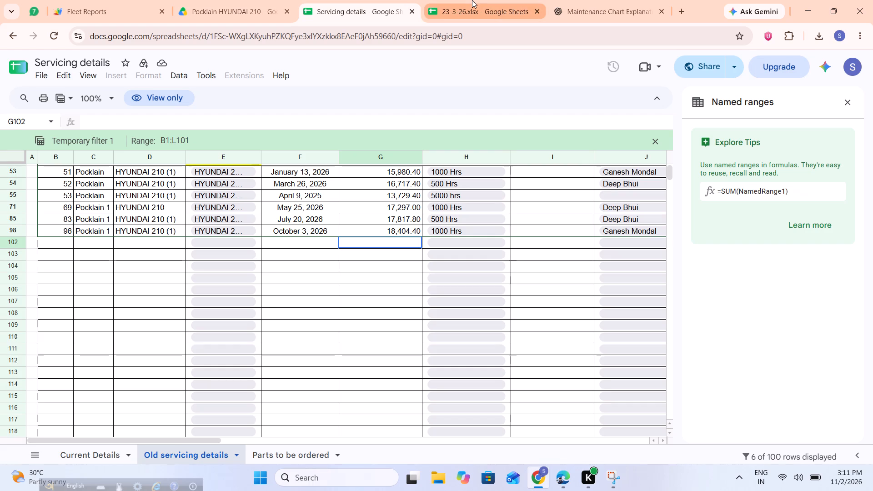
{"action": "left_click", "coordinate": [472, 0]}
{"action": "left_click", "coordinate": [579, 3]}
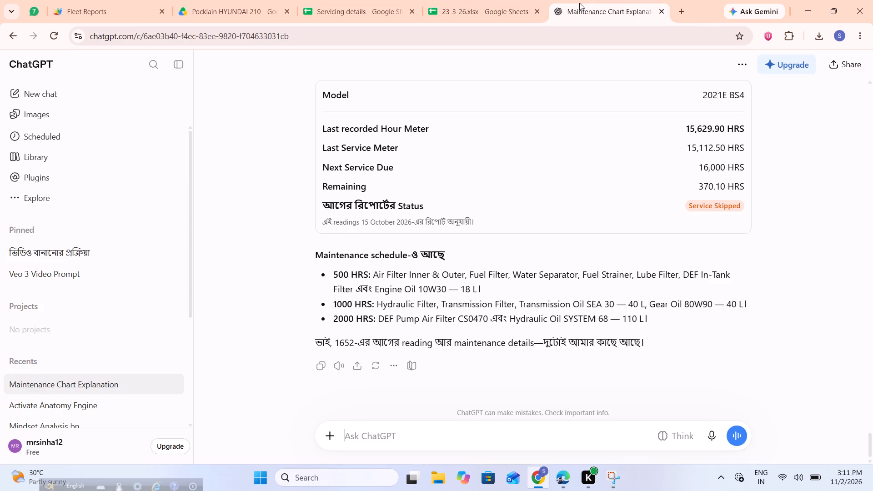
{"action": "left_click", "coordinate": [490, 0]}
{"action": "left_click", "coordinate": [377, 0]}
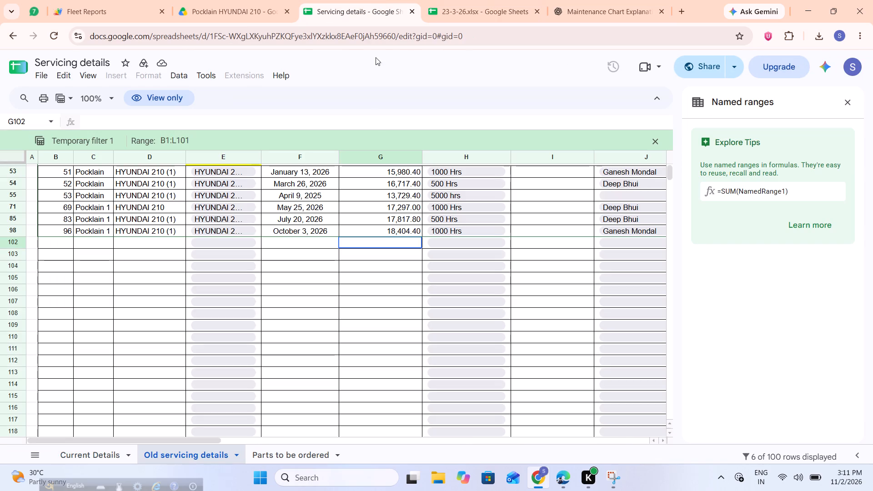
{"action": "left_click", "coordinate": [562, 479]}
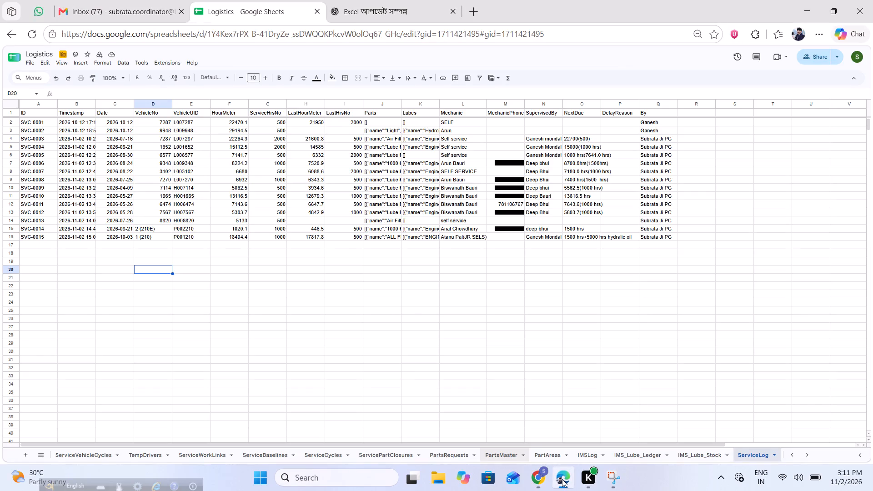
Switch to Microsoft Edge to return to the ServiceLog sheet of the Logistics spreadsheet.
{"action": "left_click", "coordinate": [562, 479]}
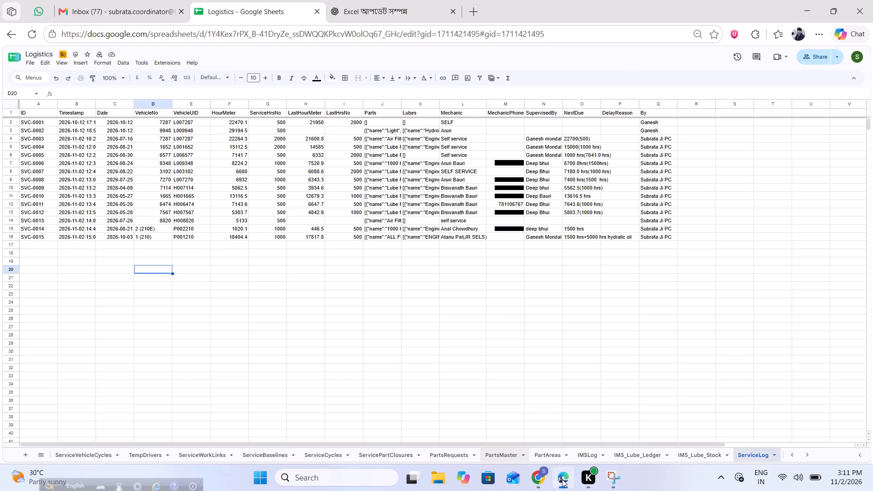
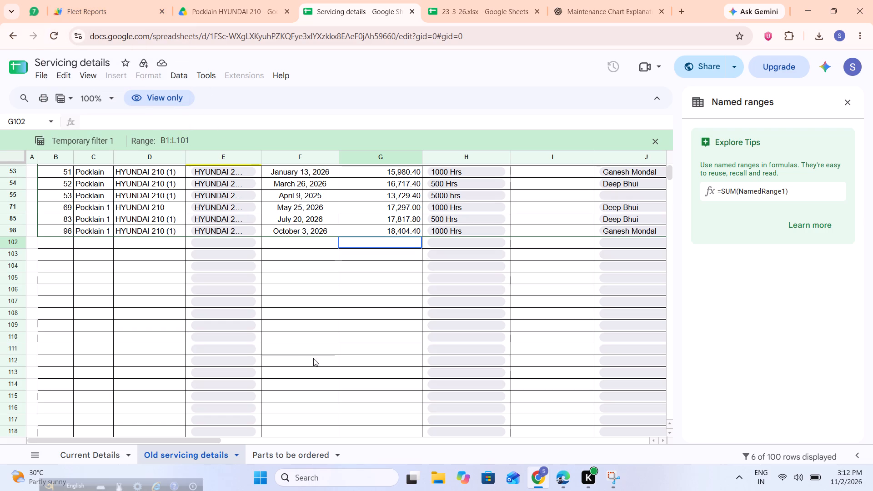
Switch to Microsoft Edge and copy the entire contents of the ServiceLog sheet in the Logistics spreadsheet.
{"action": "left_click", "coordinate": [561, 471]}
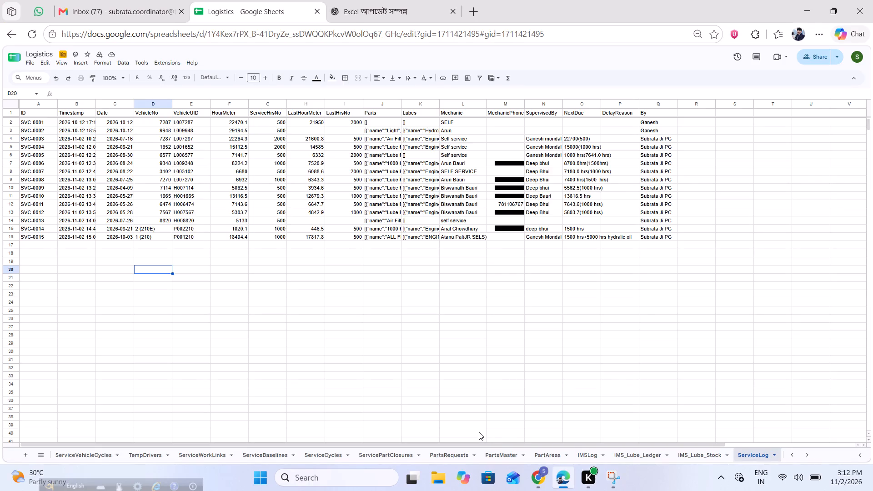
{"action": "key", "text": "ctrl+a"}
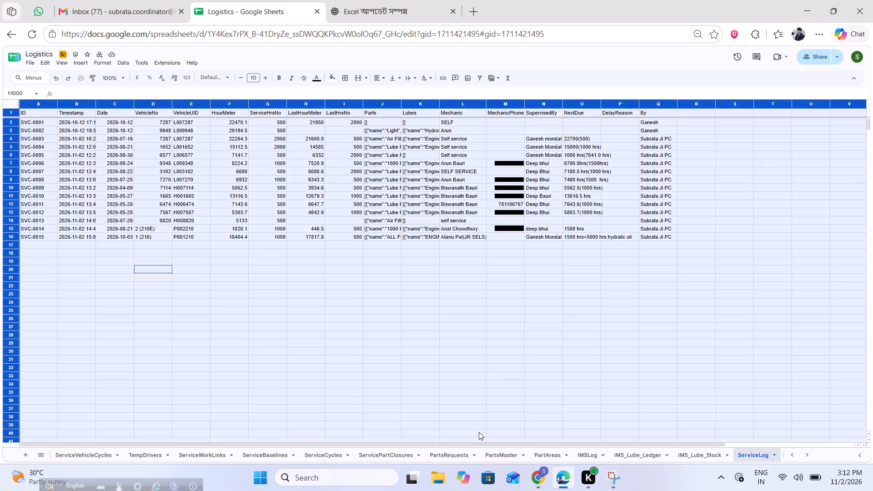
{"action": "key", "text": "ctrl+c"}
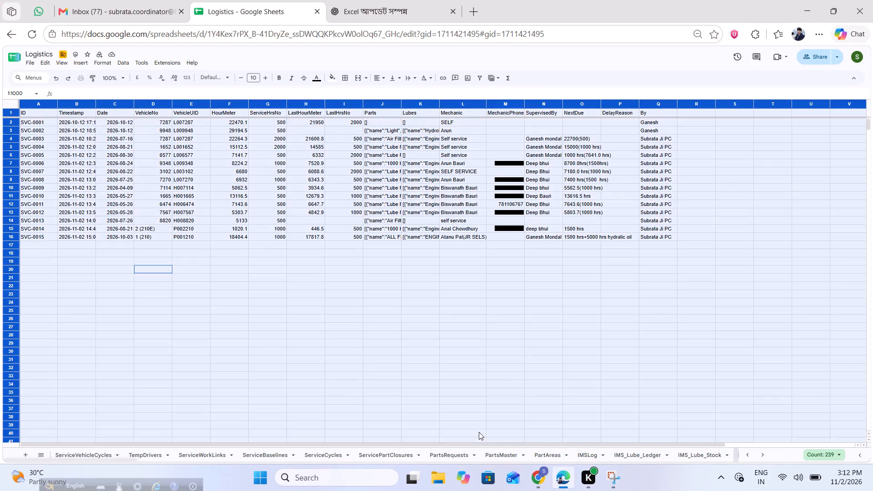
{"action": "left_click", "coordinate": [313, 261]}
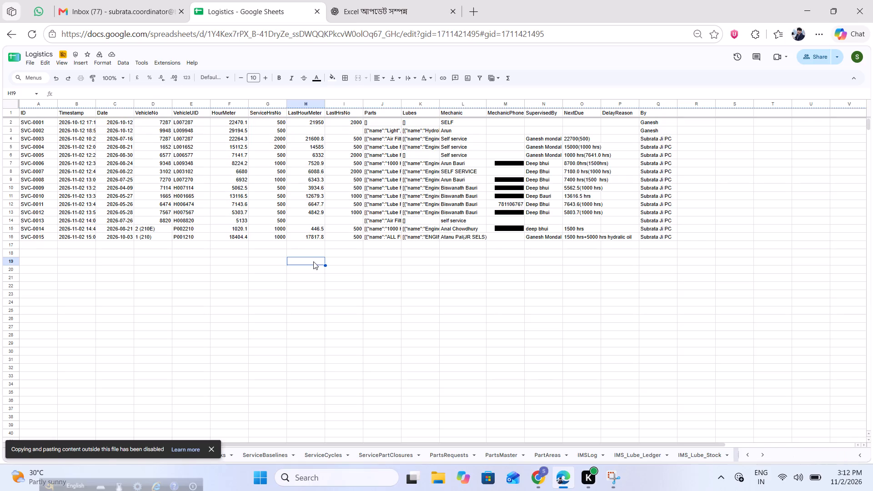
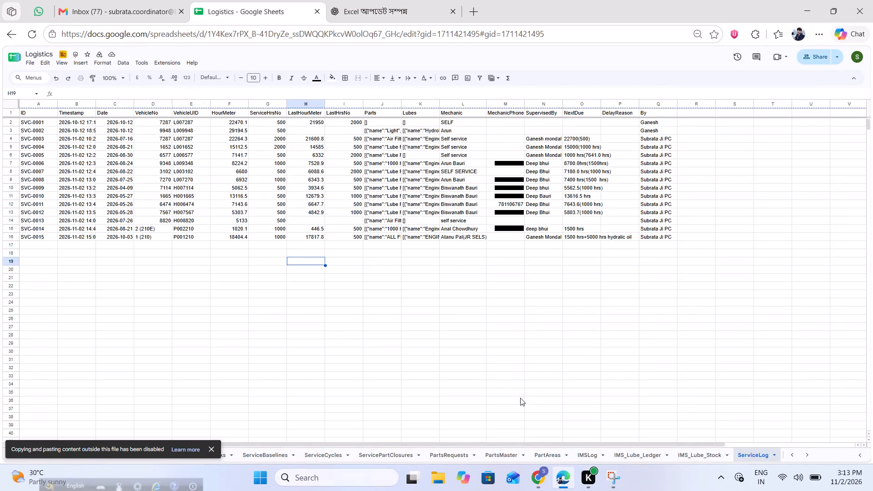
Switch to Google Chrome and bring up the Maintenance Chart Explanation chat in ChatGPT.
{"action": "left_click", "coordinate": [531, 473]}
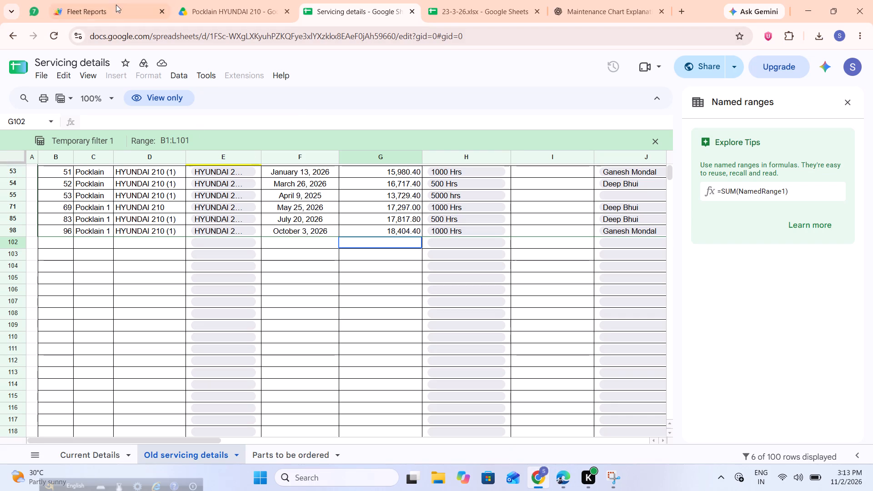
{"action": "left_click", "coordinate": [116, 5]}
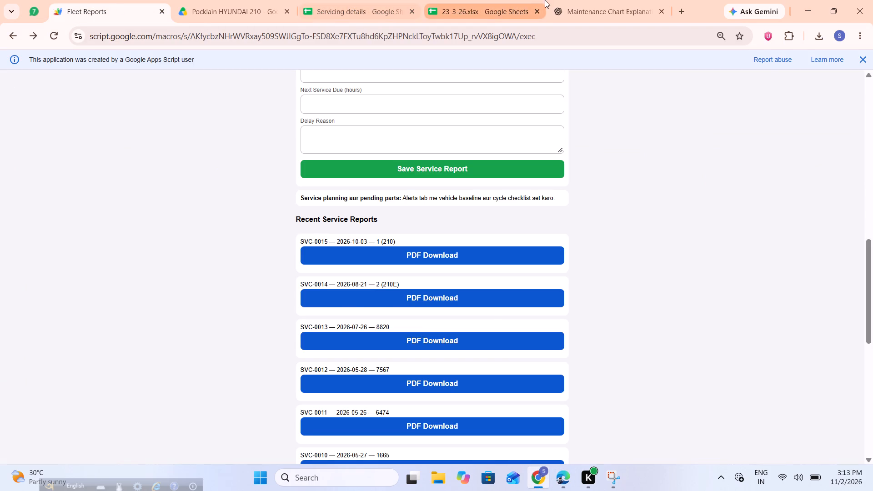
{"action": "left_click", "coordinate": [580, 0]}
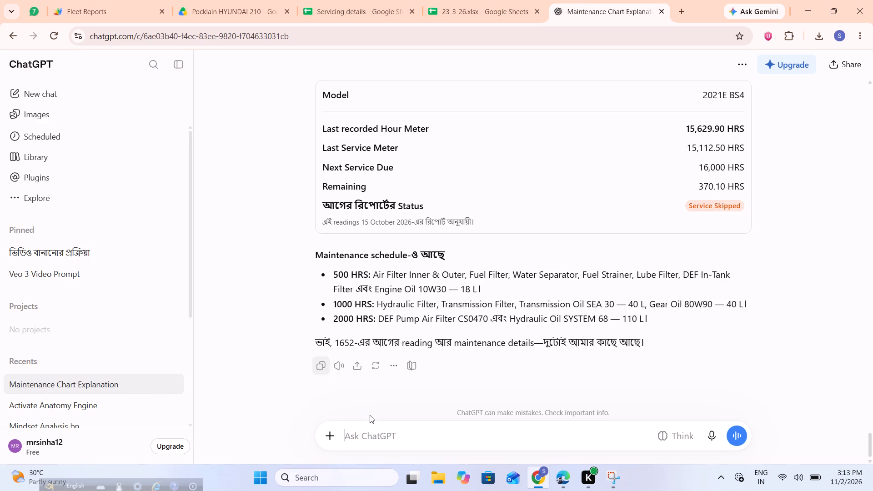